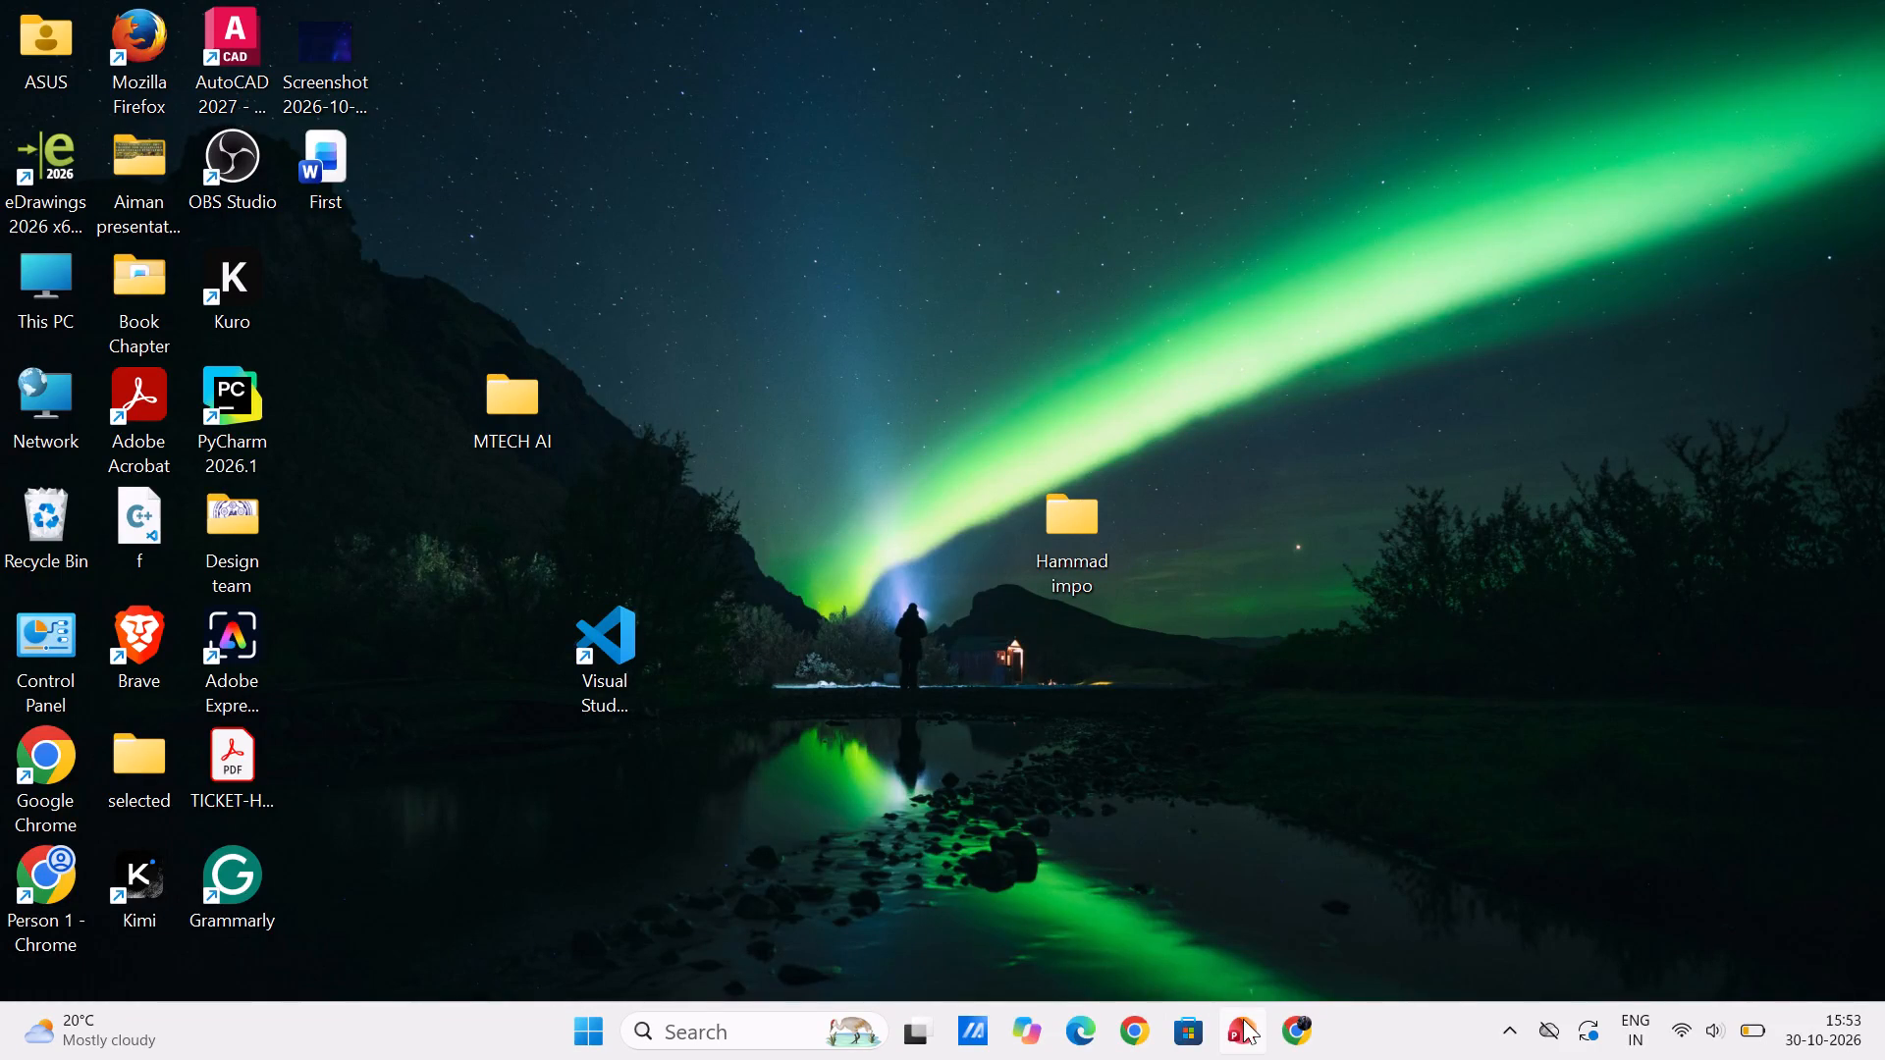
Open Google Chrome and switch to the existing iitrpr.ac.in school profile, leaving its new tab page ready.
click(1282, 1031)
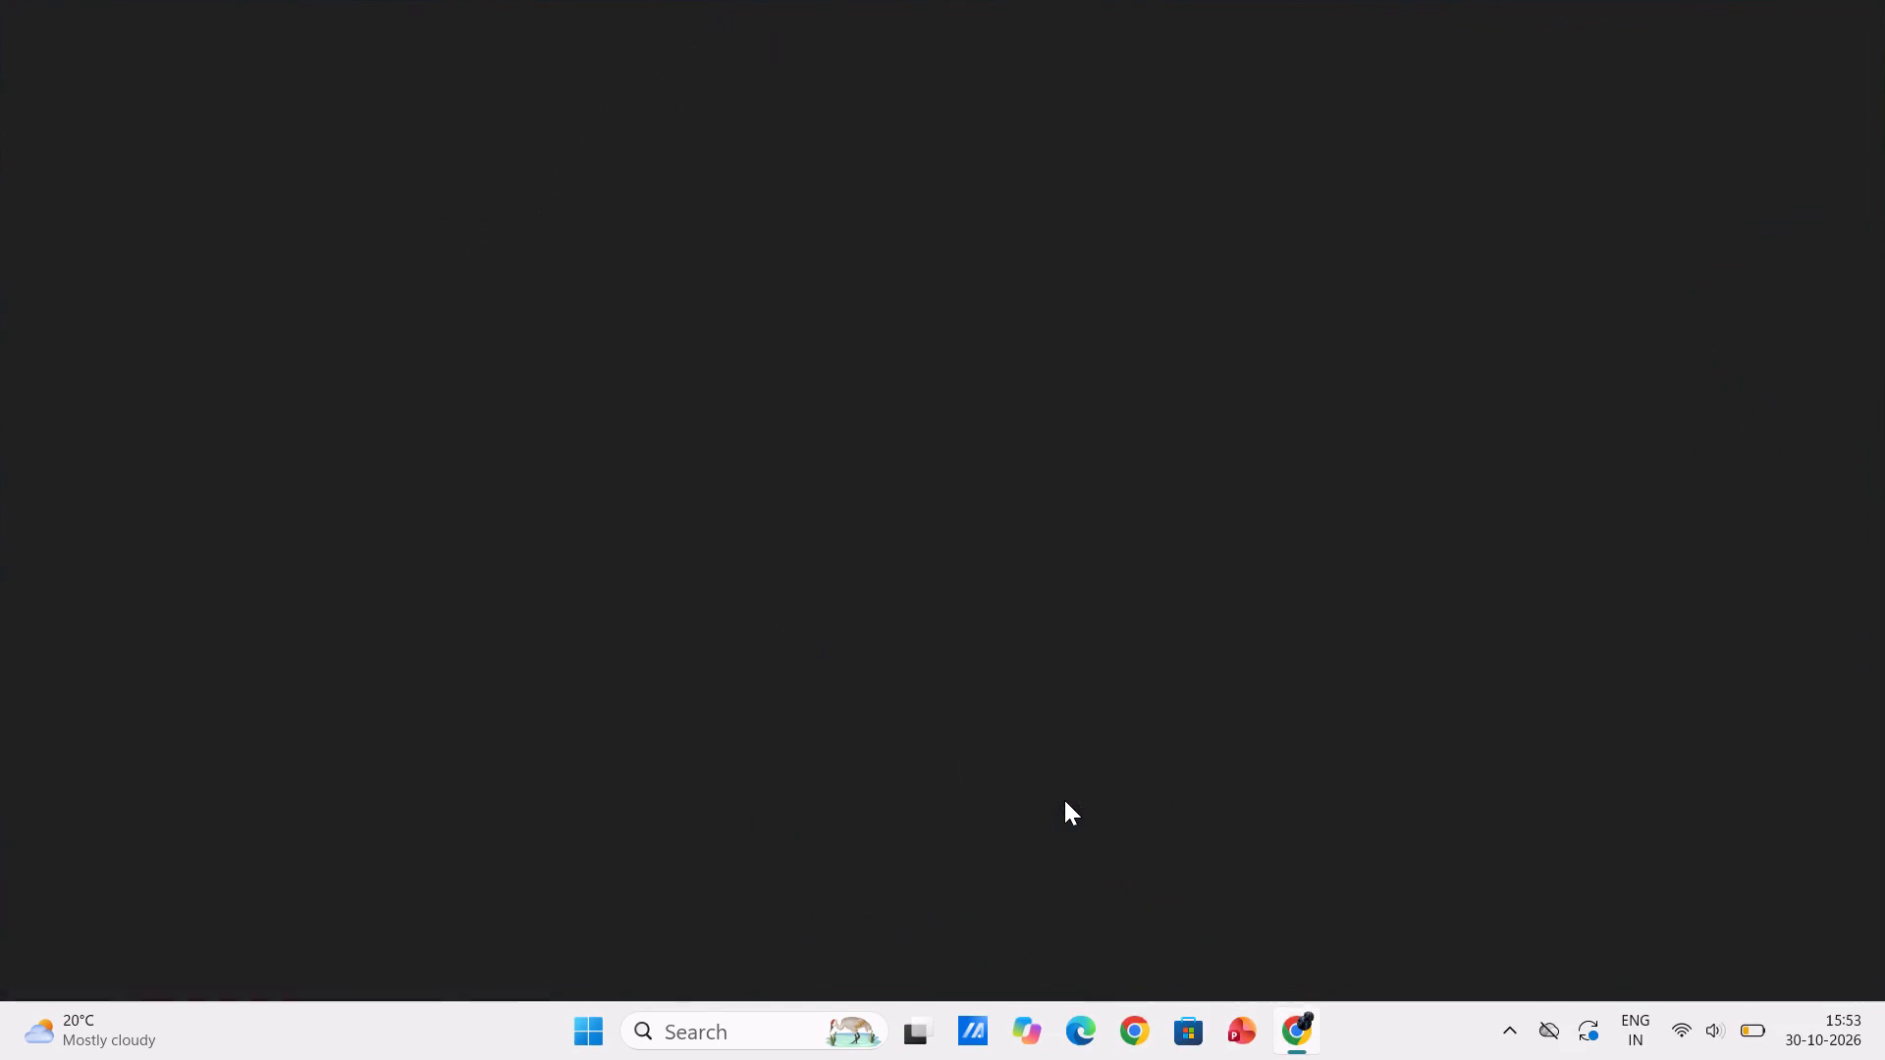
click(1454, 106)
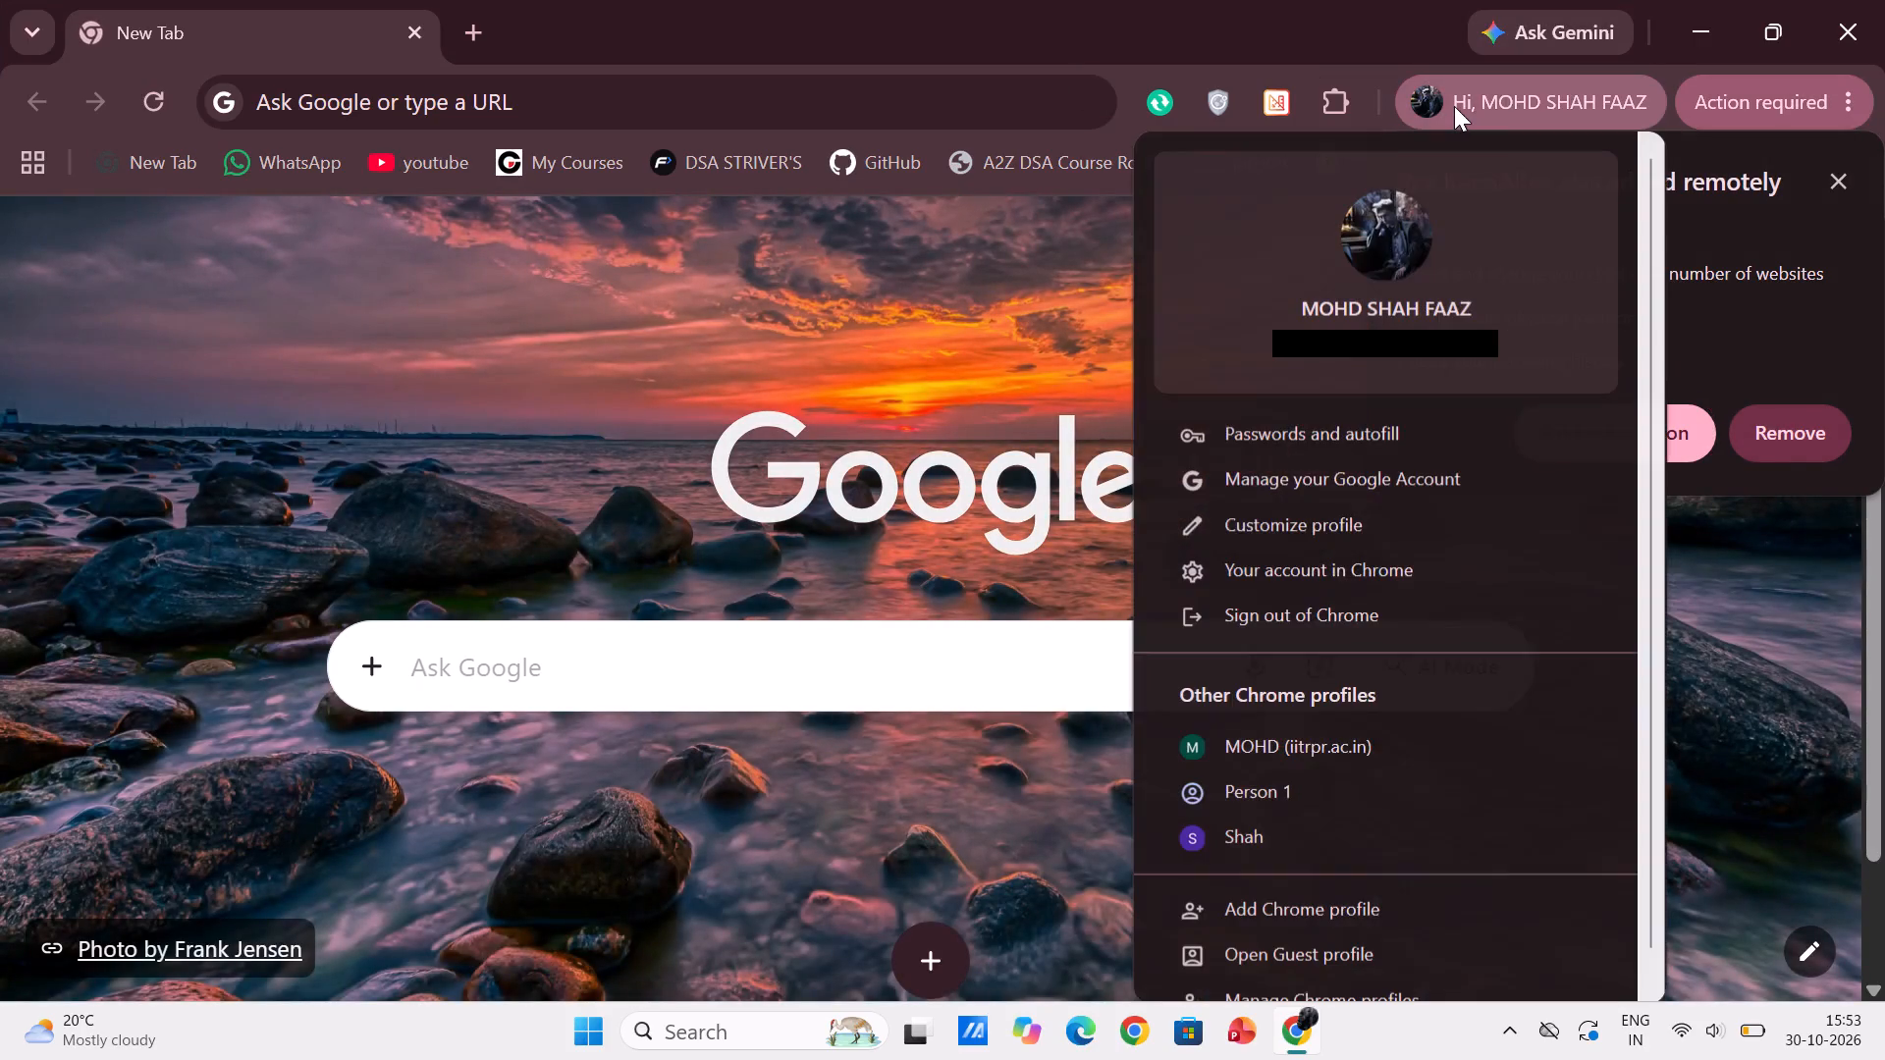
click(1237, 749)
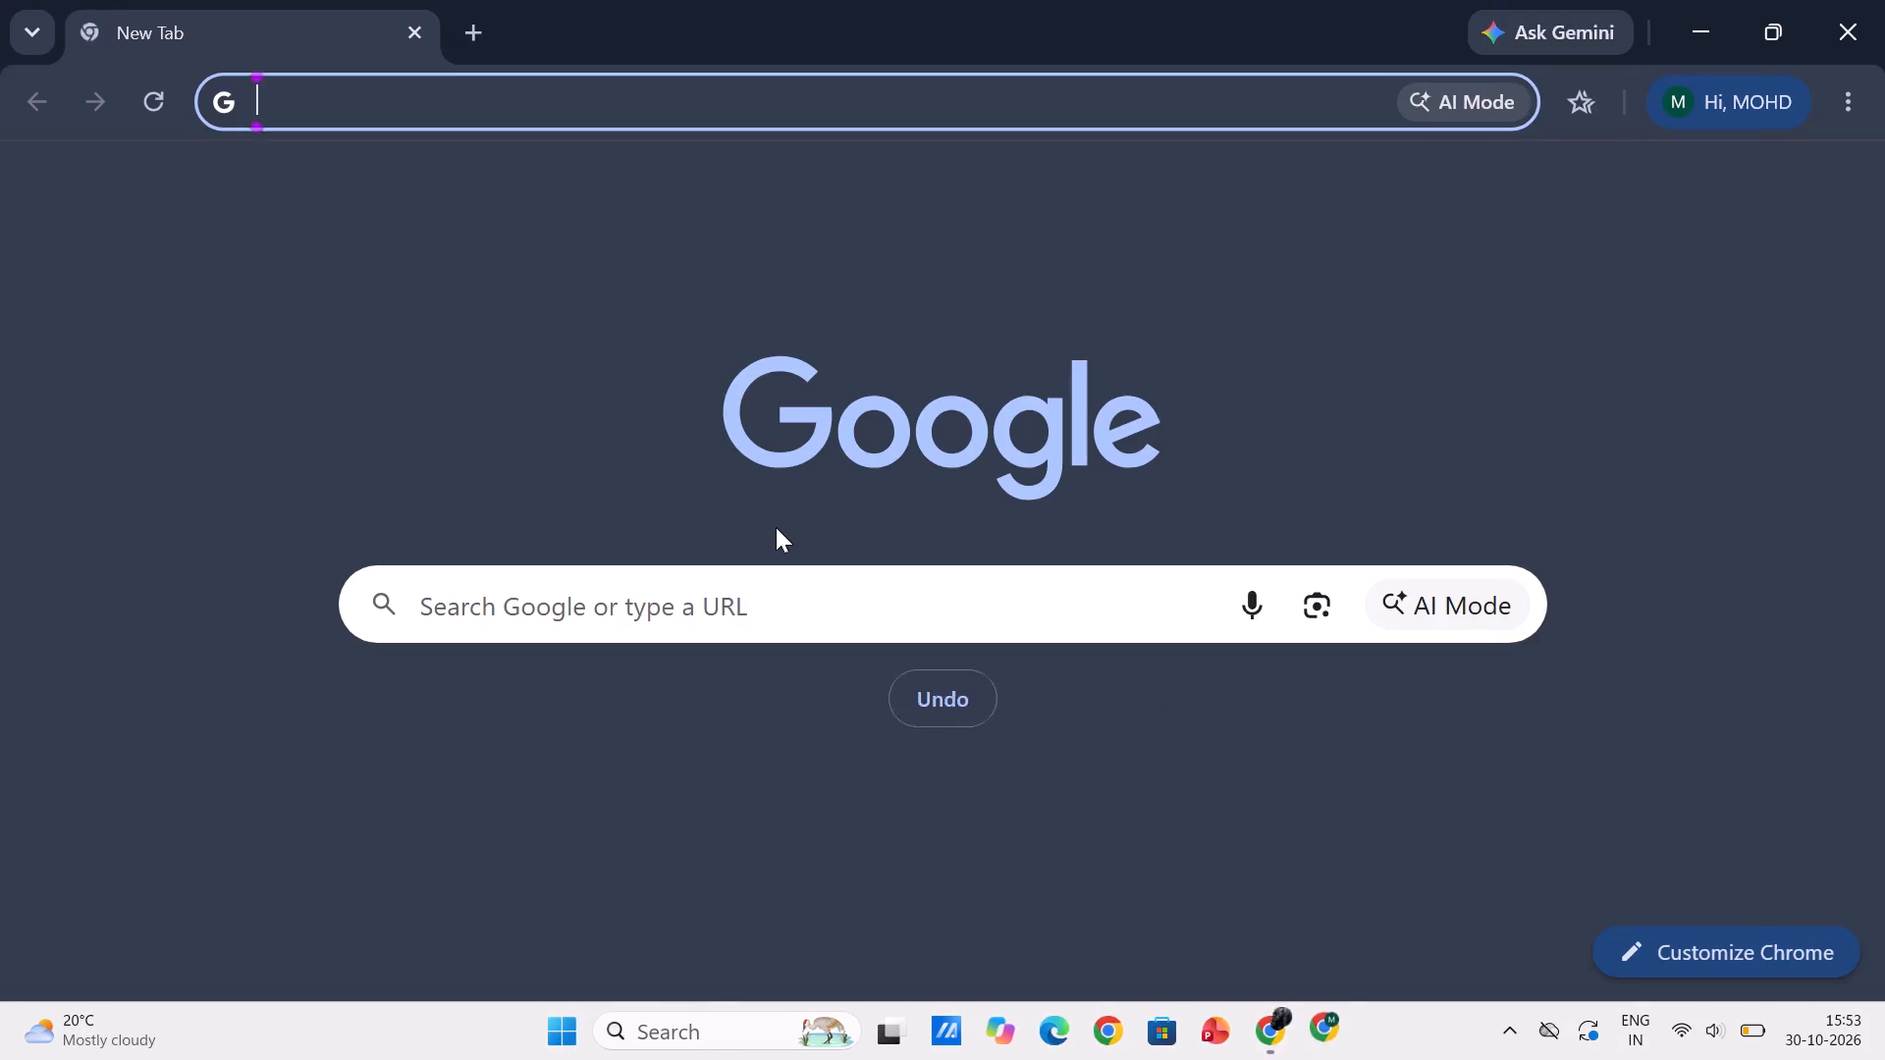
click(631, 591)
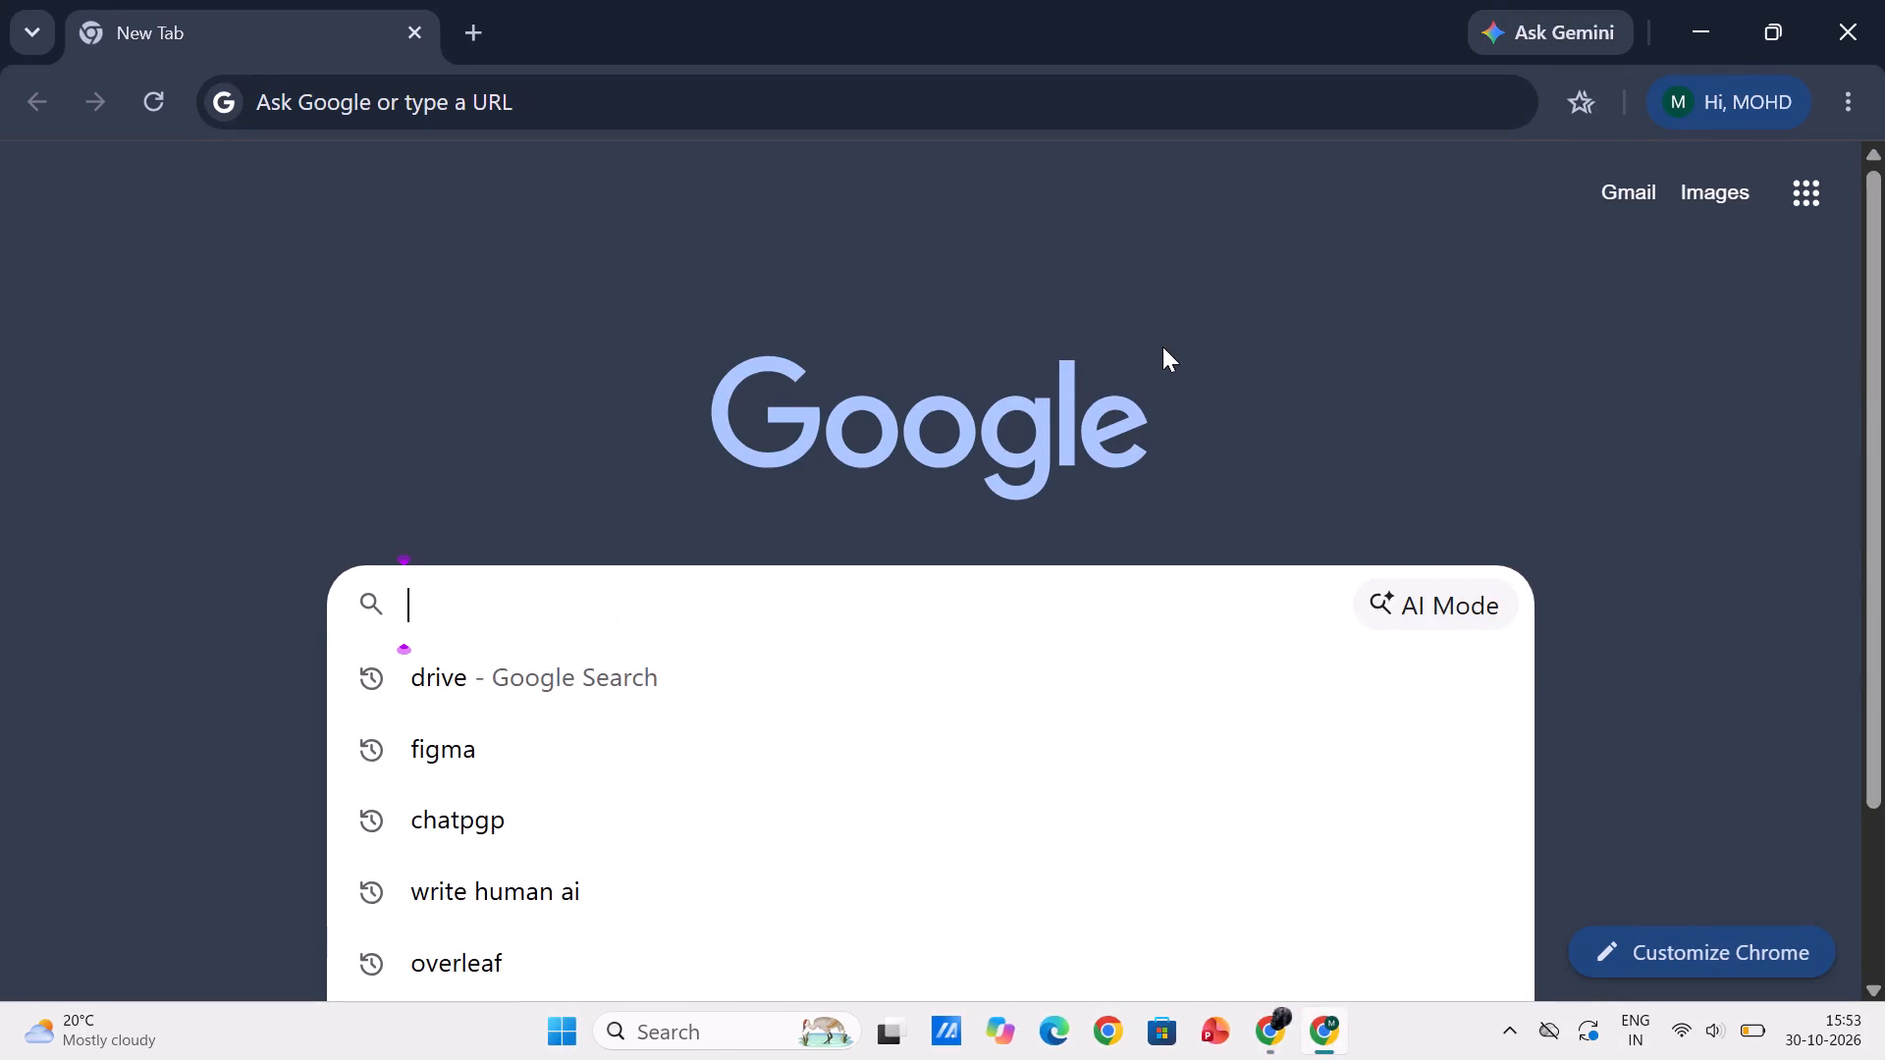
click(1162, 346)
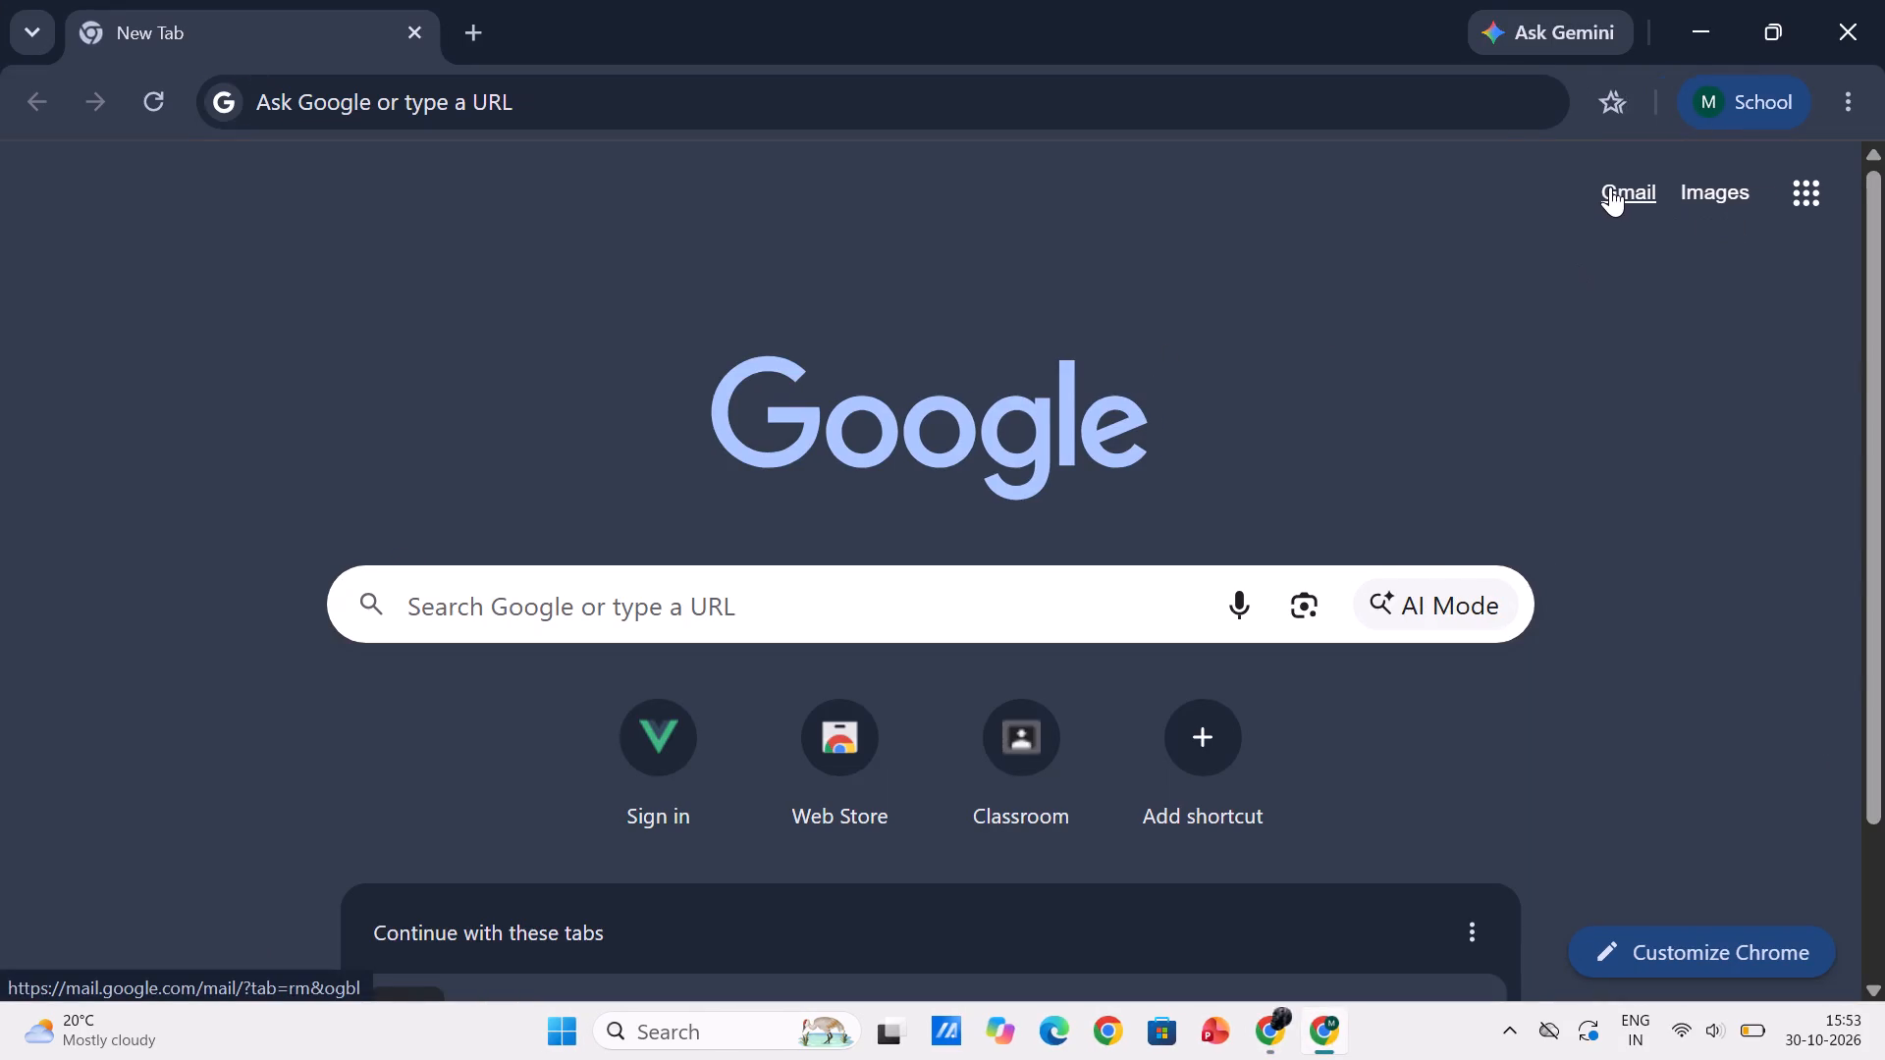
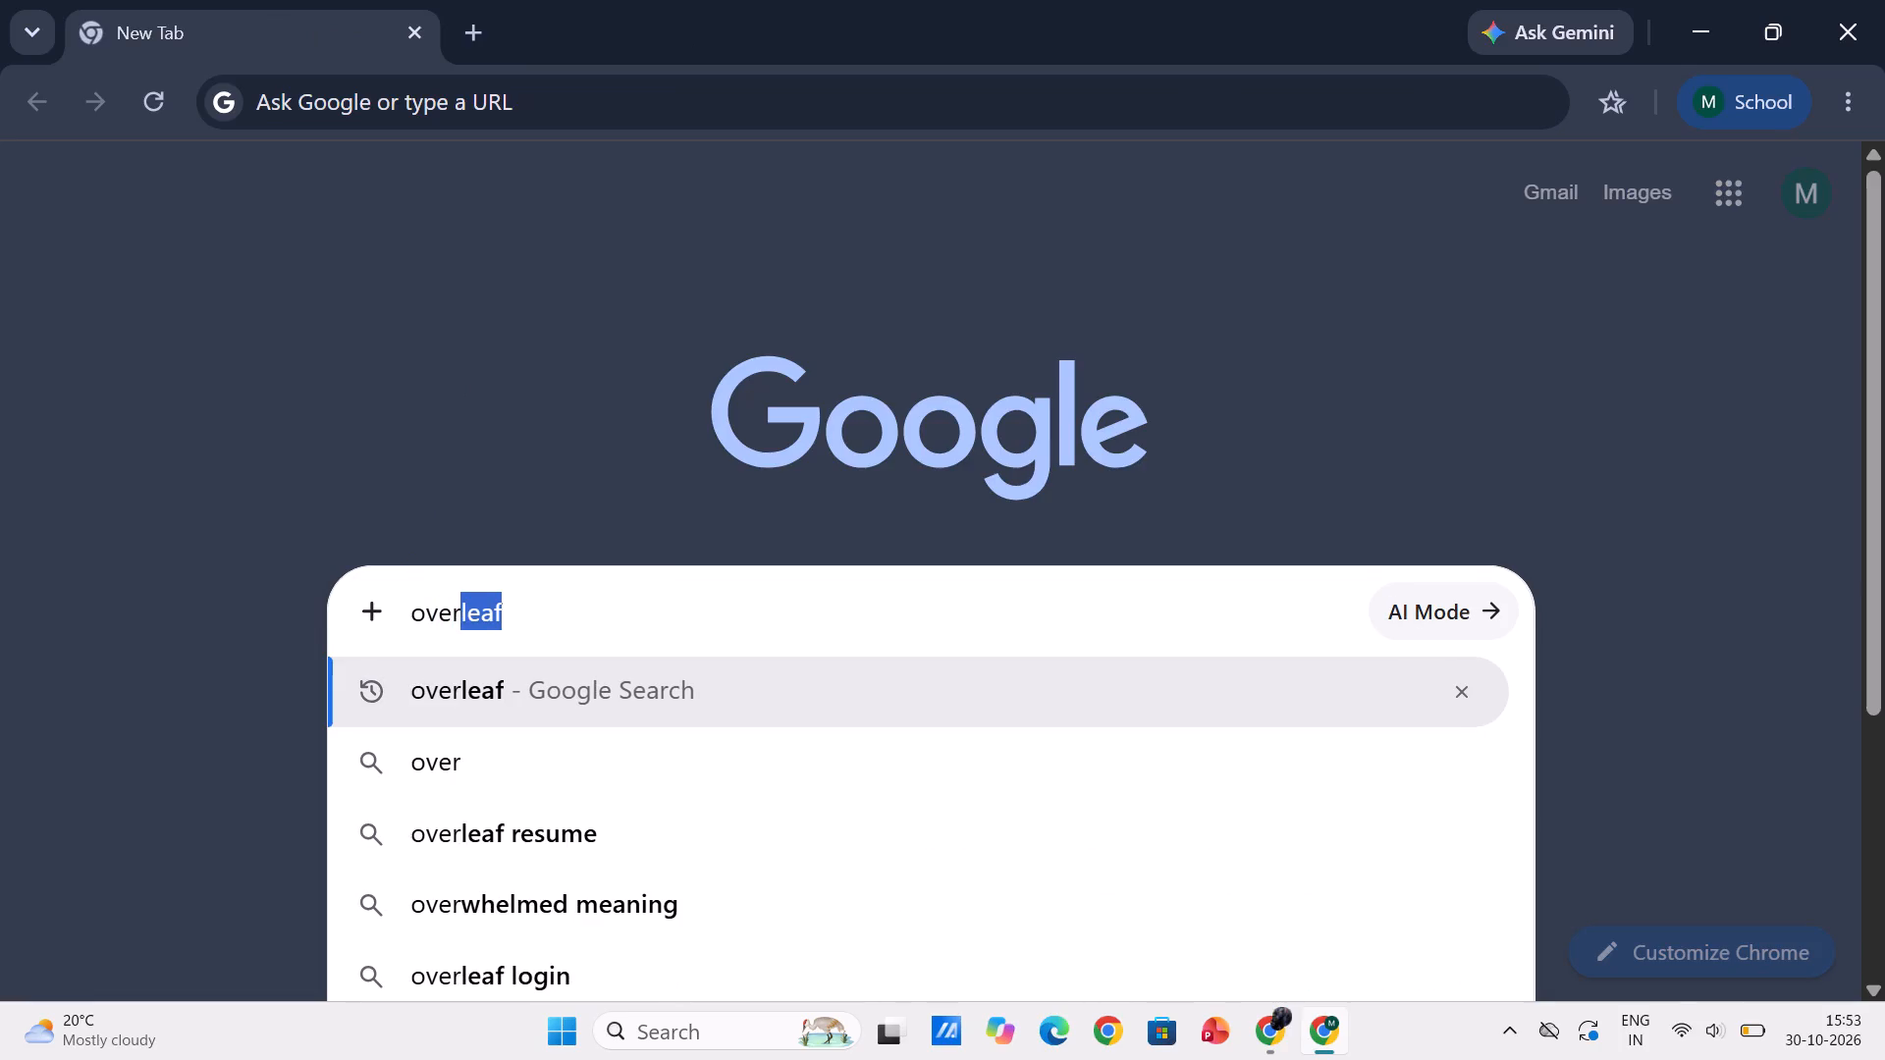
Search Google for overleaf and open the Overleaf, Online LaTeX Editor site from the results.
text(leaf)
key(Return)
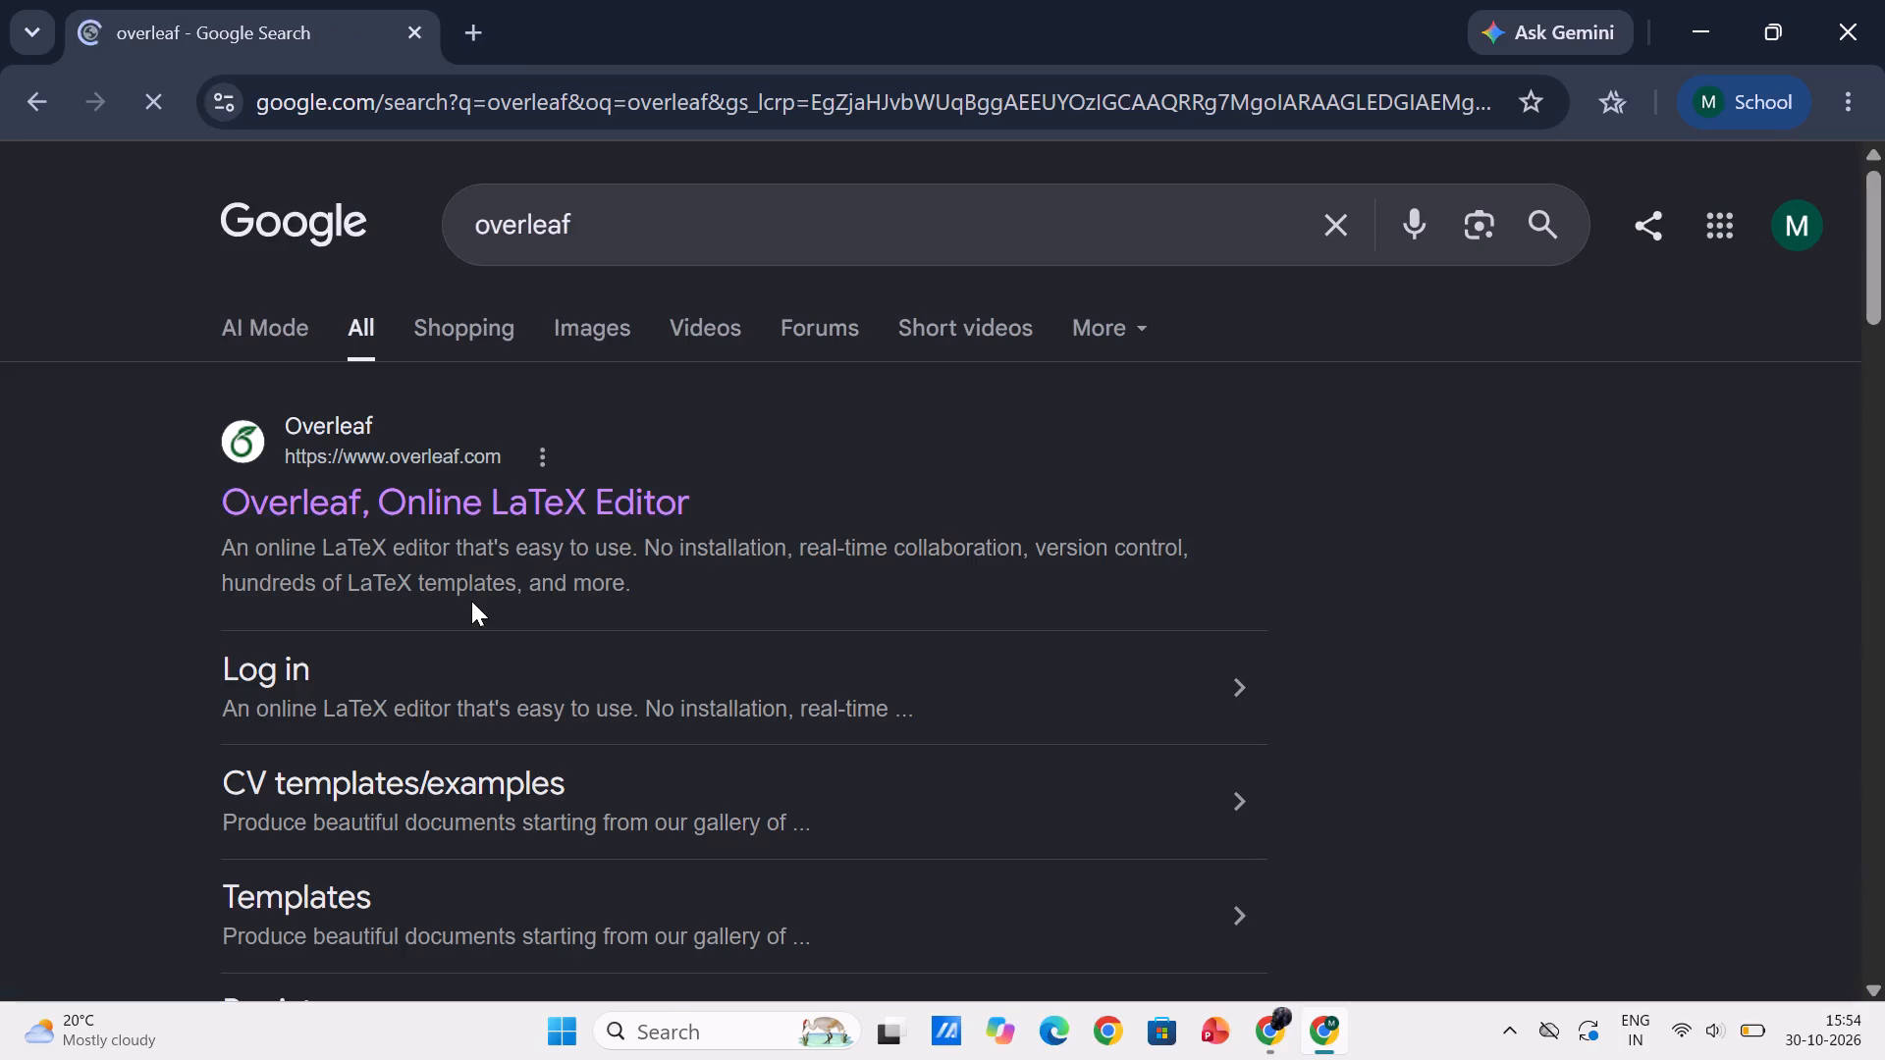
click(401, 490)
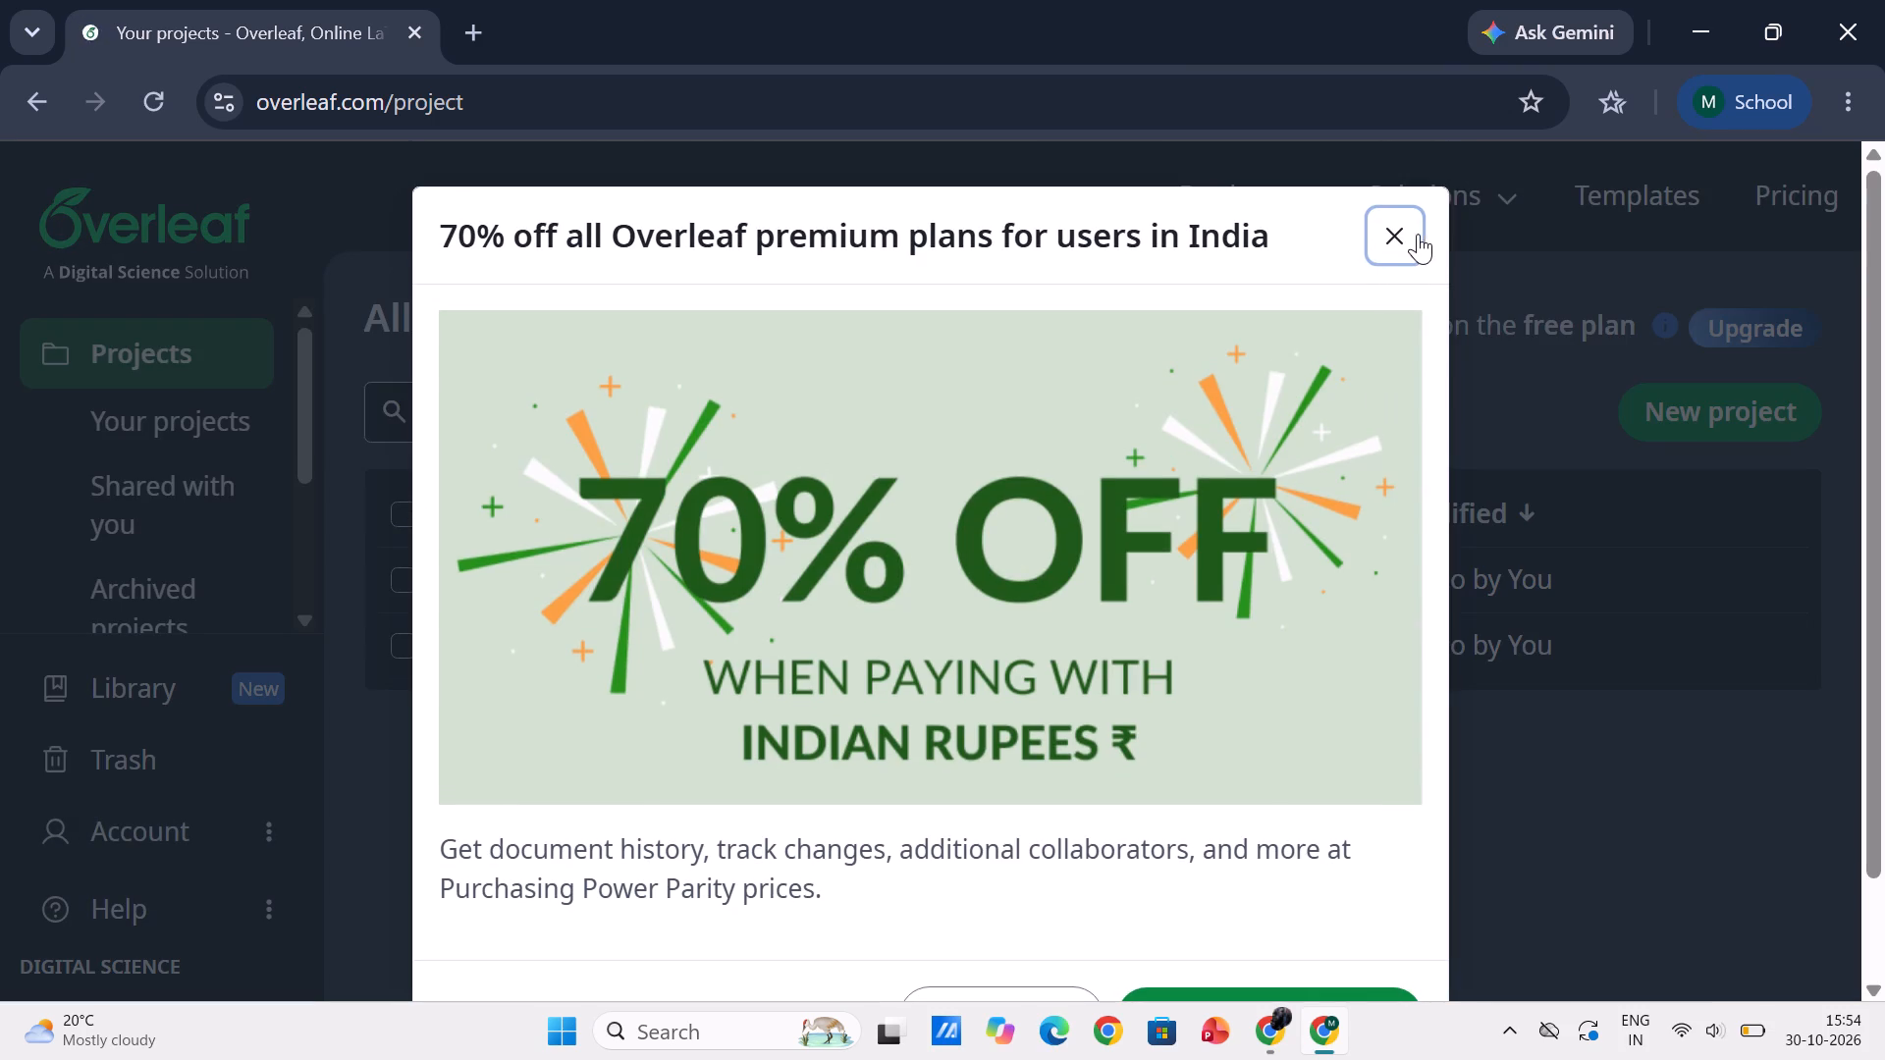
Dismiss the premium discount and AI features pop-ups and open the MATH_PROJECT project.
click(1420, 232)
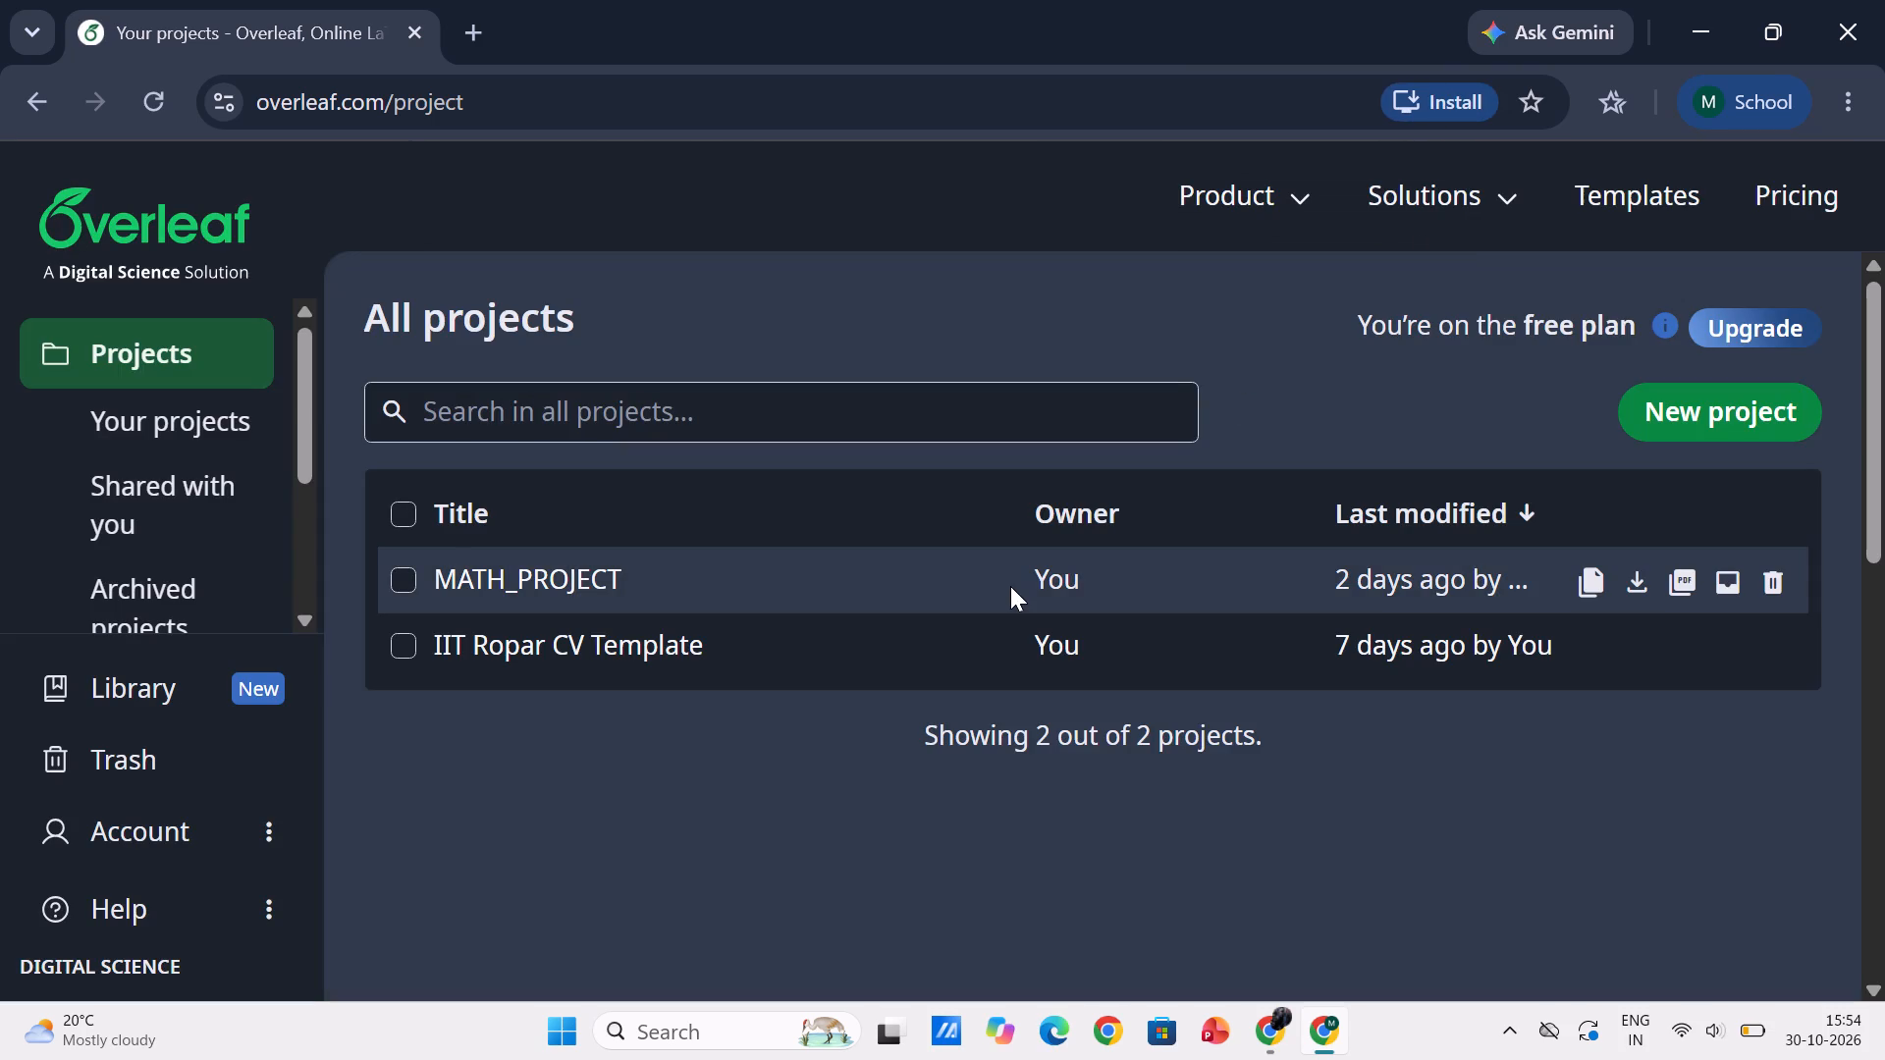
click(688, 575)
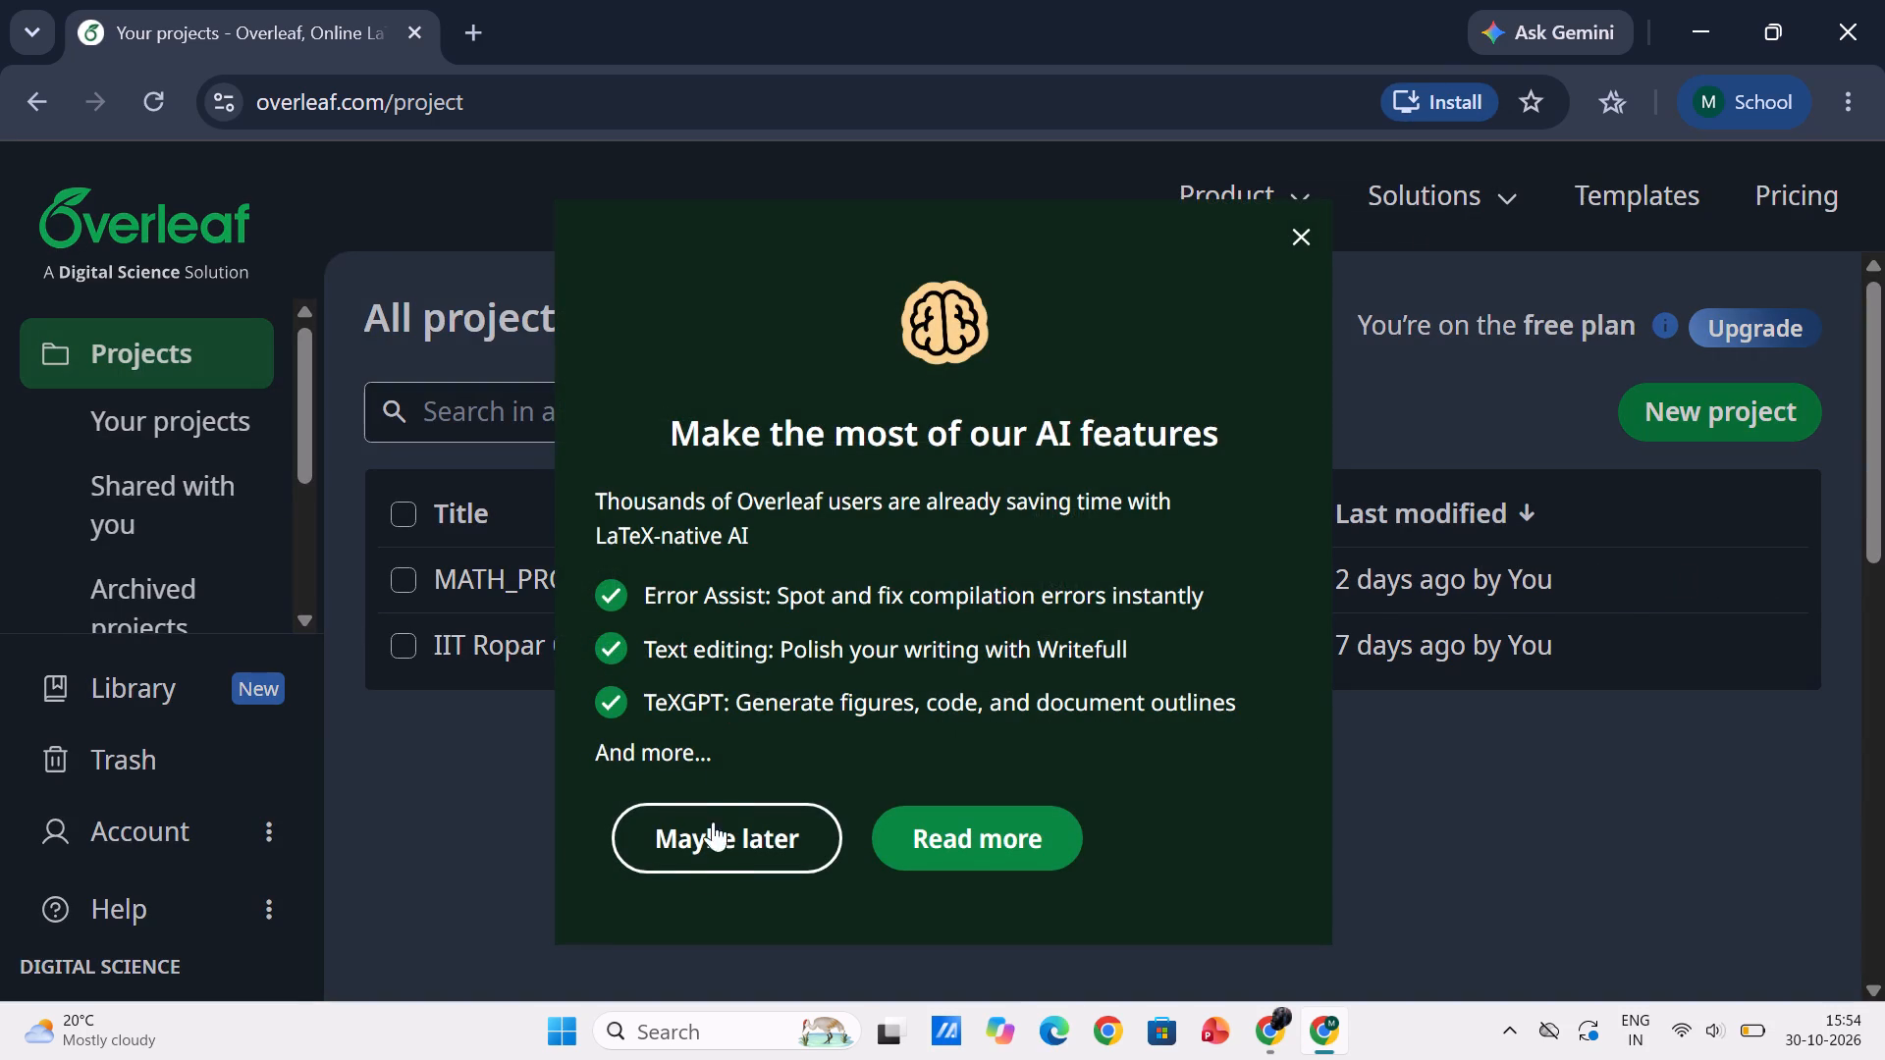
click(727, 844)
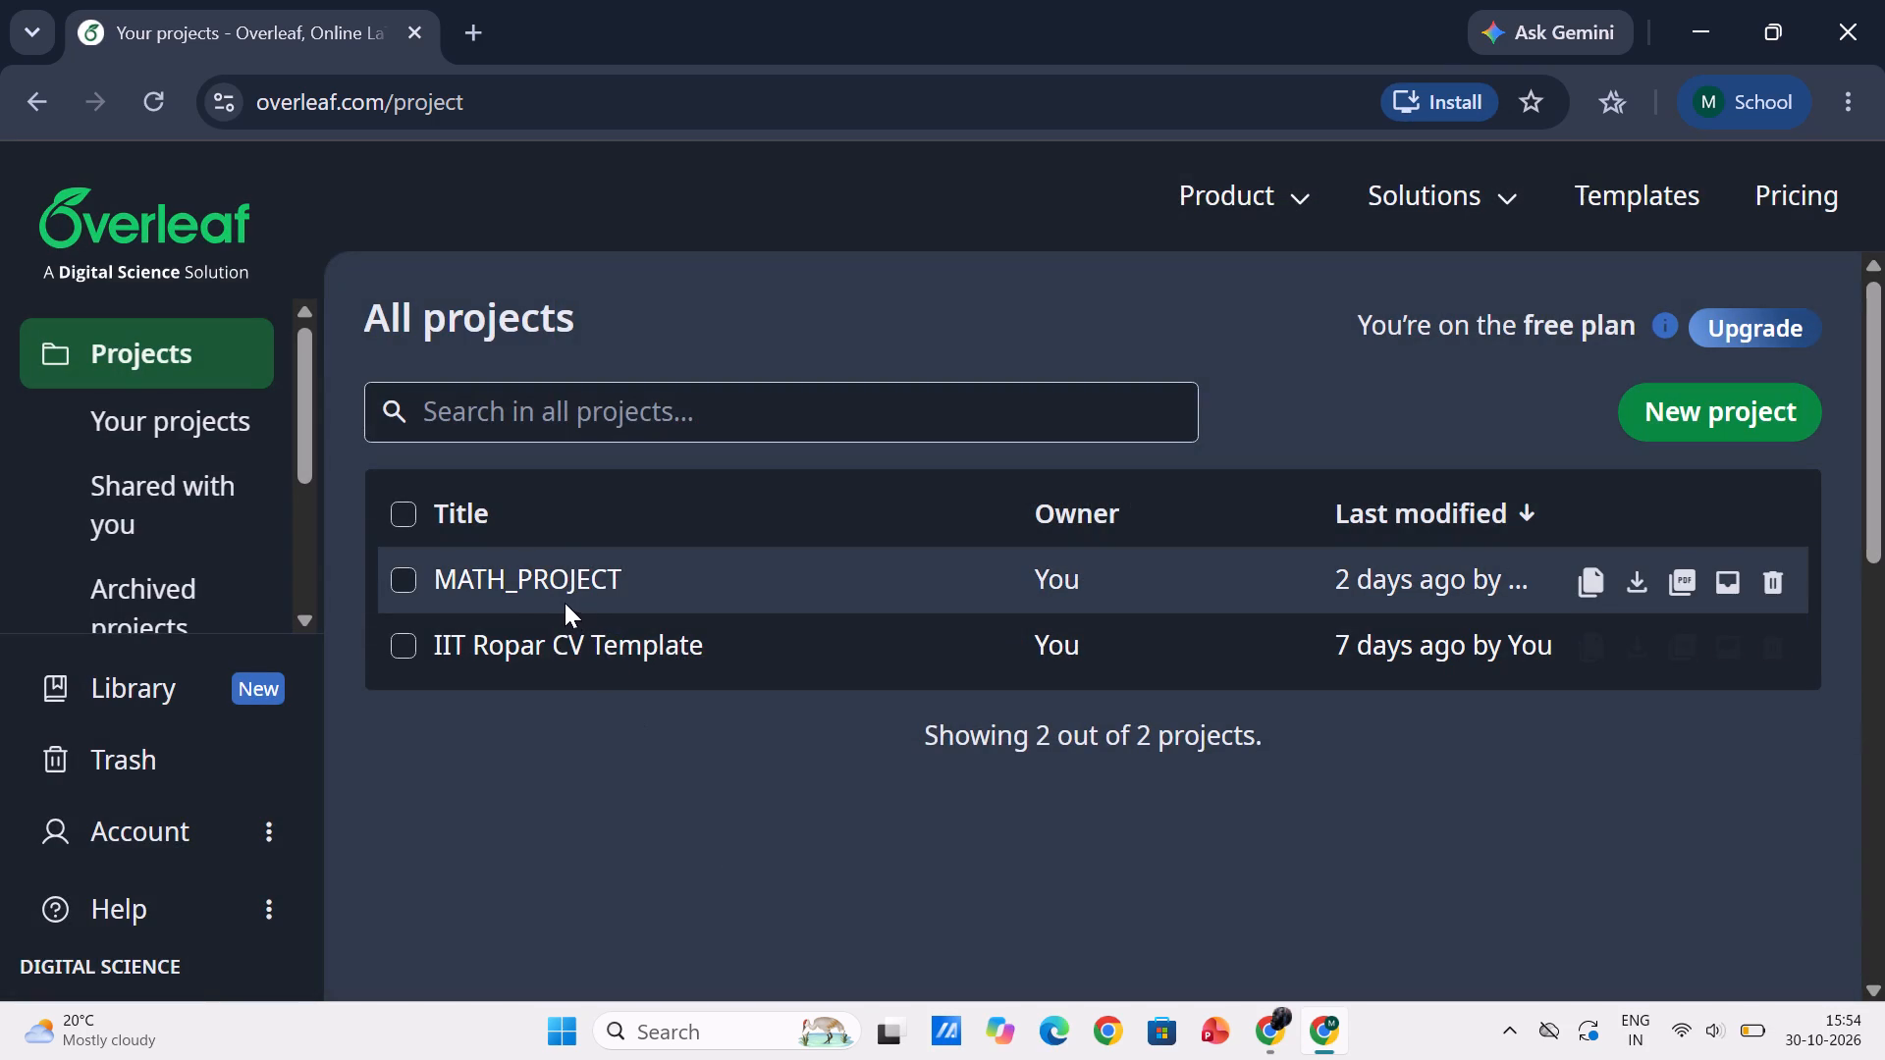
click(532, 580)
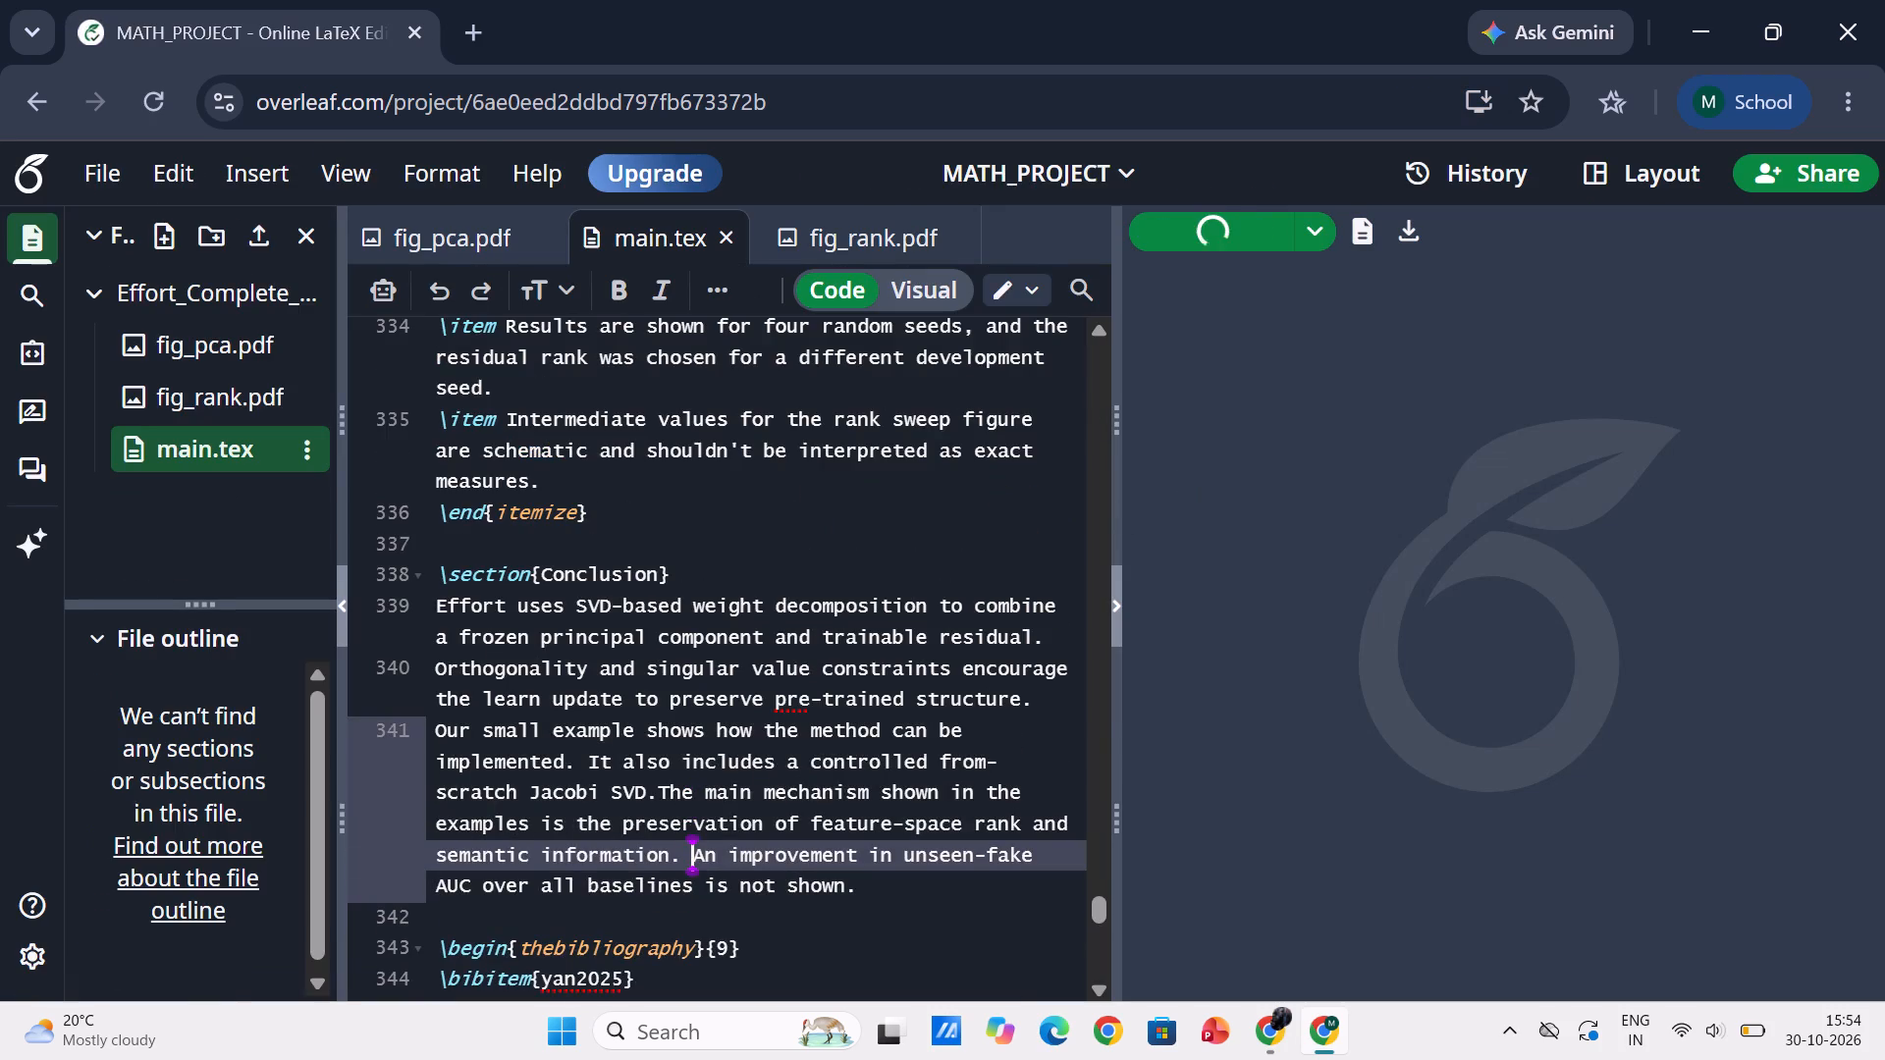
Look over the main.tex source back to its preamble and examine the compiled PDF's title block, abstract and introduction.
scroll(789, 612, up, 12)
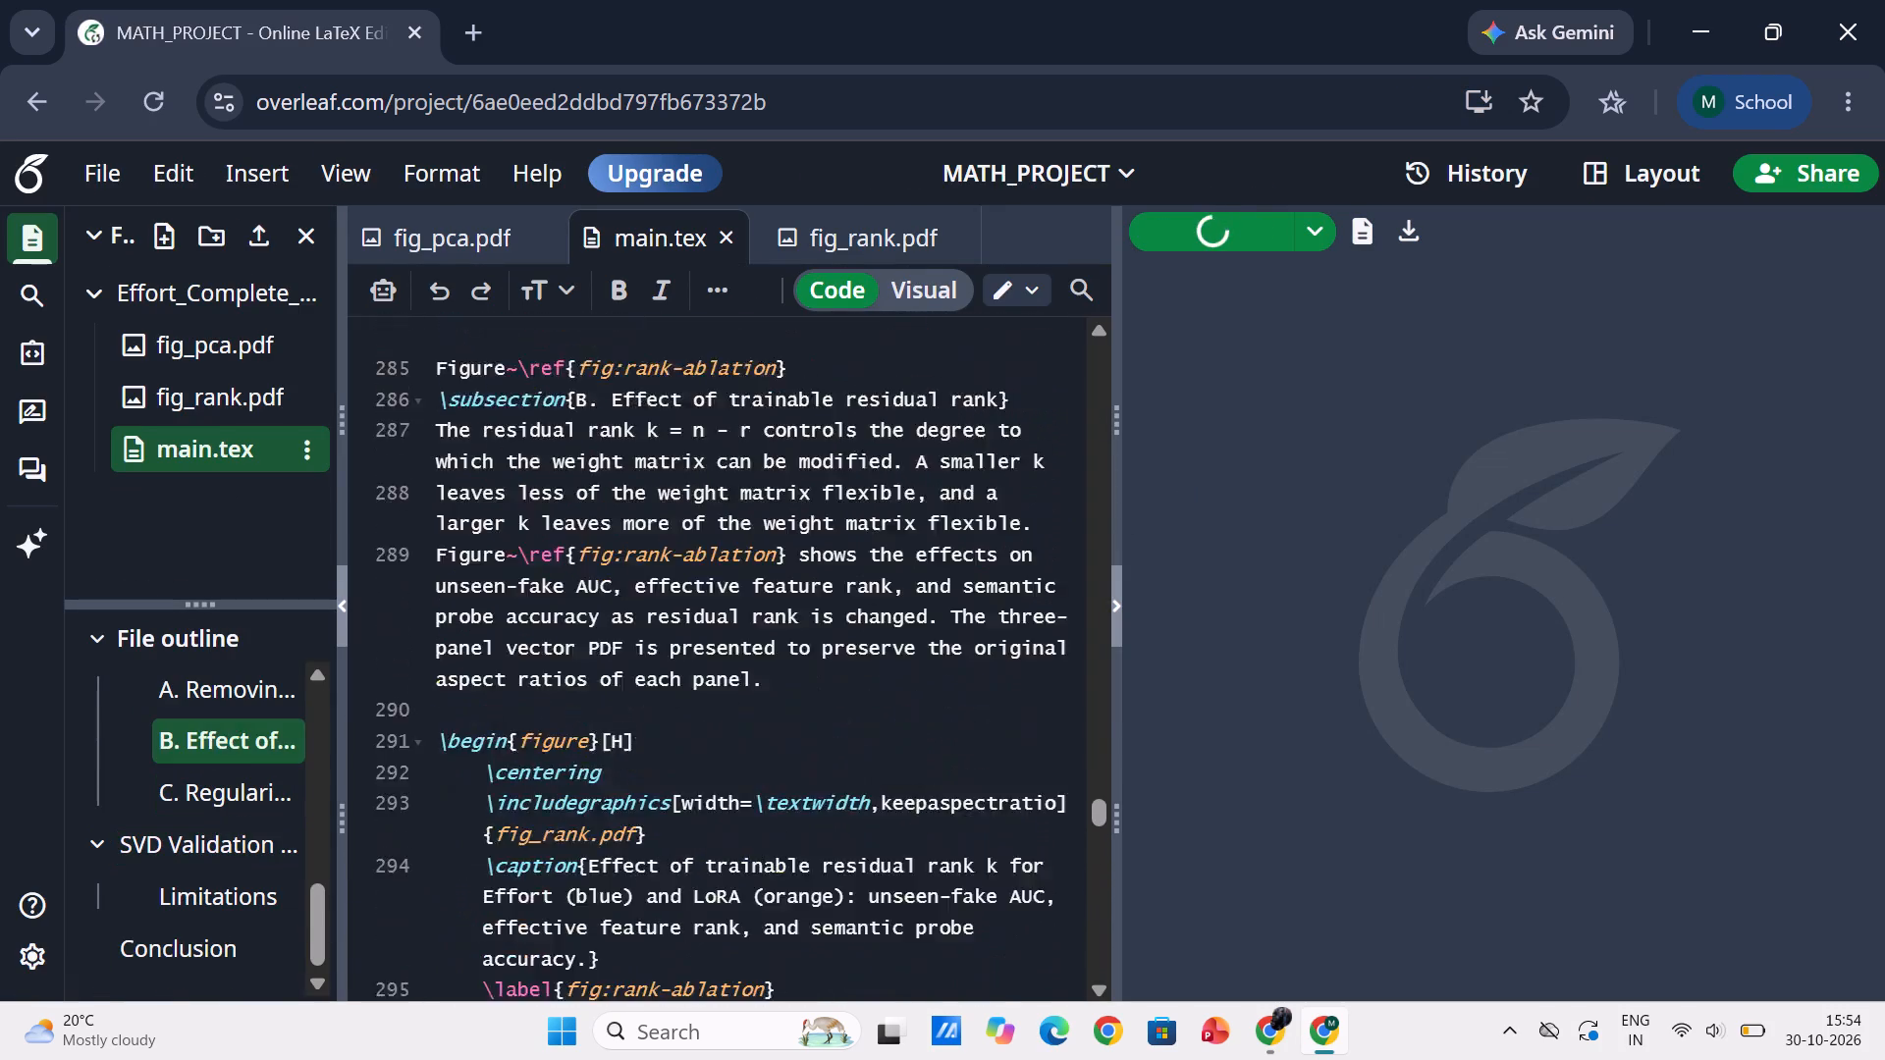
scroll(789, 612, up, 19)
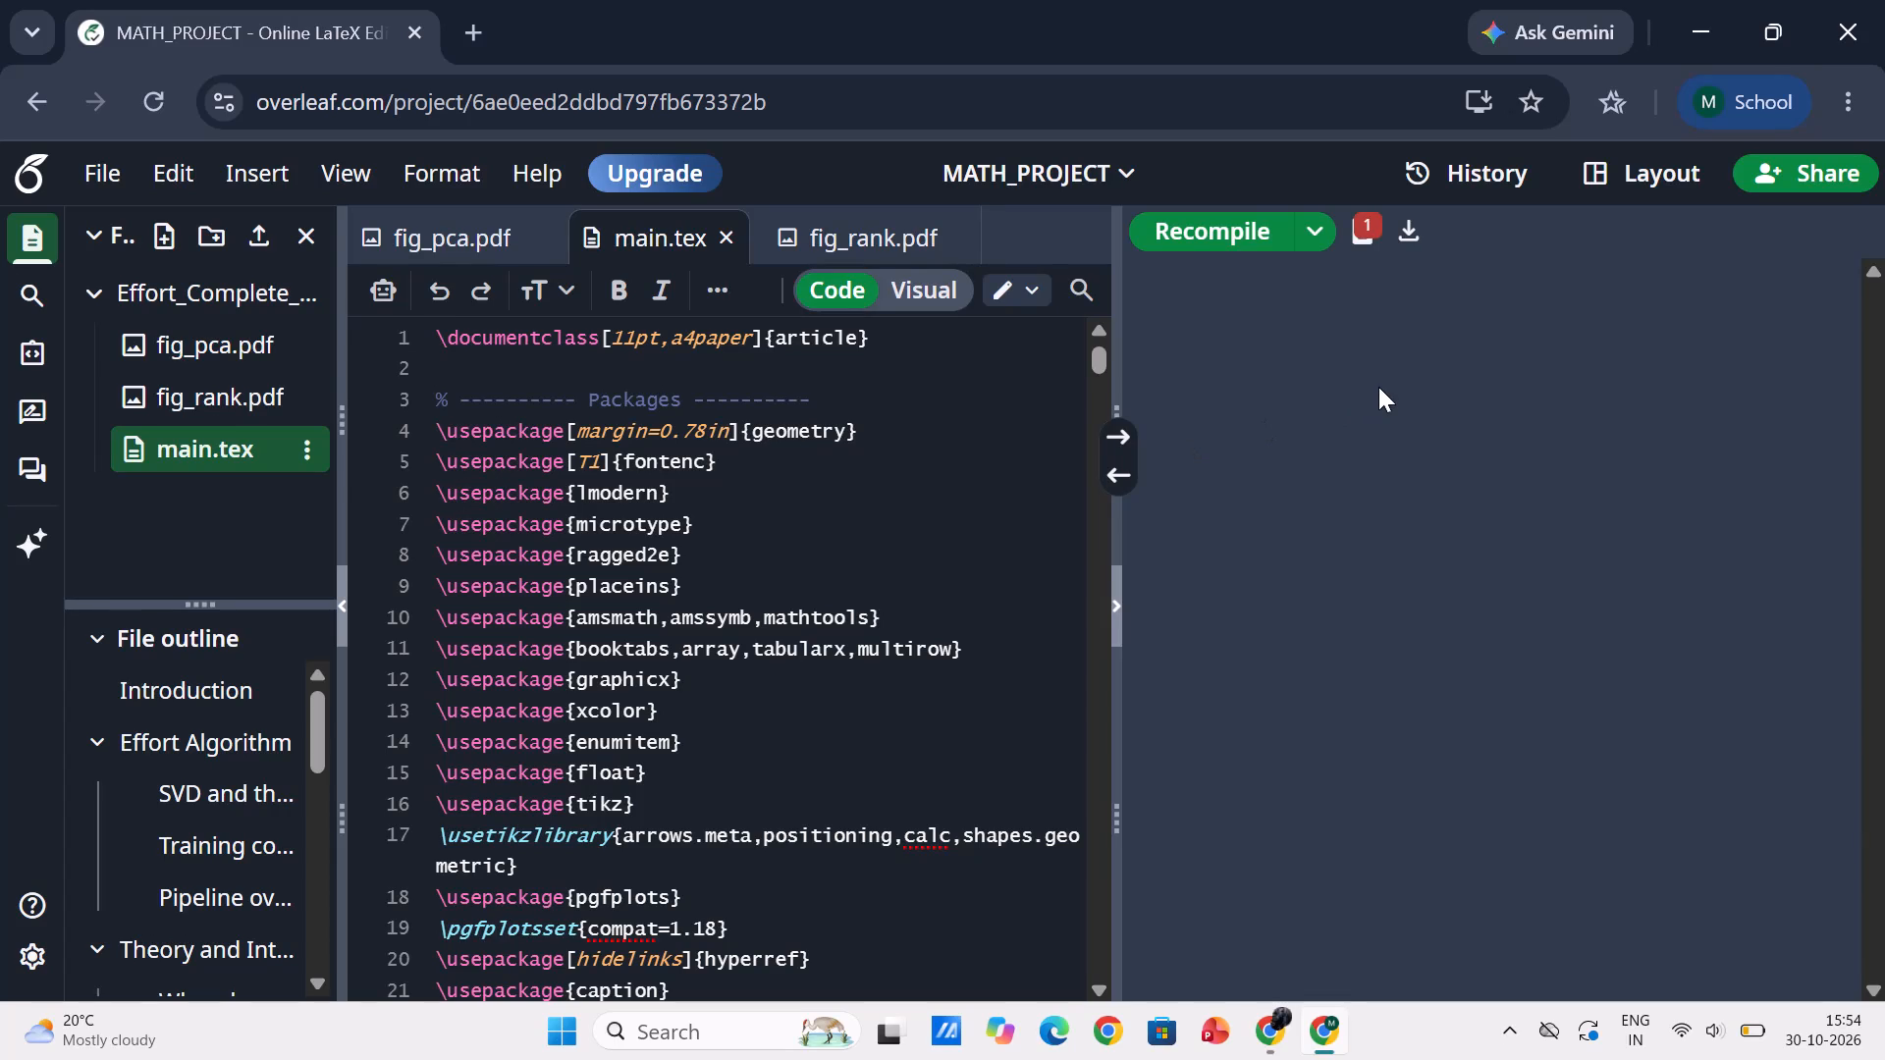
scroll(1240, 592, down, 1)
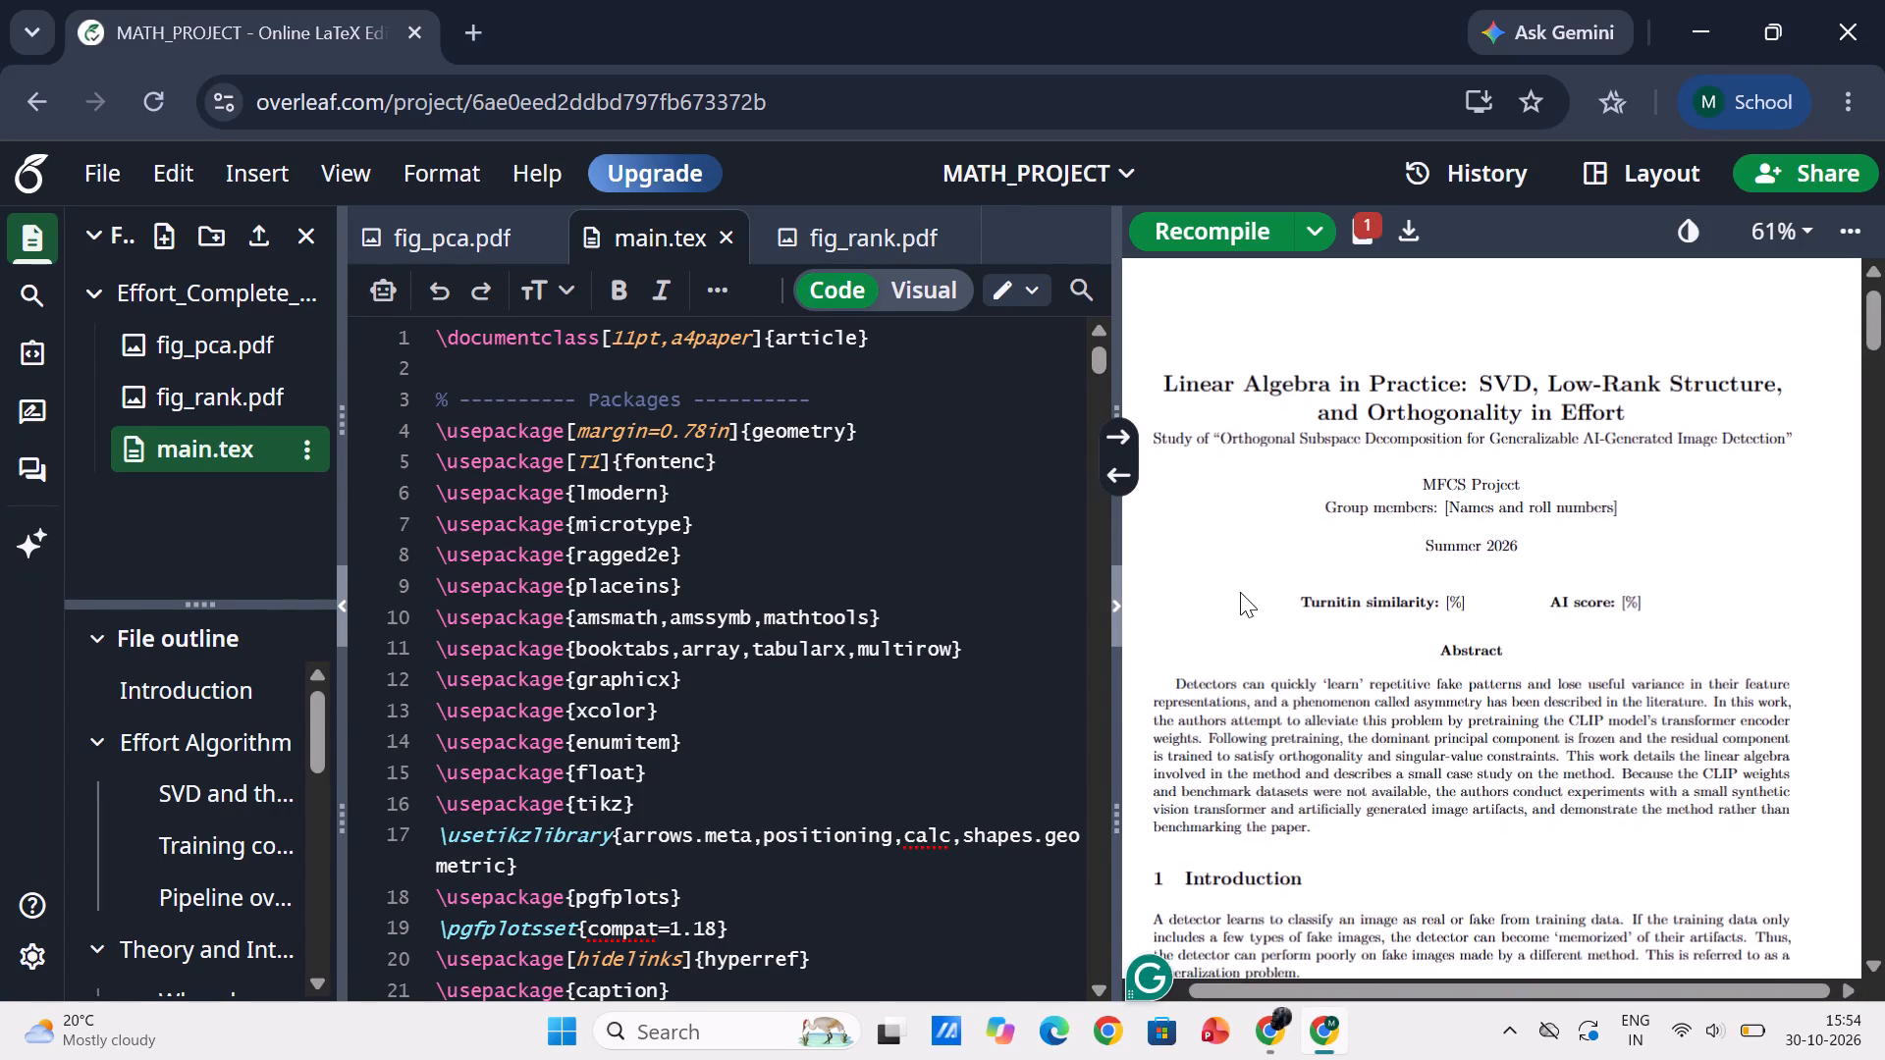
scroll(1240, 592, down, 2)
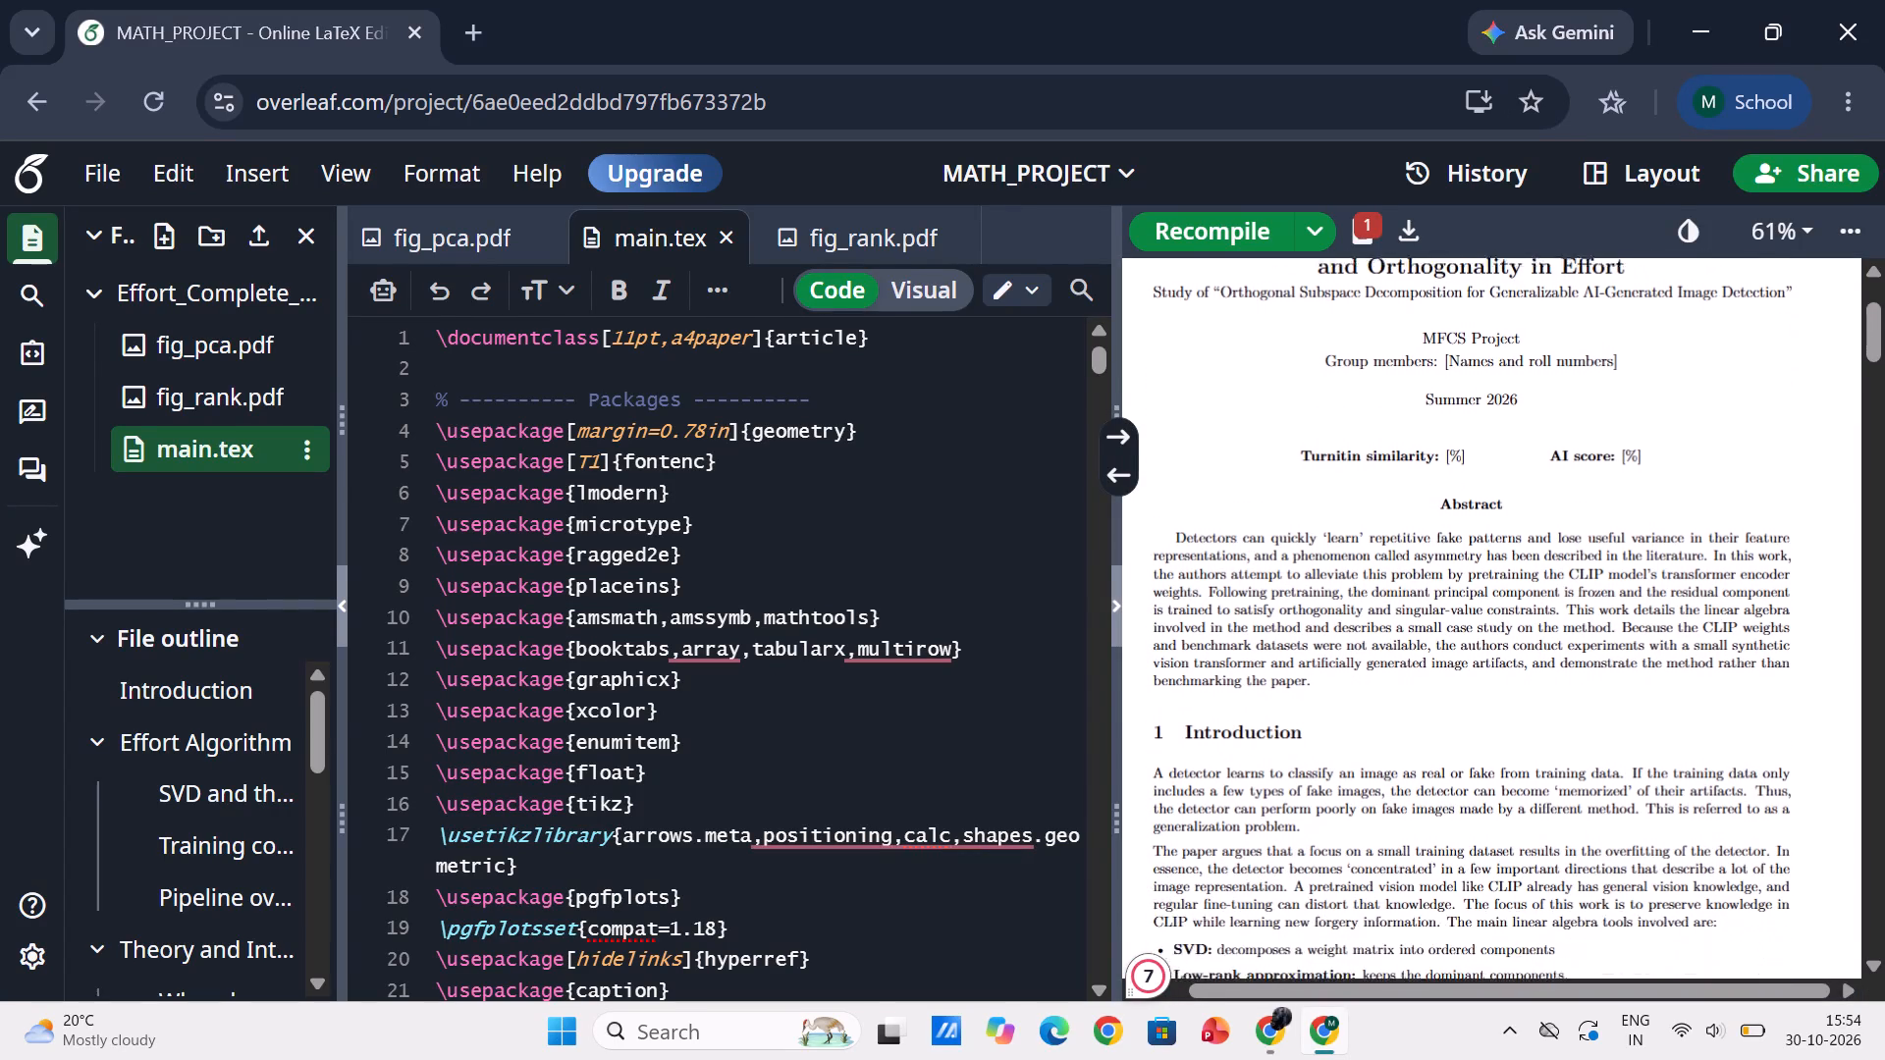
scroll(1240, 592, down, 1)
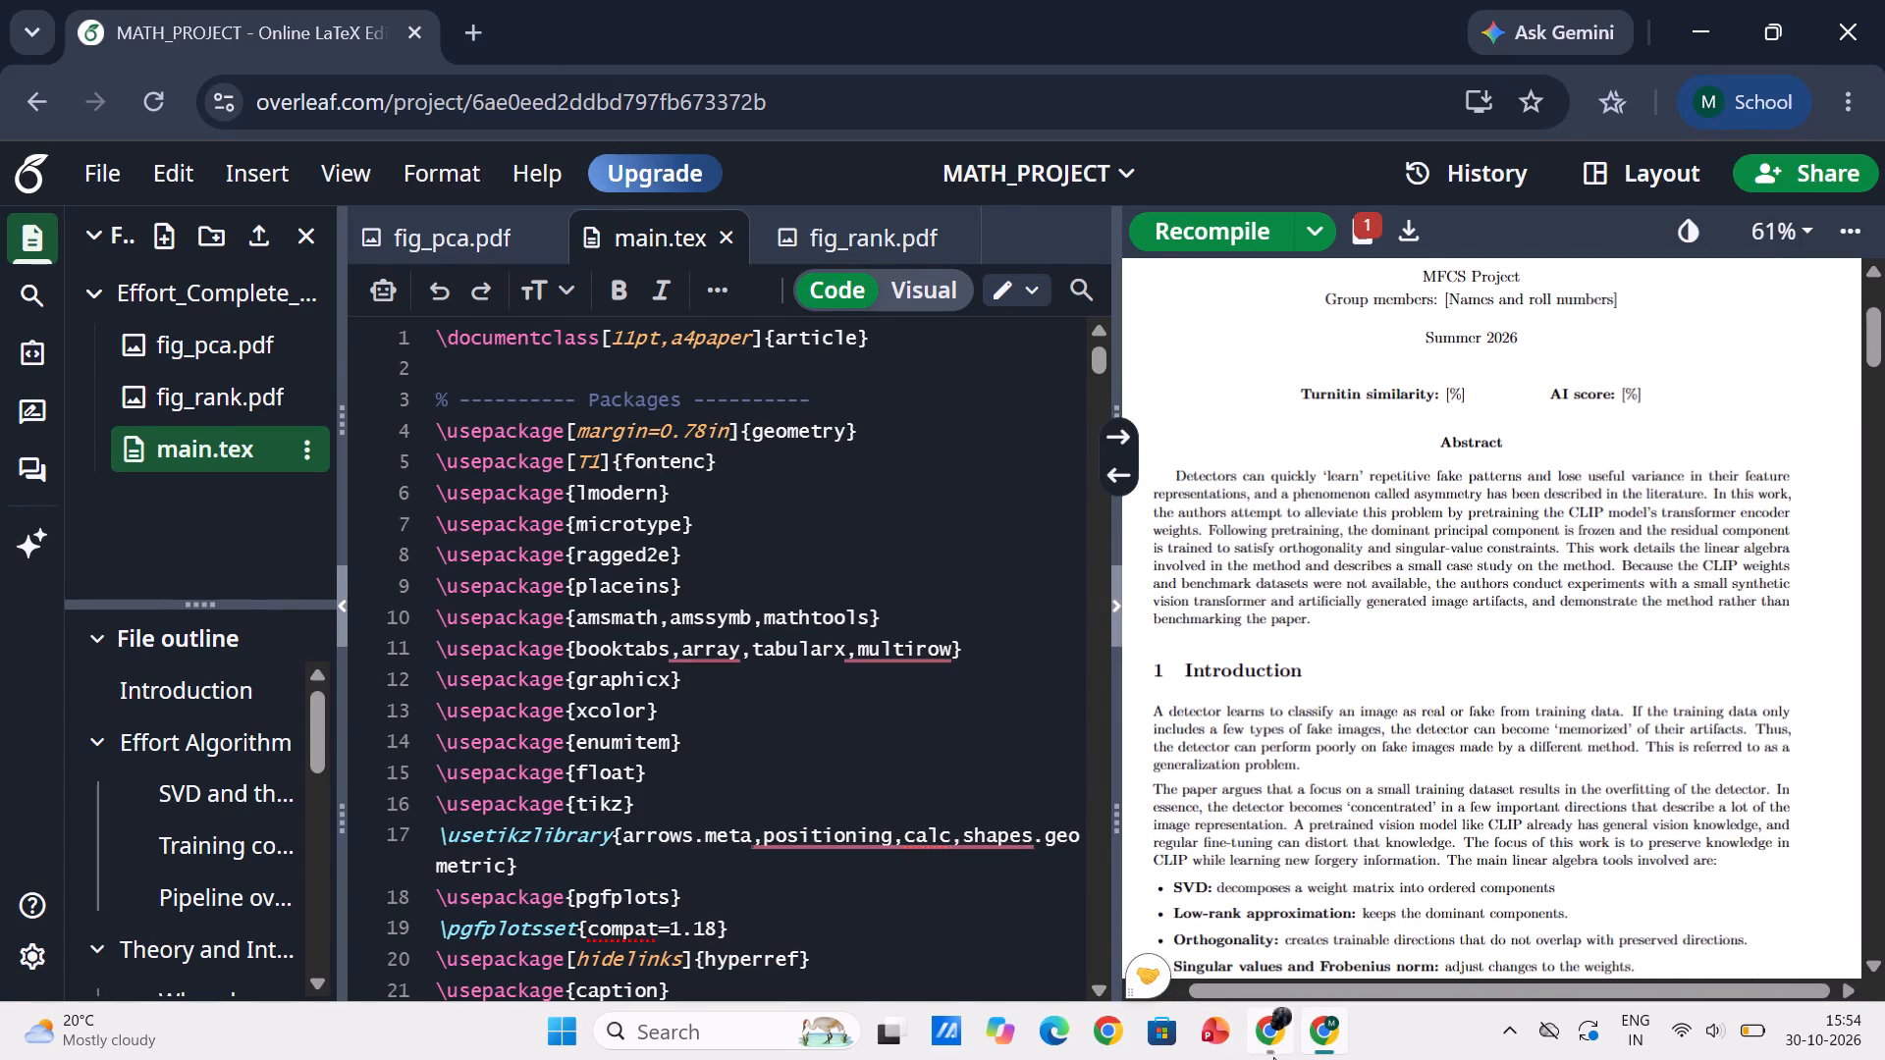
Switch to the other Chrome profile's window with the new tab page.
click(1273, 1056)
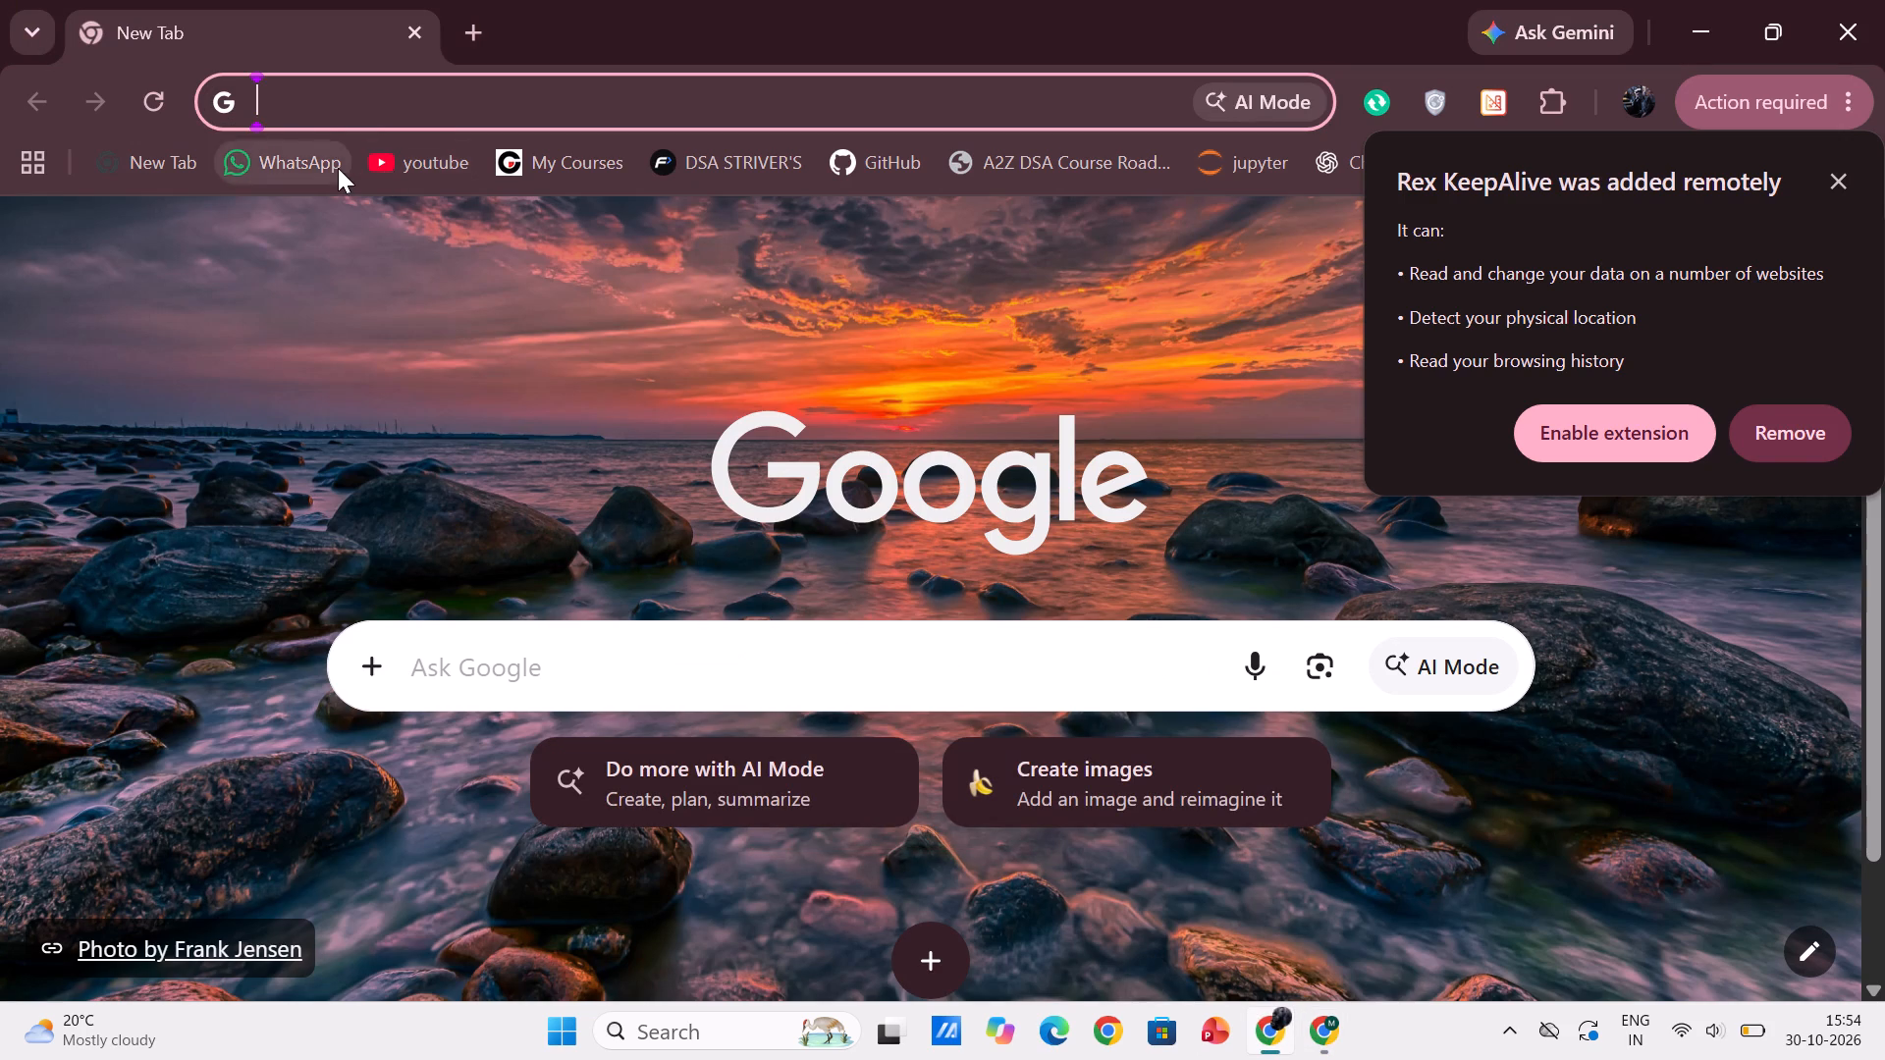
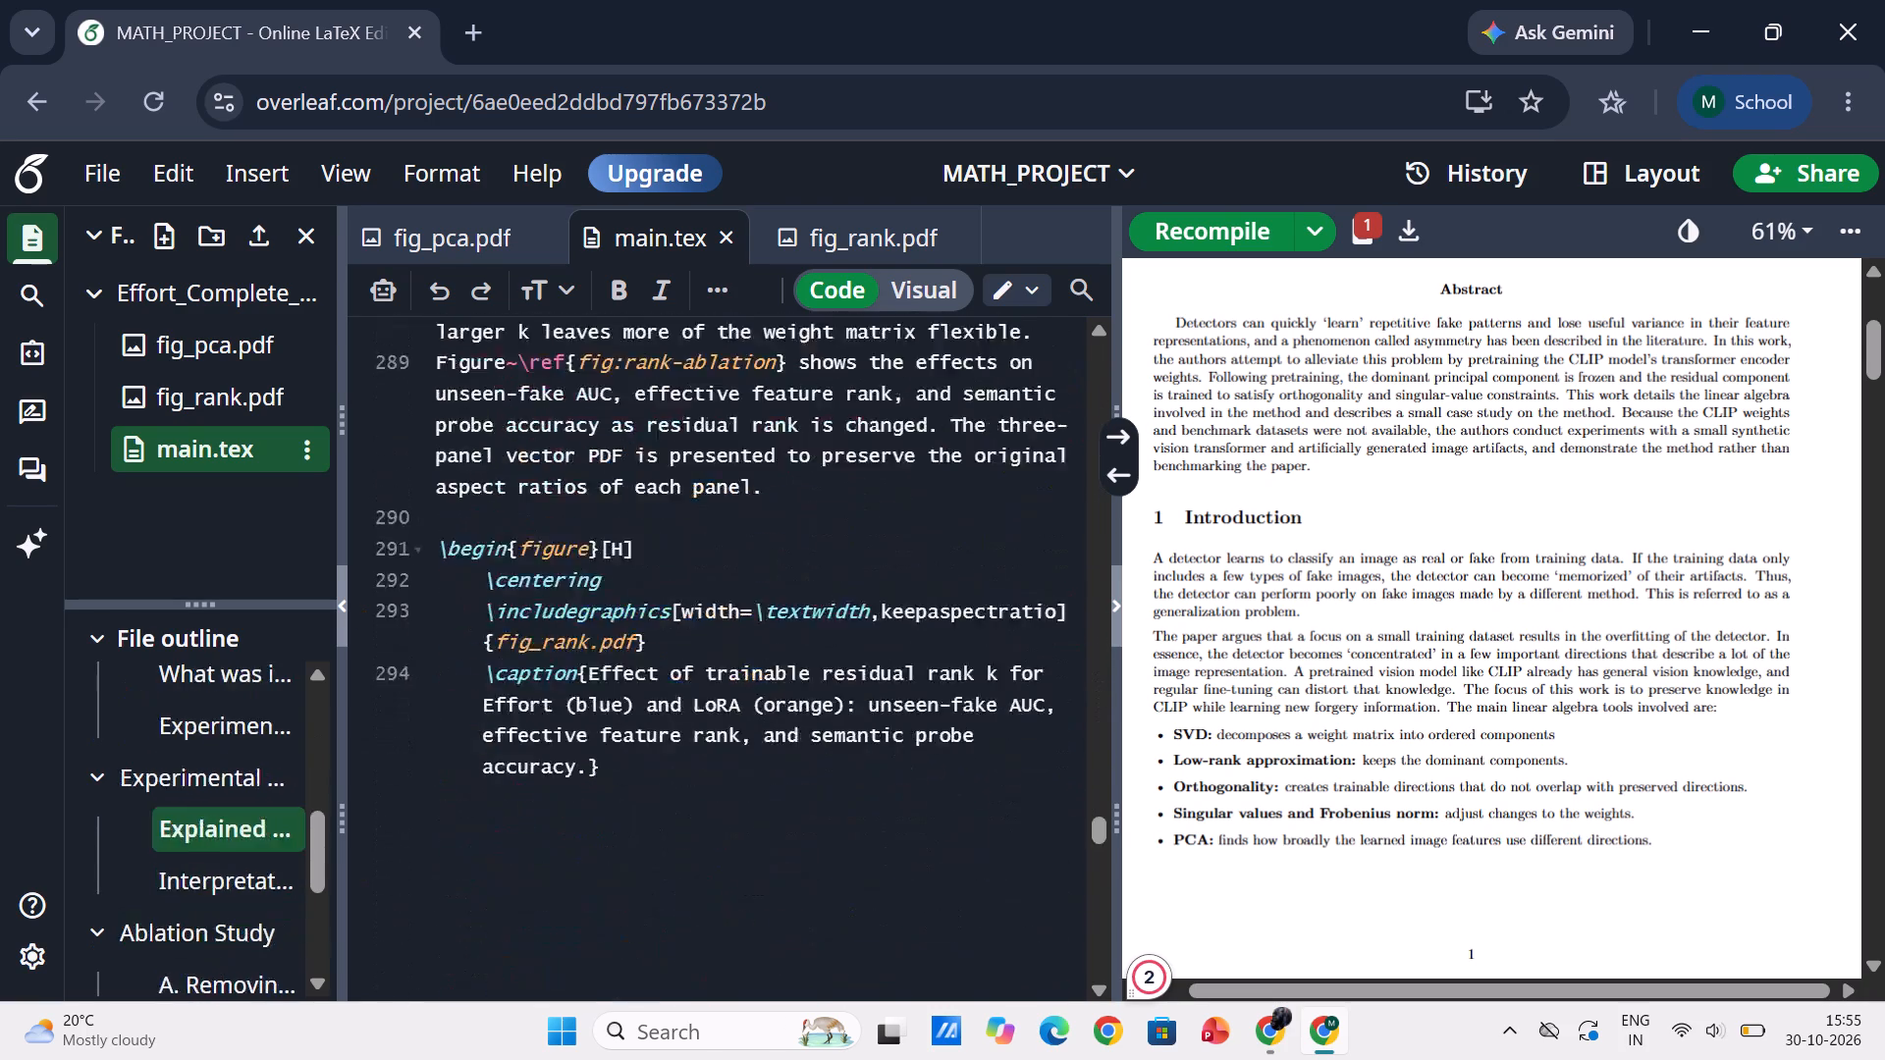
Look through the later sections of the main.tex source up to the Conclusion and the start of the bibliography.
scroll(763, 612, down, 13)
scroll(763, 612, up, 9)
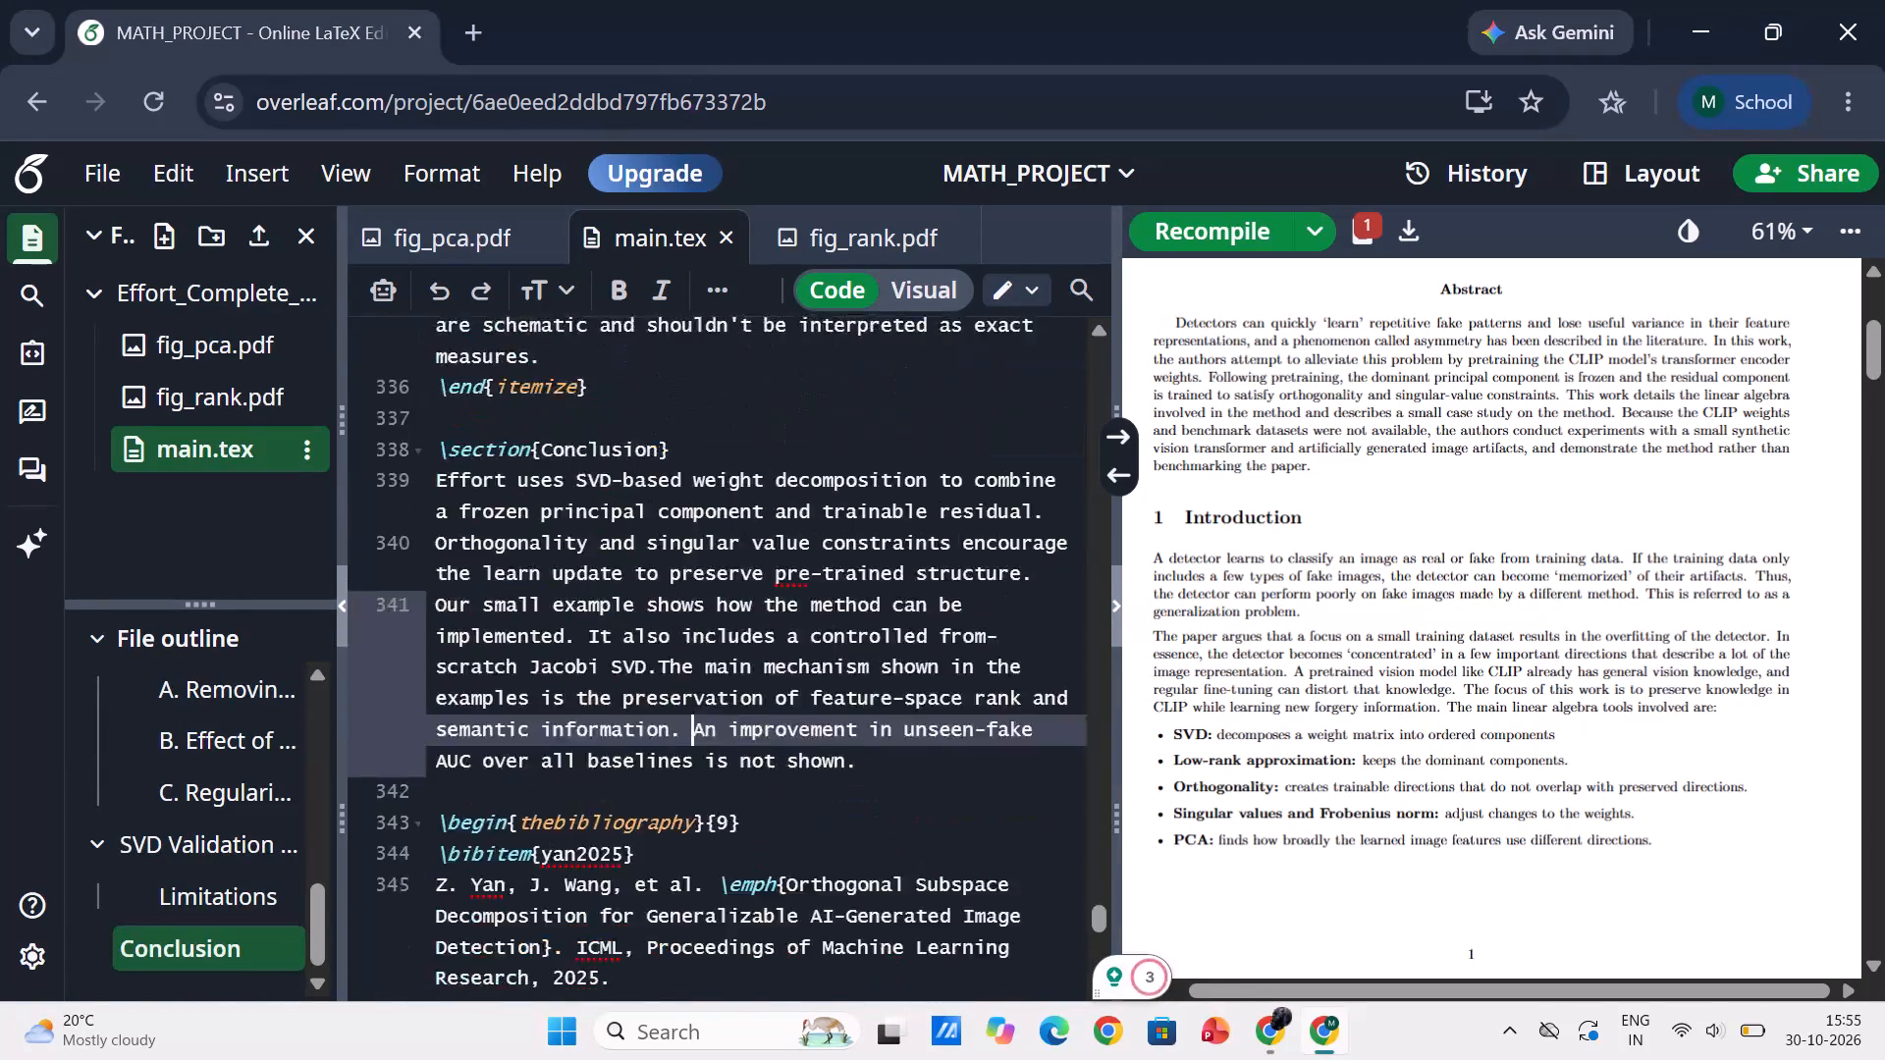
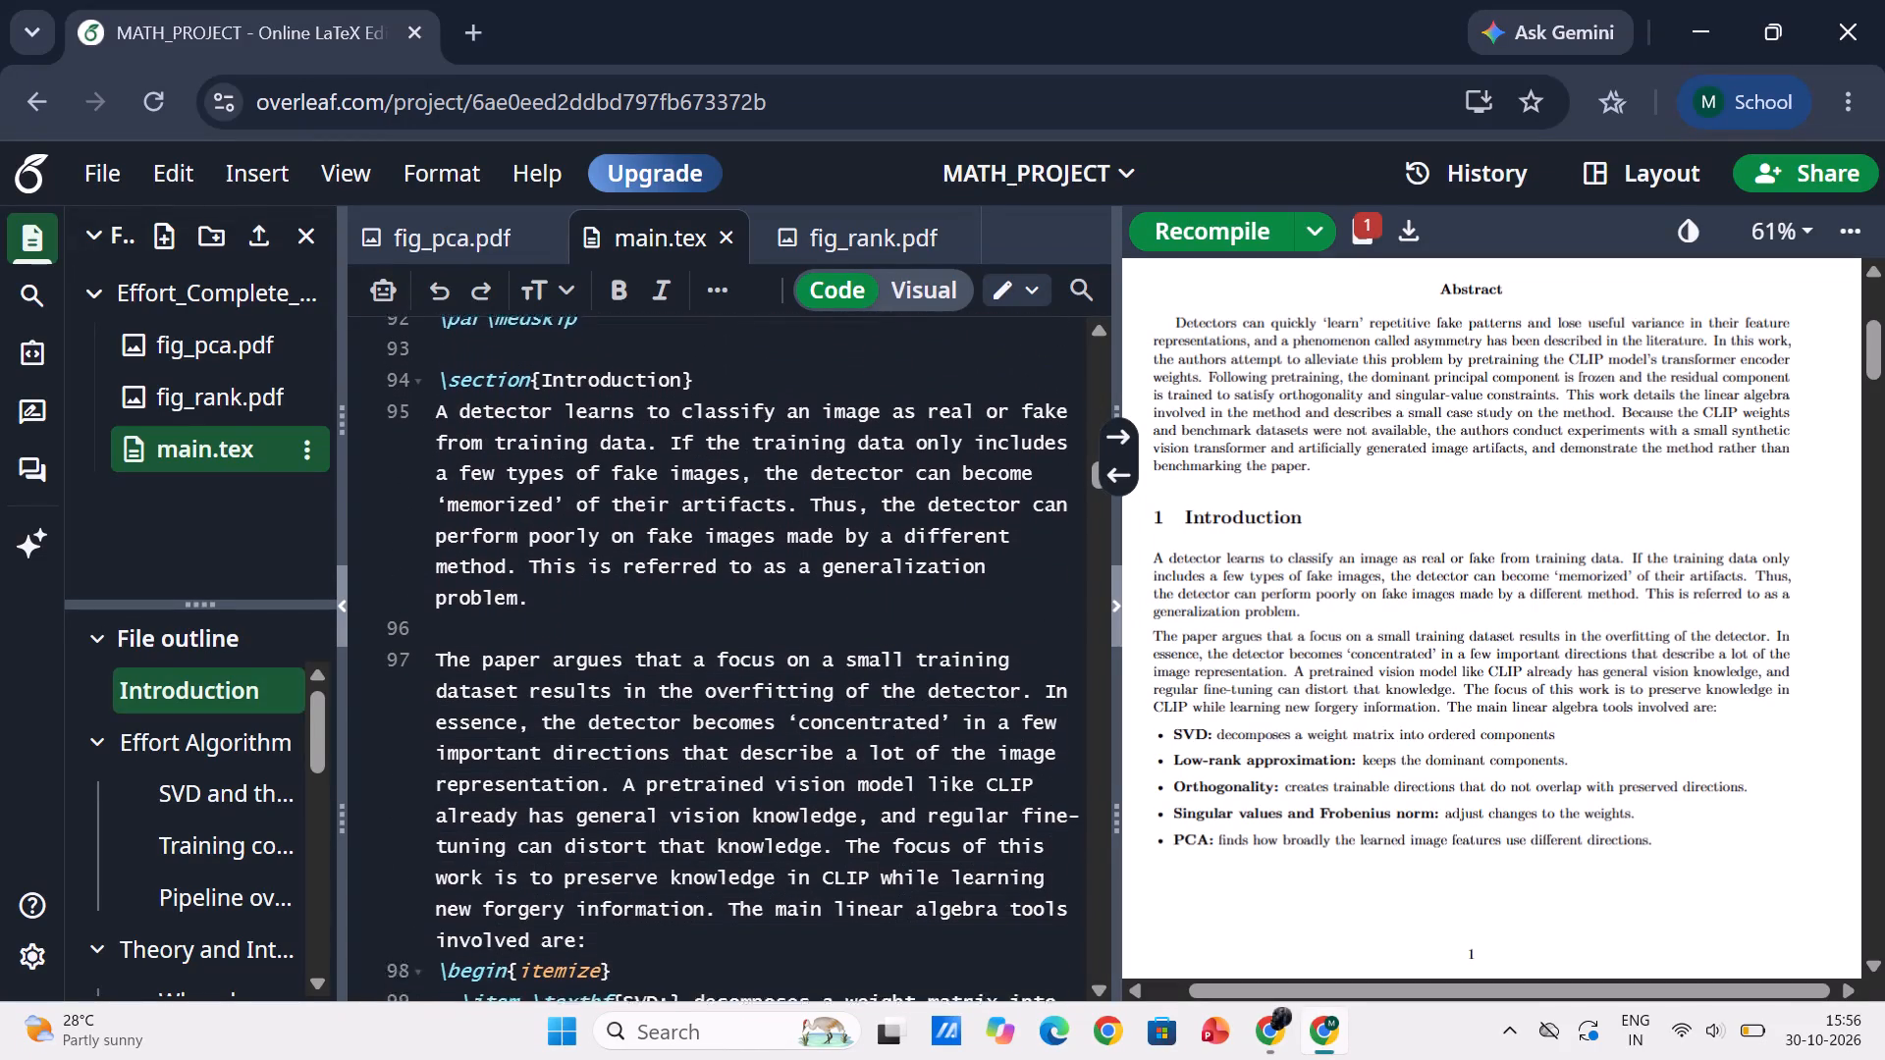
In the Introduction's second paragraph, replace the text from "A pretrained vision model" through "distort that knowledge" with "The regular fine-tuning can distort".
scroll(759, 744, down, 1)
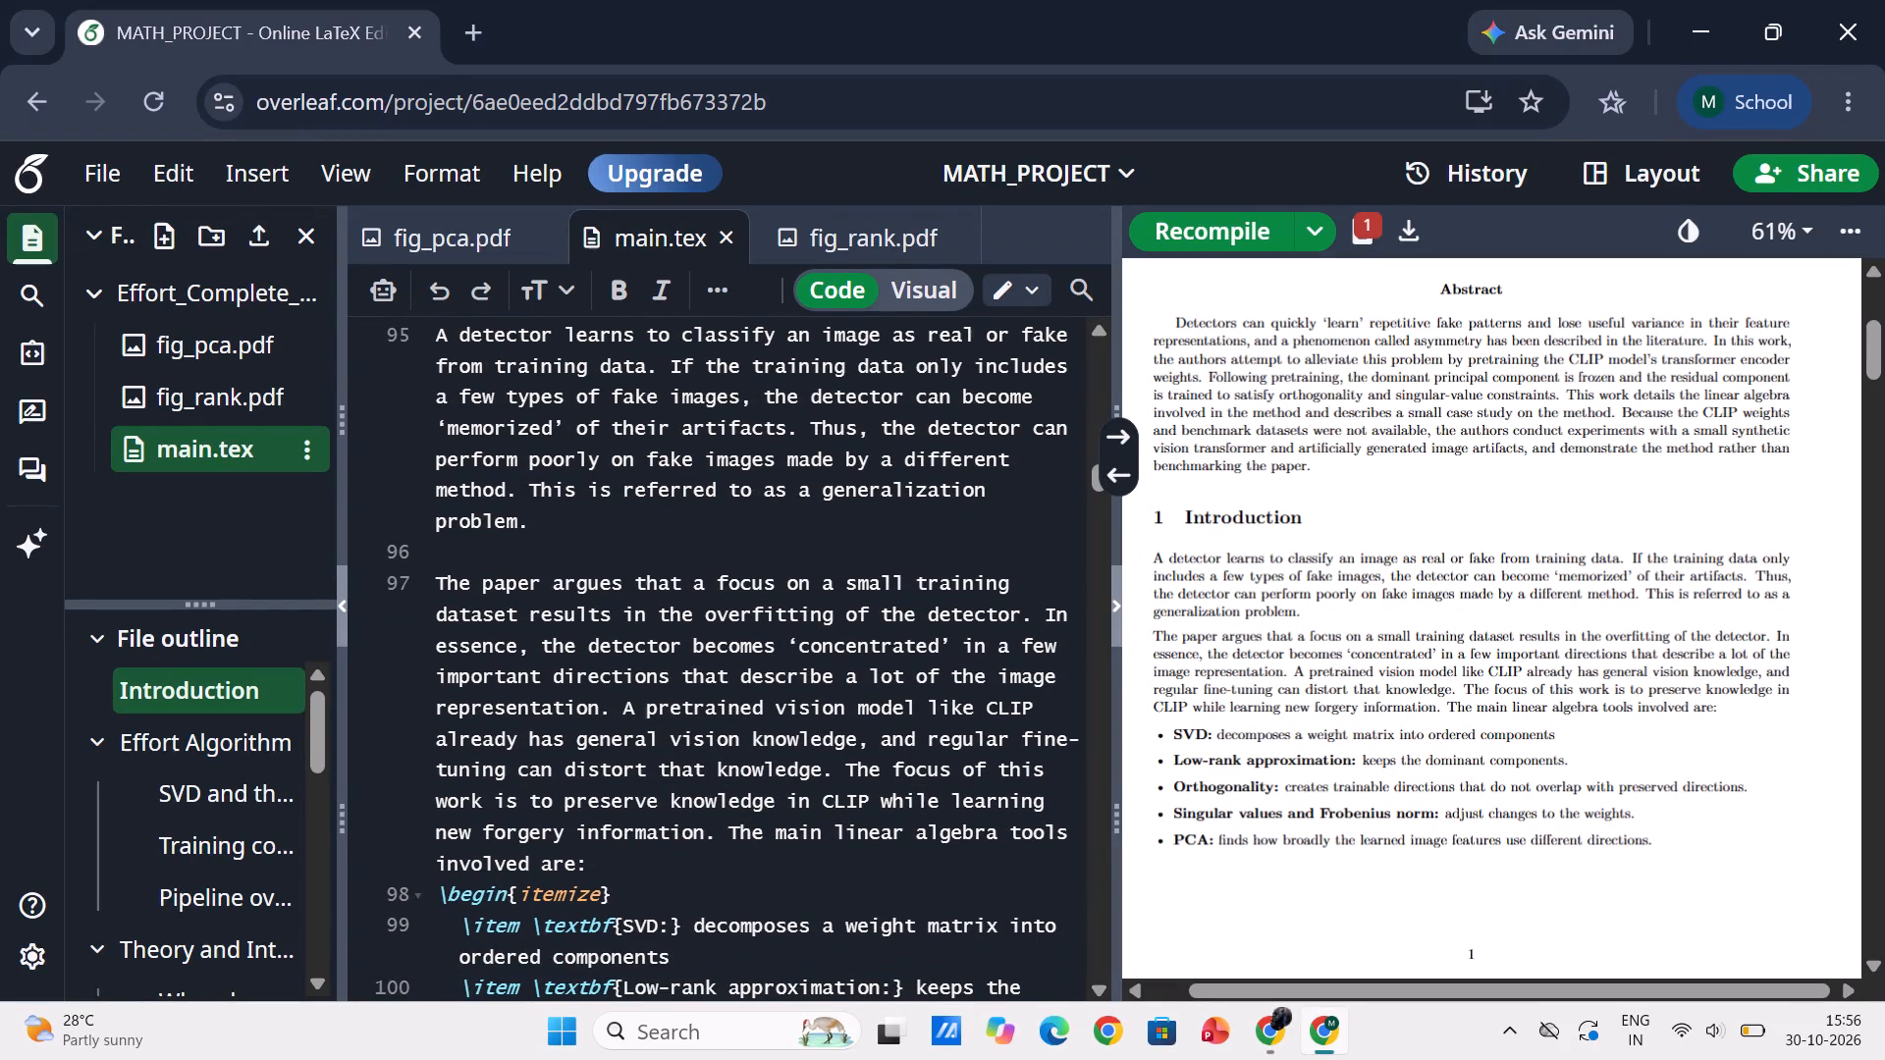
click(828, 771)
drag(828, 771, 678, 749)
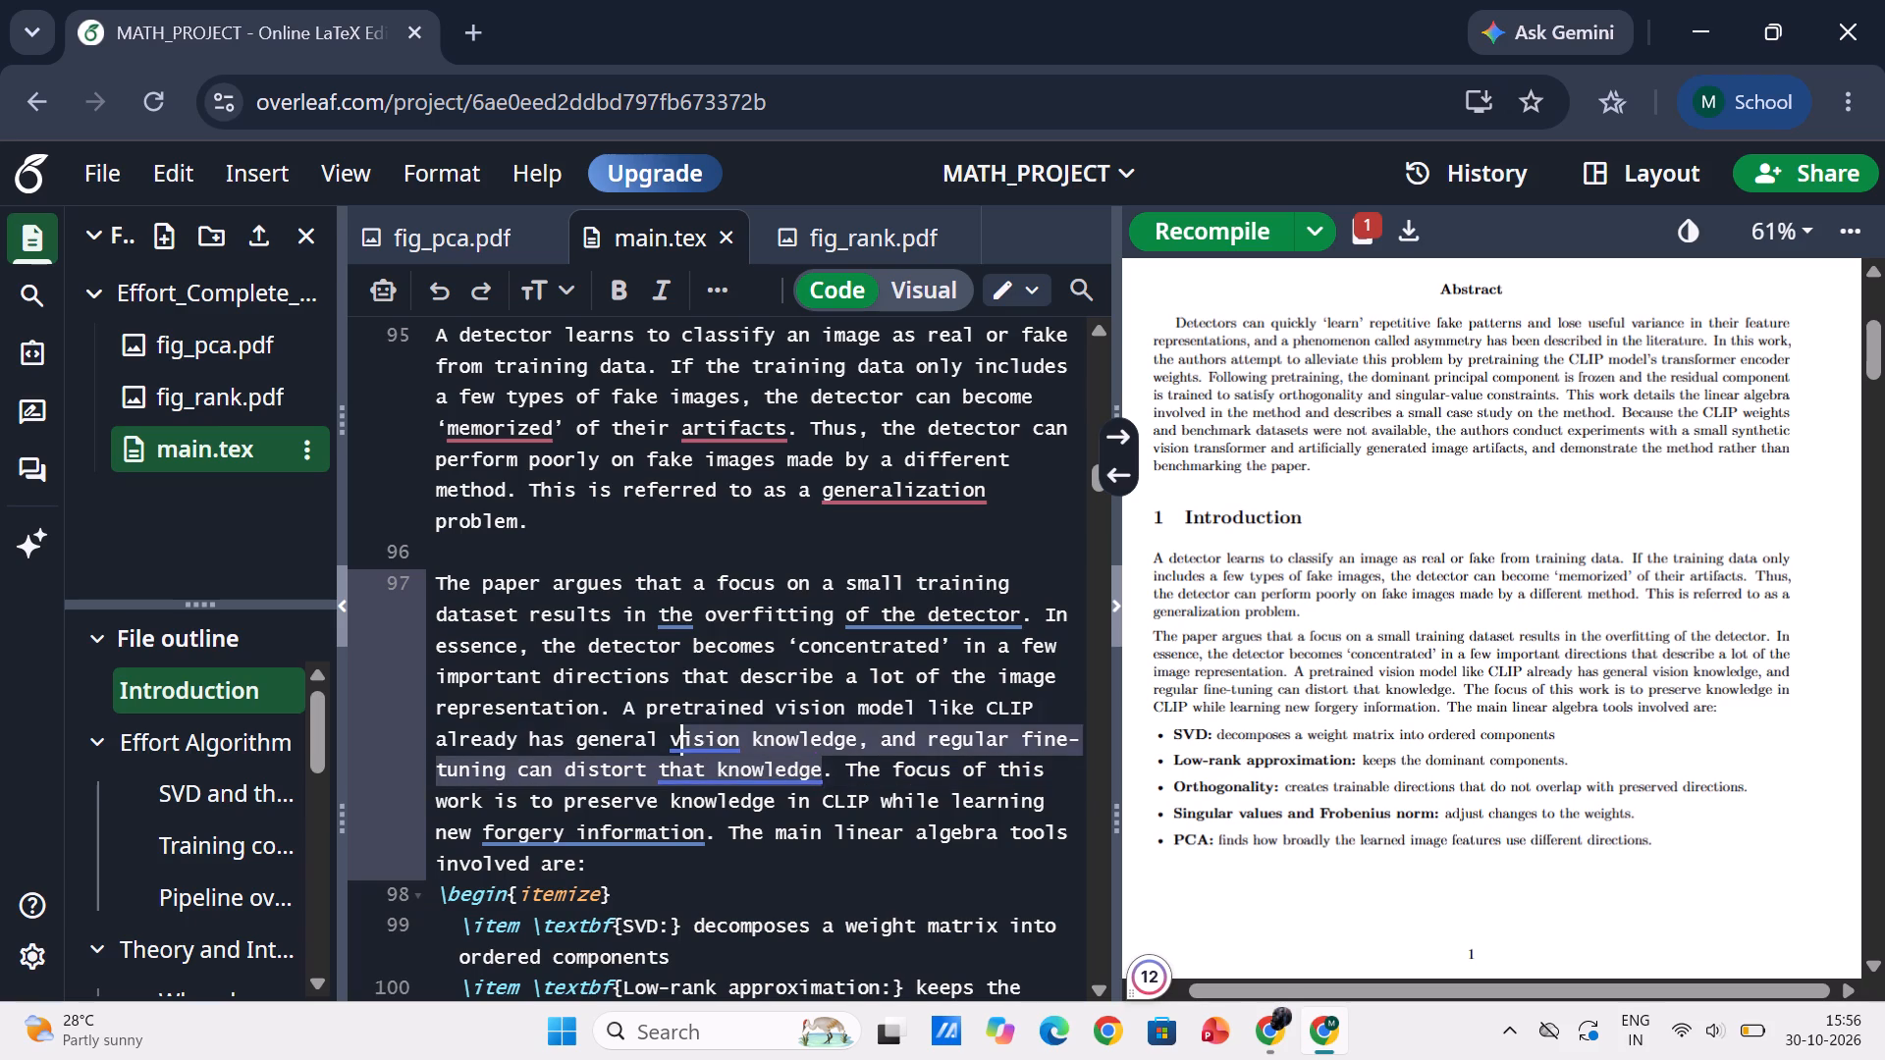
drag(678, 749, 625, 718)
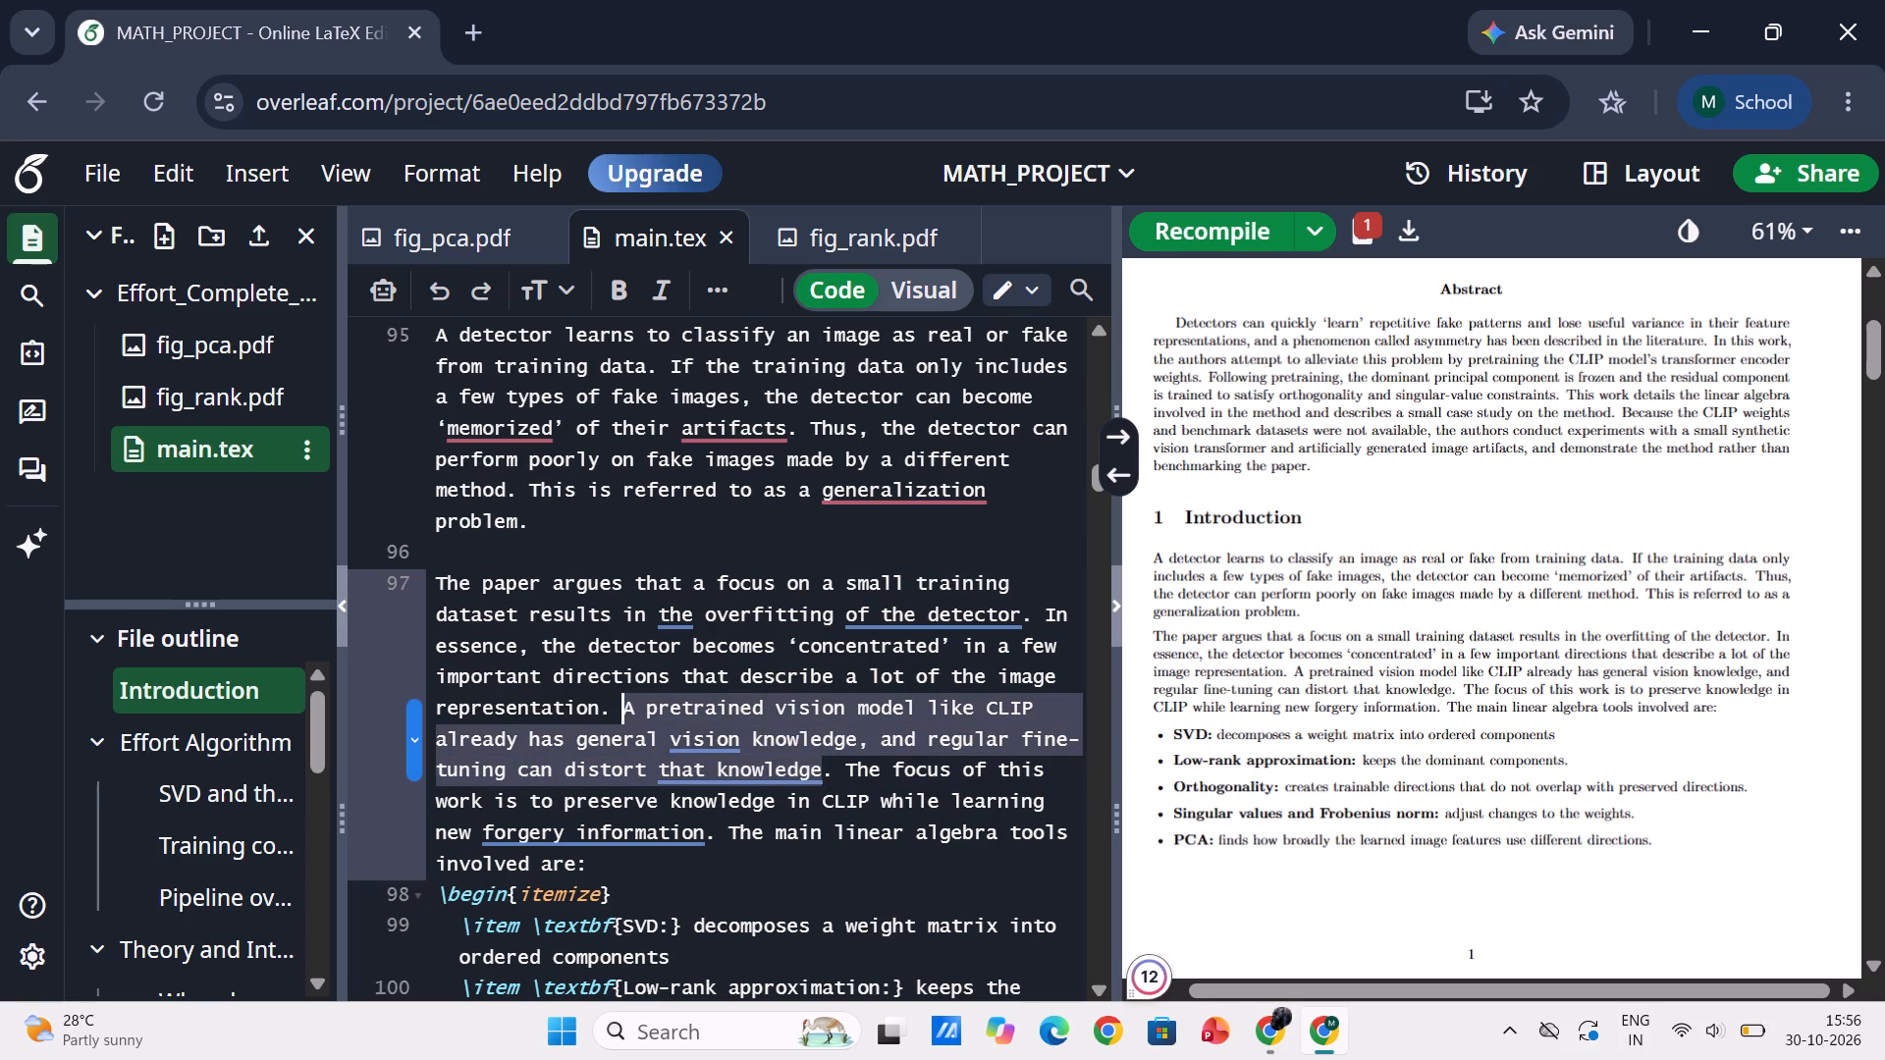
key(BackSpace)
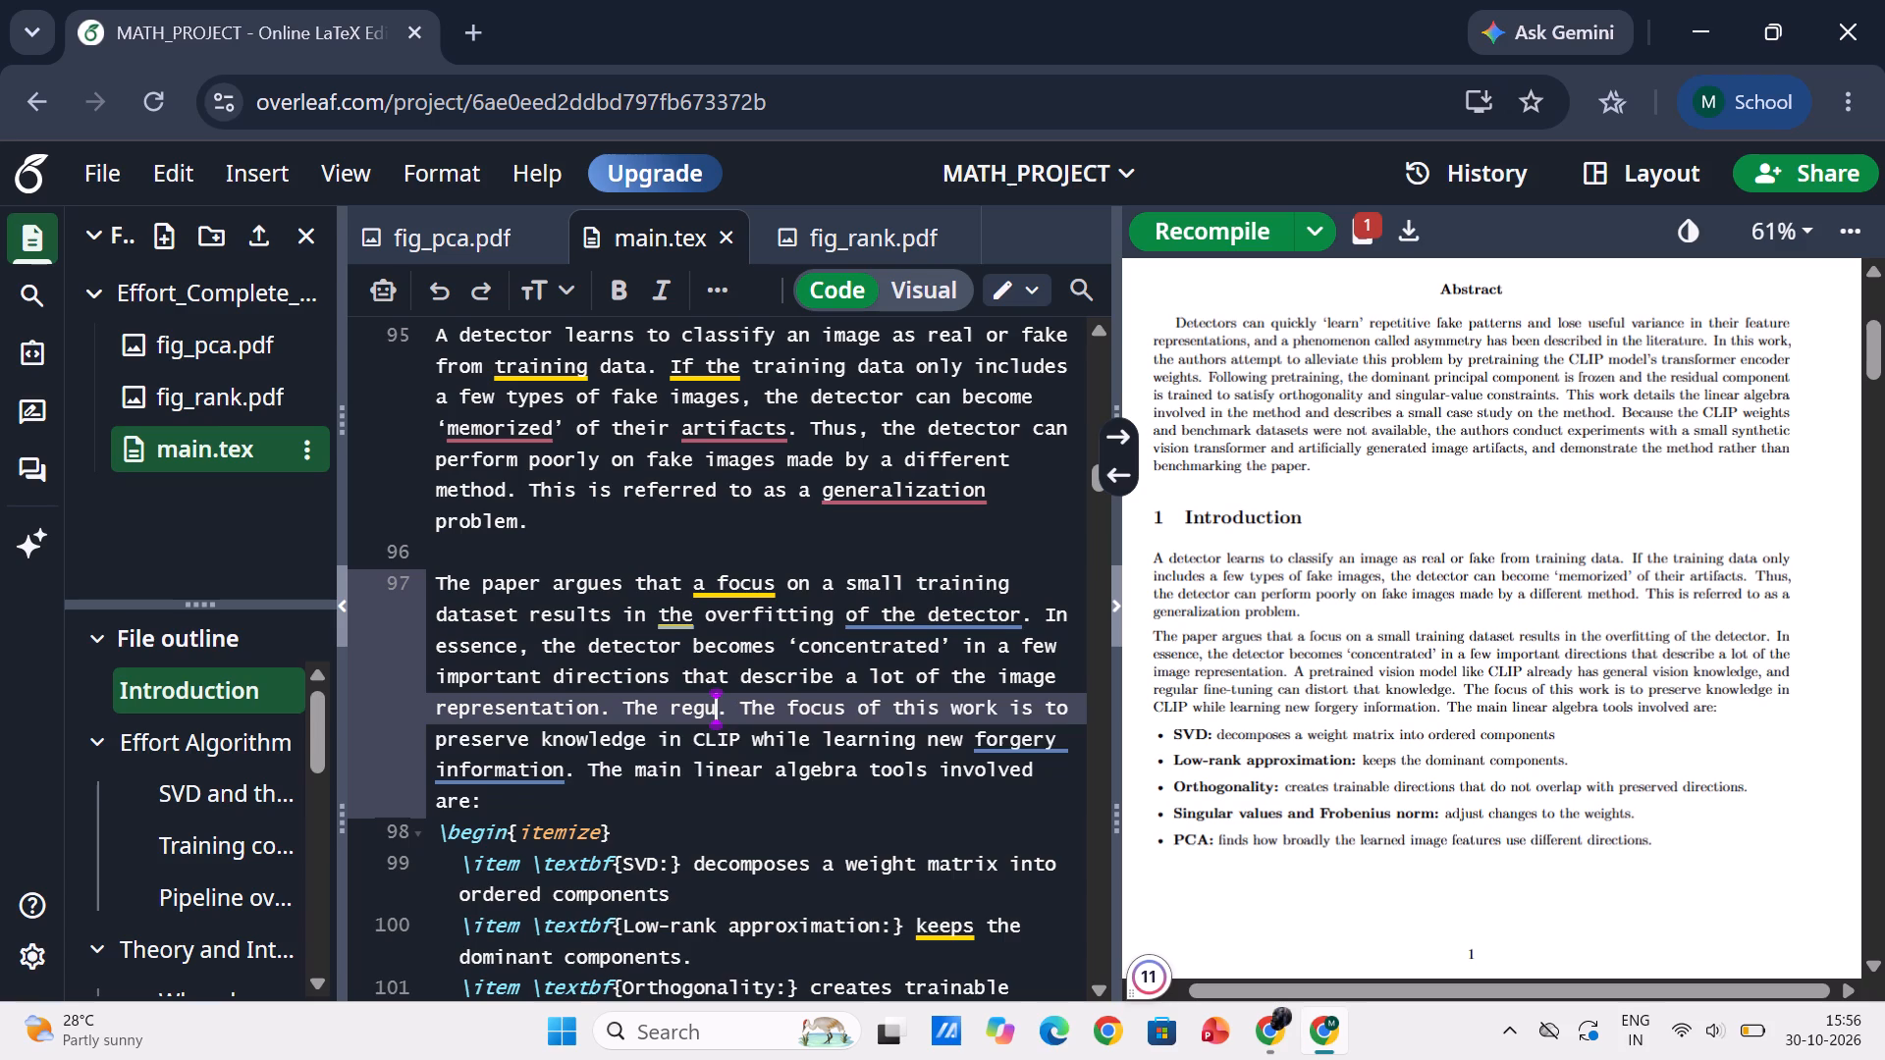
text(fine)
text(-tuning)
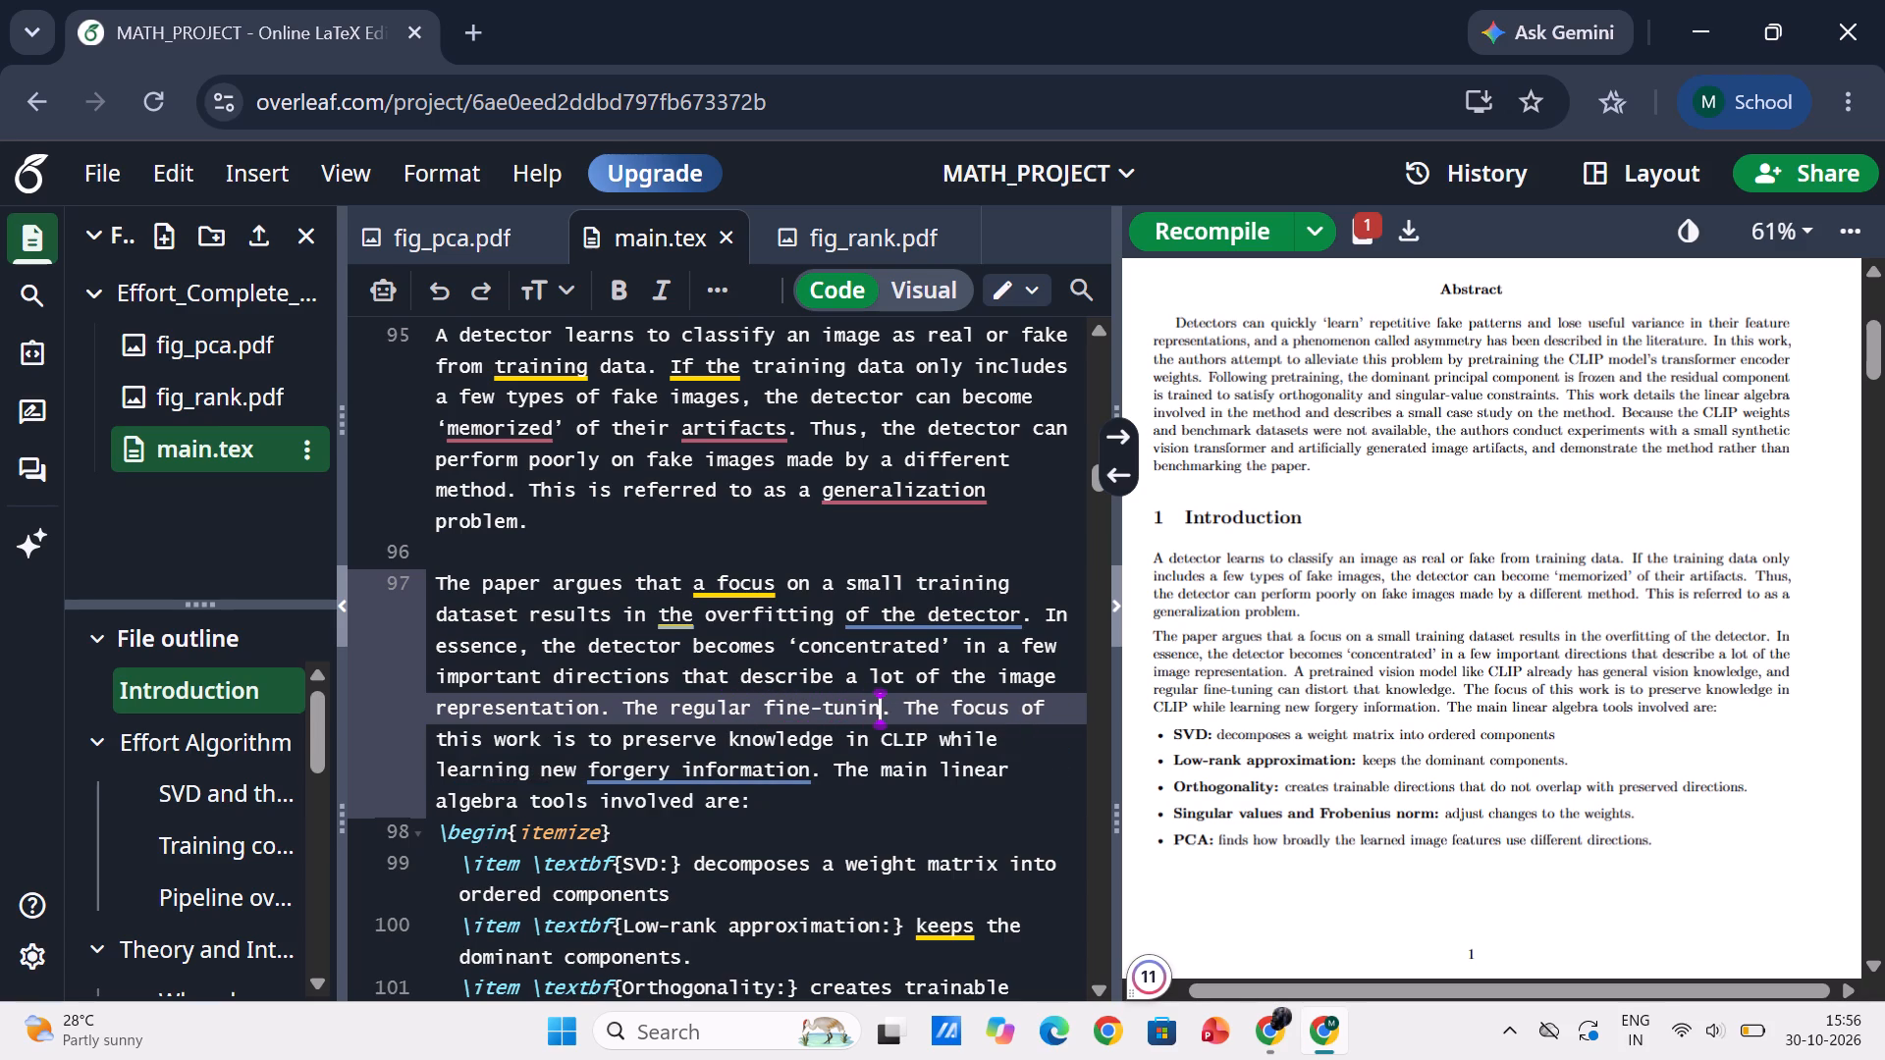
key(space)
text(of the)
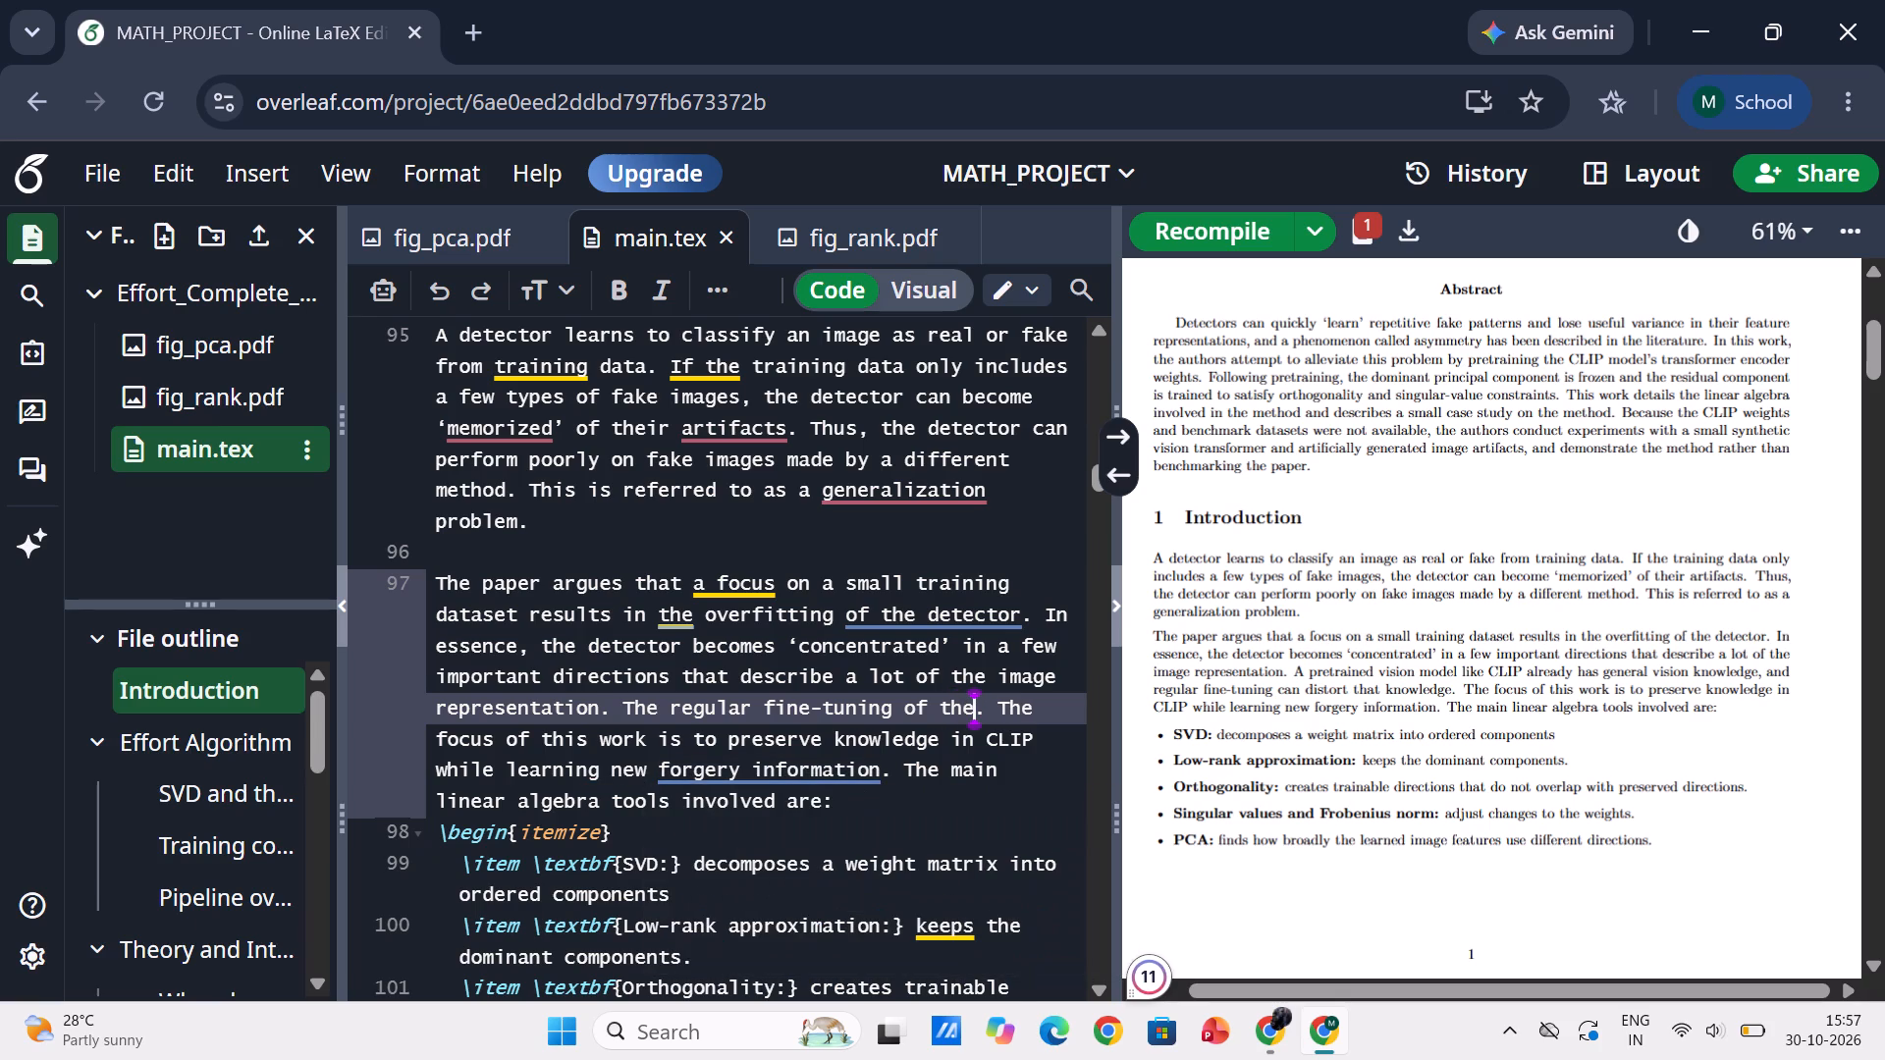
key(BackSpace)
key(BackSpace)
key(BackSpace)
key(BackSpace)
key(BackSpace)
key(BackSpace)
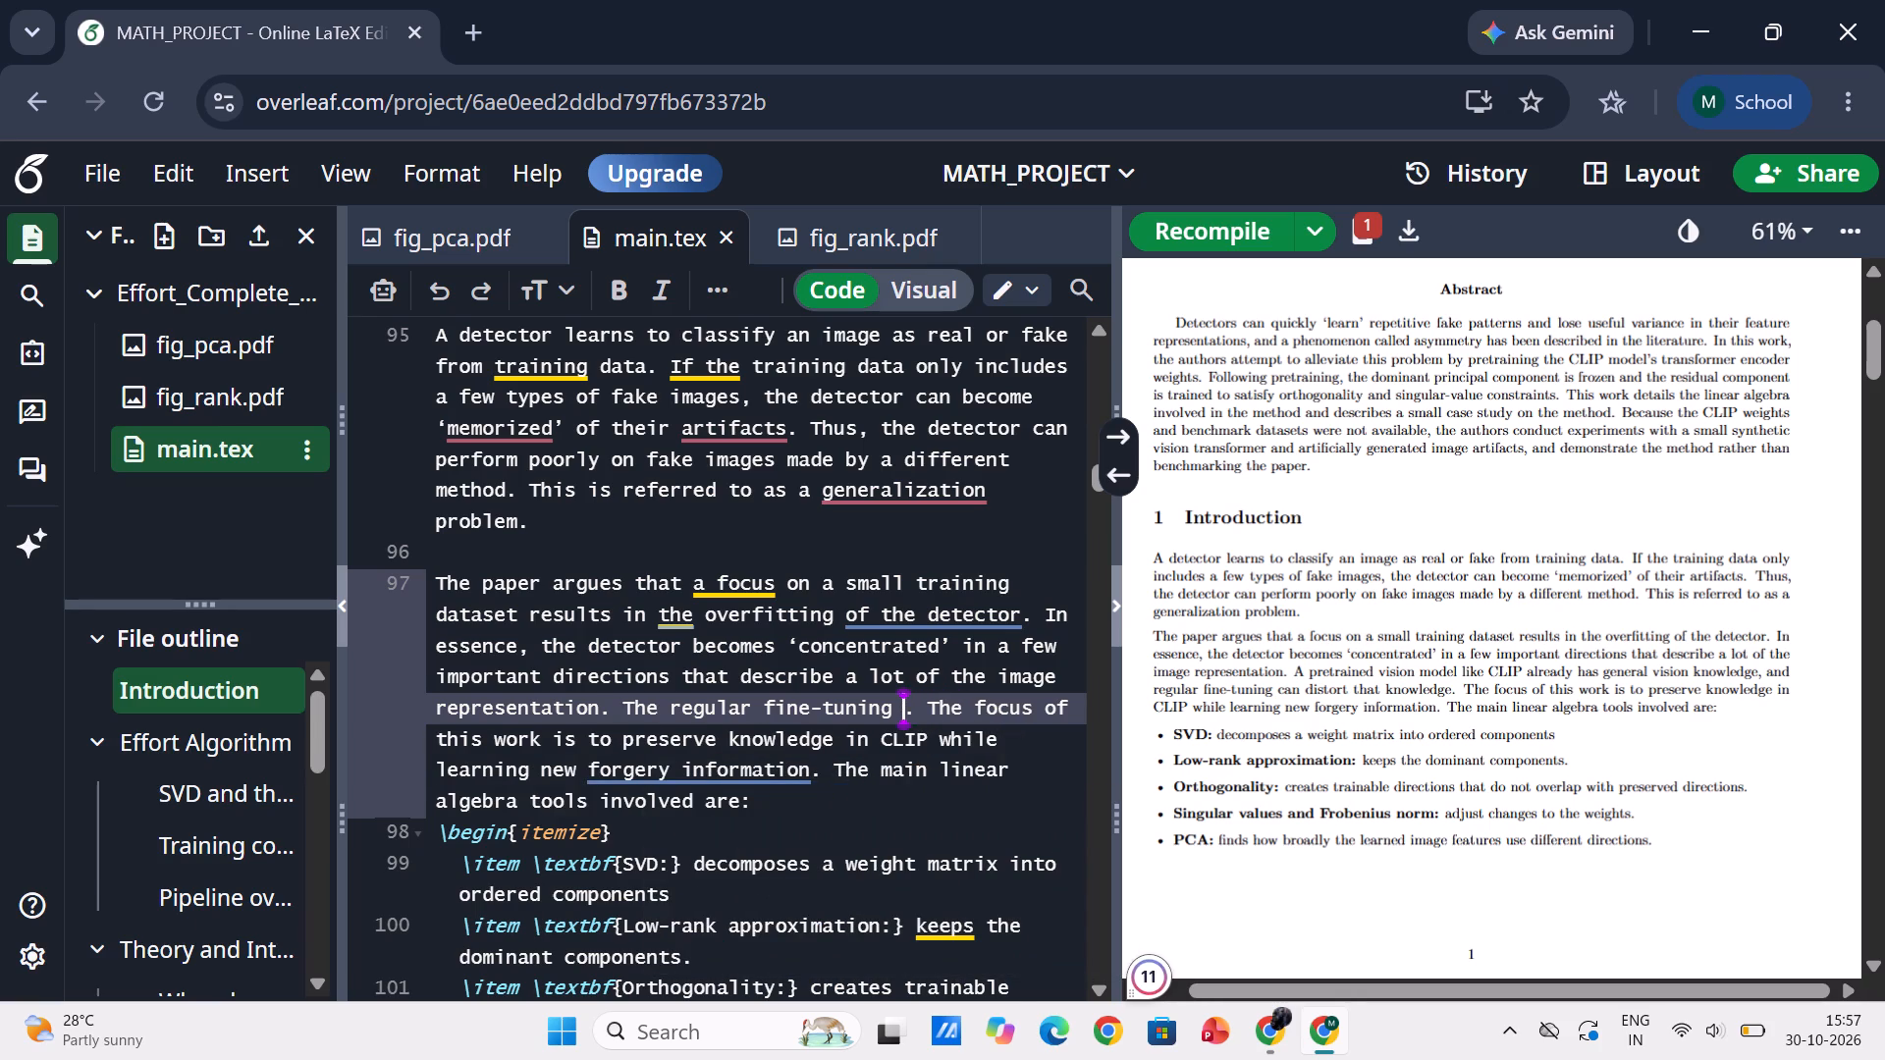
text(cab)
key(BackSpace)
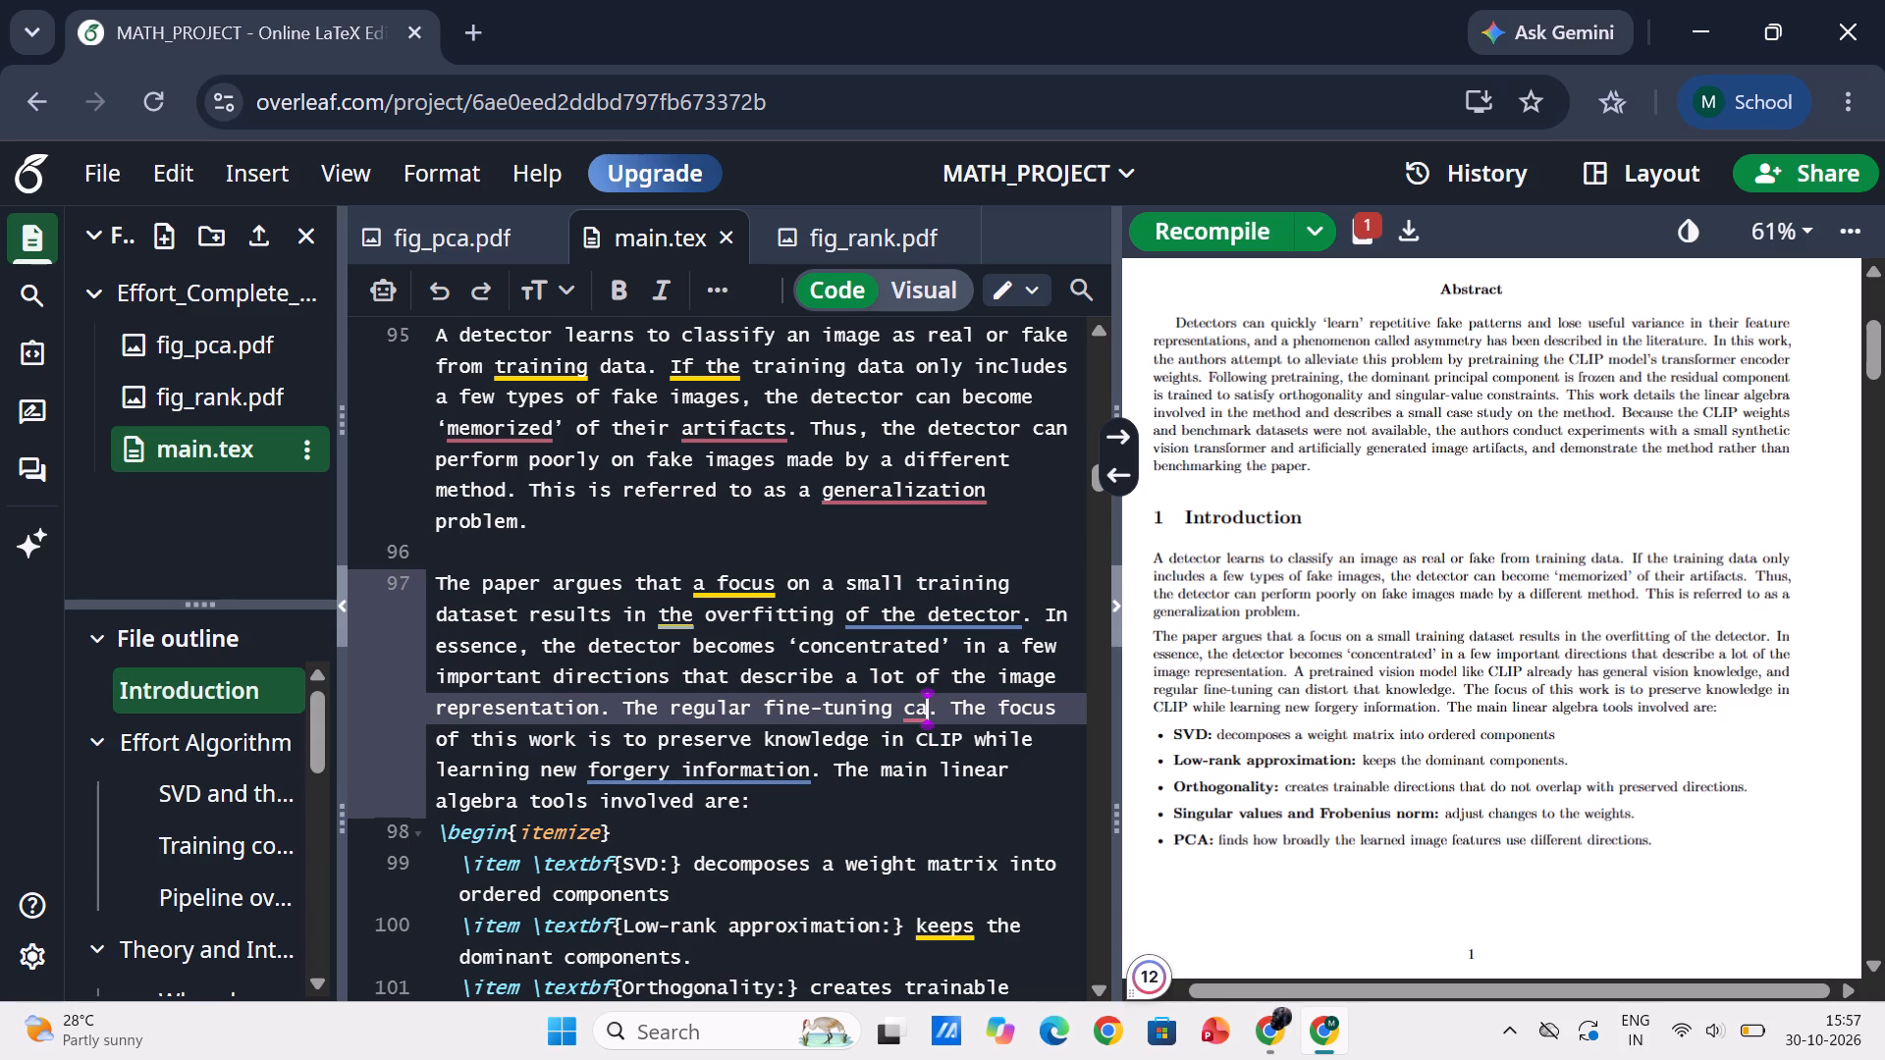
text(n)
key(space)
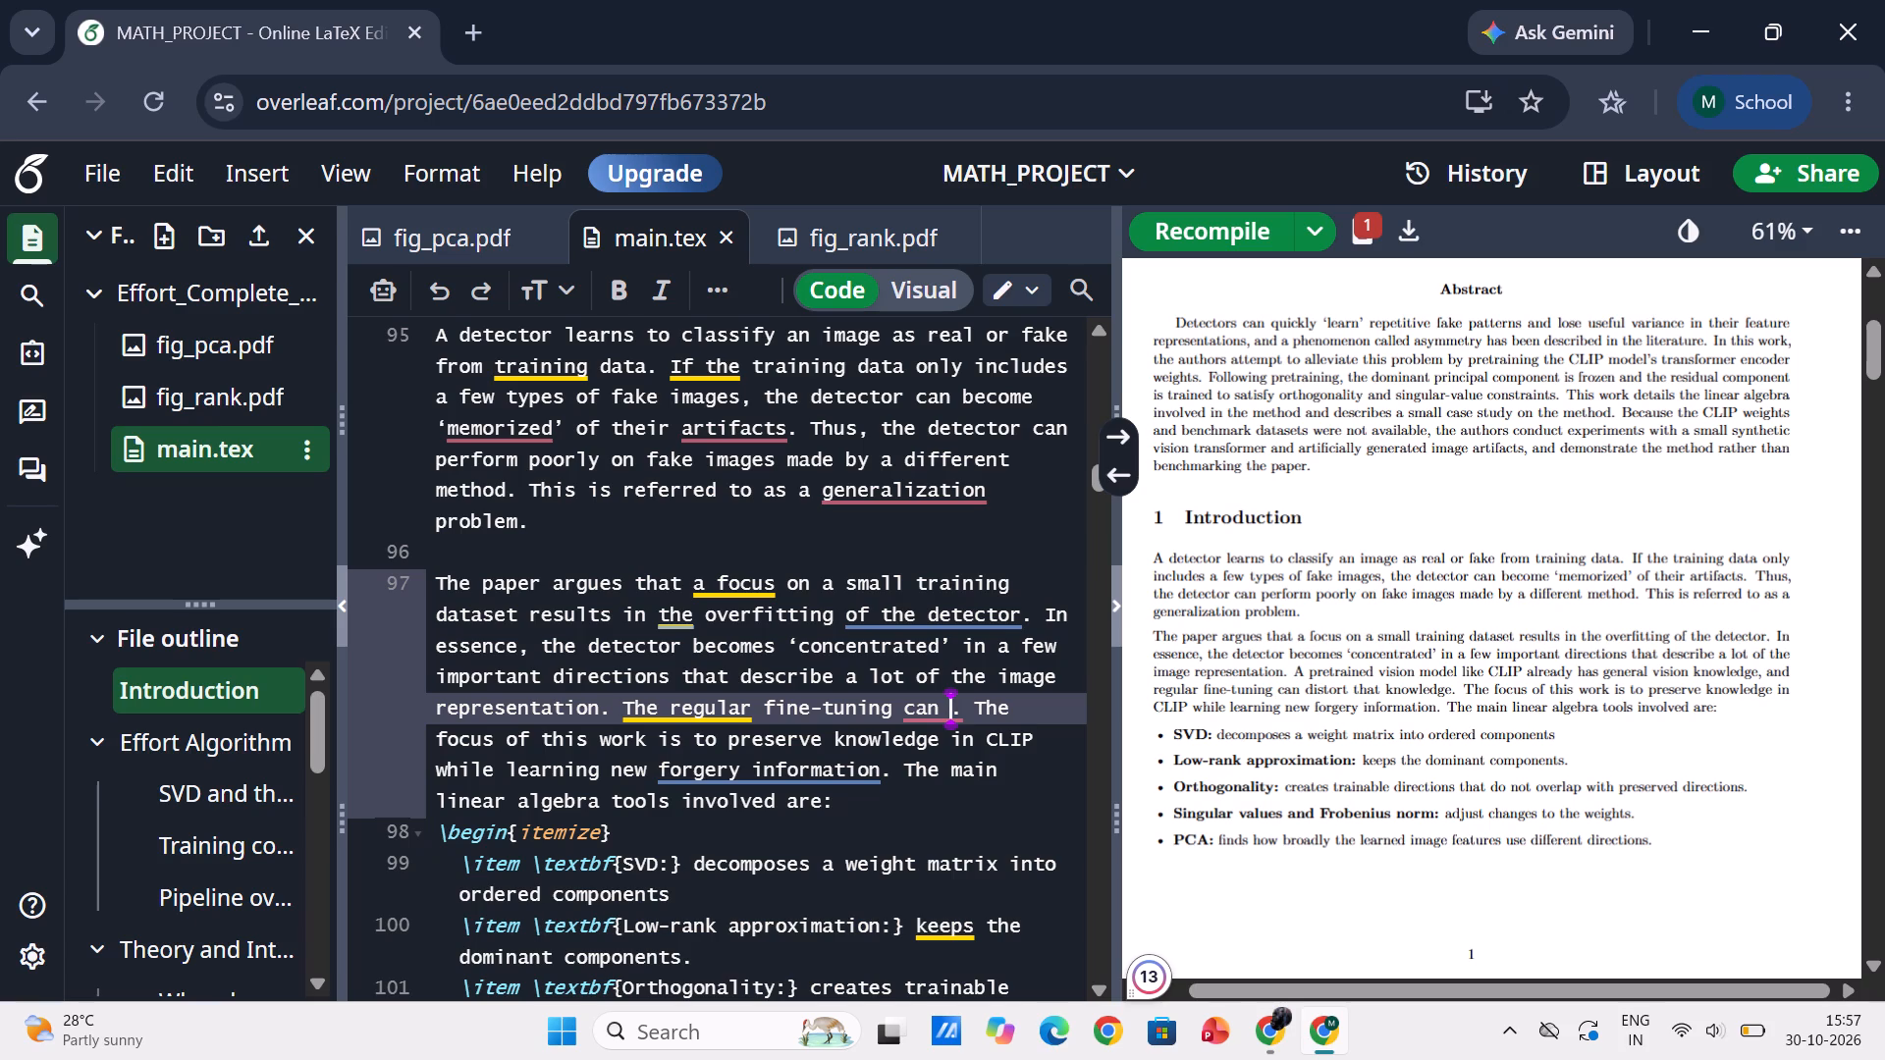
text(distort)
key(space)
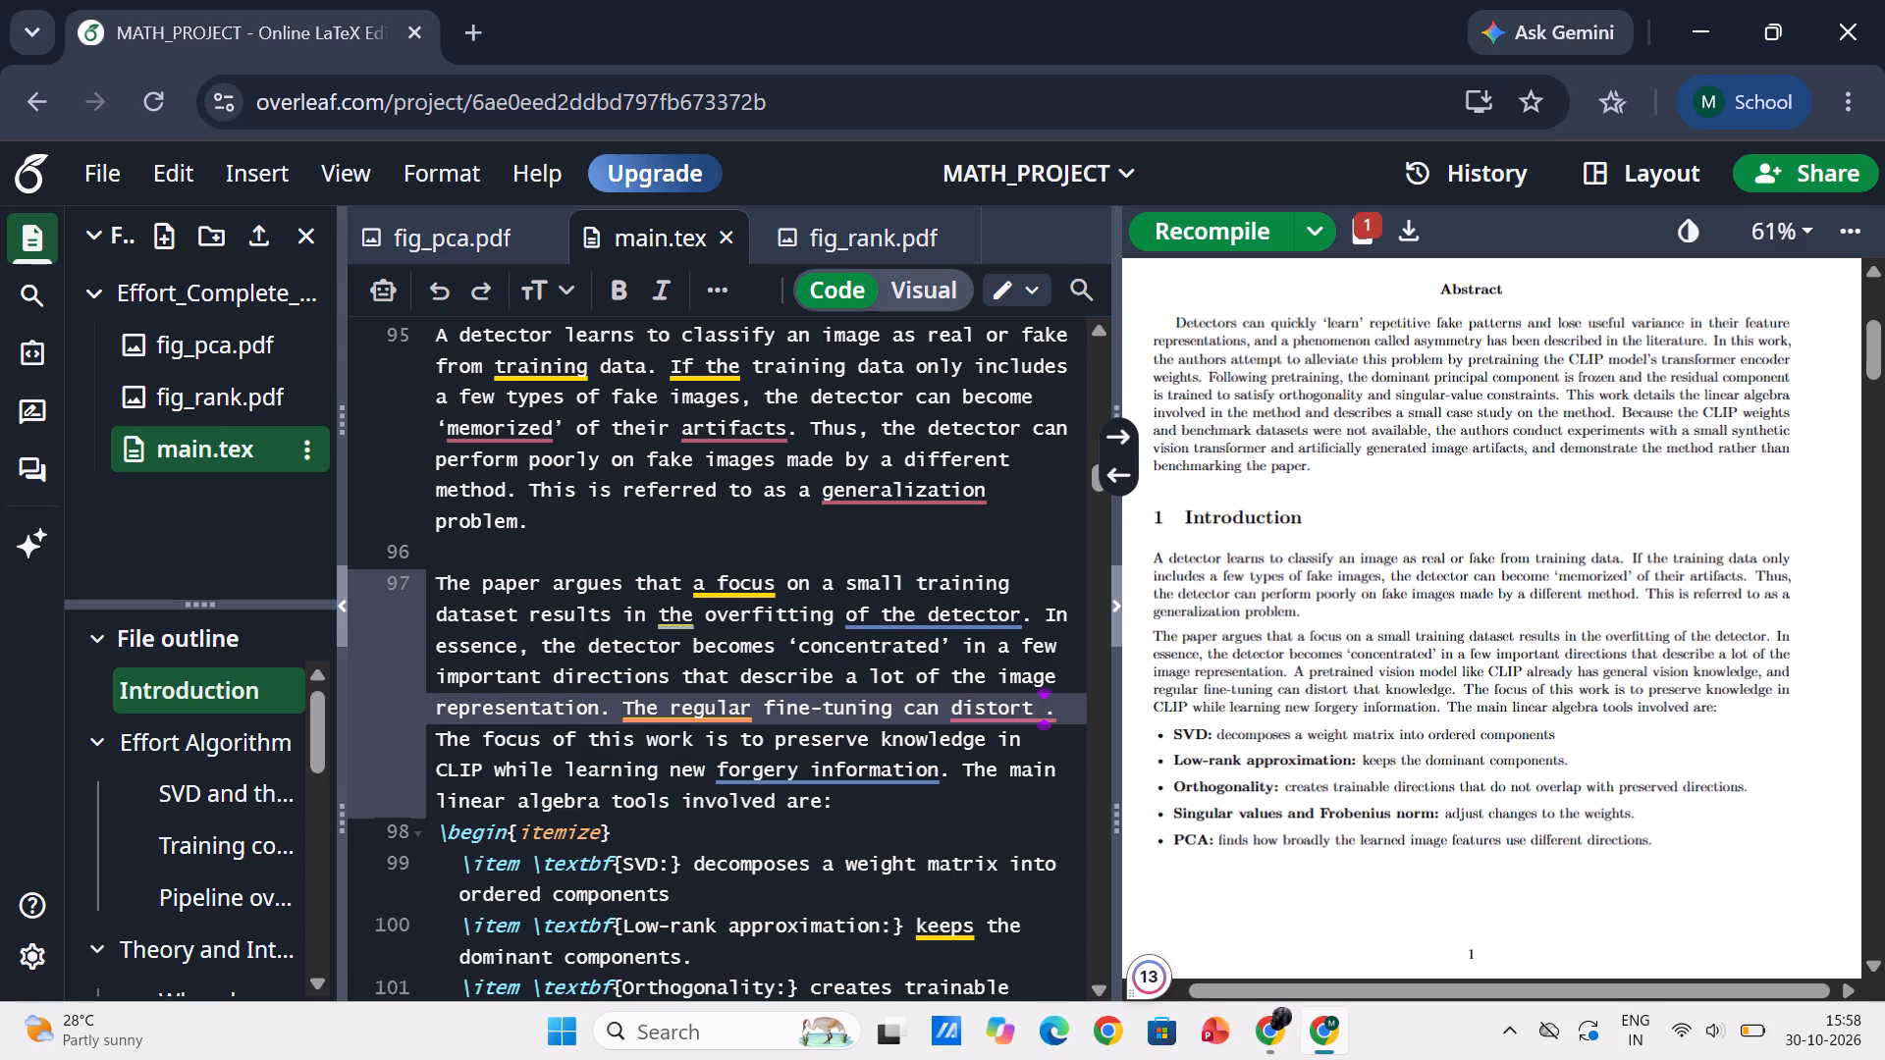
Continue the new fine-tuning sentence in the Introduction with "the general vision knowledge of the pre-trained vision mod".
text(the)
key(space)
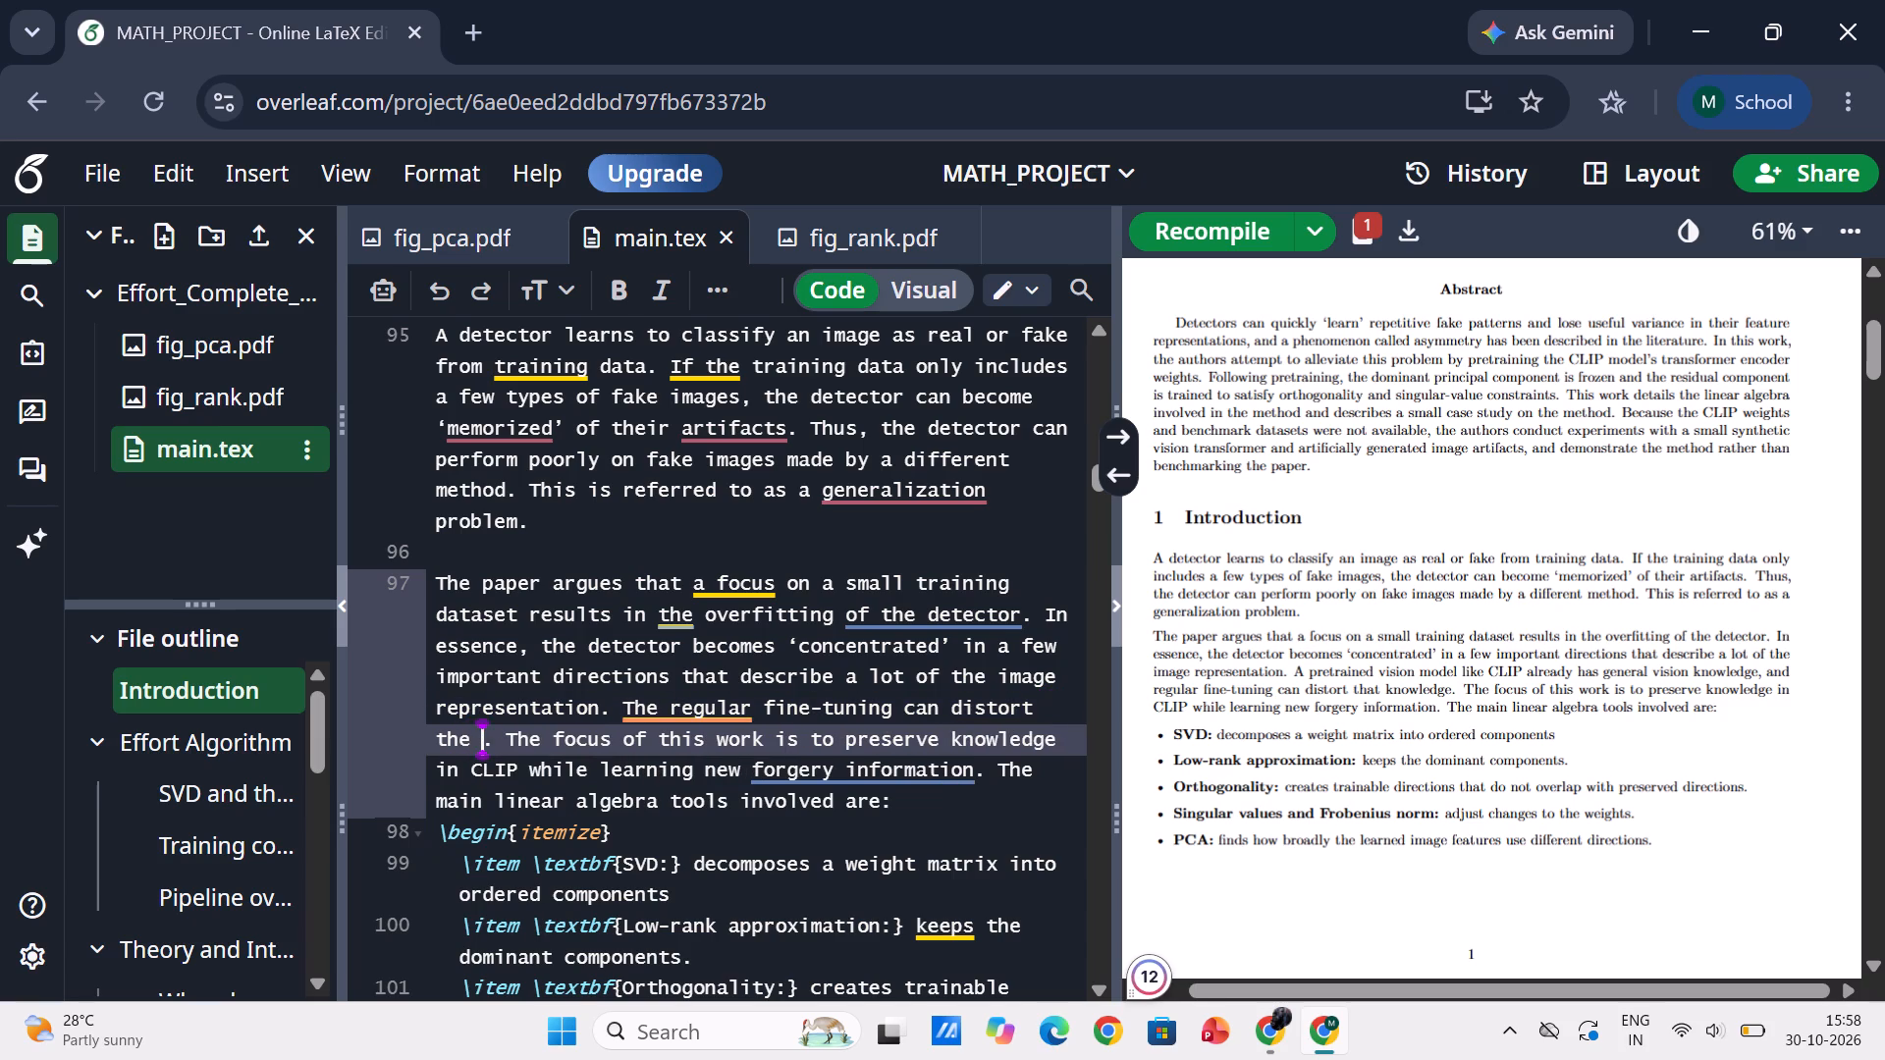
text(gen)
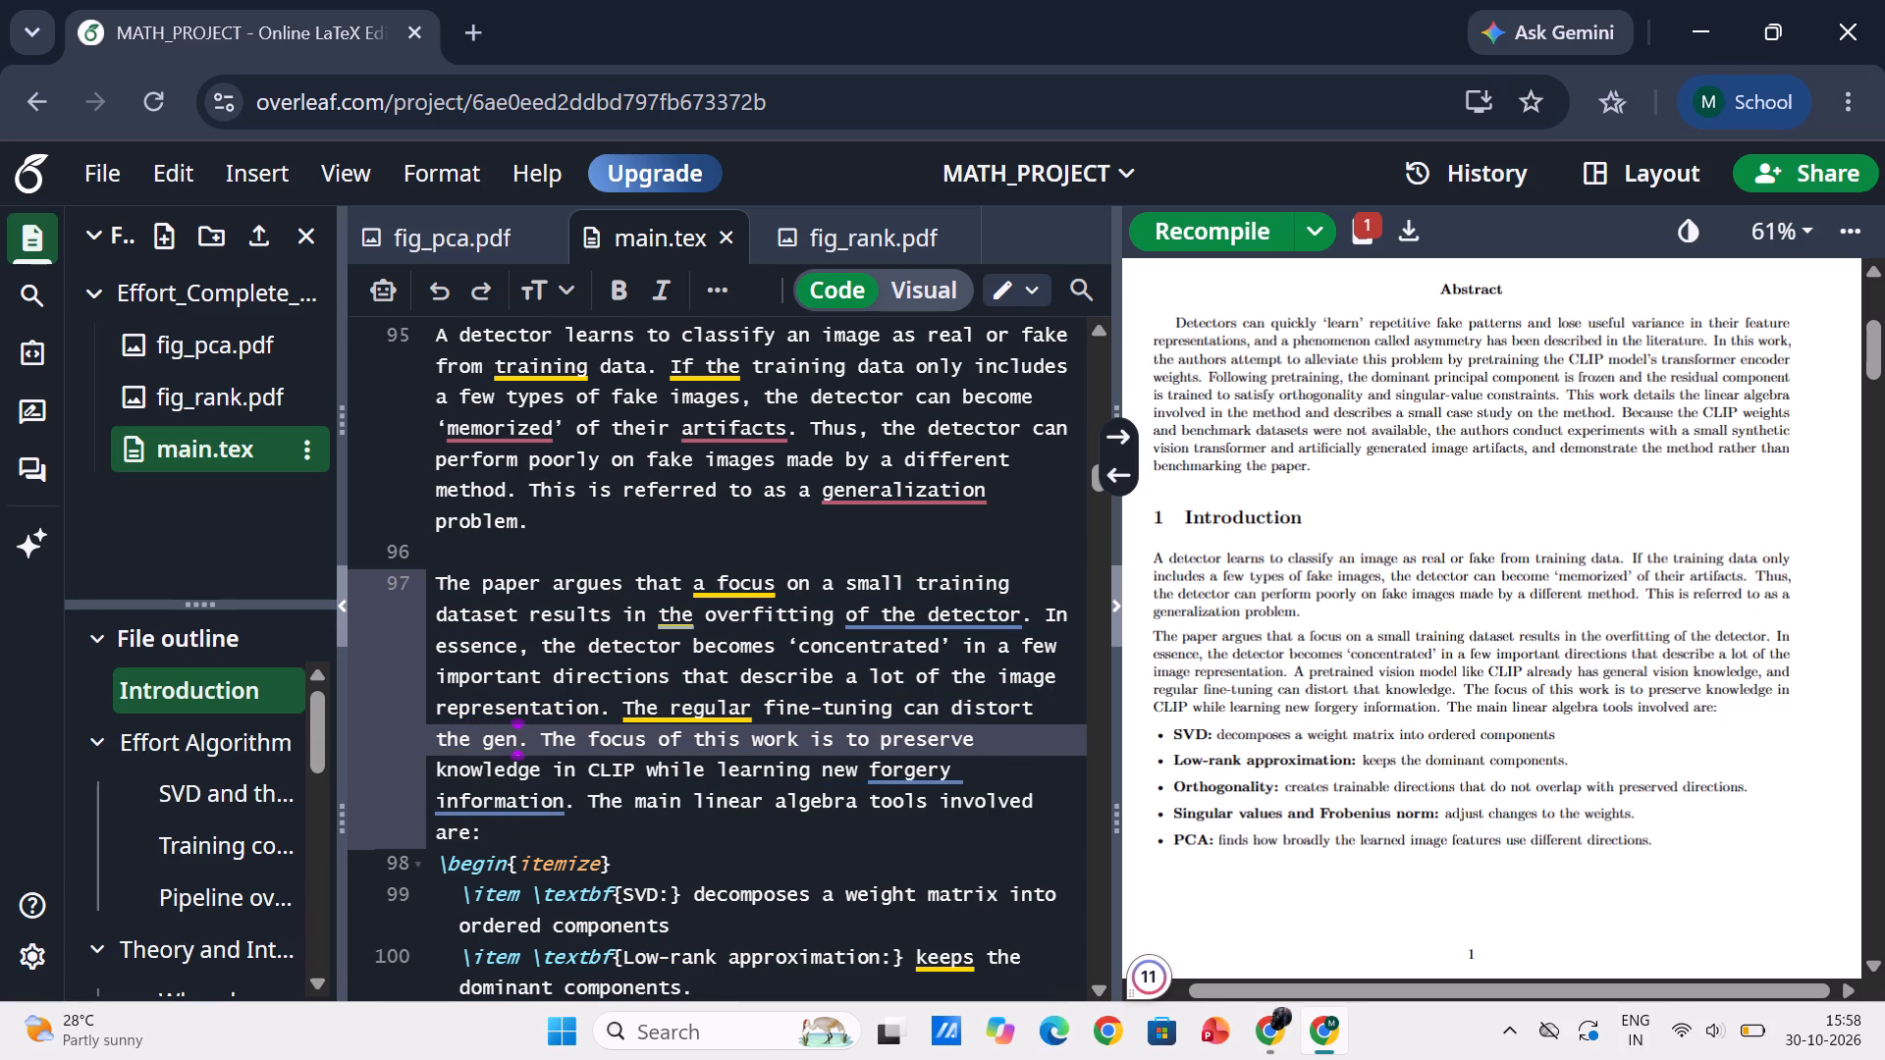
text(eral vision)
key(space)
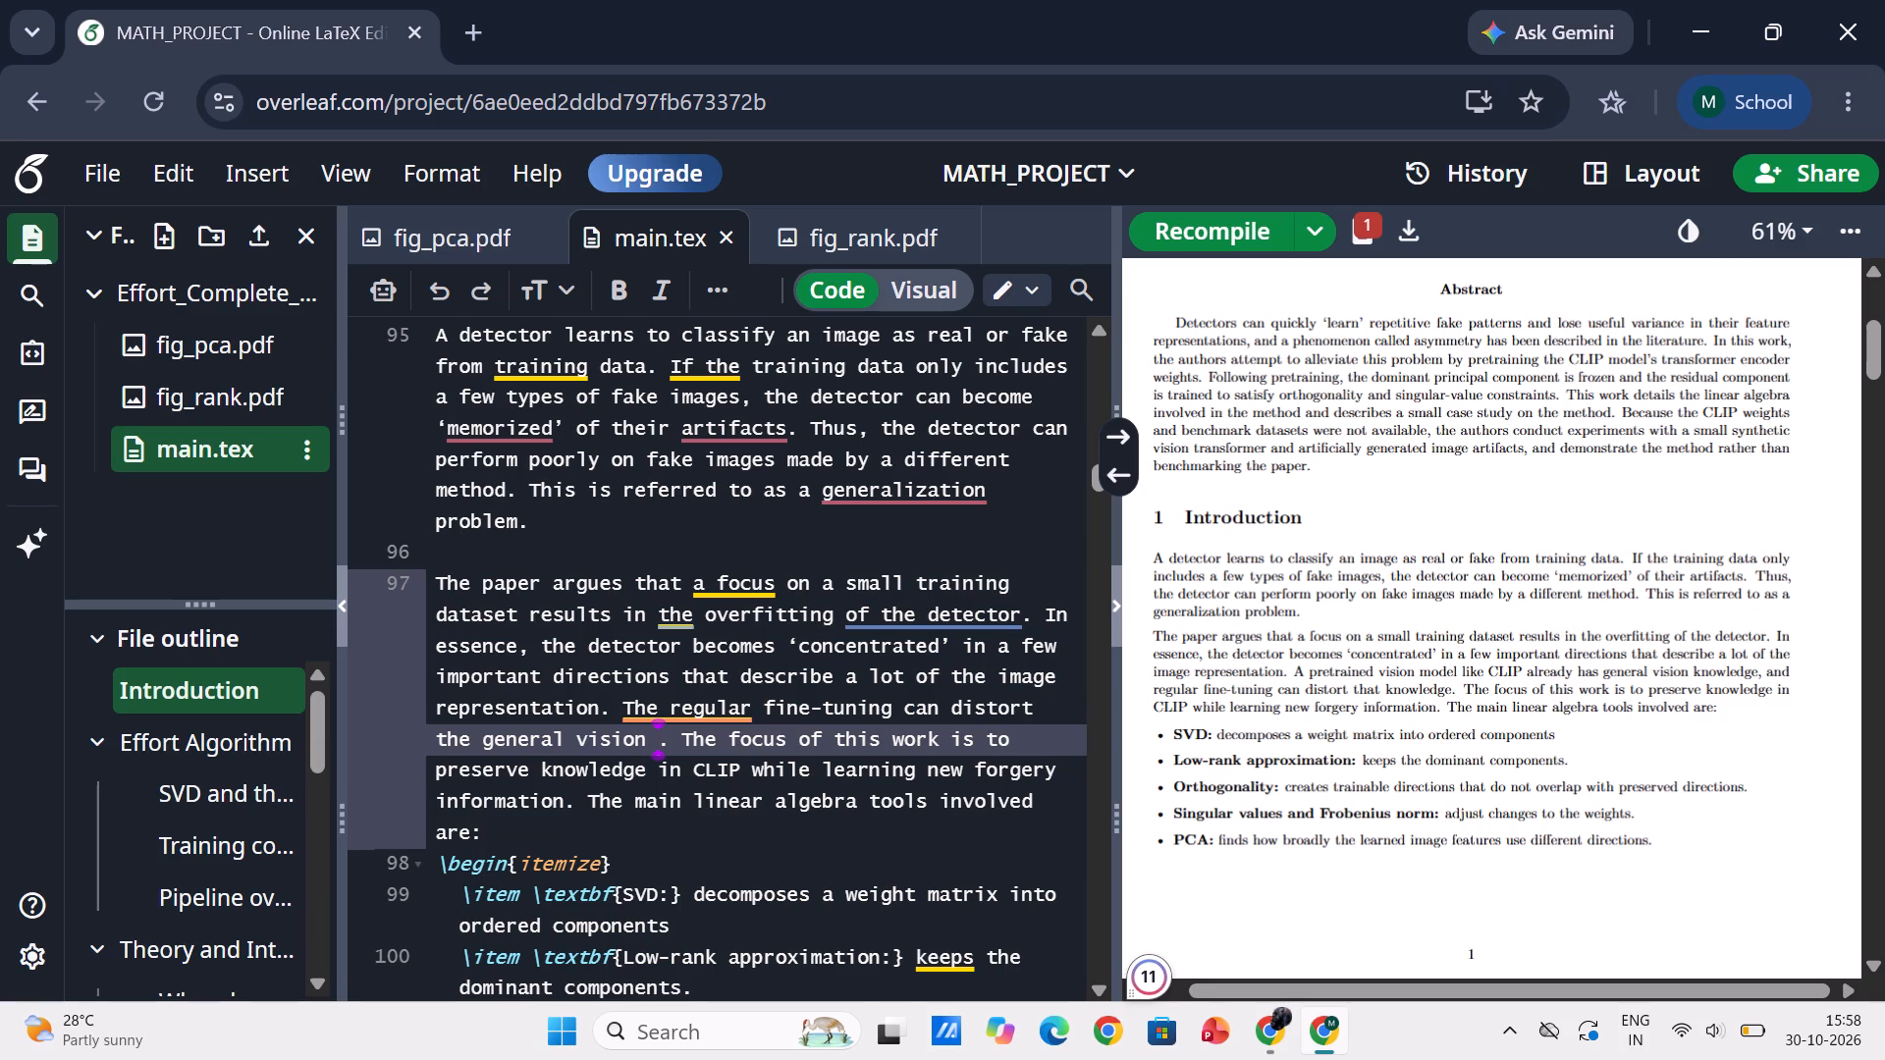
text(knowleg)
key(BackSpace)
text(de)
key(BackSpace)
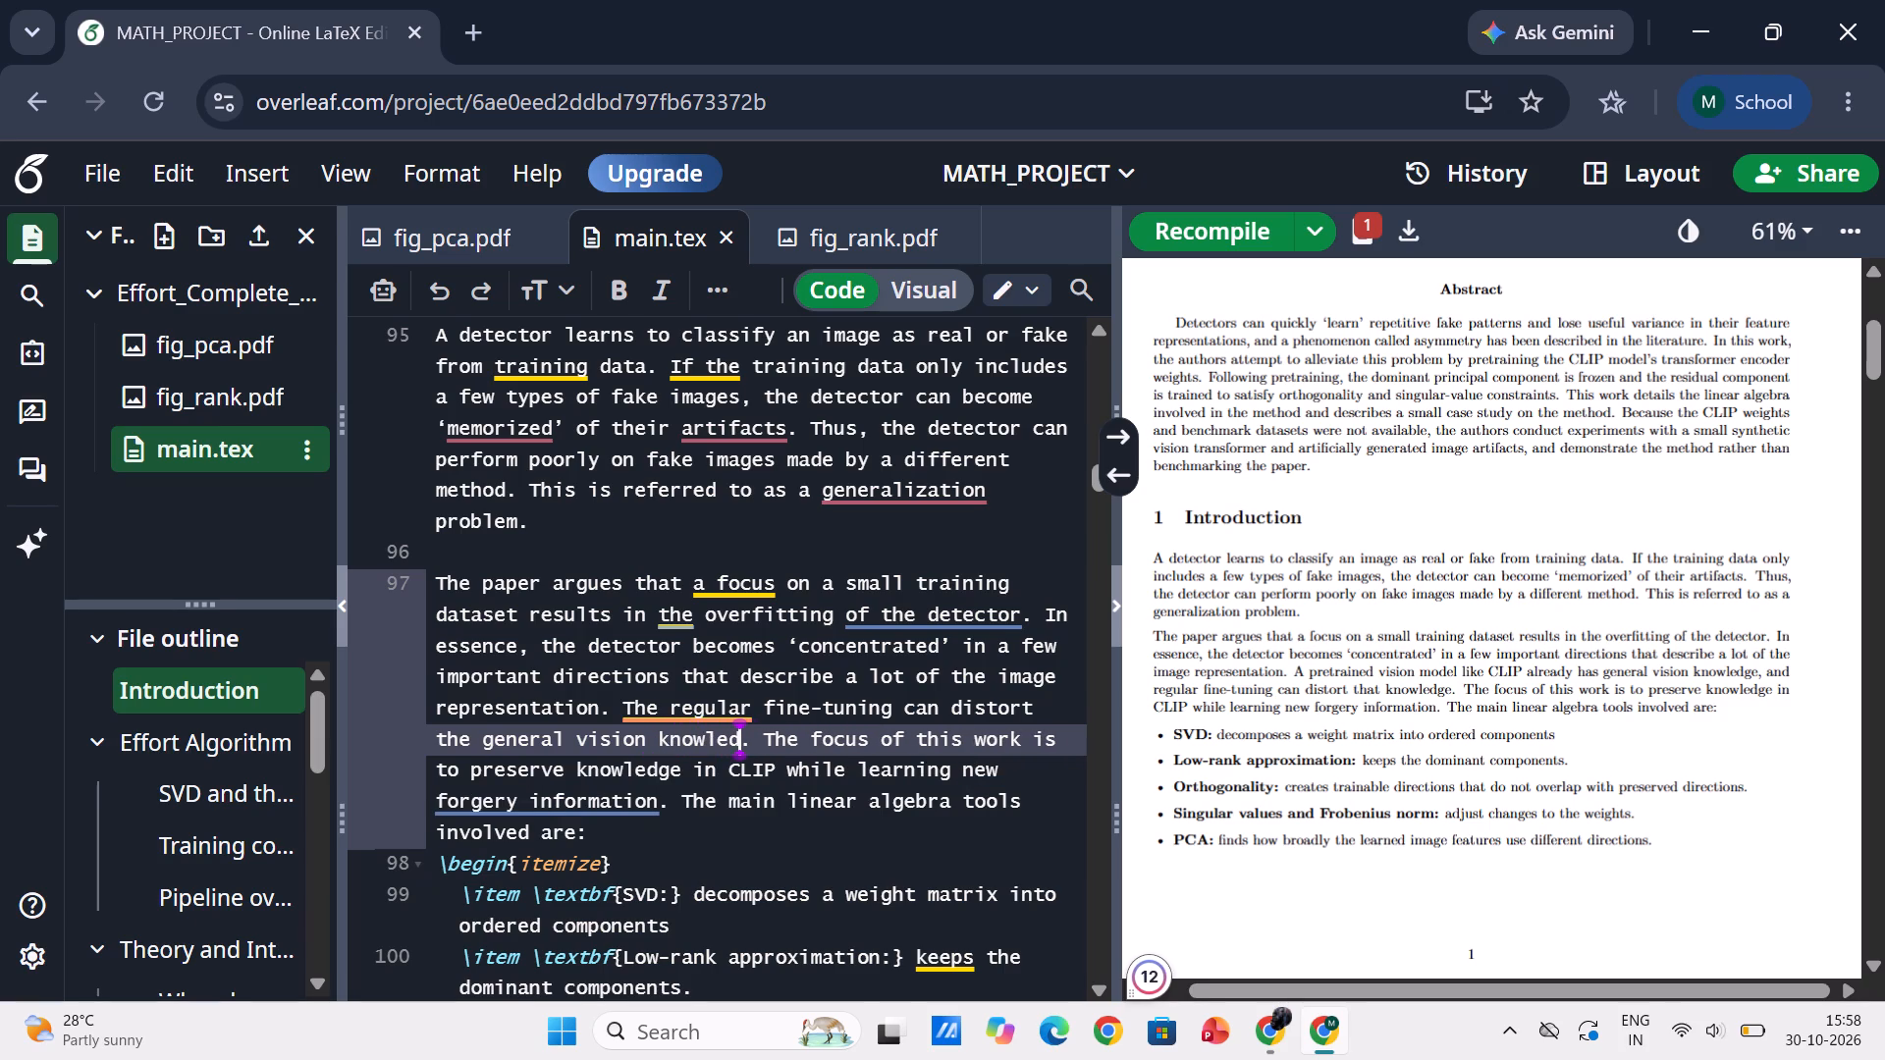
text(ge of the pre)
key(space)
key(BackSpace)
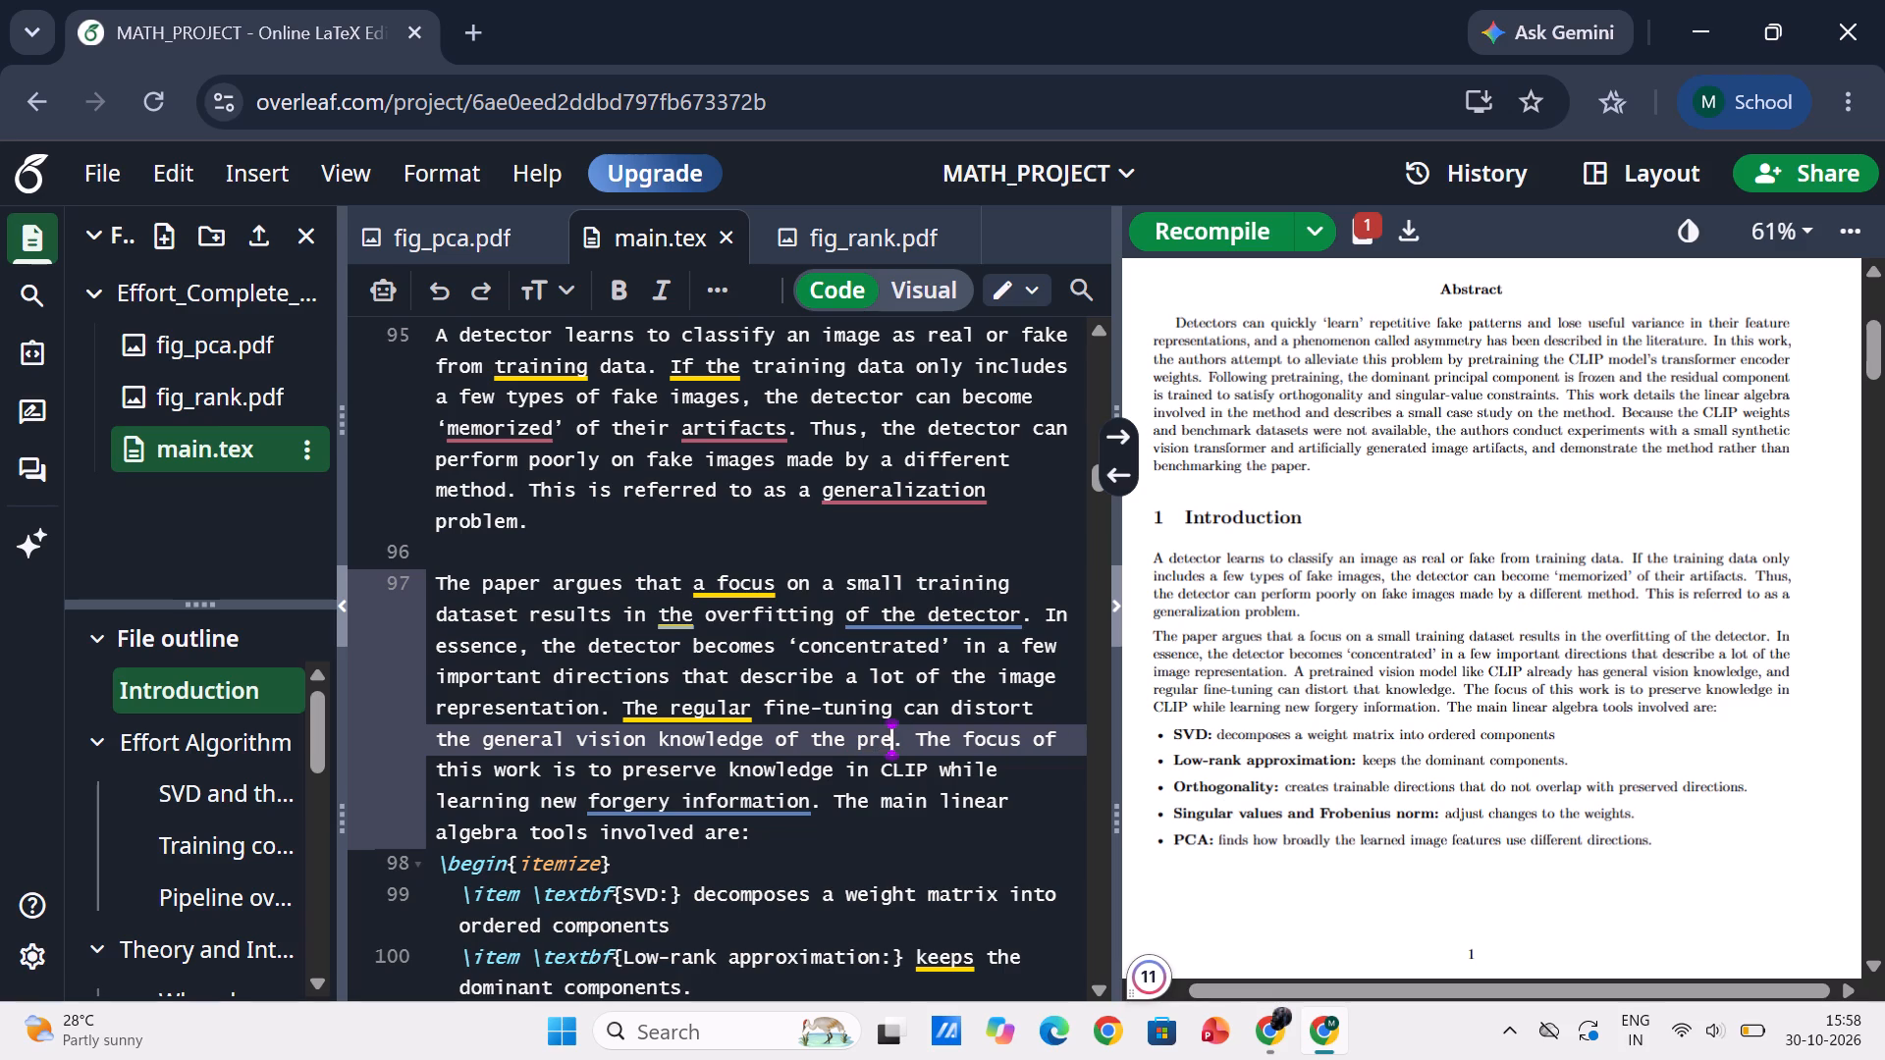
text(-trained)
key(space)
text(v)
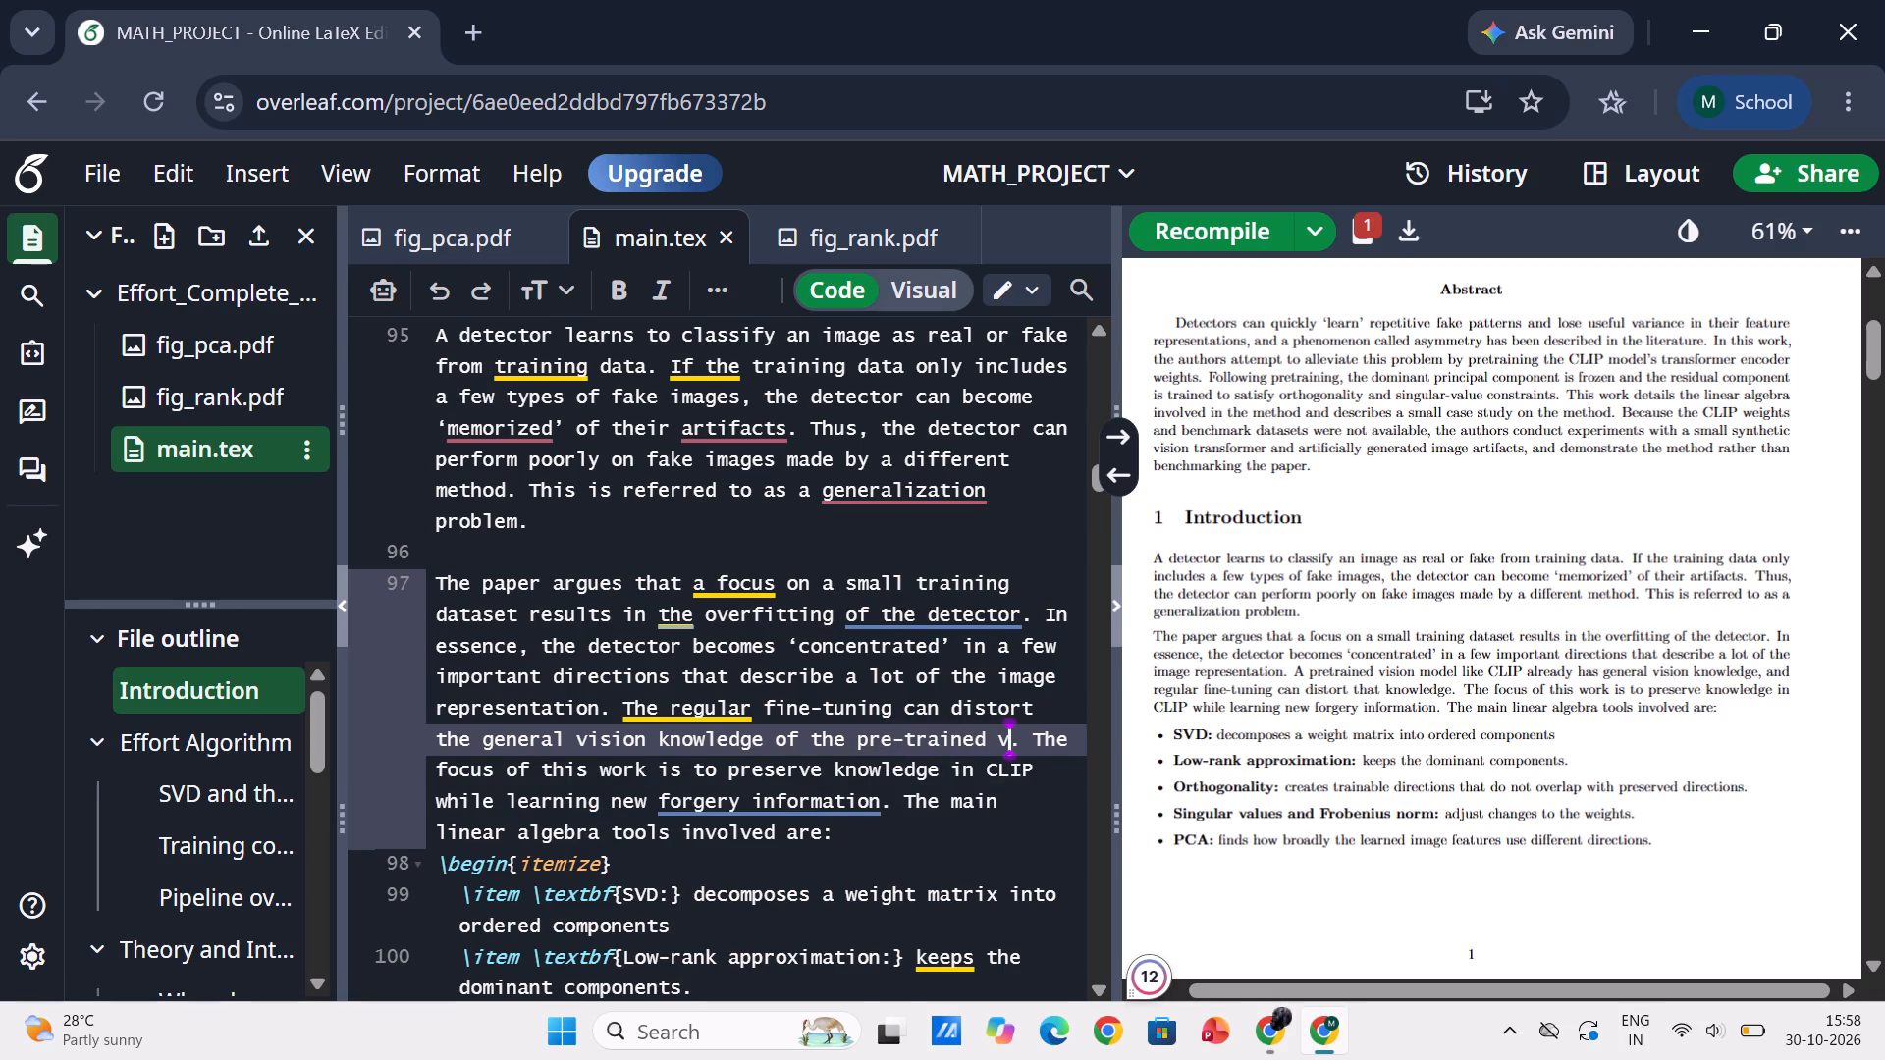
text(ision mod)
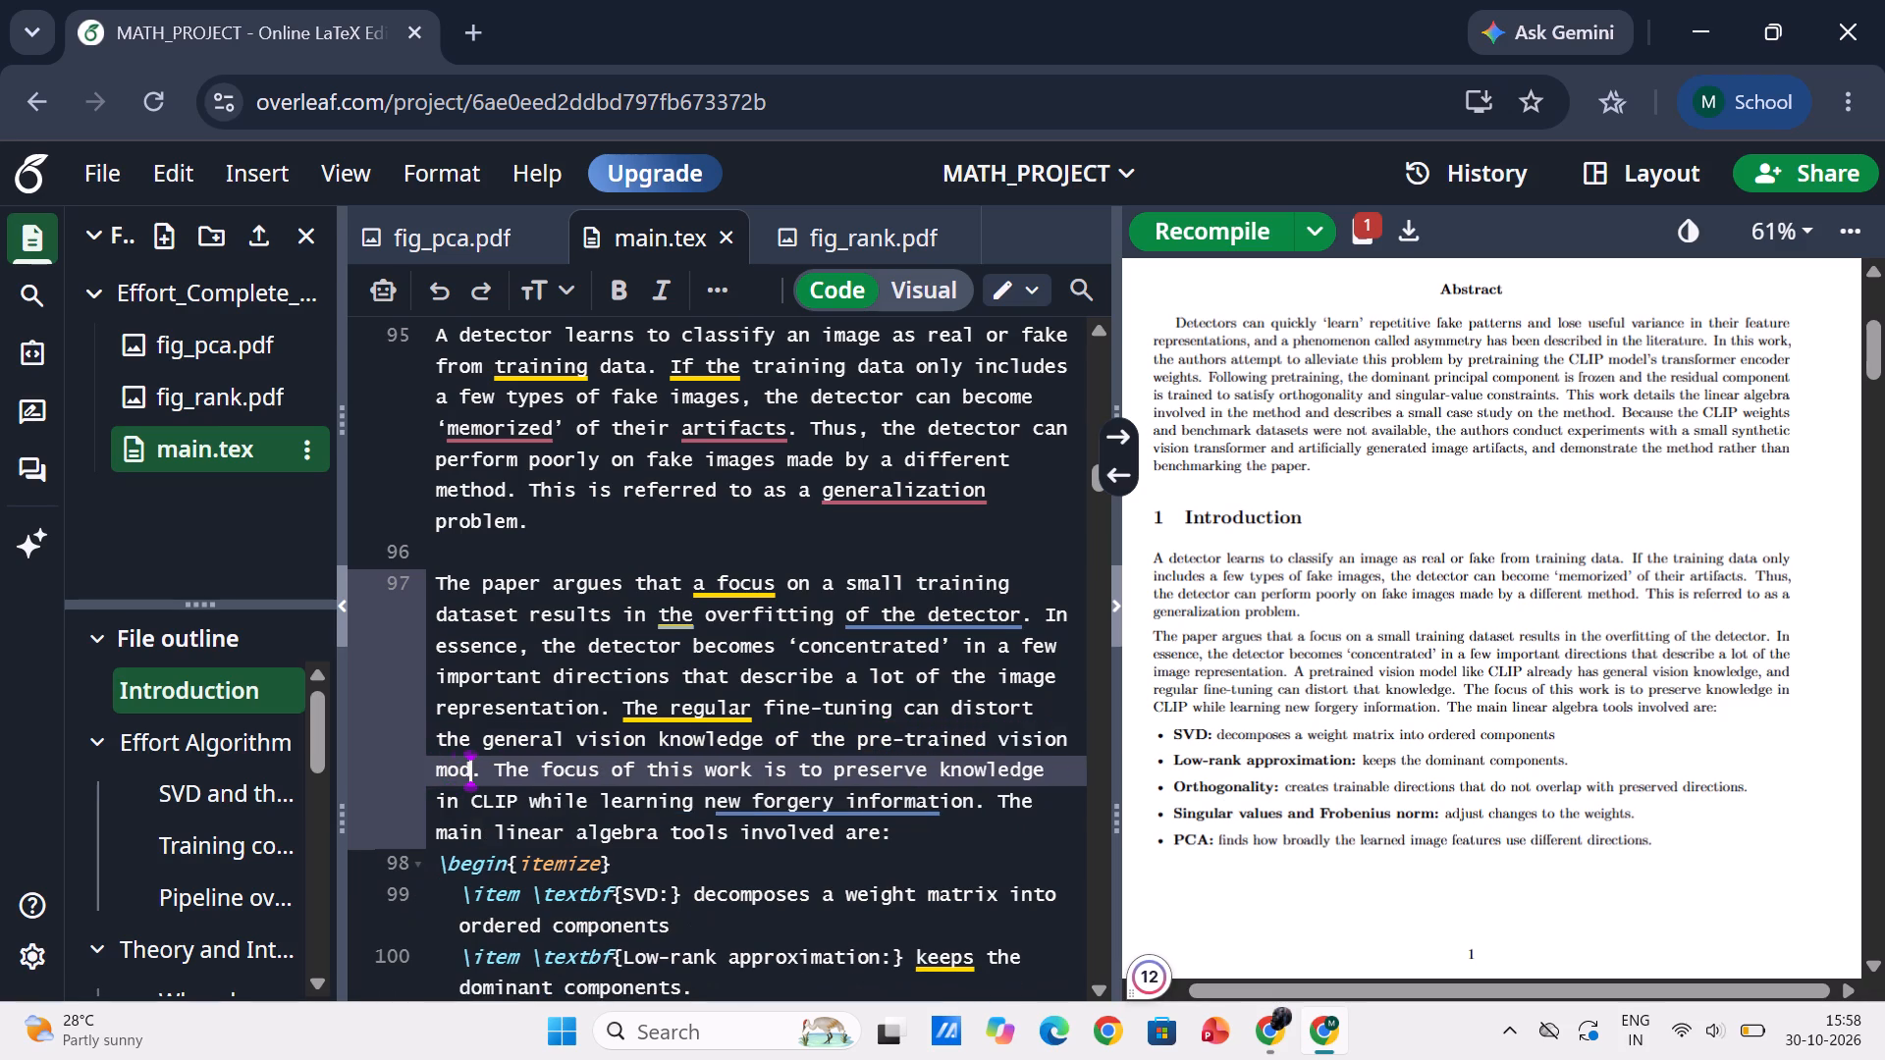
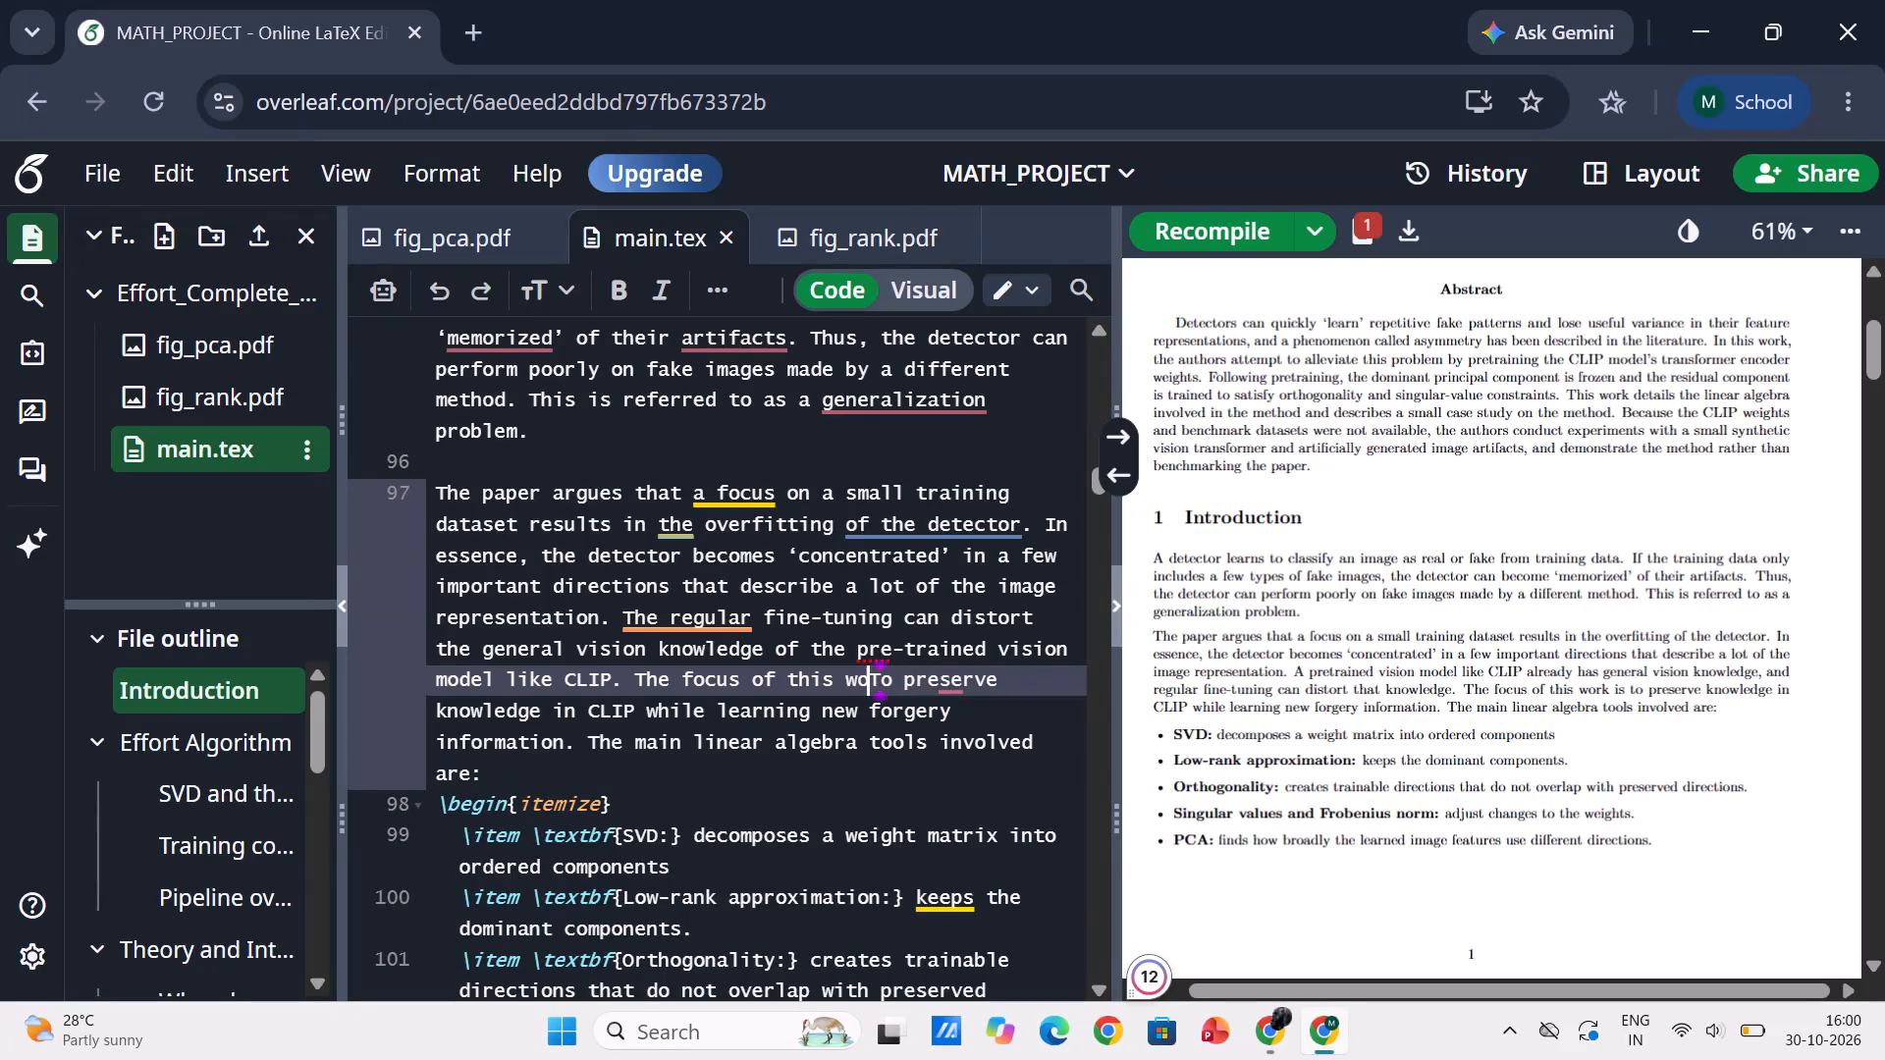
Delete the leftover opening "The focus of this wo" so the Introduction sentence after "model like CLIP." starts with "To preserve knowledge".
key(BackSpace)
key(BackSpace)
key(BackSpace)
key(BackSpace)
key(BackSpace)
key(BackSpace)
key(BackSpace)
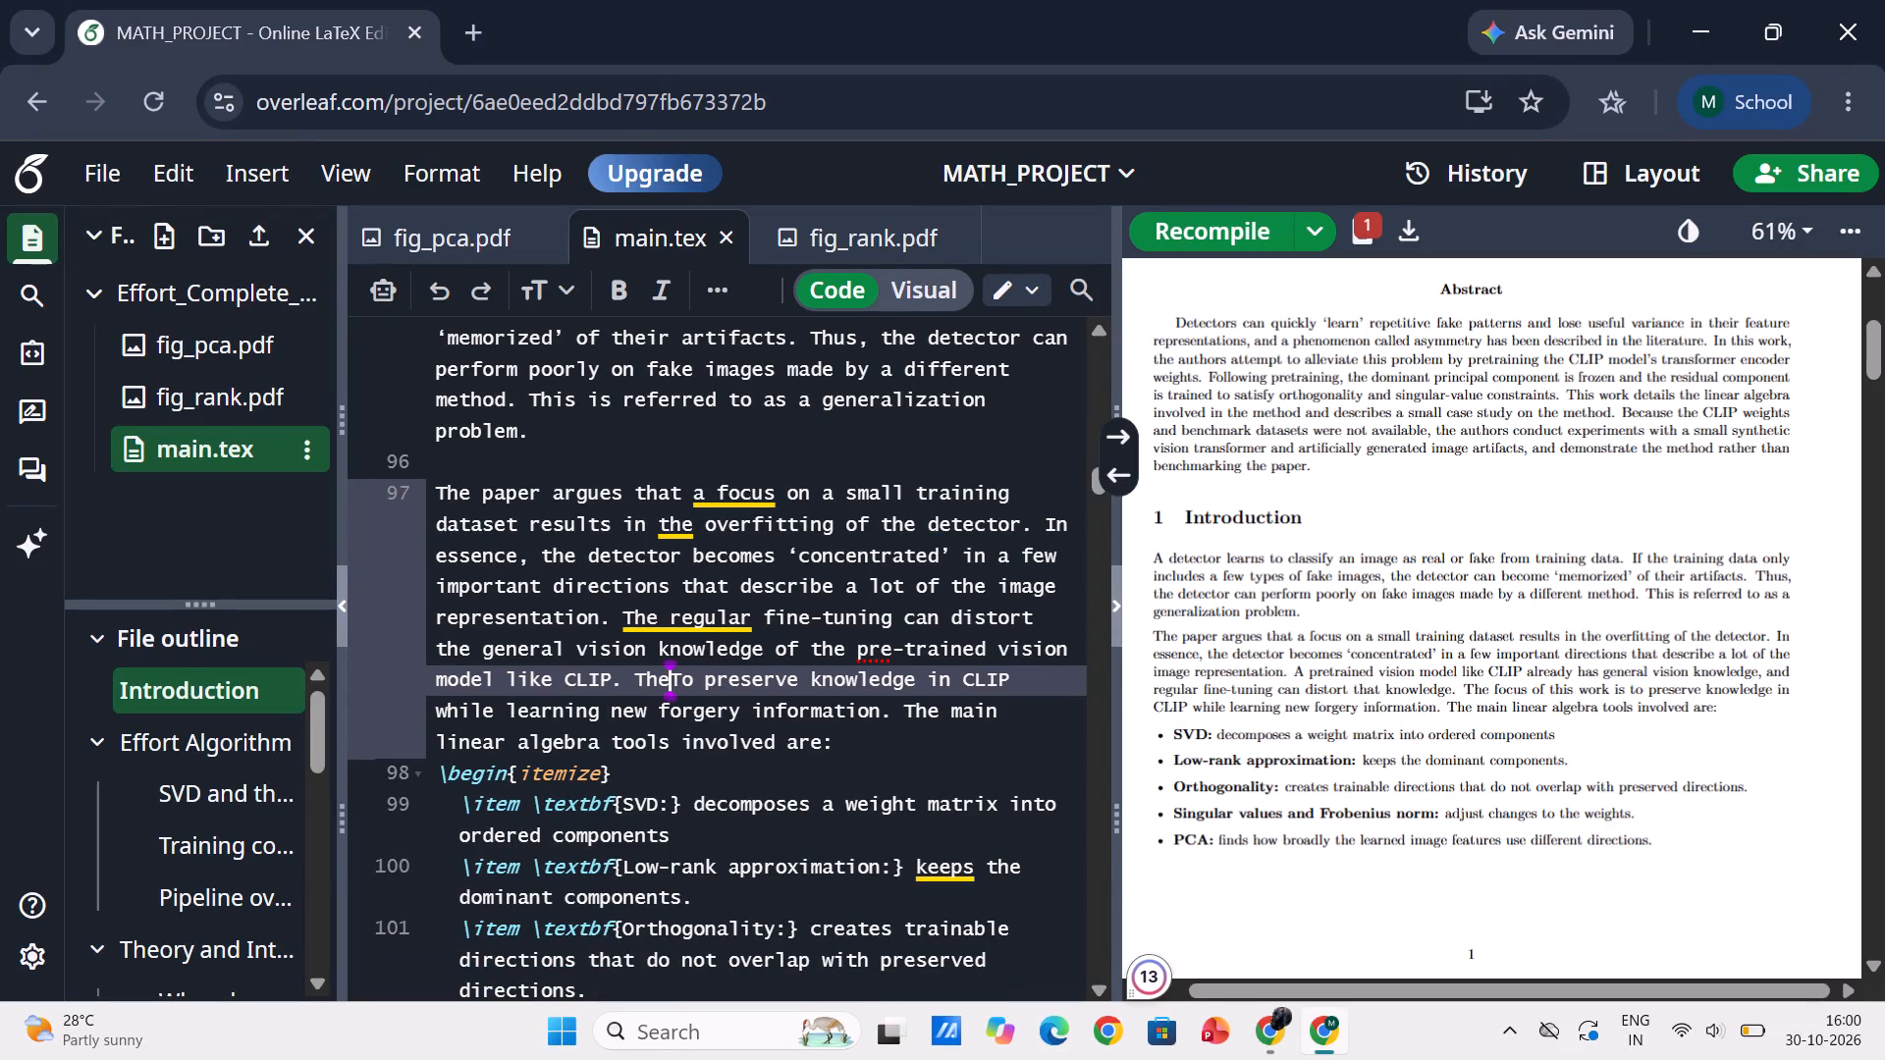
key(BackSpace)
key(BackSpace)
key(BackSpace)
key(BackSpace)
key(space)
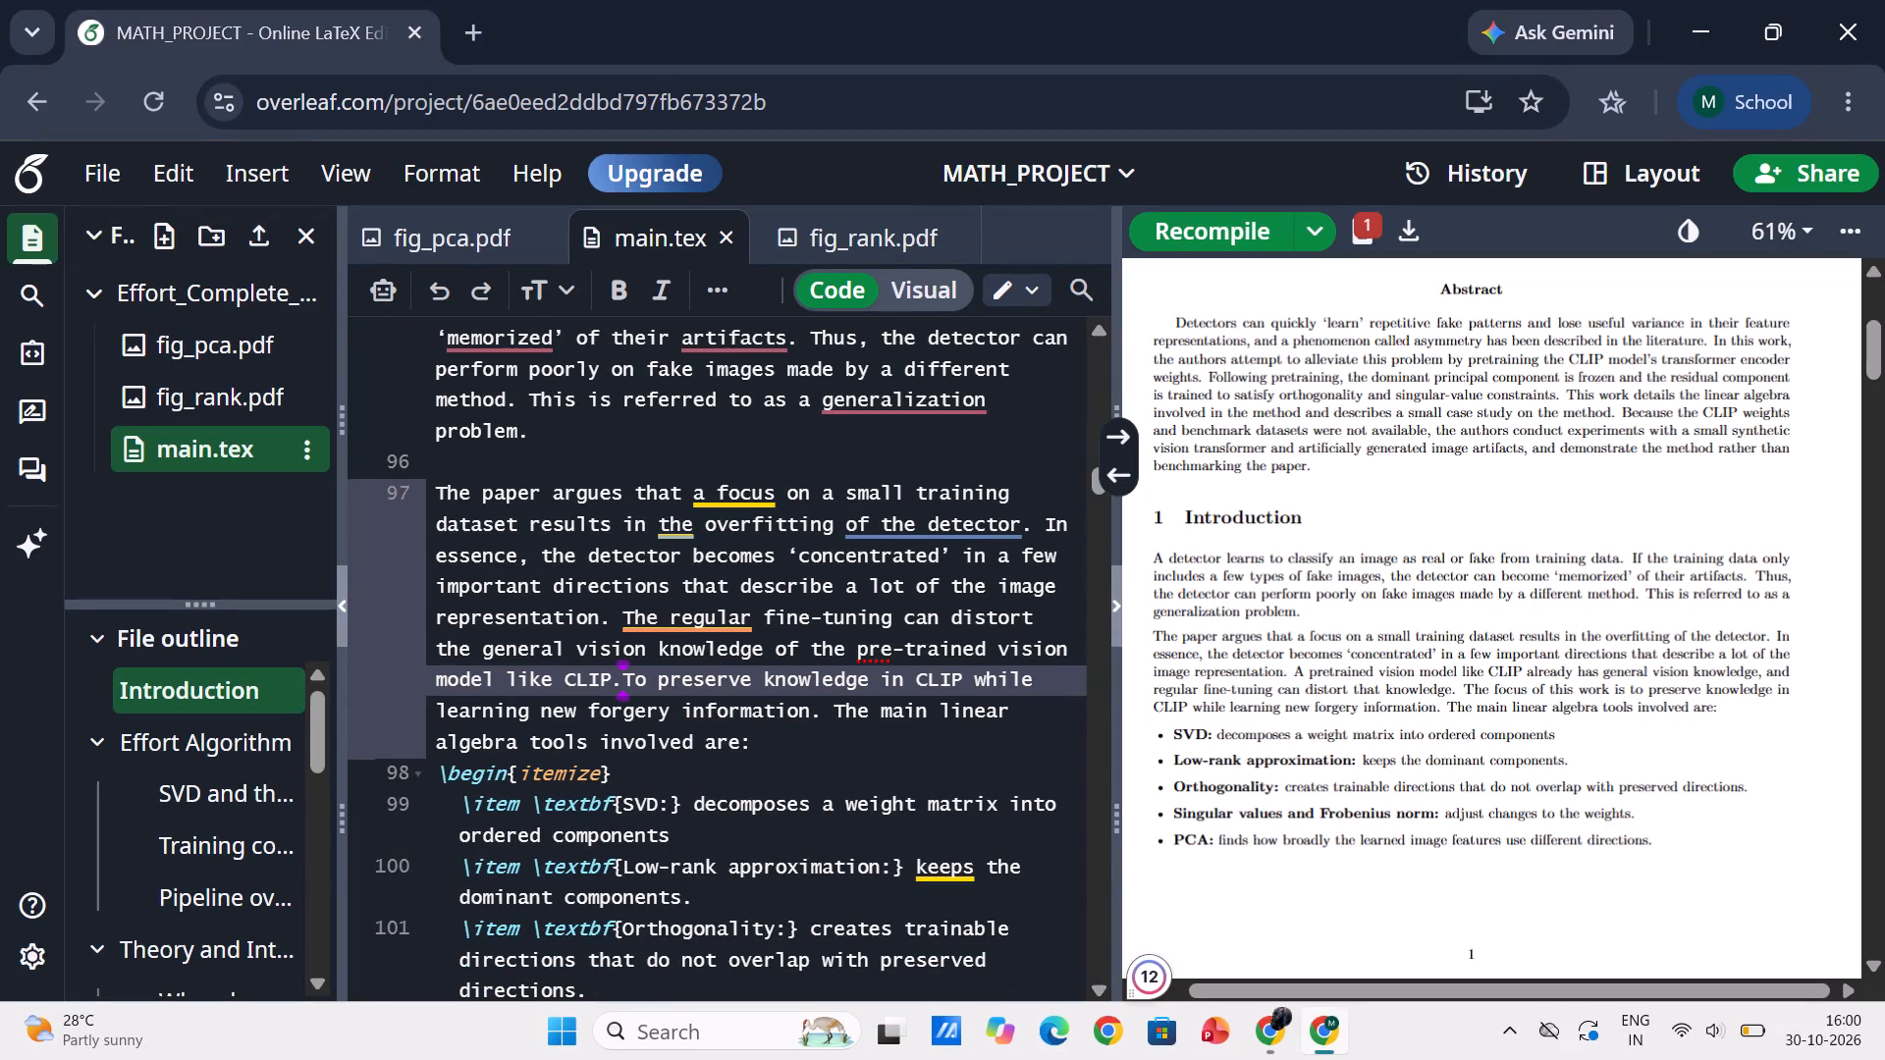
Extend the sentence after "while learning new forgery information" with "is the focus of this".
click(810, 709)
key(space)
text(is)
key(space)
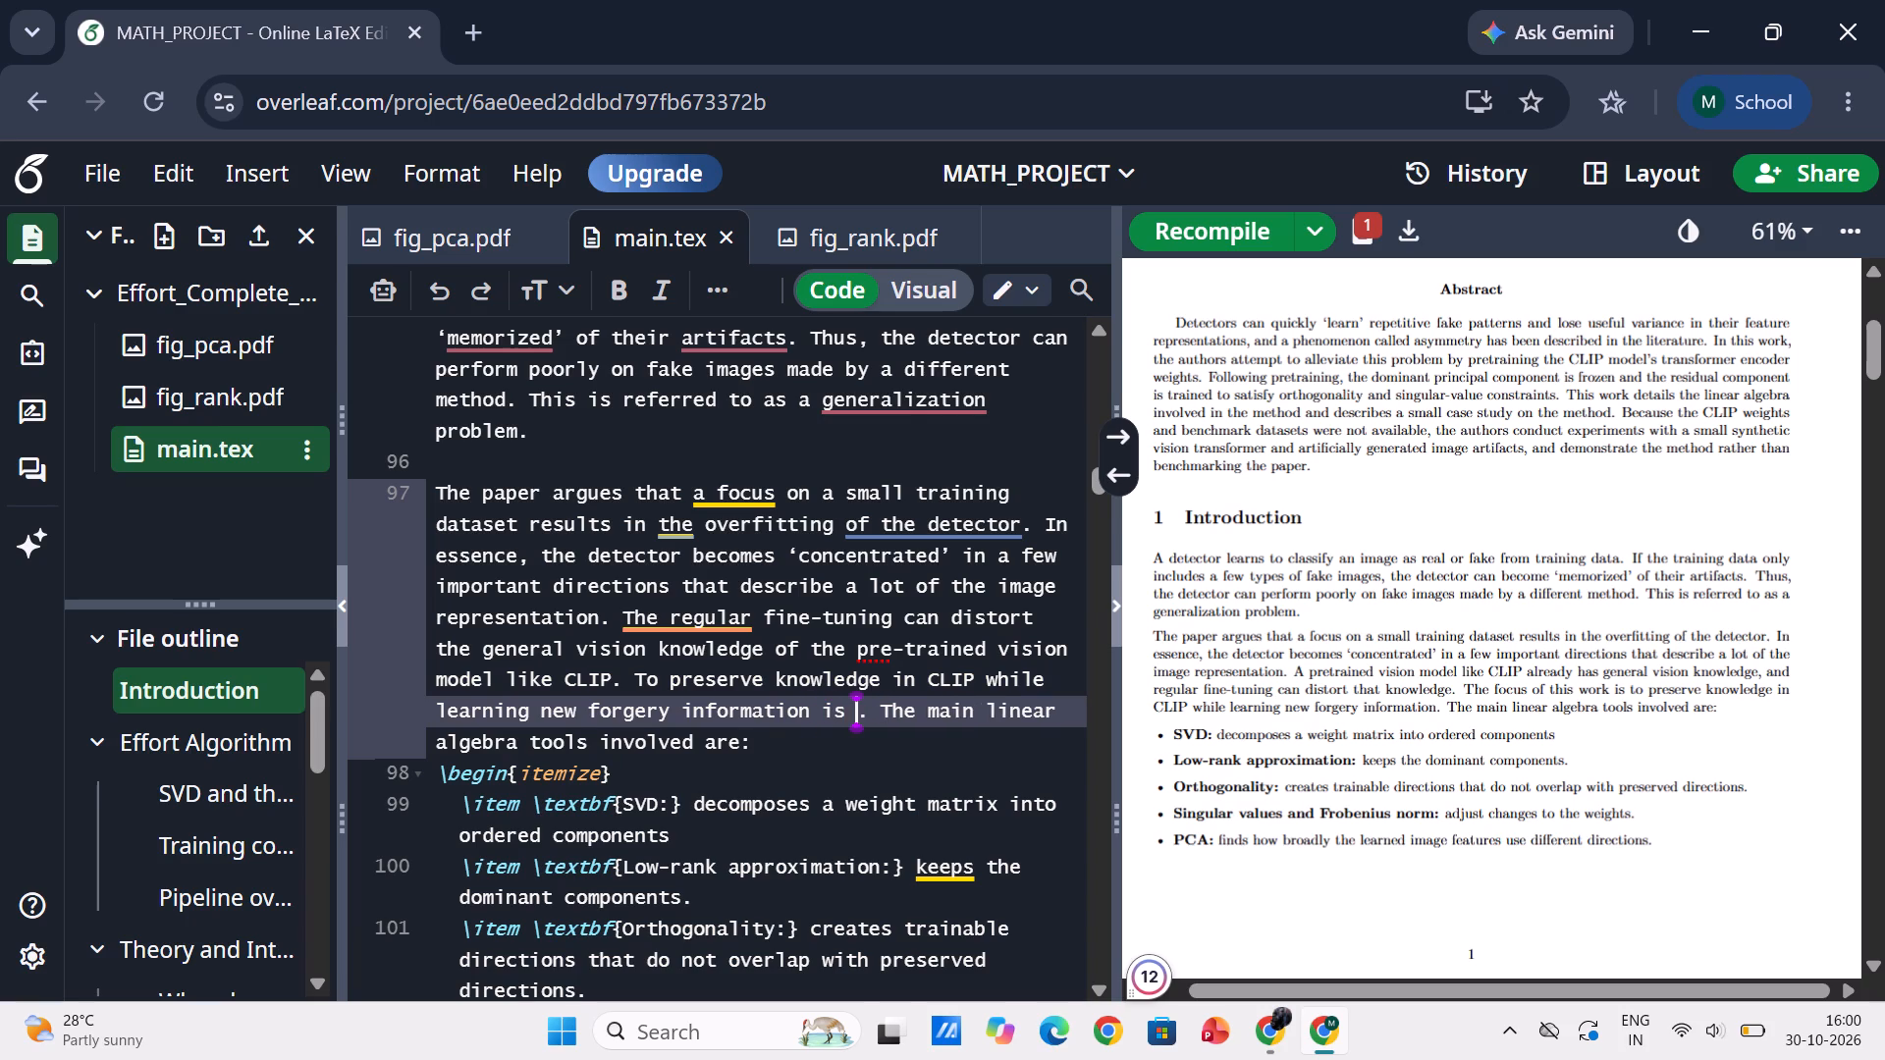
text(the focu)
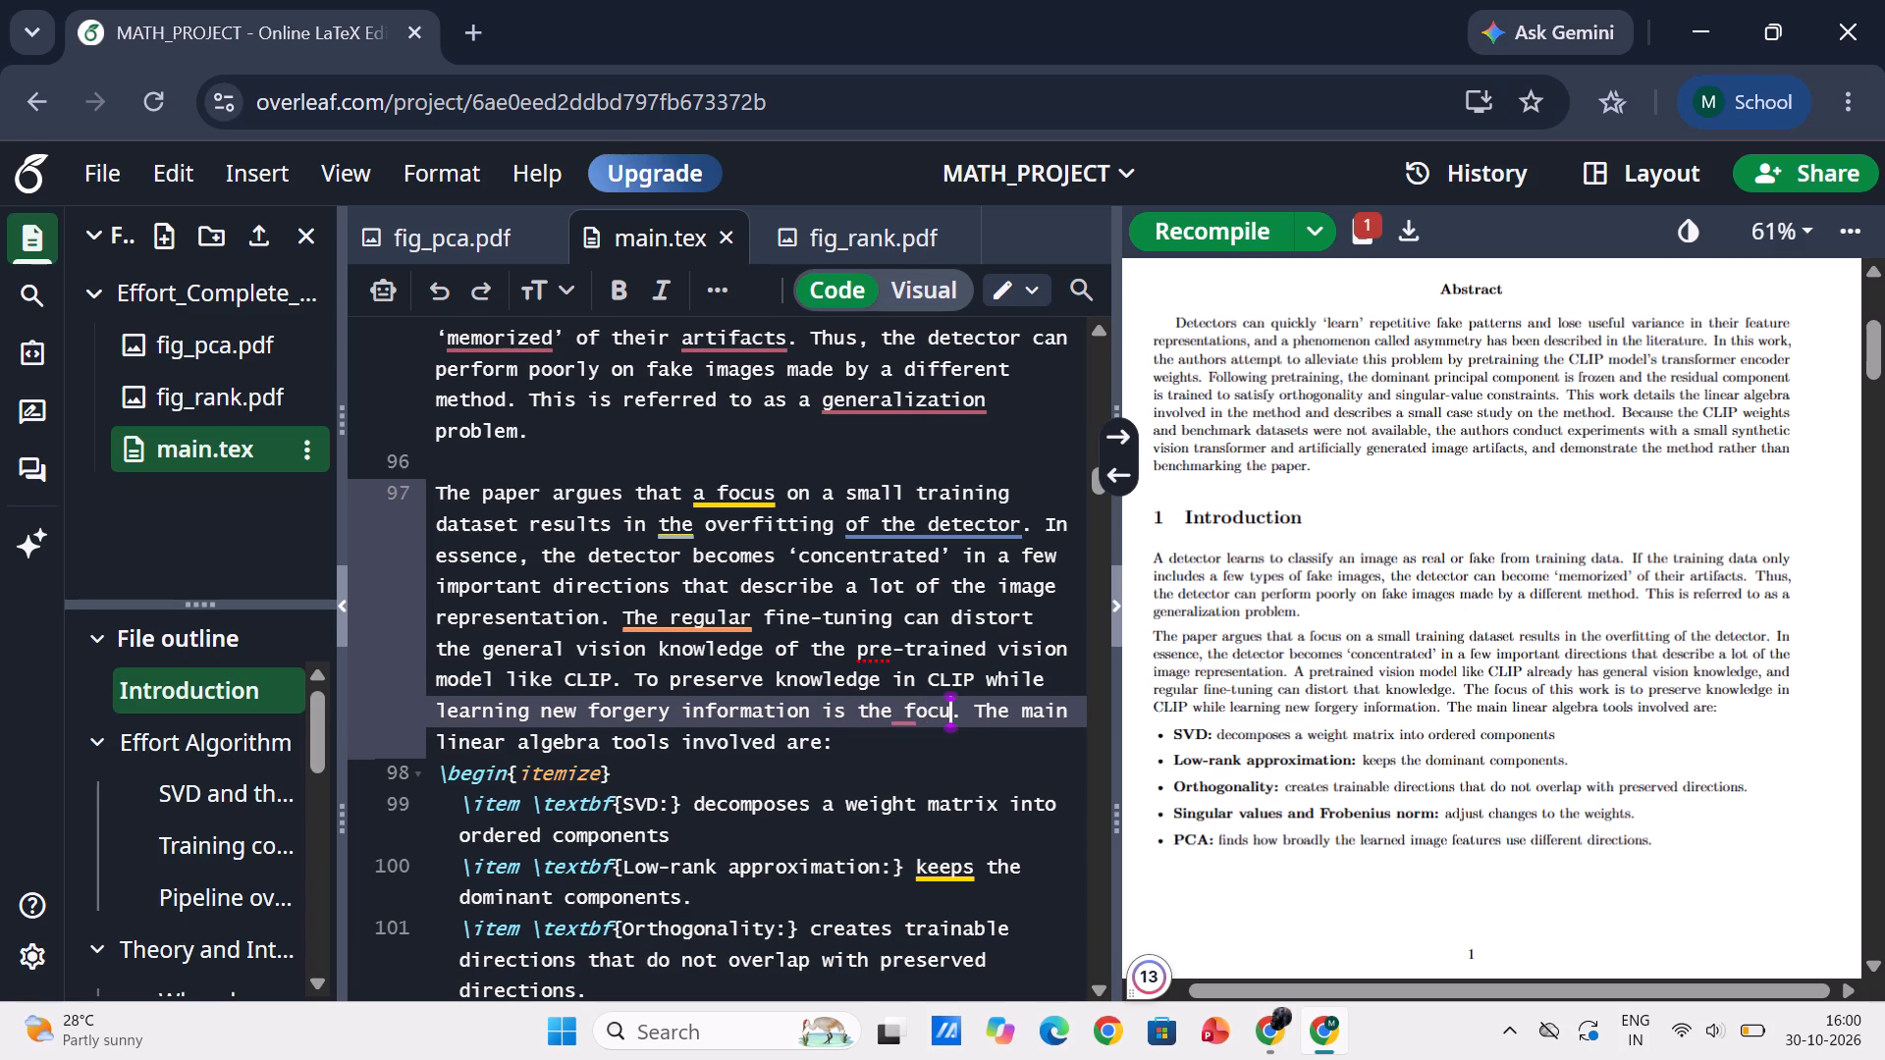
text(s of this)
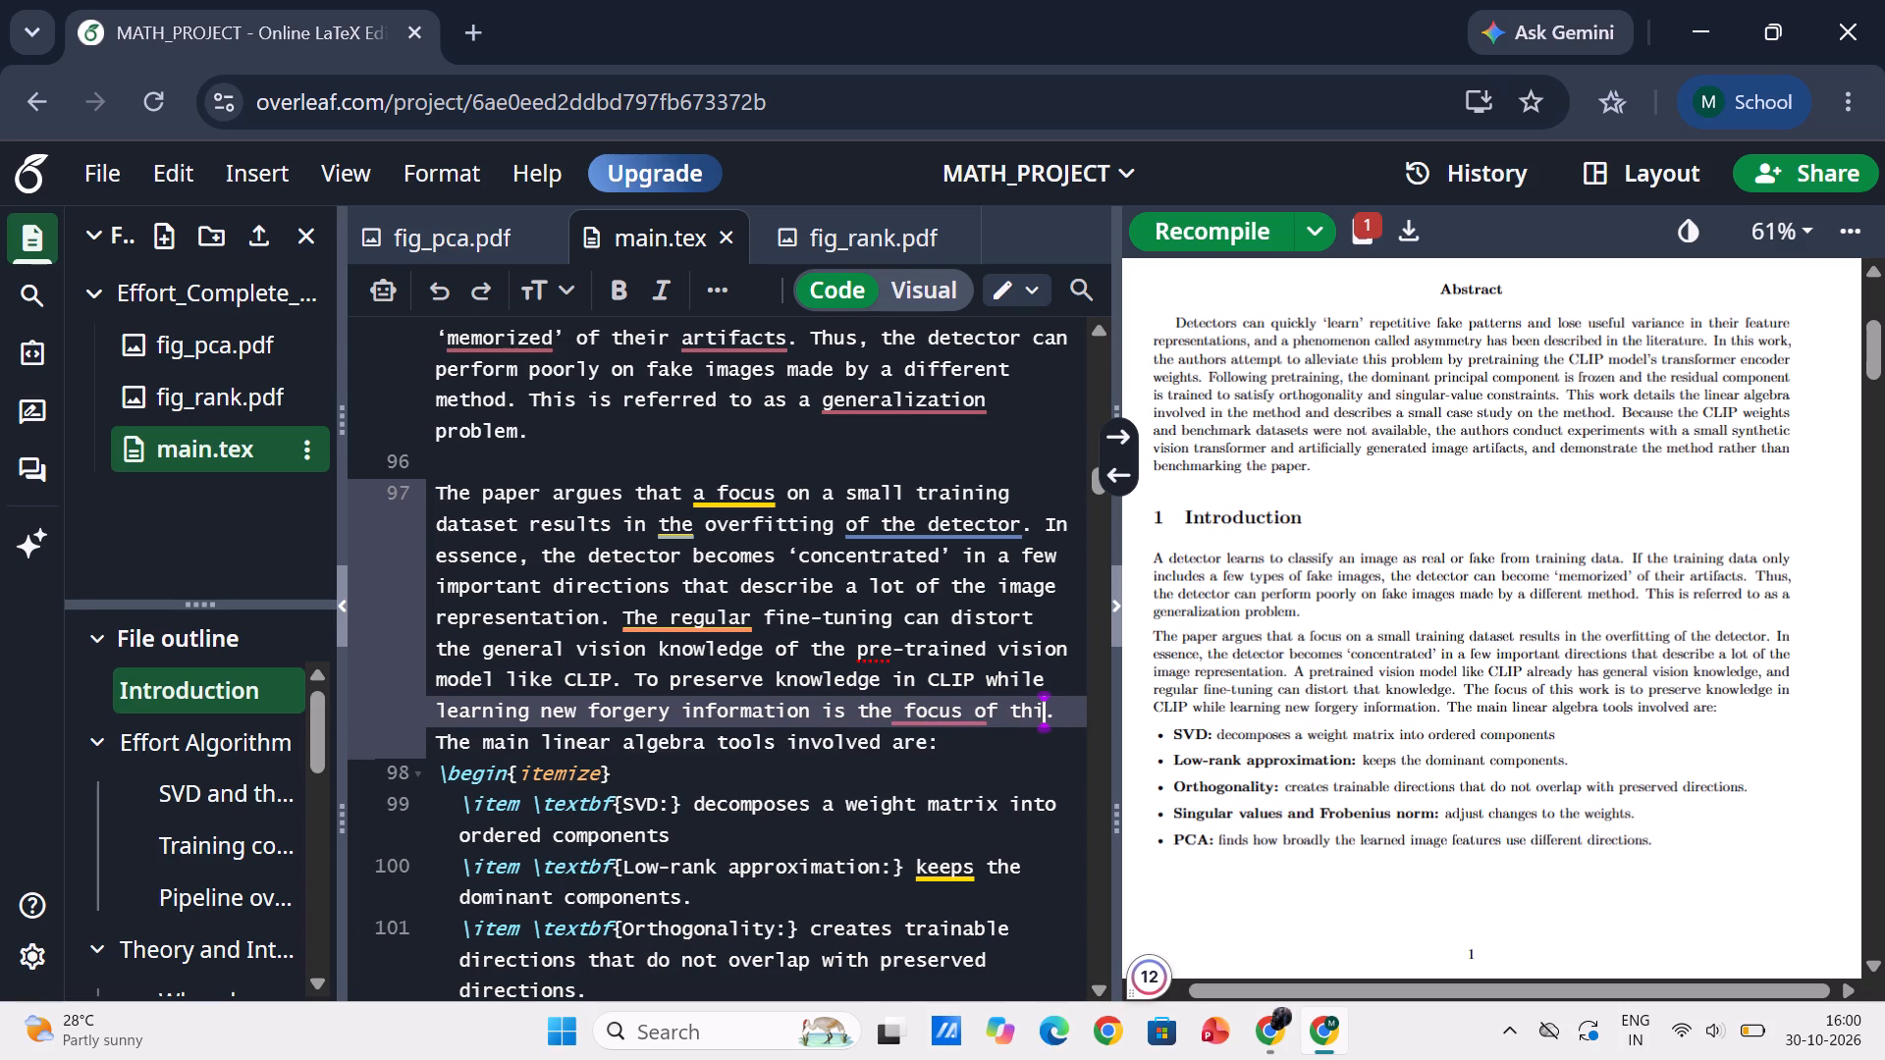
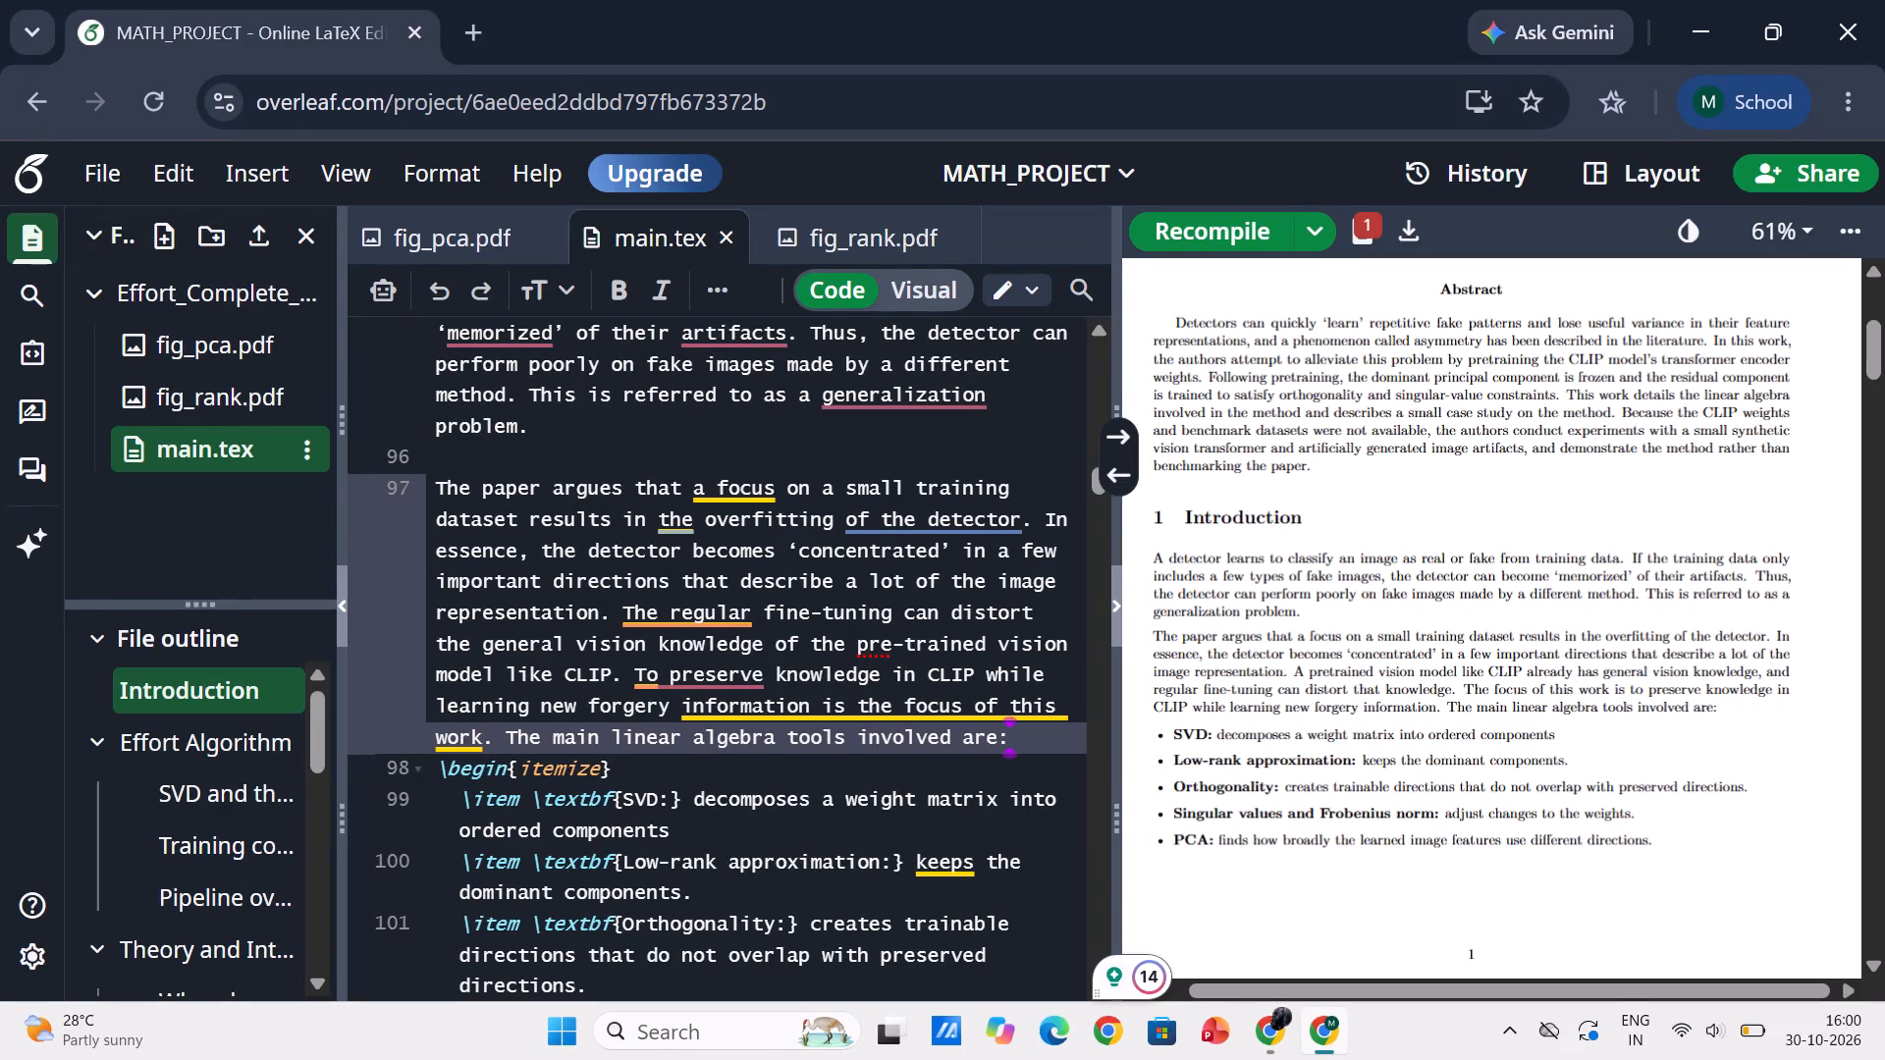
Delete the sentence "The main linear algebra tools involved are:" from the end of the Introduction's second paragraph and recompile.
drag(1039, 745, 551, 715)
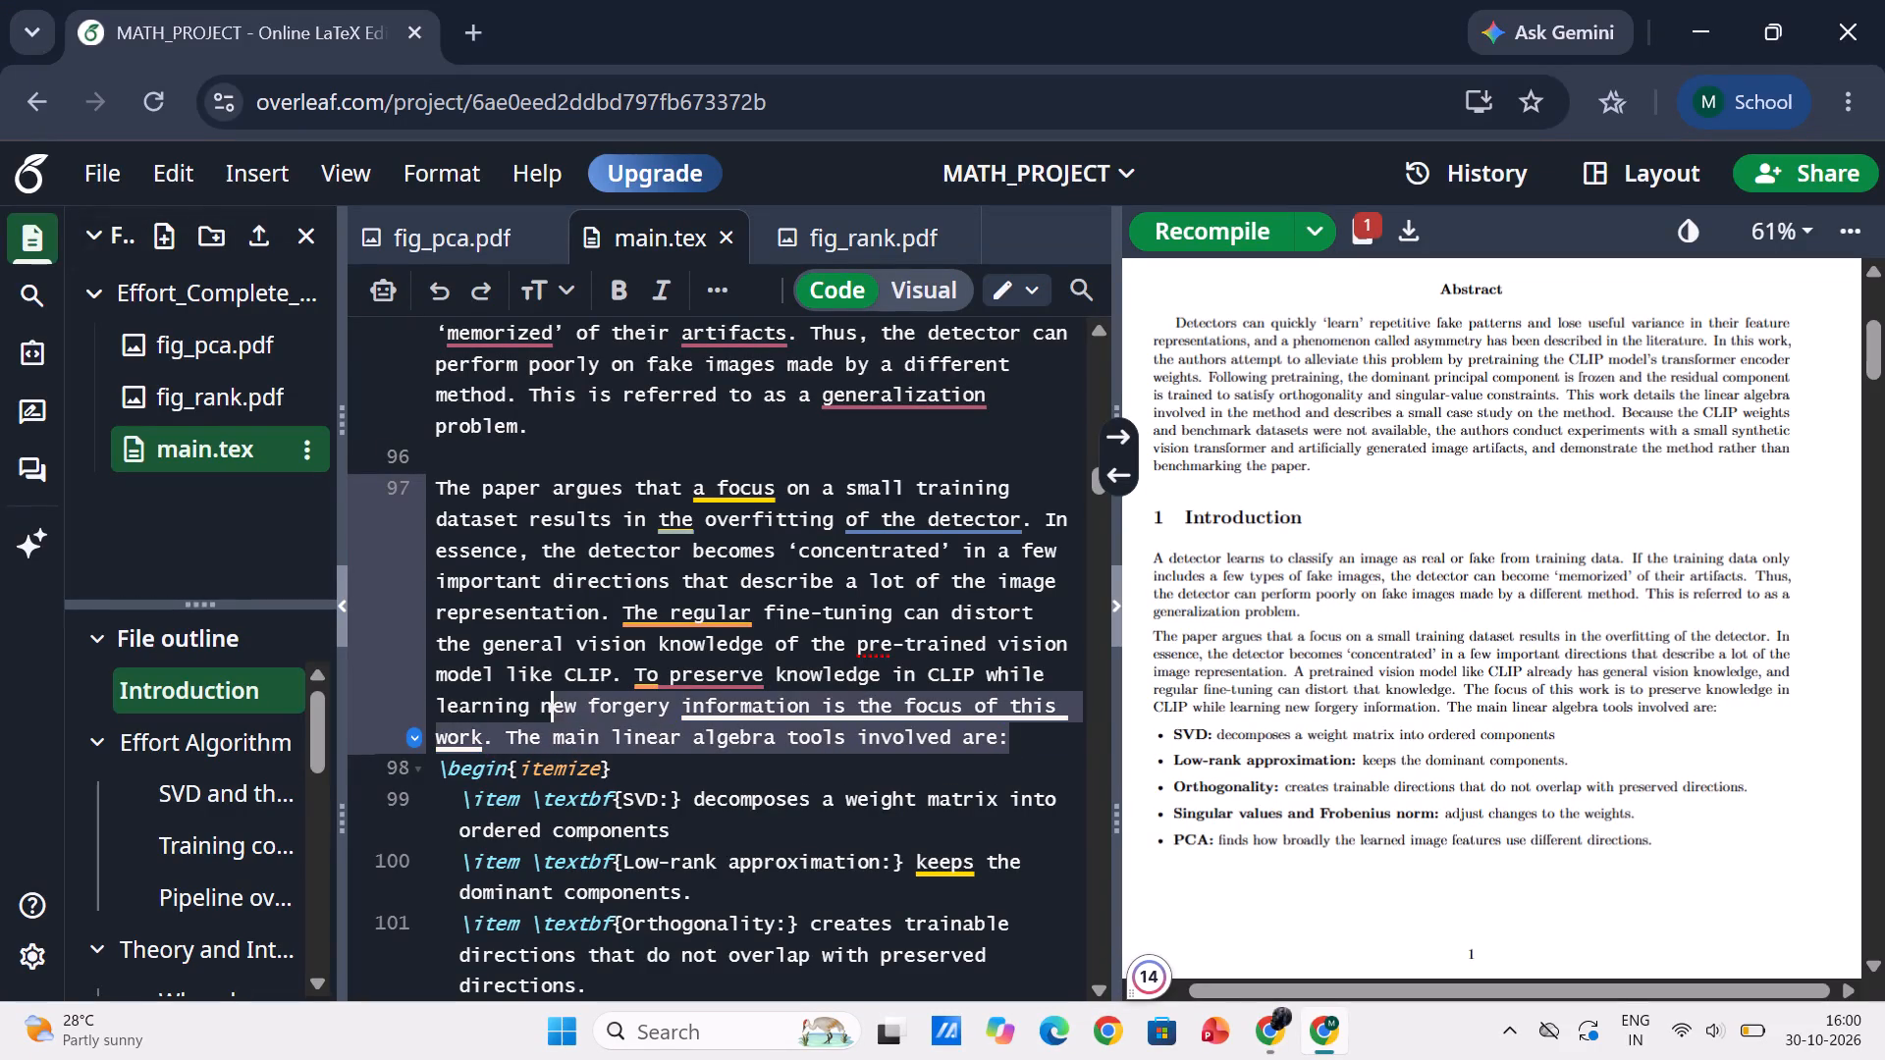
drag(551, 715, 502, 736)
key(BackSpace)
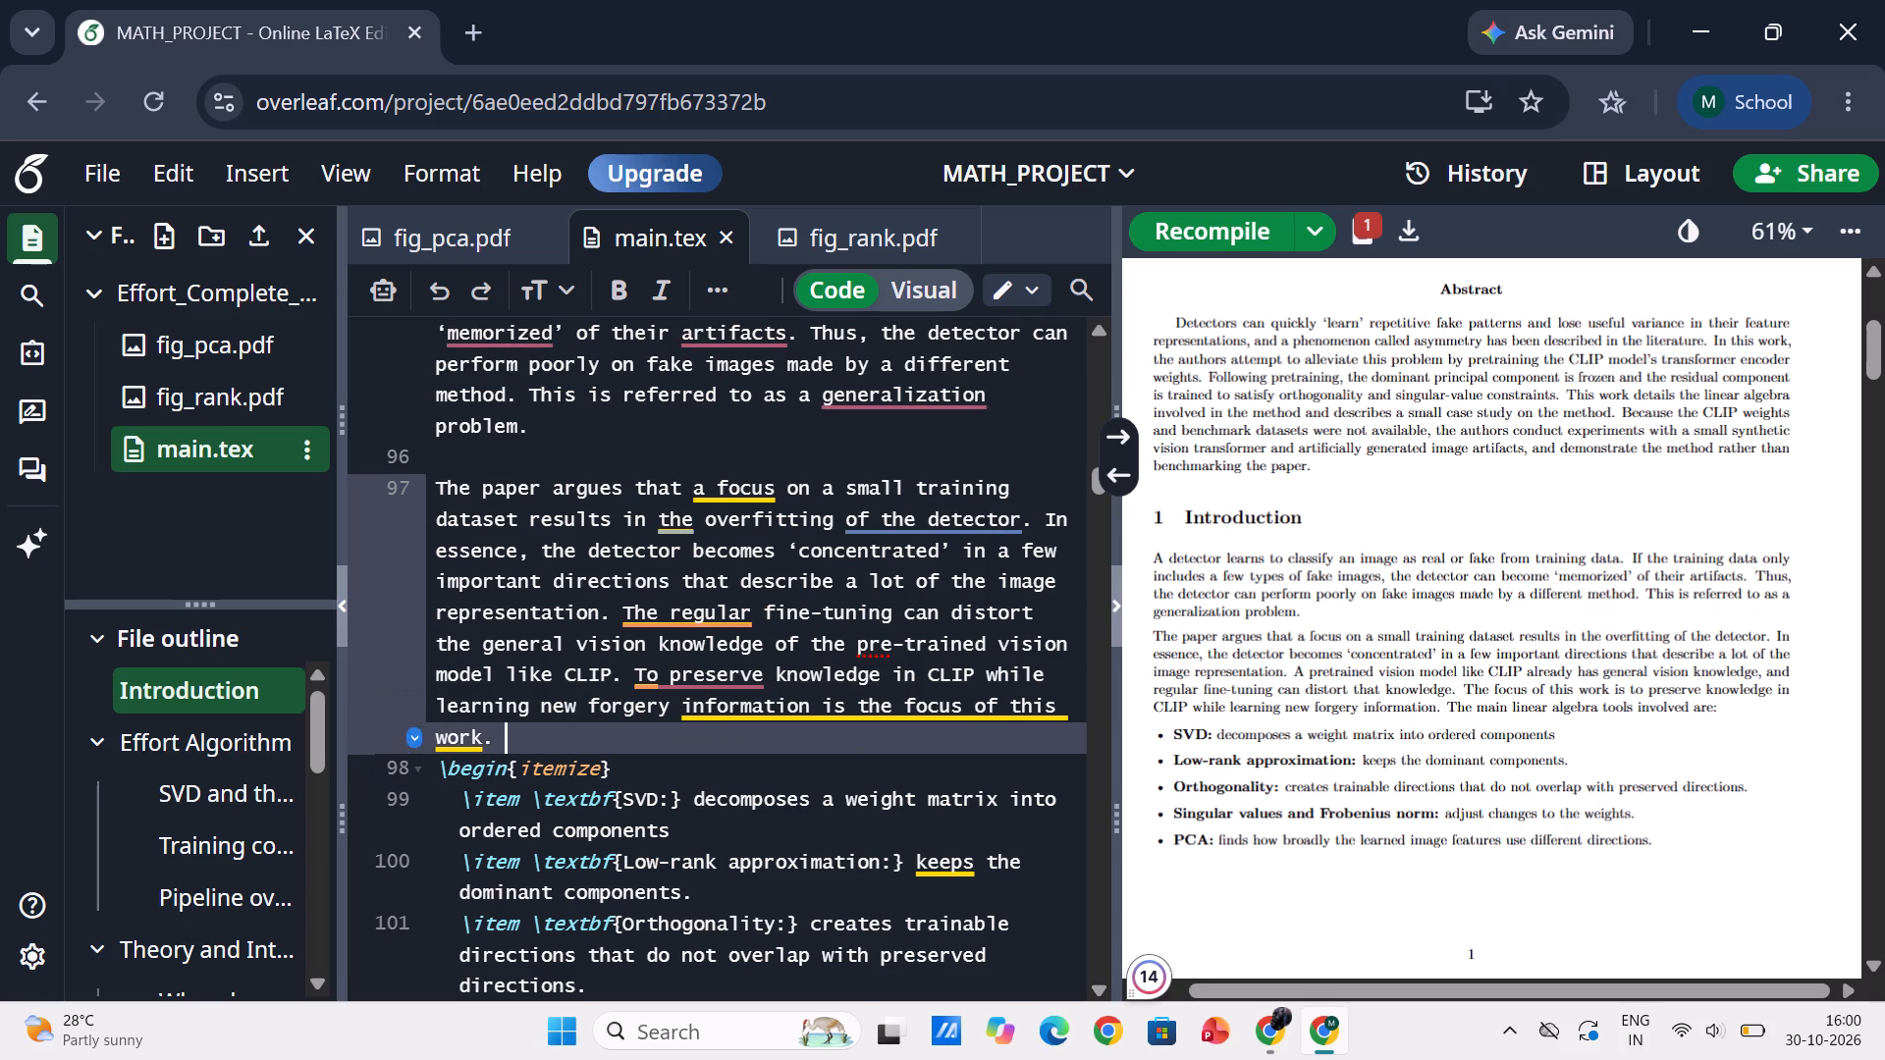
key(ctrl+s)
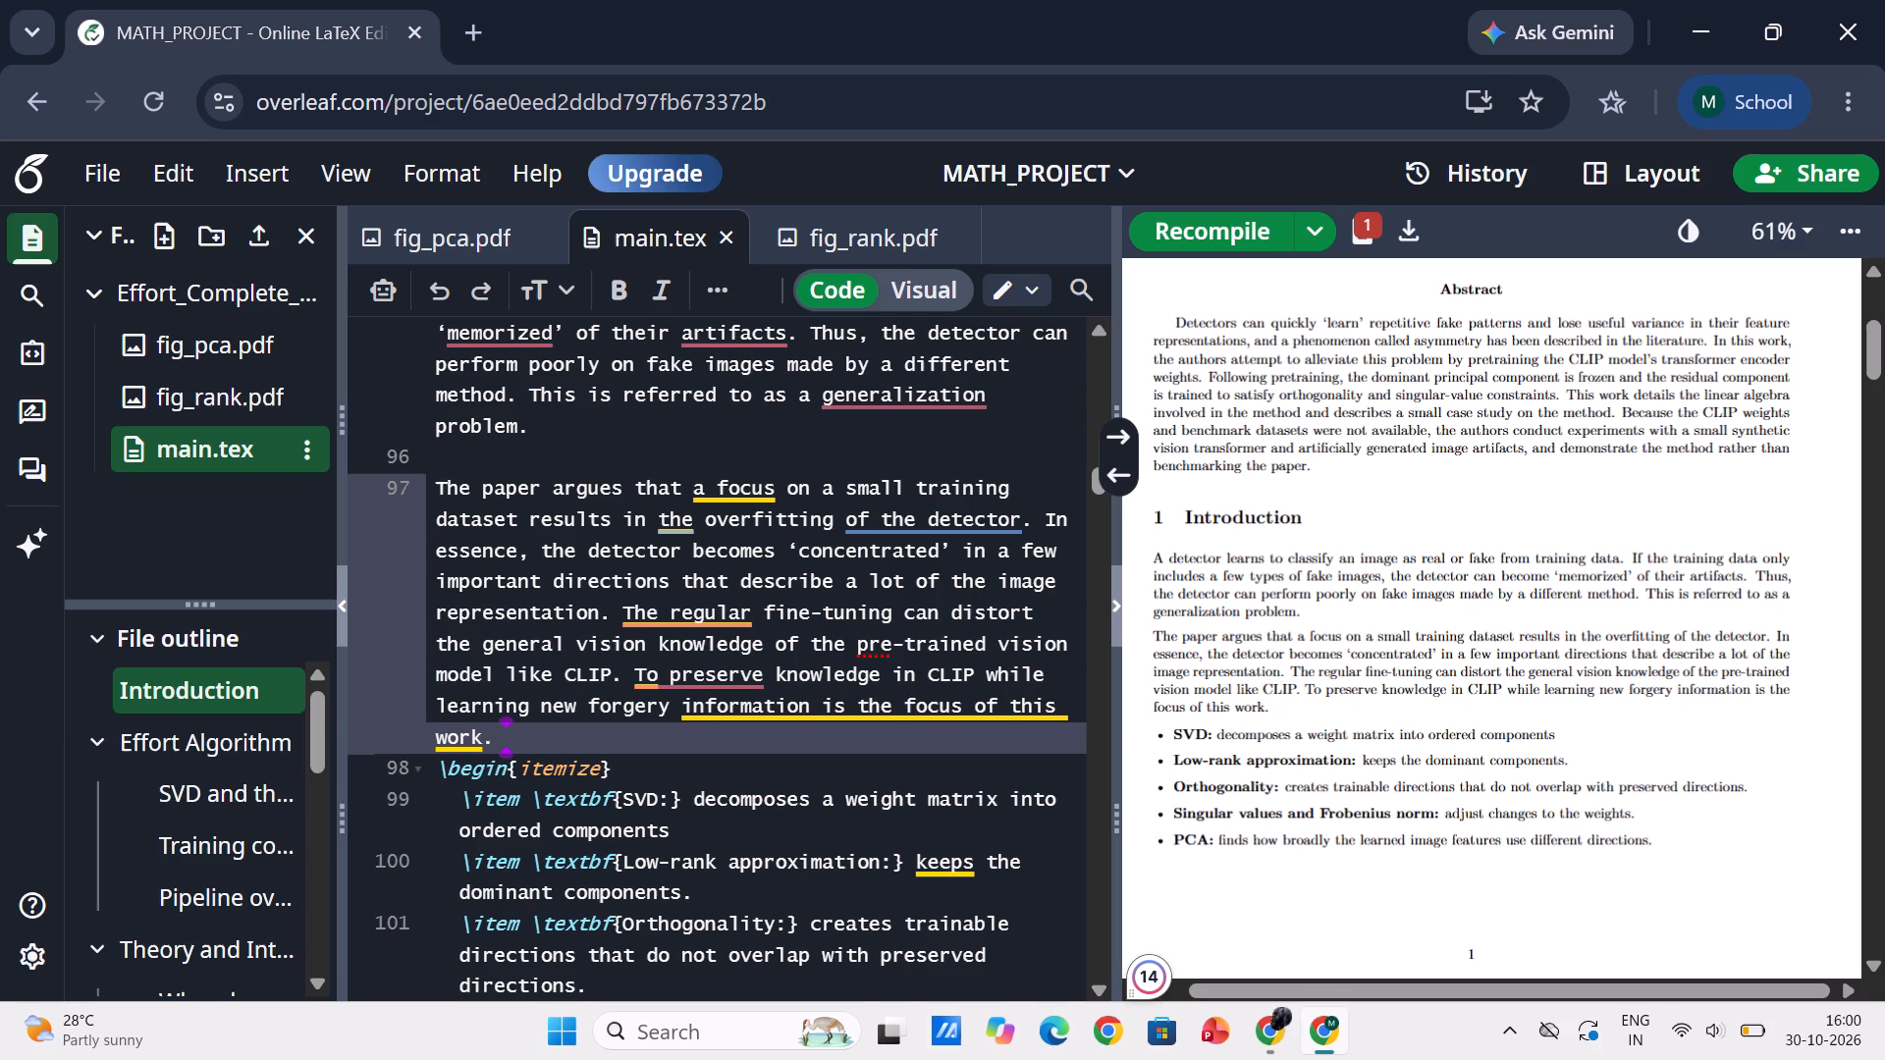
End the Introduction's second paragraph, after "the focus of this work.", with the lead-in "main LA techniques are:".
scroll(930, 655, down, 1)
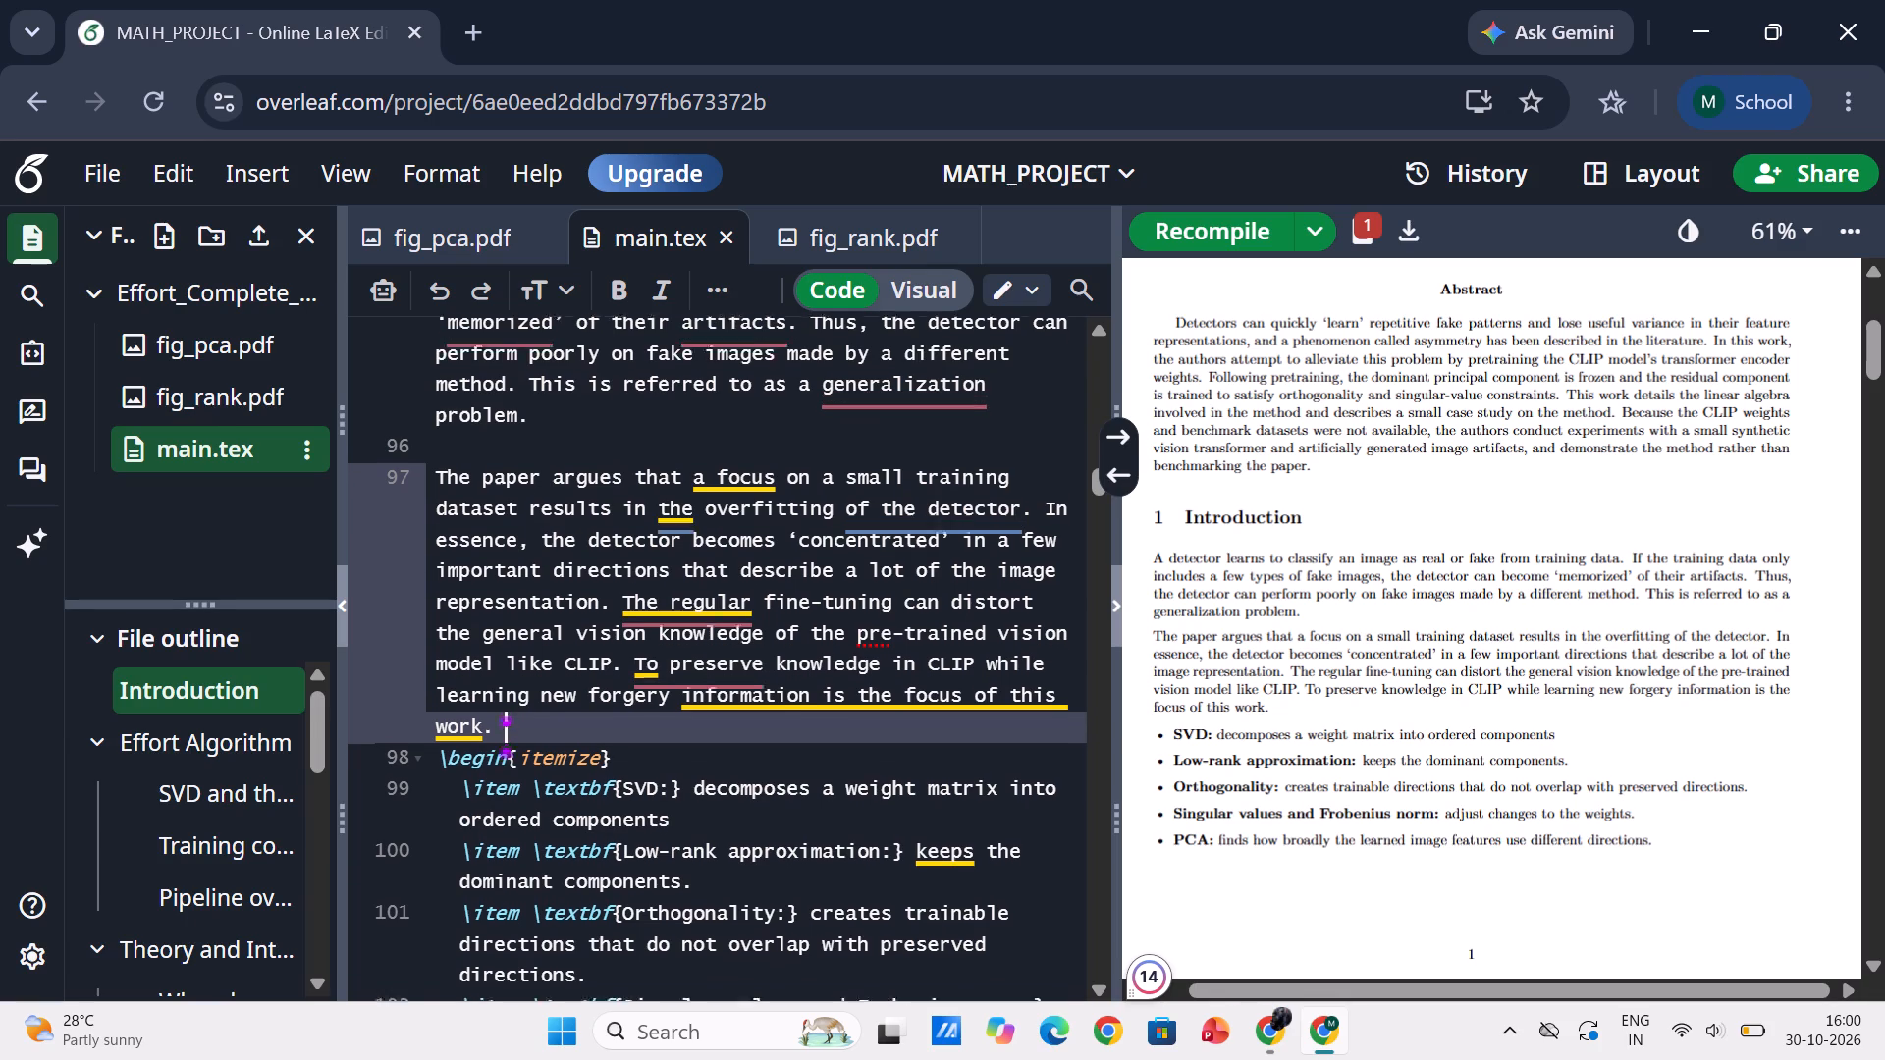
scroll(930, 655, down, 1)
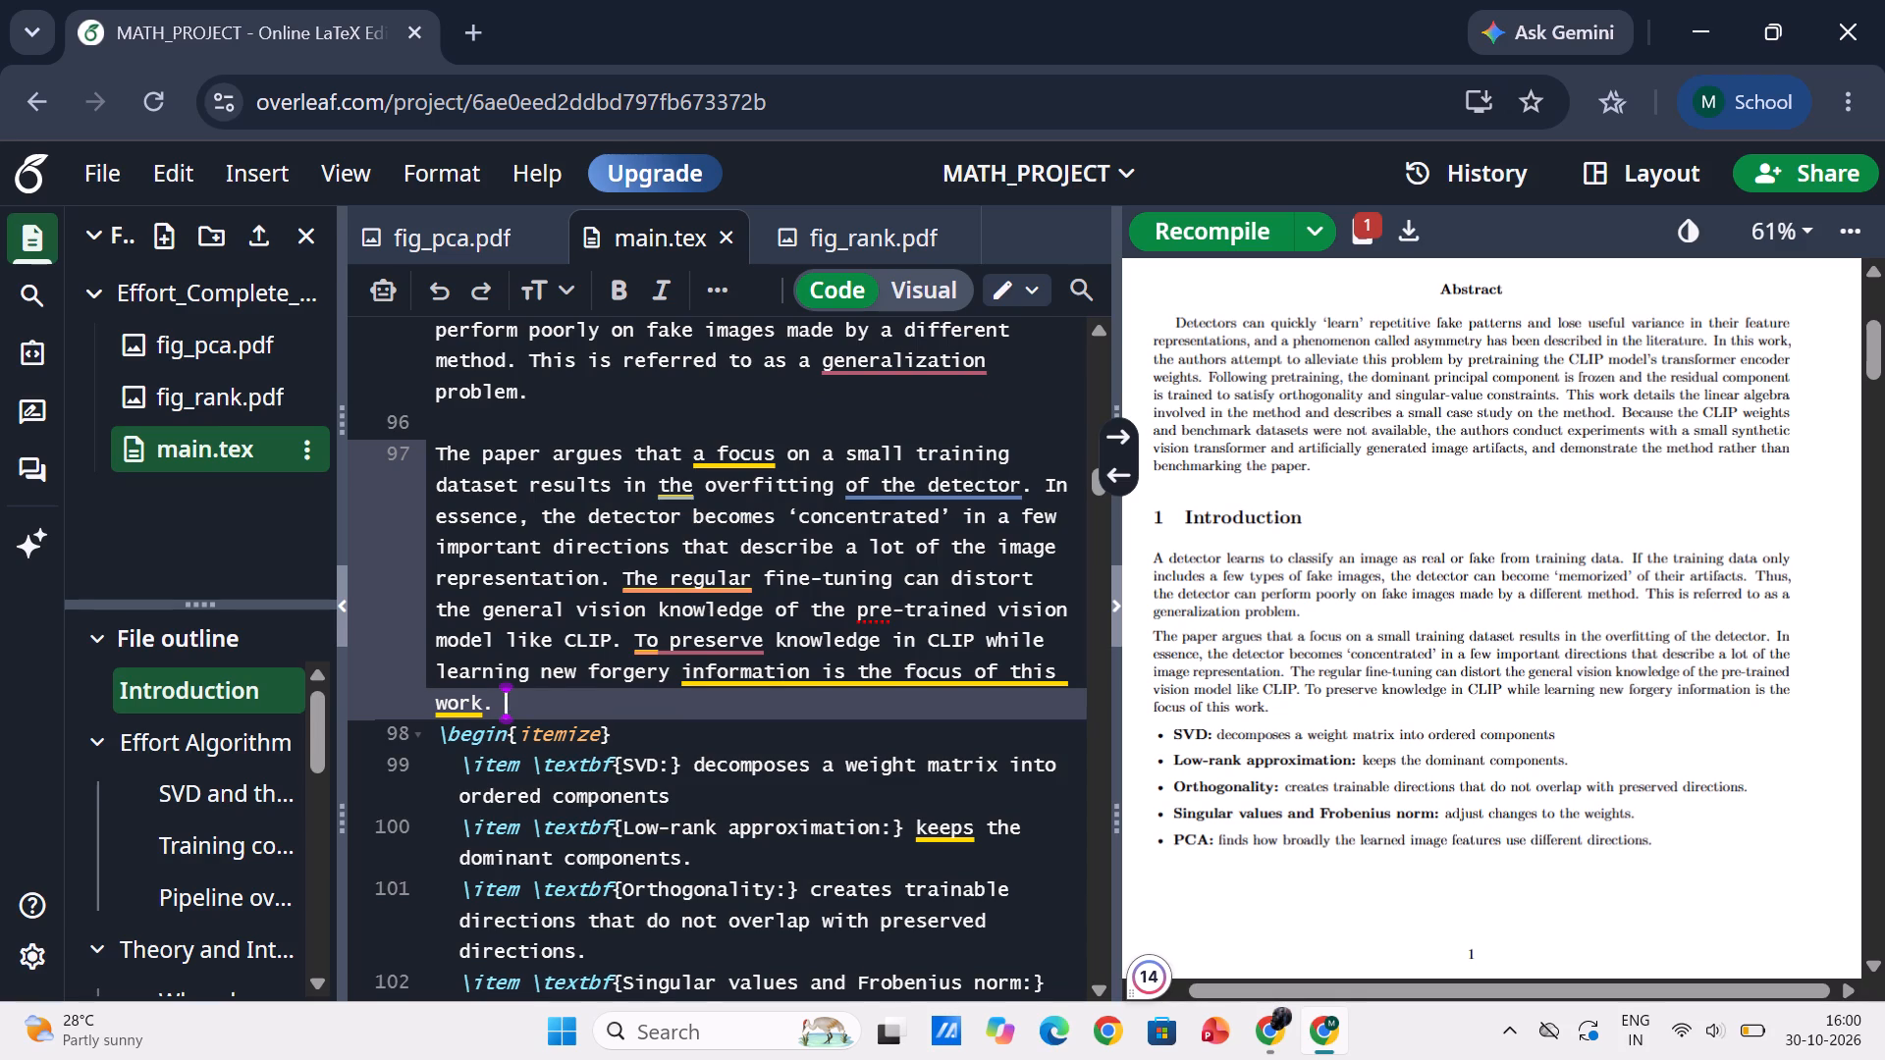
text(main li)
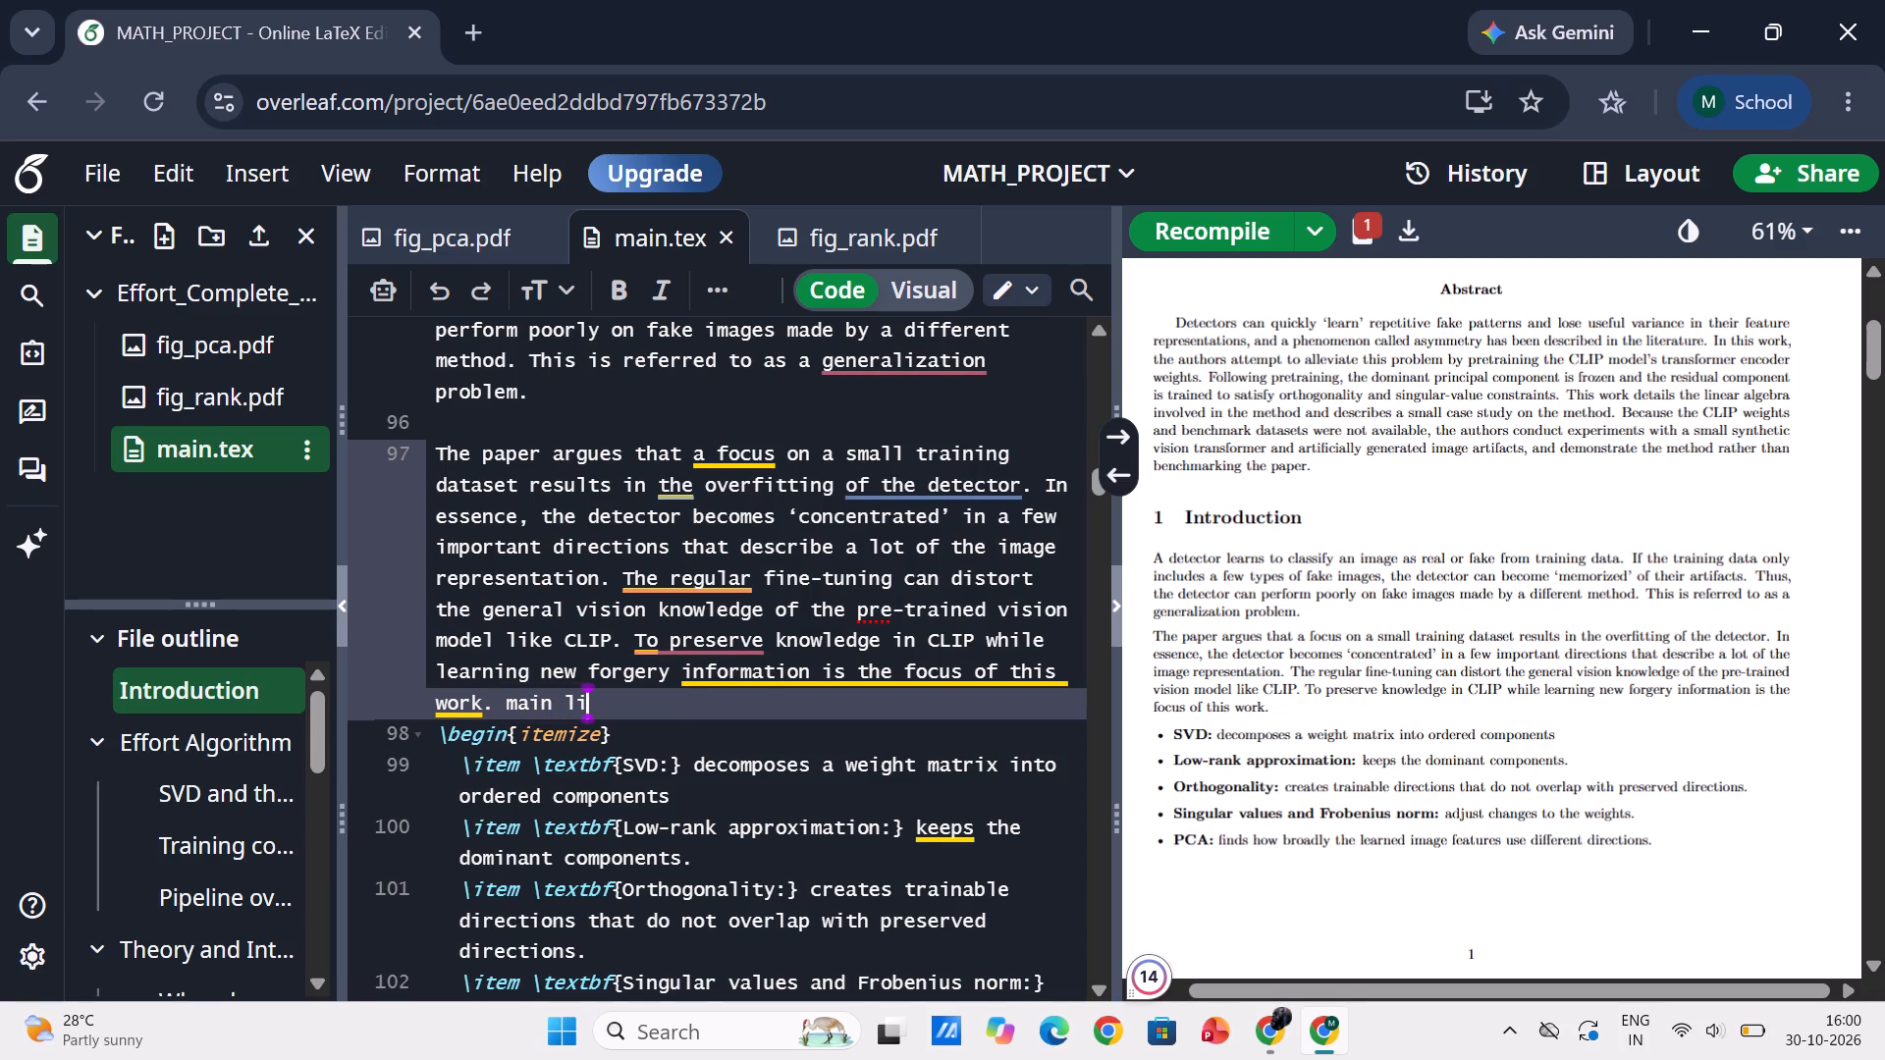
key(BackSpace)
key(BackSpace)
text(LA)
key(space)
key(t)
key(BackSpace)
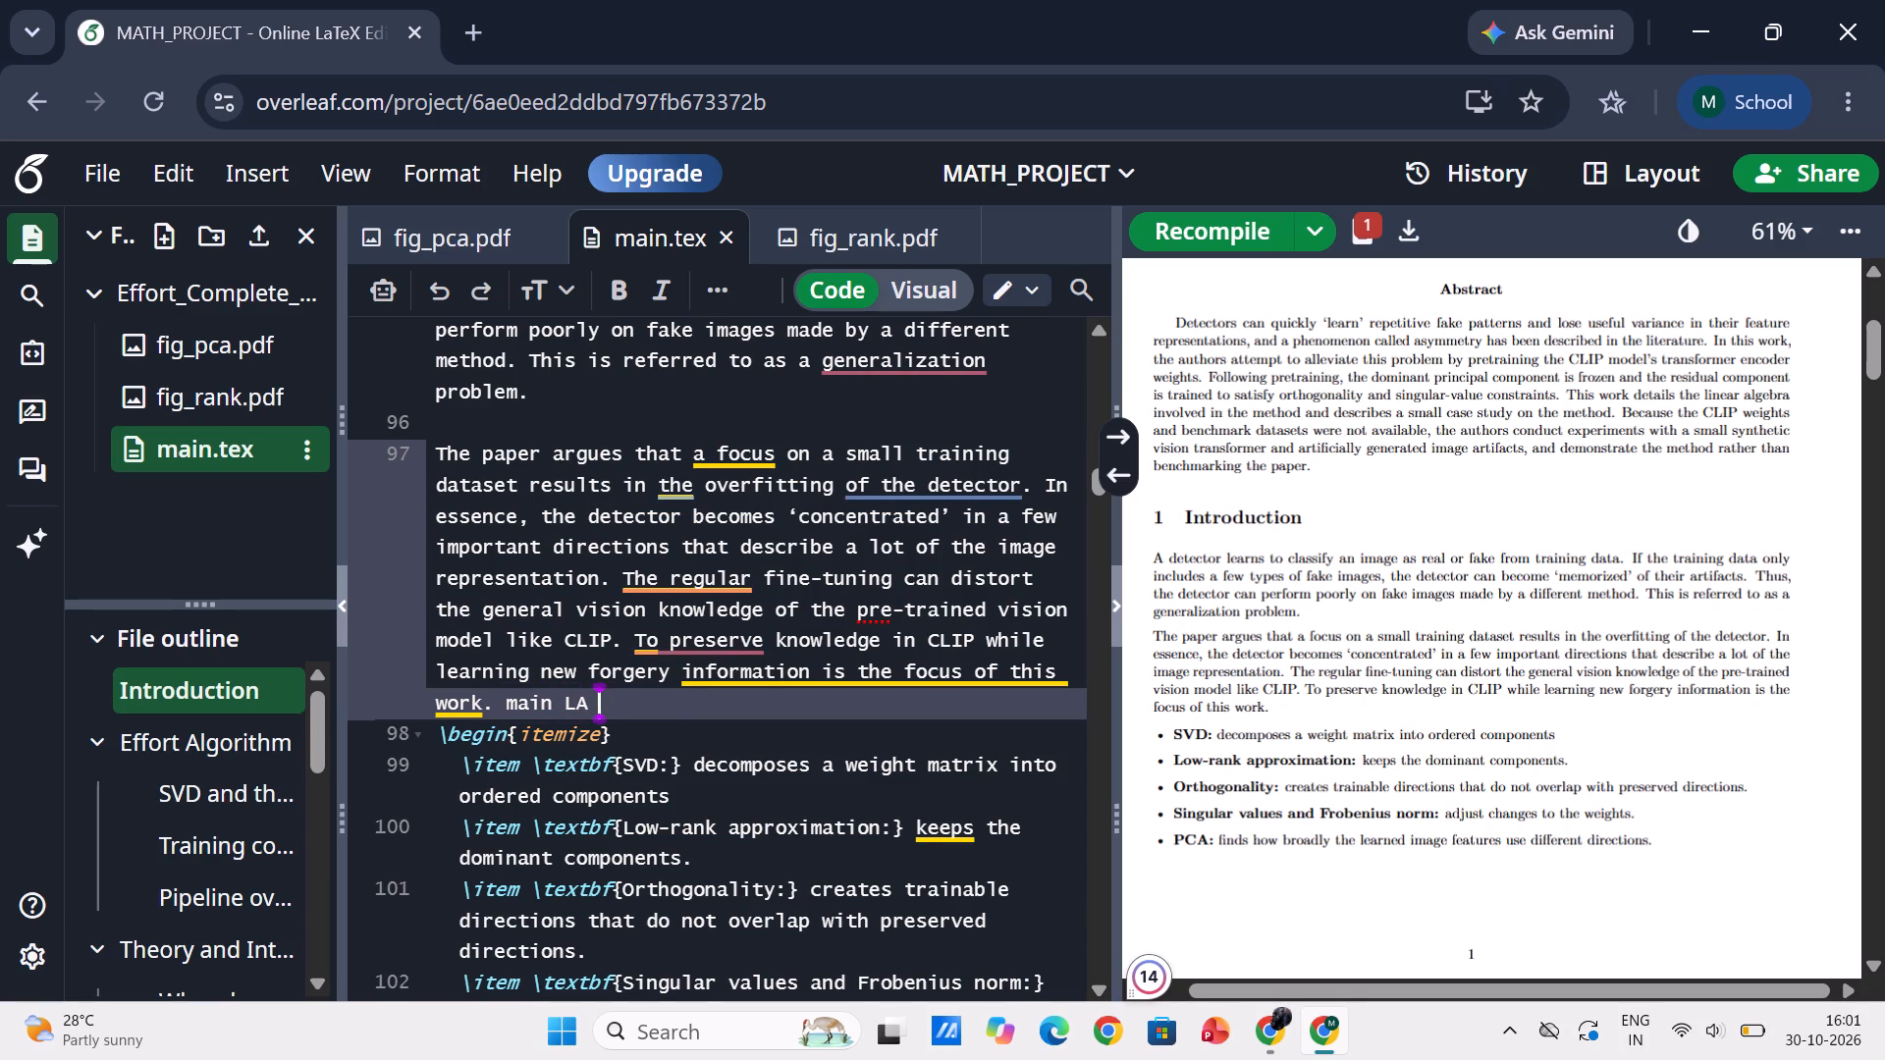
text(techniques are)
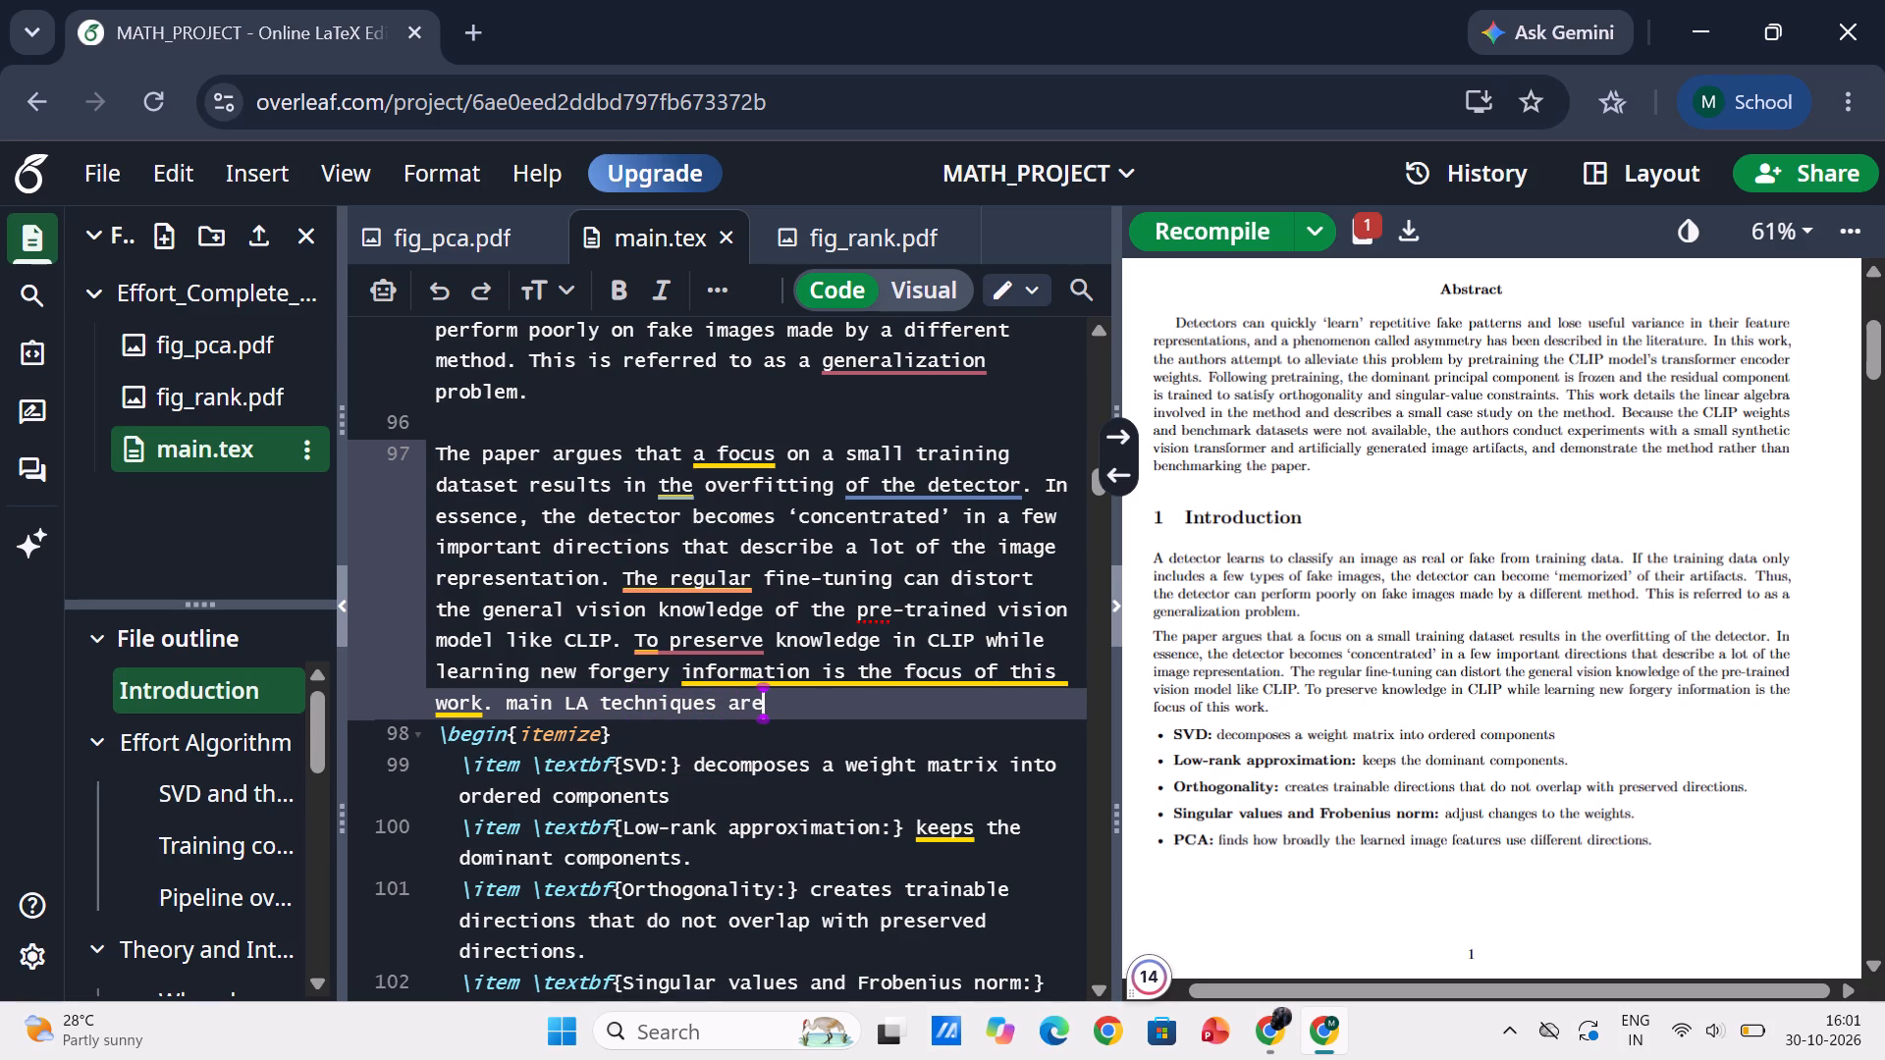
key(shift+colon)
Delete the word "the" after "keeps" in the Low-rank approximation item of the list.
scroll(873, 779, down, 2)
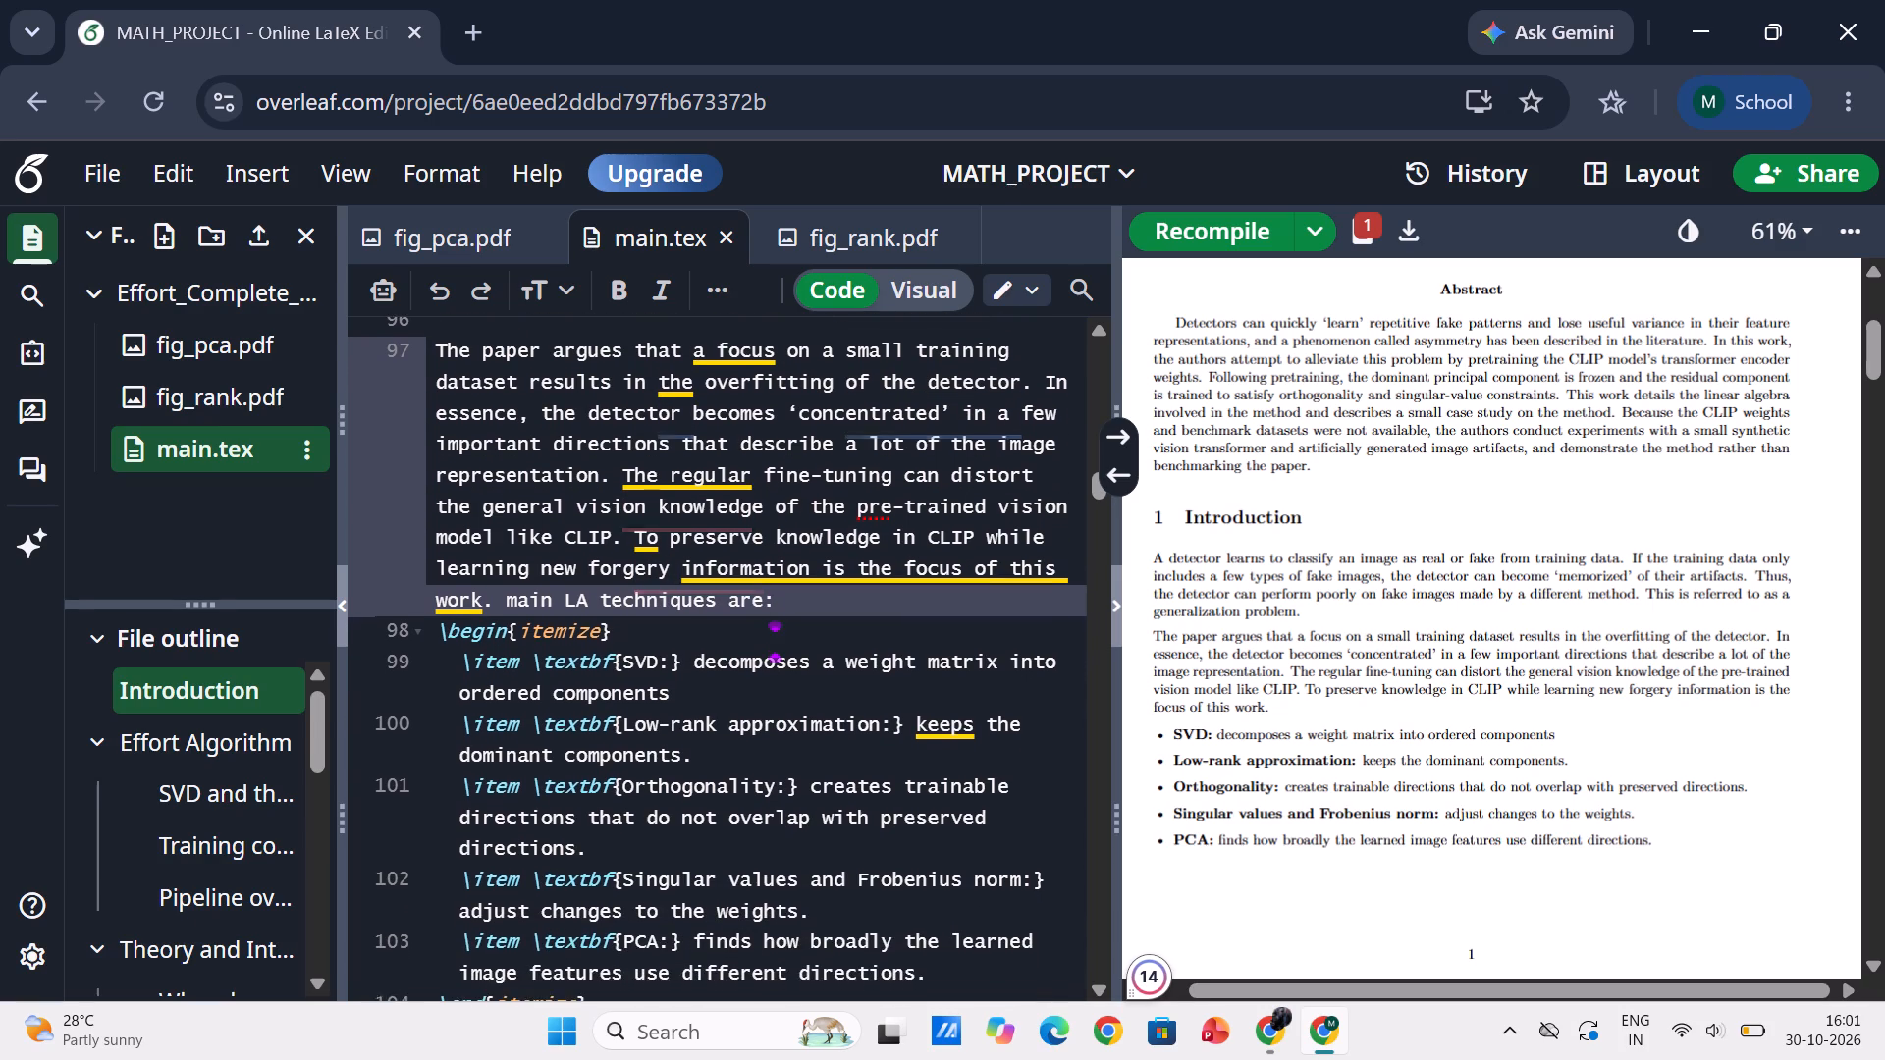
scroll(873, 779, down, 1)
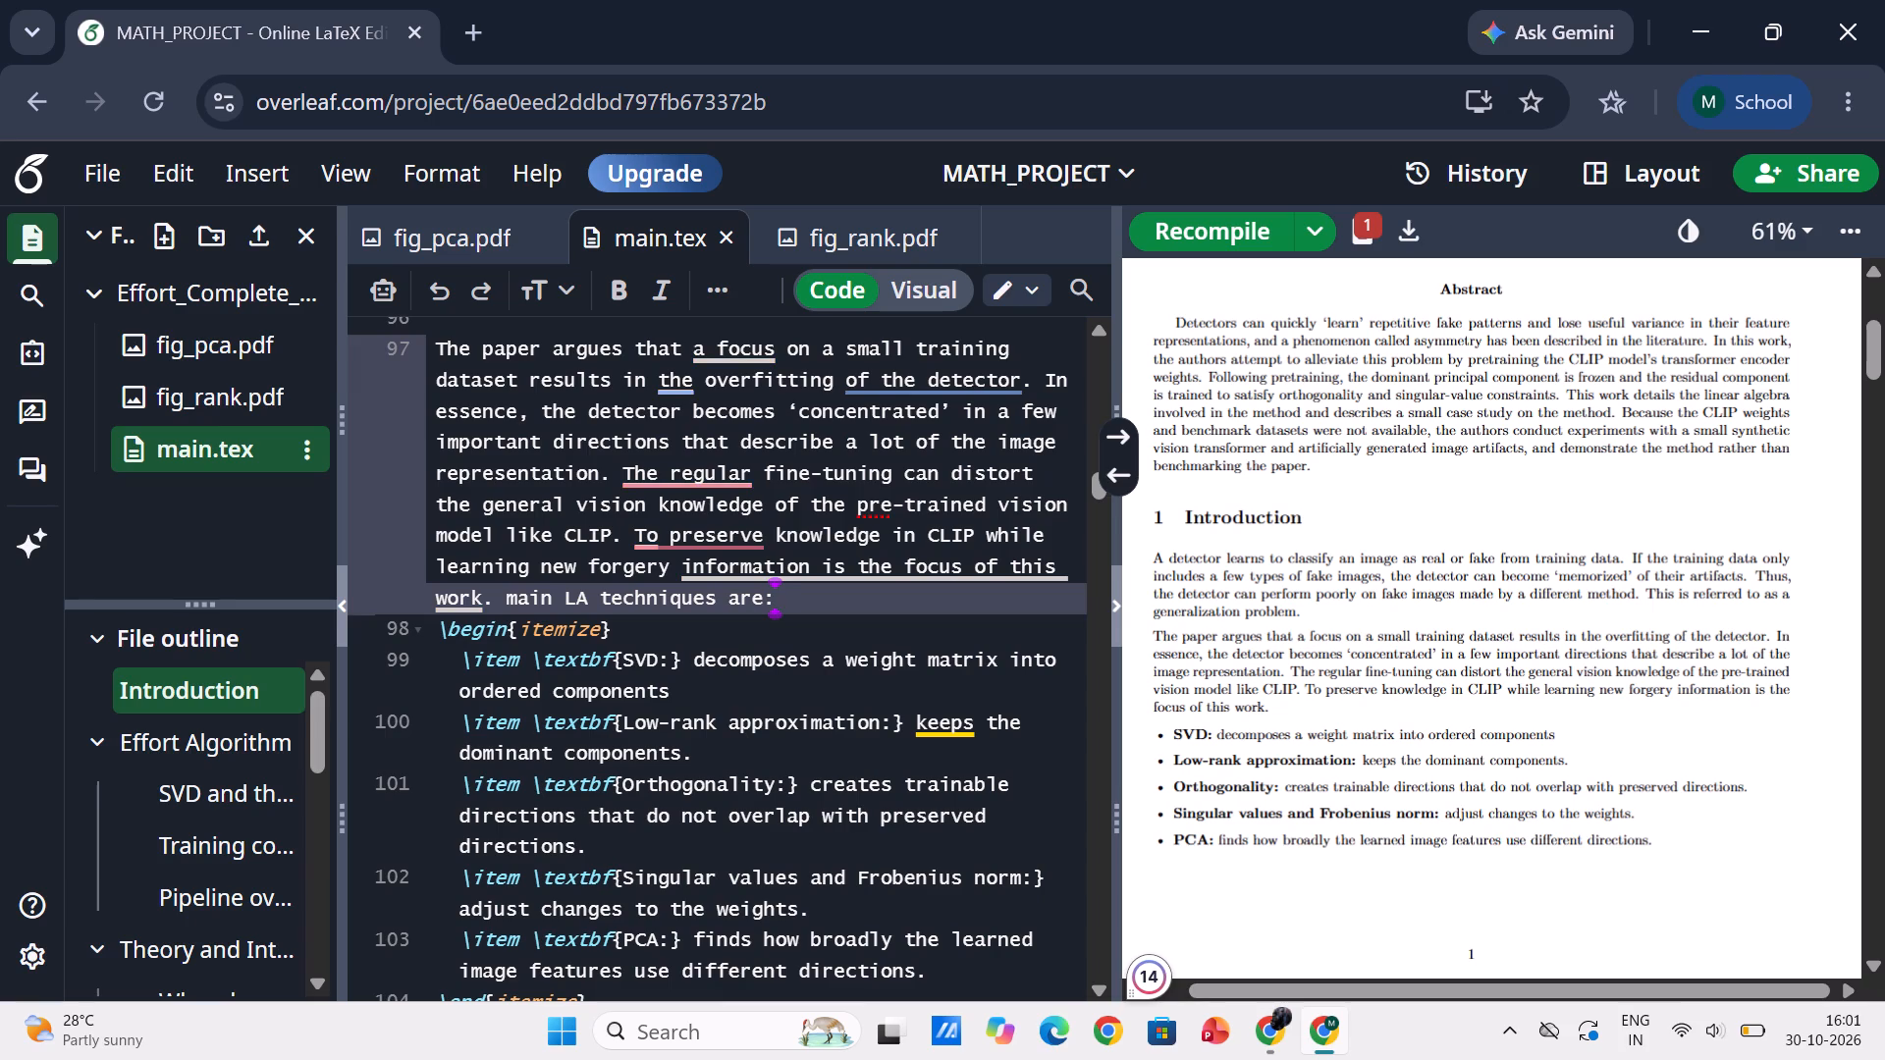
click(1023, 714)
key(BackSpace)
key(BackSpace)
key(BackSpace)
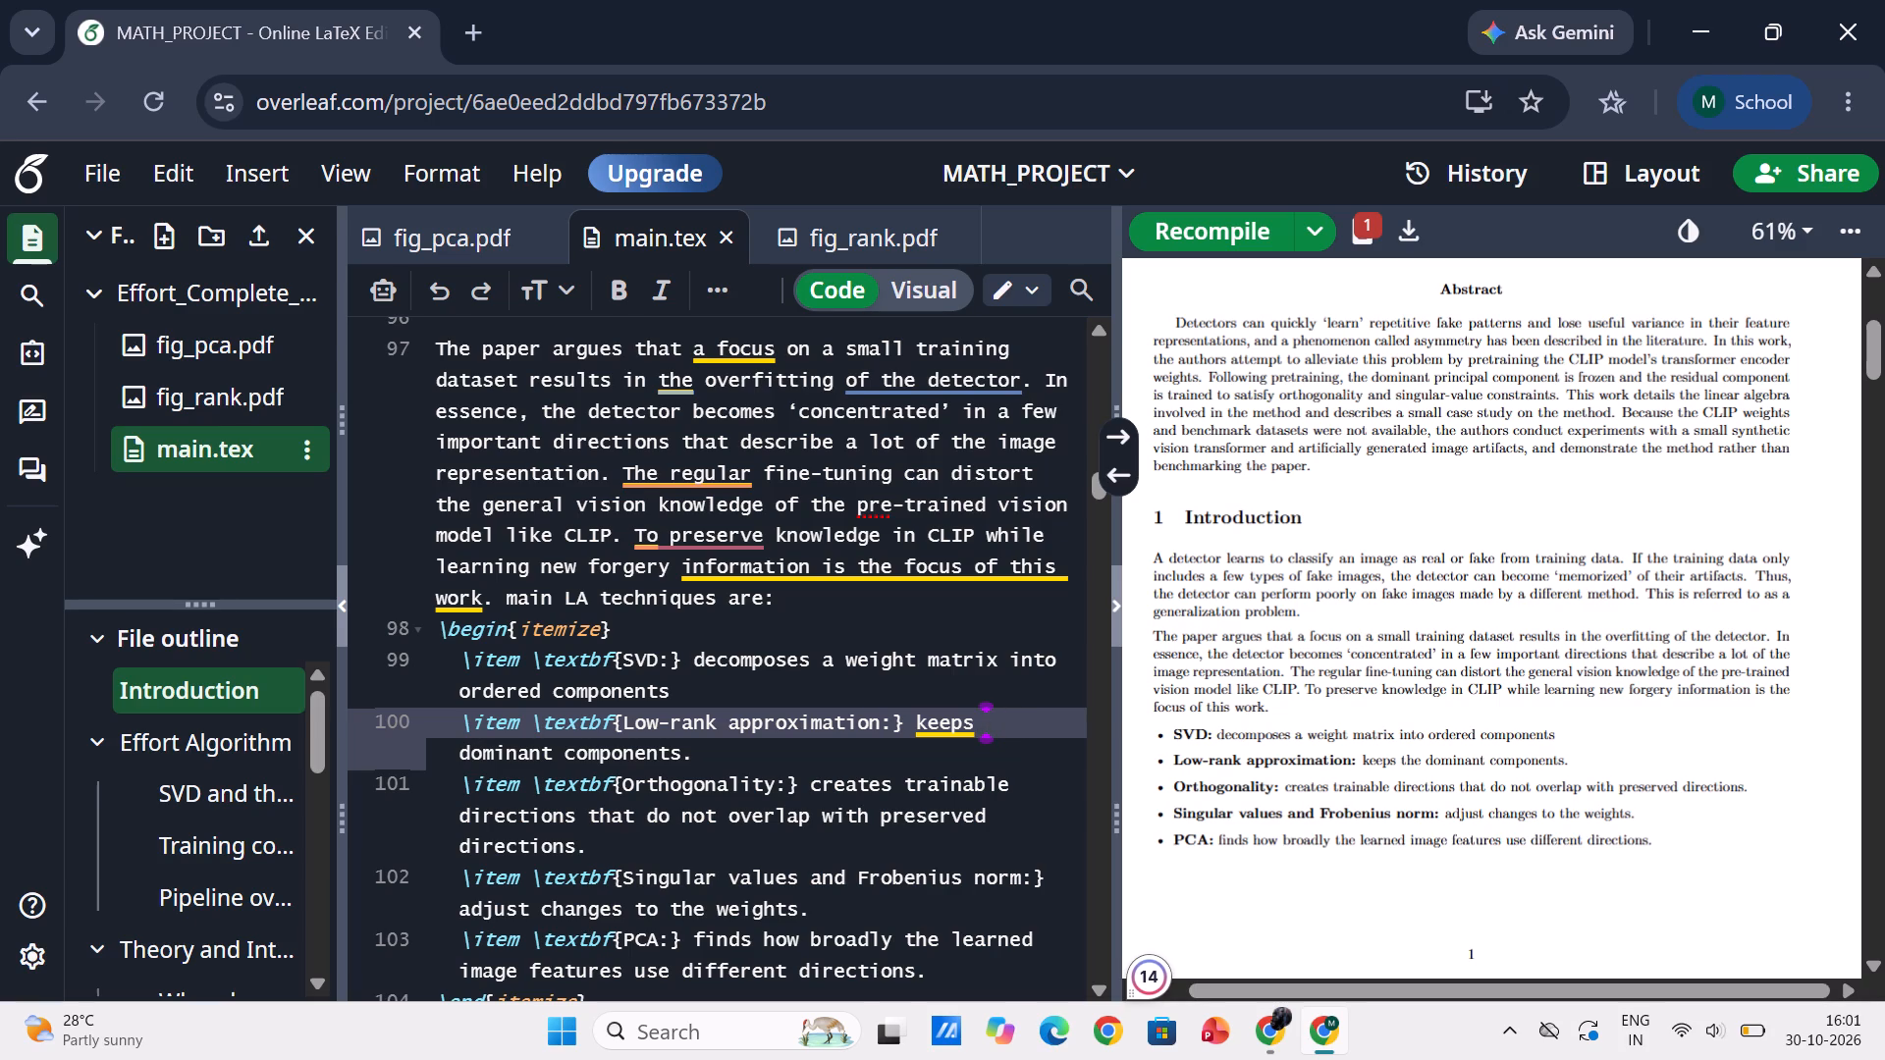
Change "do not" to "don't" in the Orthogonality item of the list.
scroll(963, 786, down, 1)
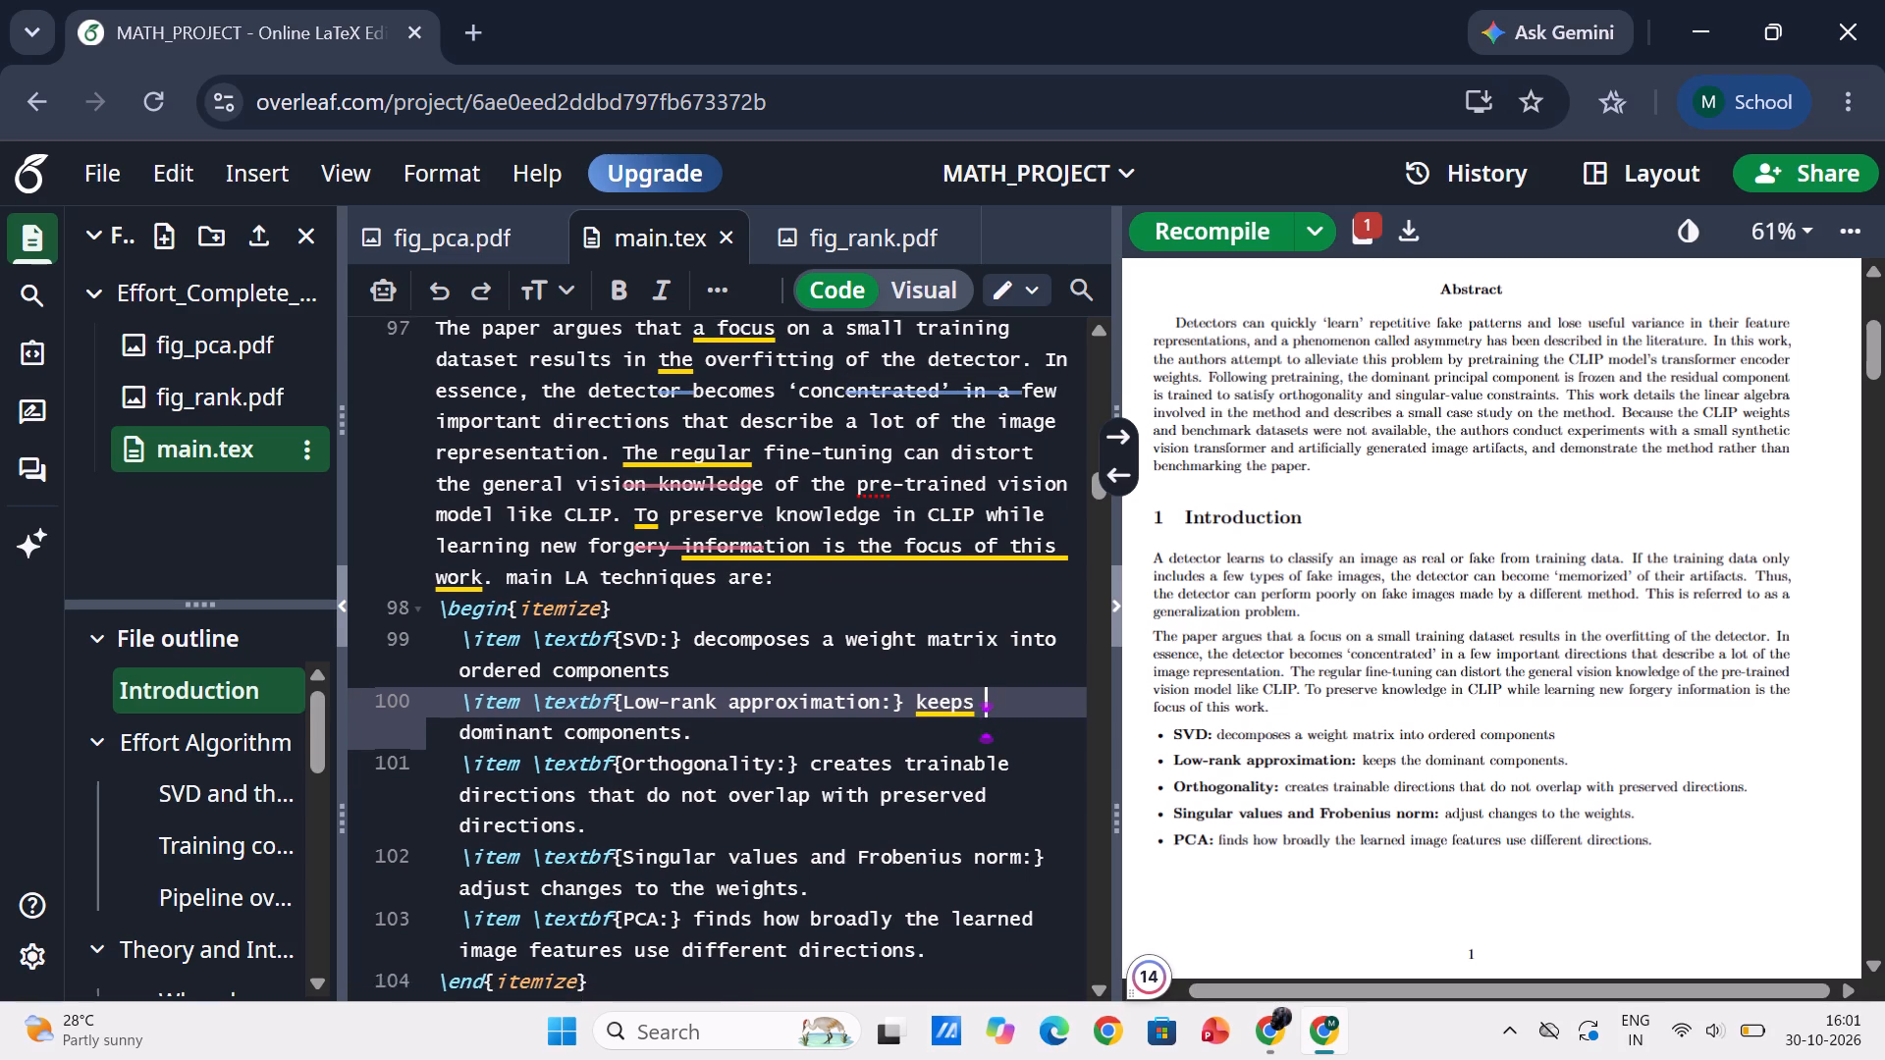
scroll(963, 786, down, 1)
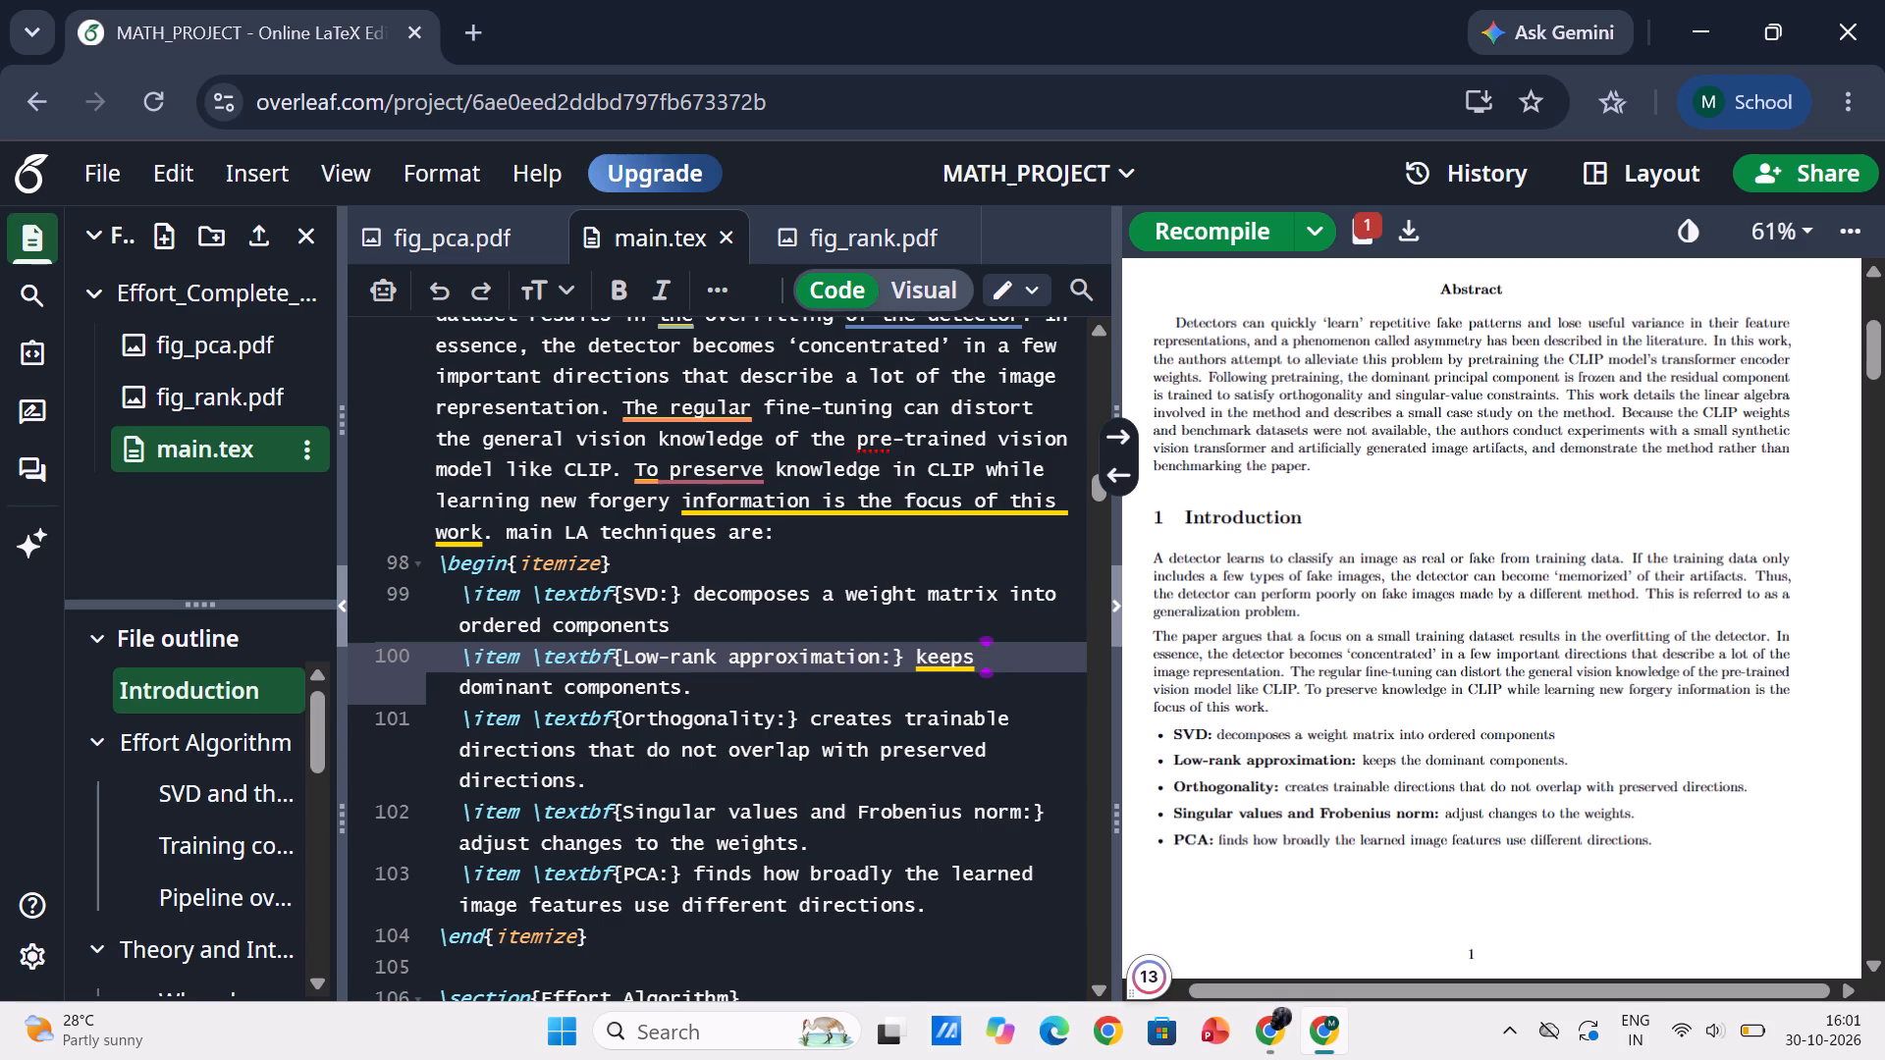
click(715, 748)
key(BackSpace)
key(BackSpace)
key(BackSpace)
key(BackSpace)
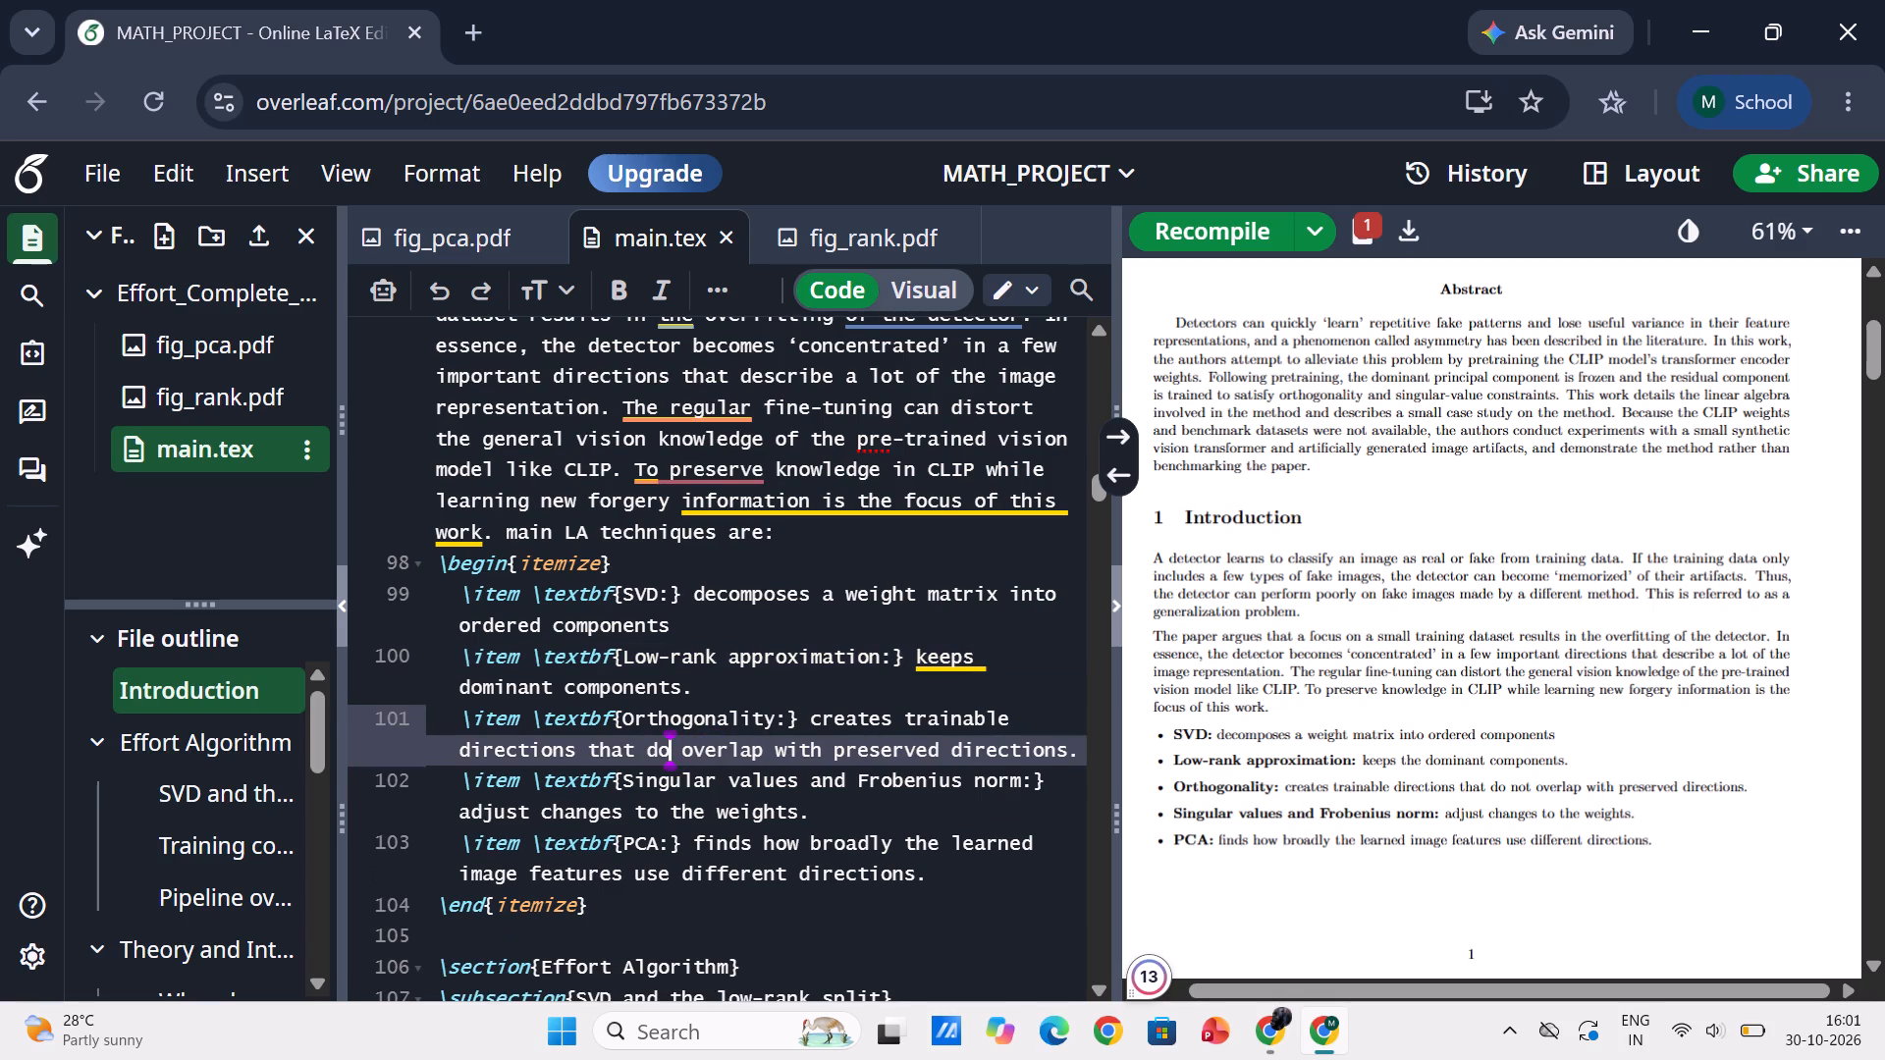
key(n)
key(apostrophe)
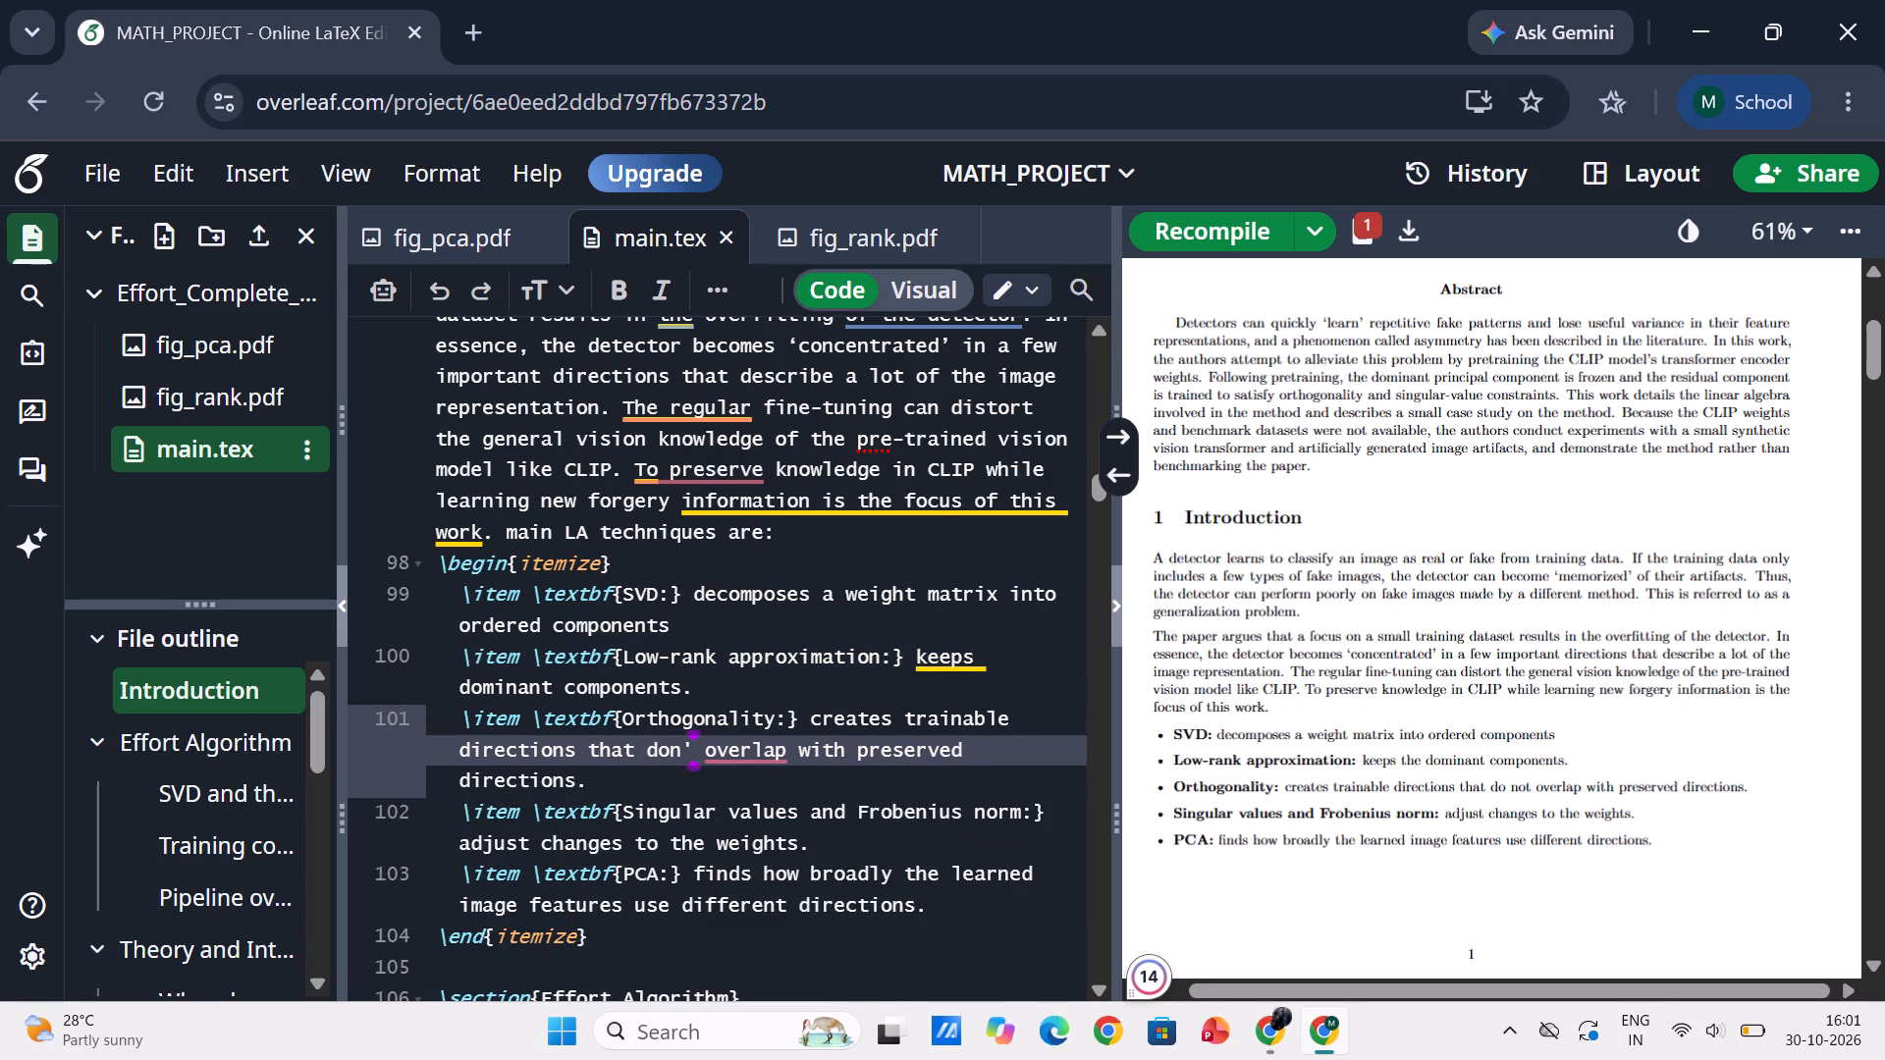
key(t)
Replace the PCA item's description with "finds how much information each principal component carry." and recompile the document.
scroll(715, 748, down, 1)
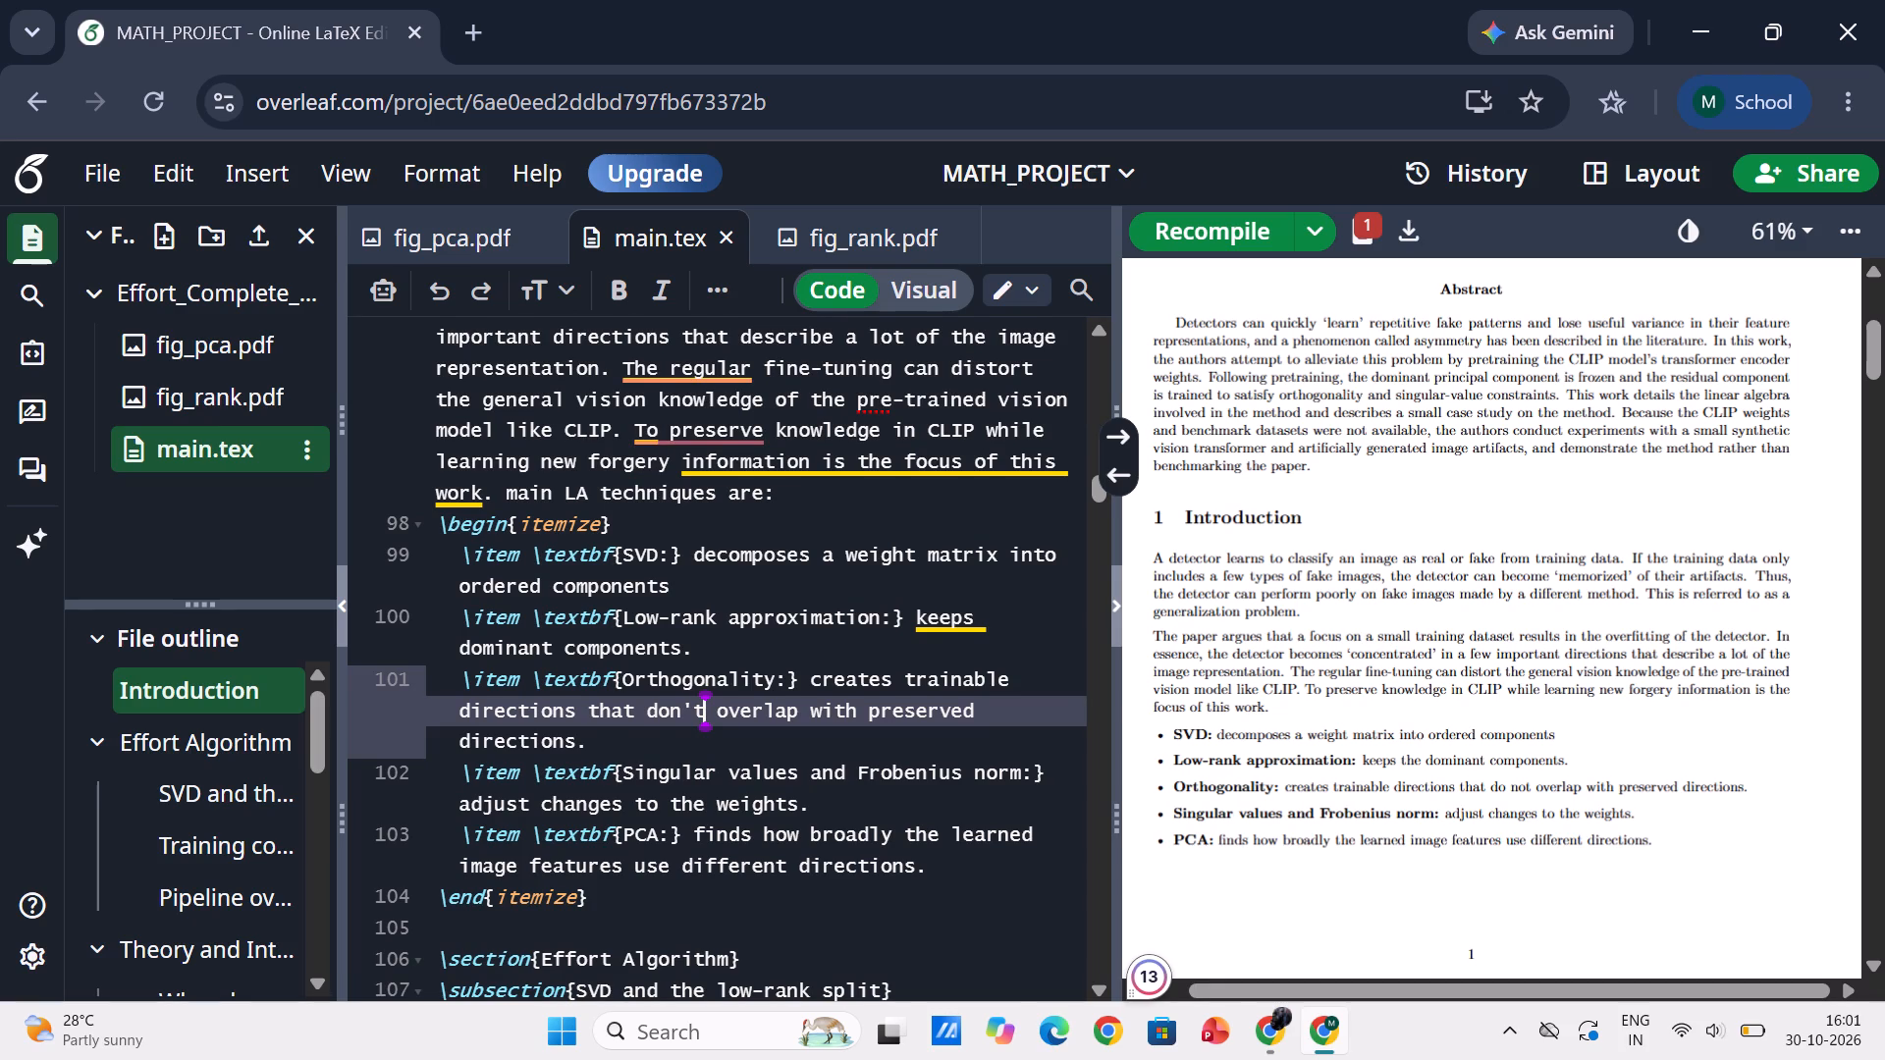
scroll(715, 748, down, 3)
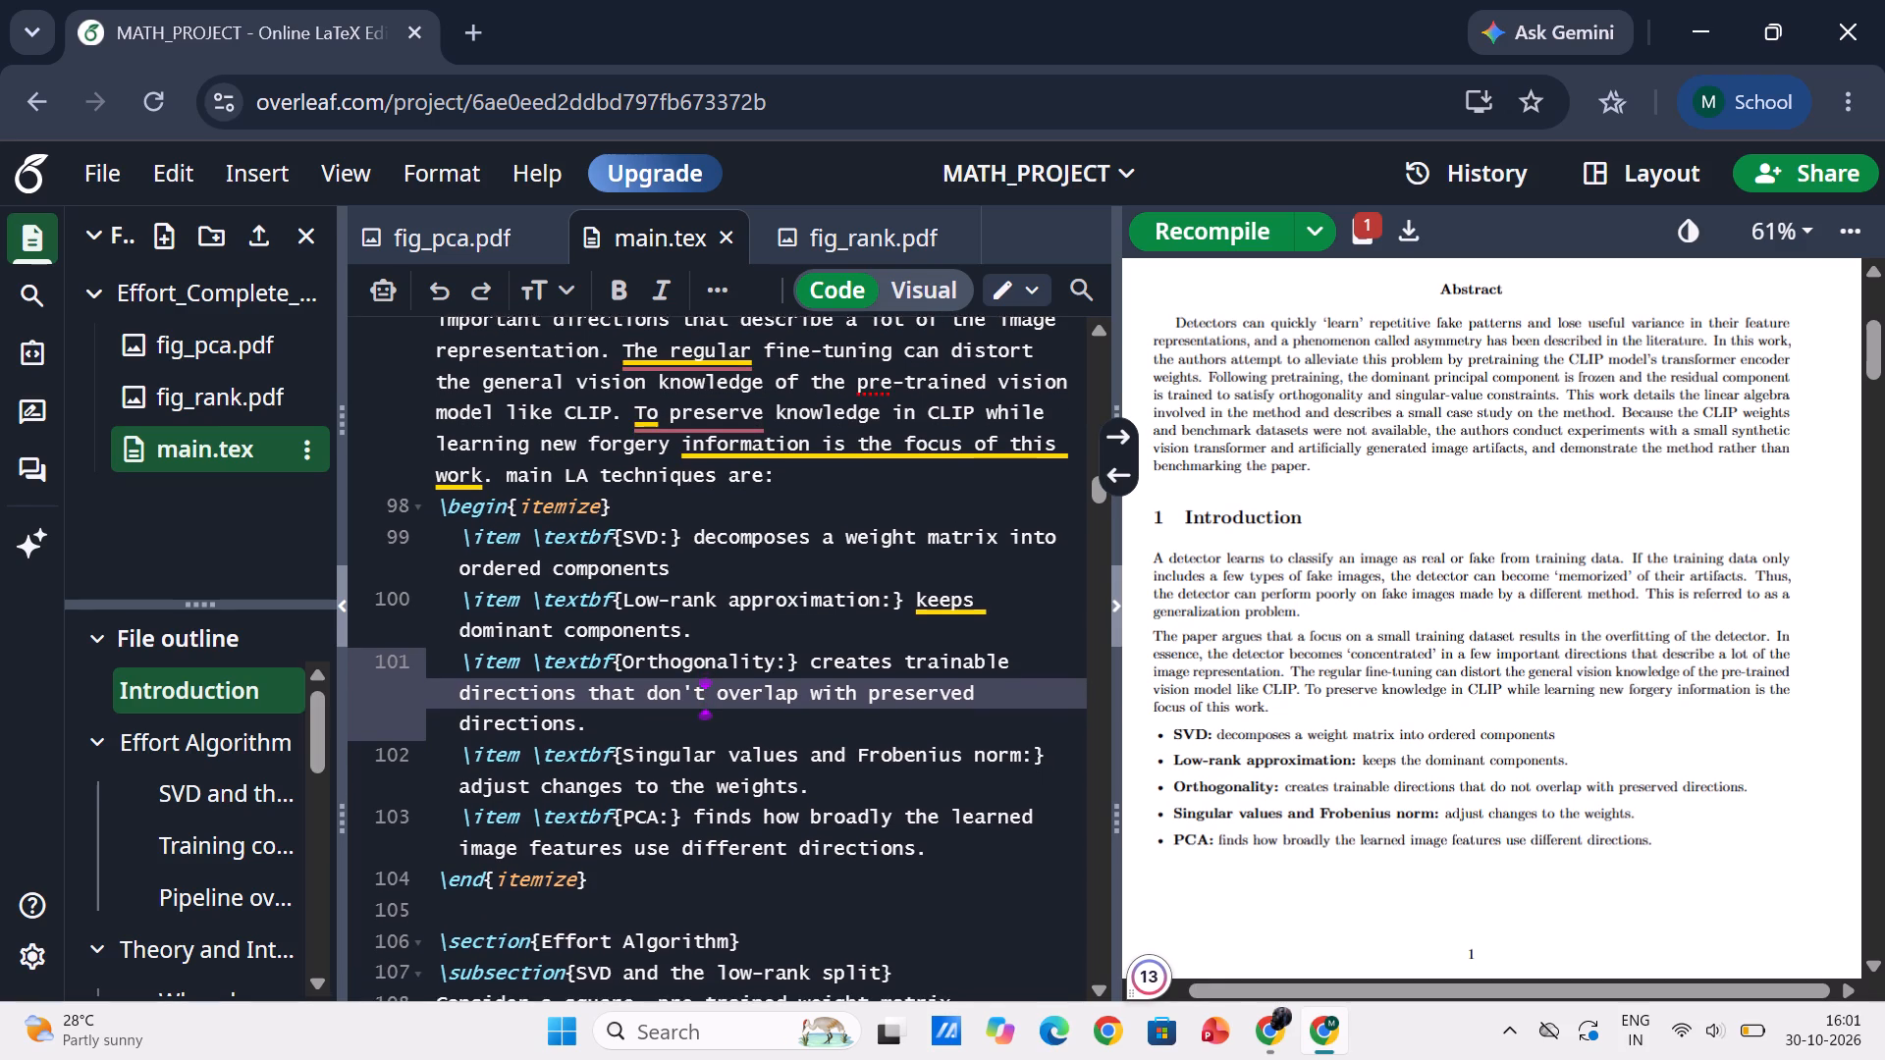
scroll(715, 748, down, 1)
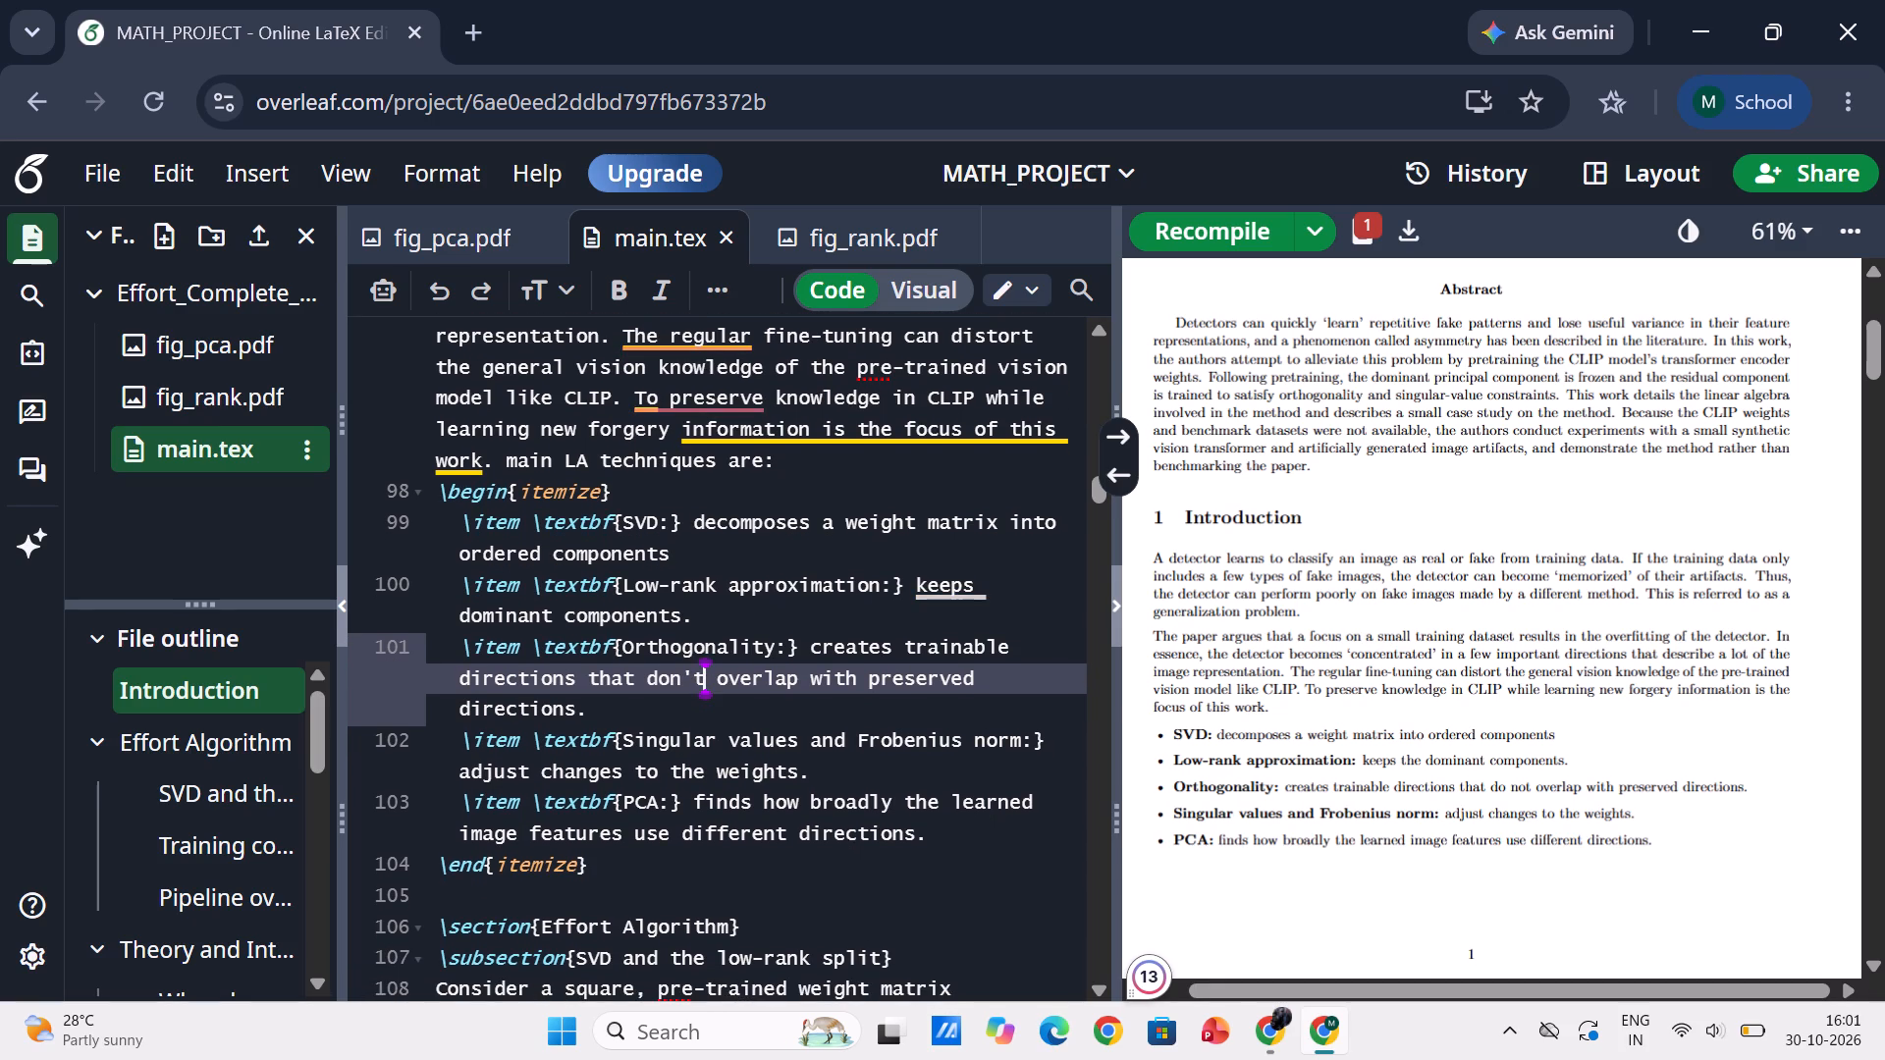
scroll(715, 748, down, 1)
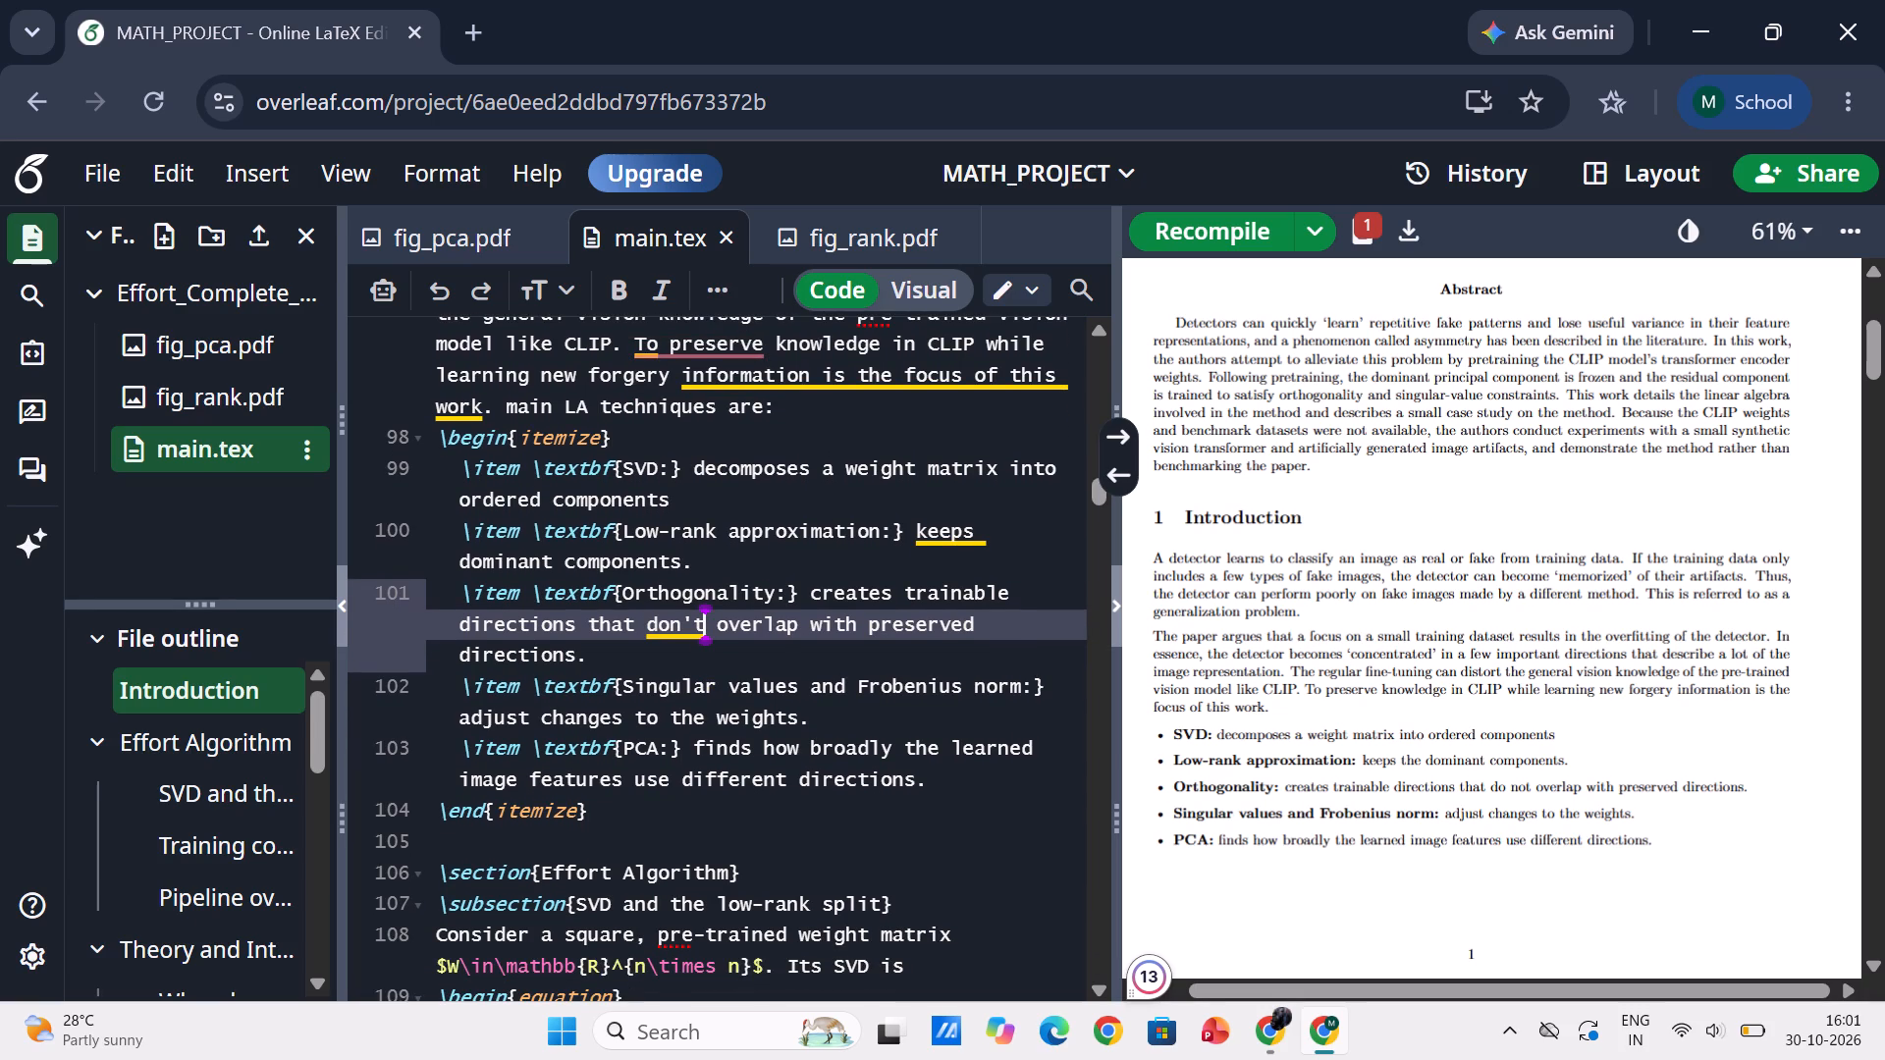
scroll(840, 751, down, 1)
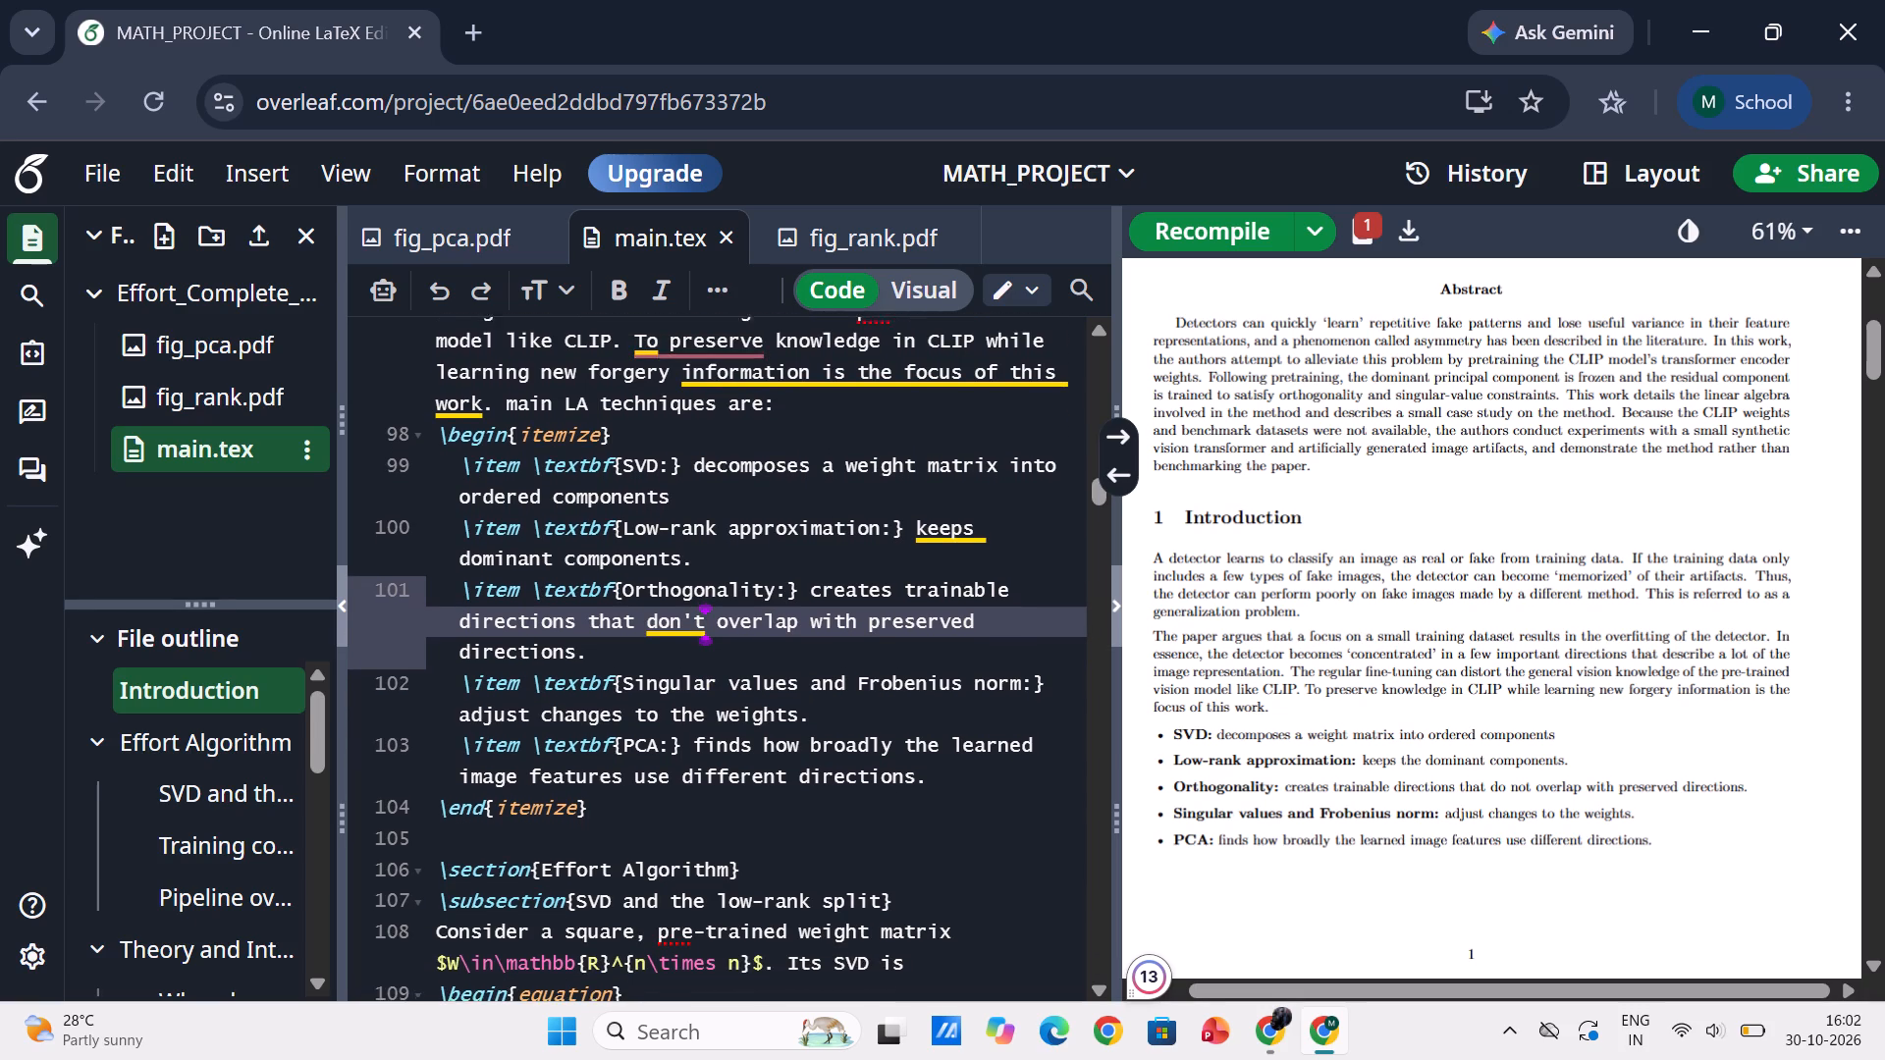
scroll(840, 751, down, 1)
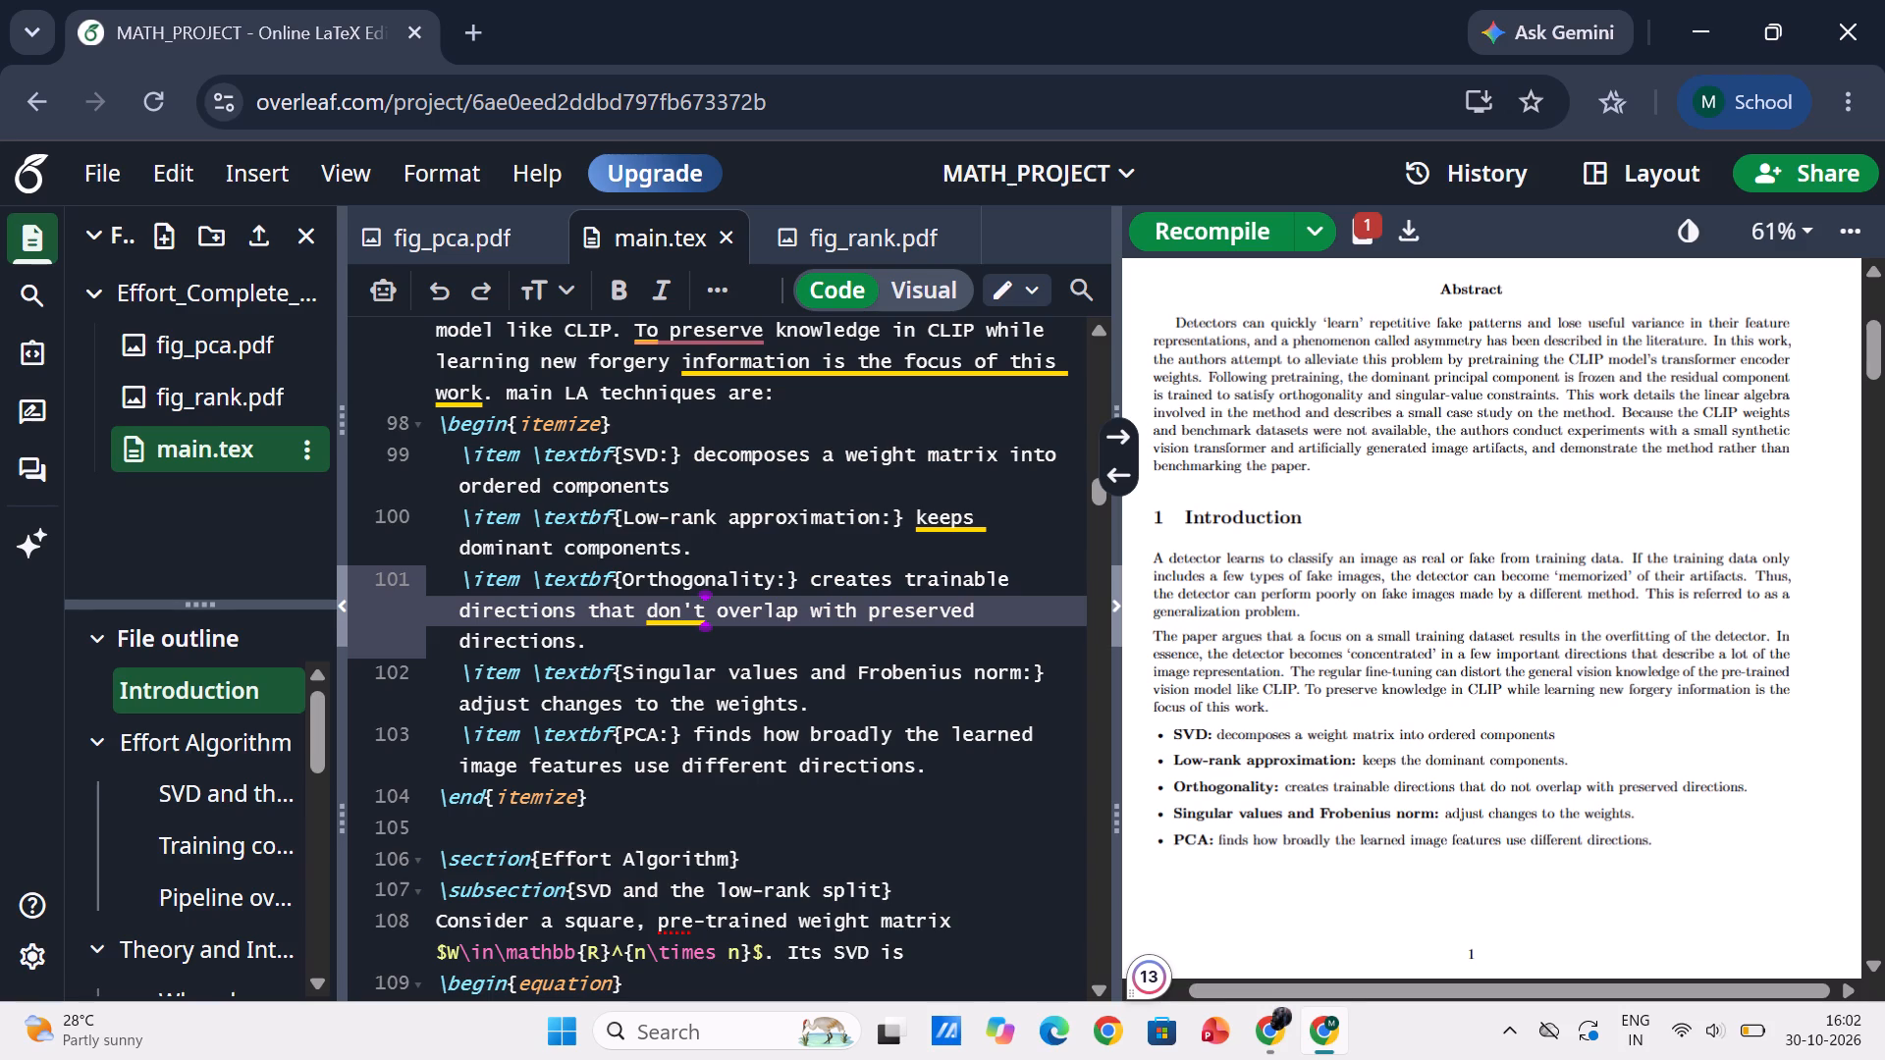
drag(937, 758, 781, 731)
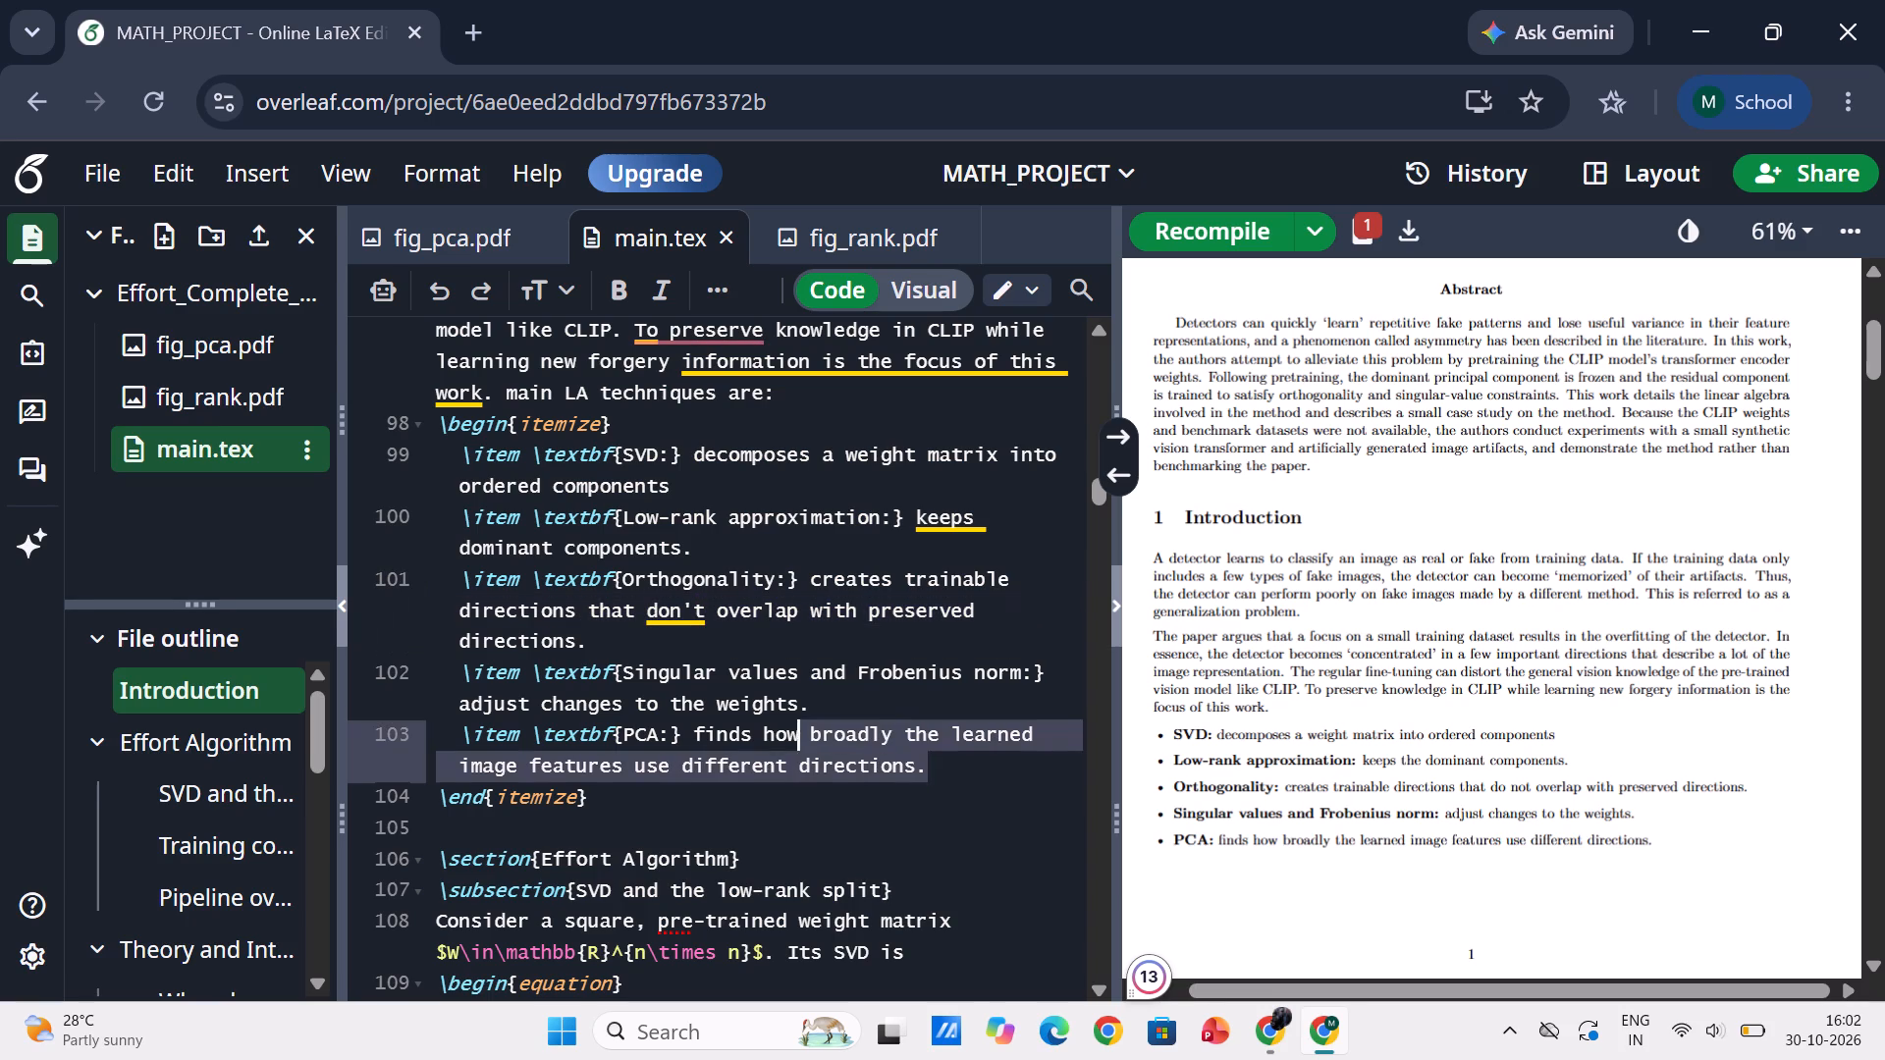
drag(781, 731, 698, 732)
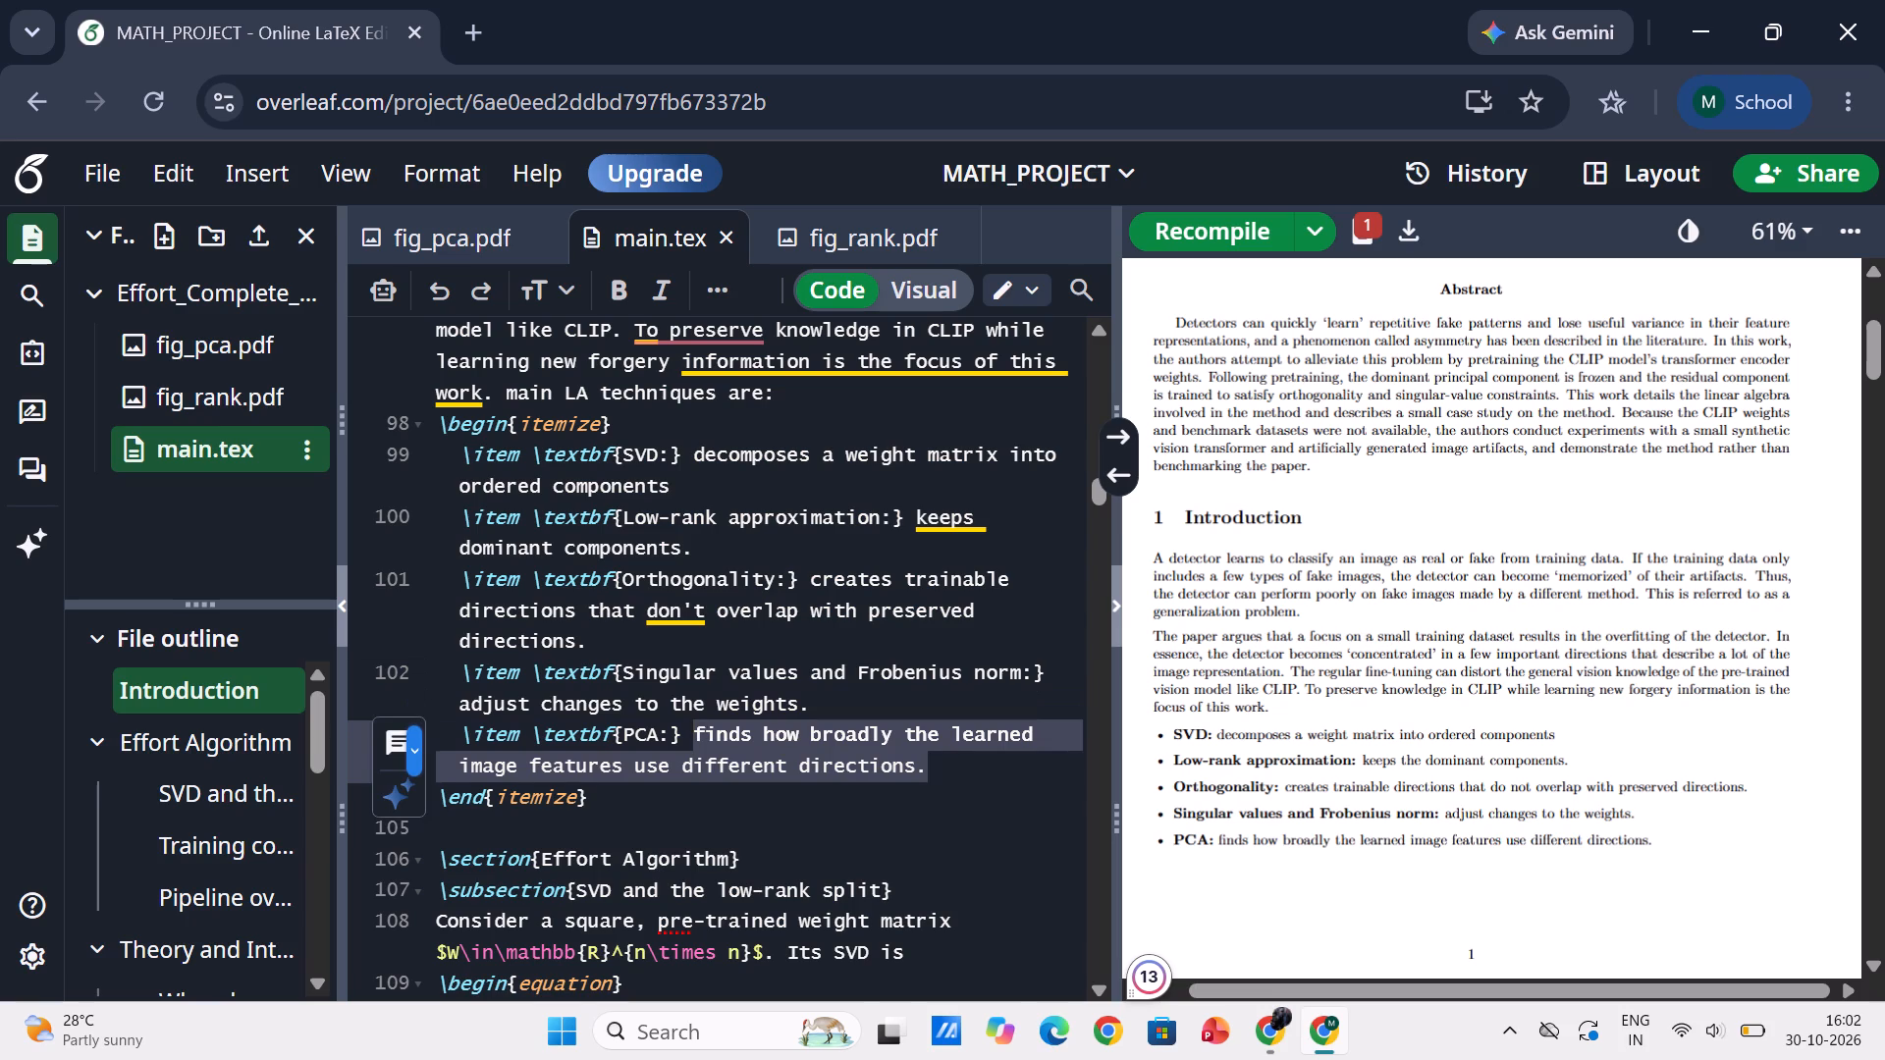
key(BackSpace)
text(finds)
key(space)
text(how much information)
key(space)
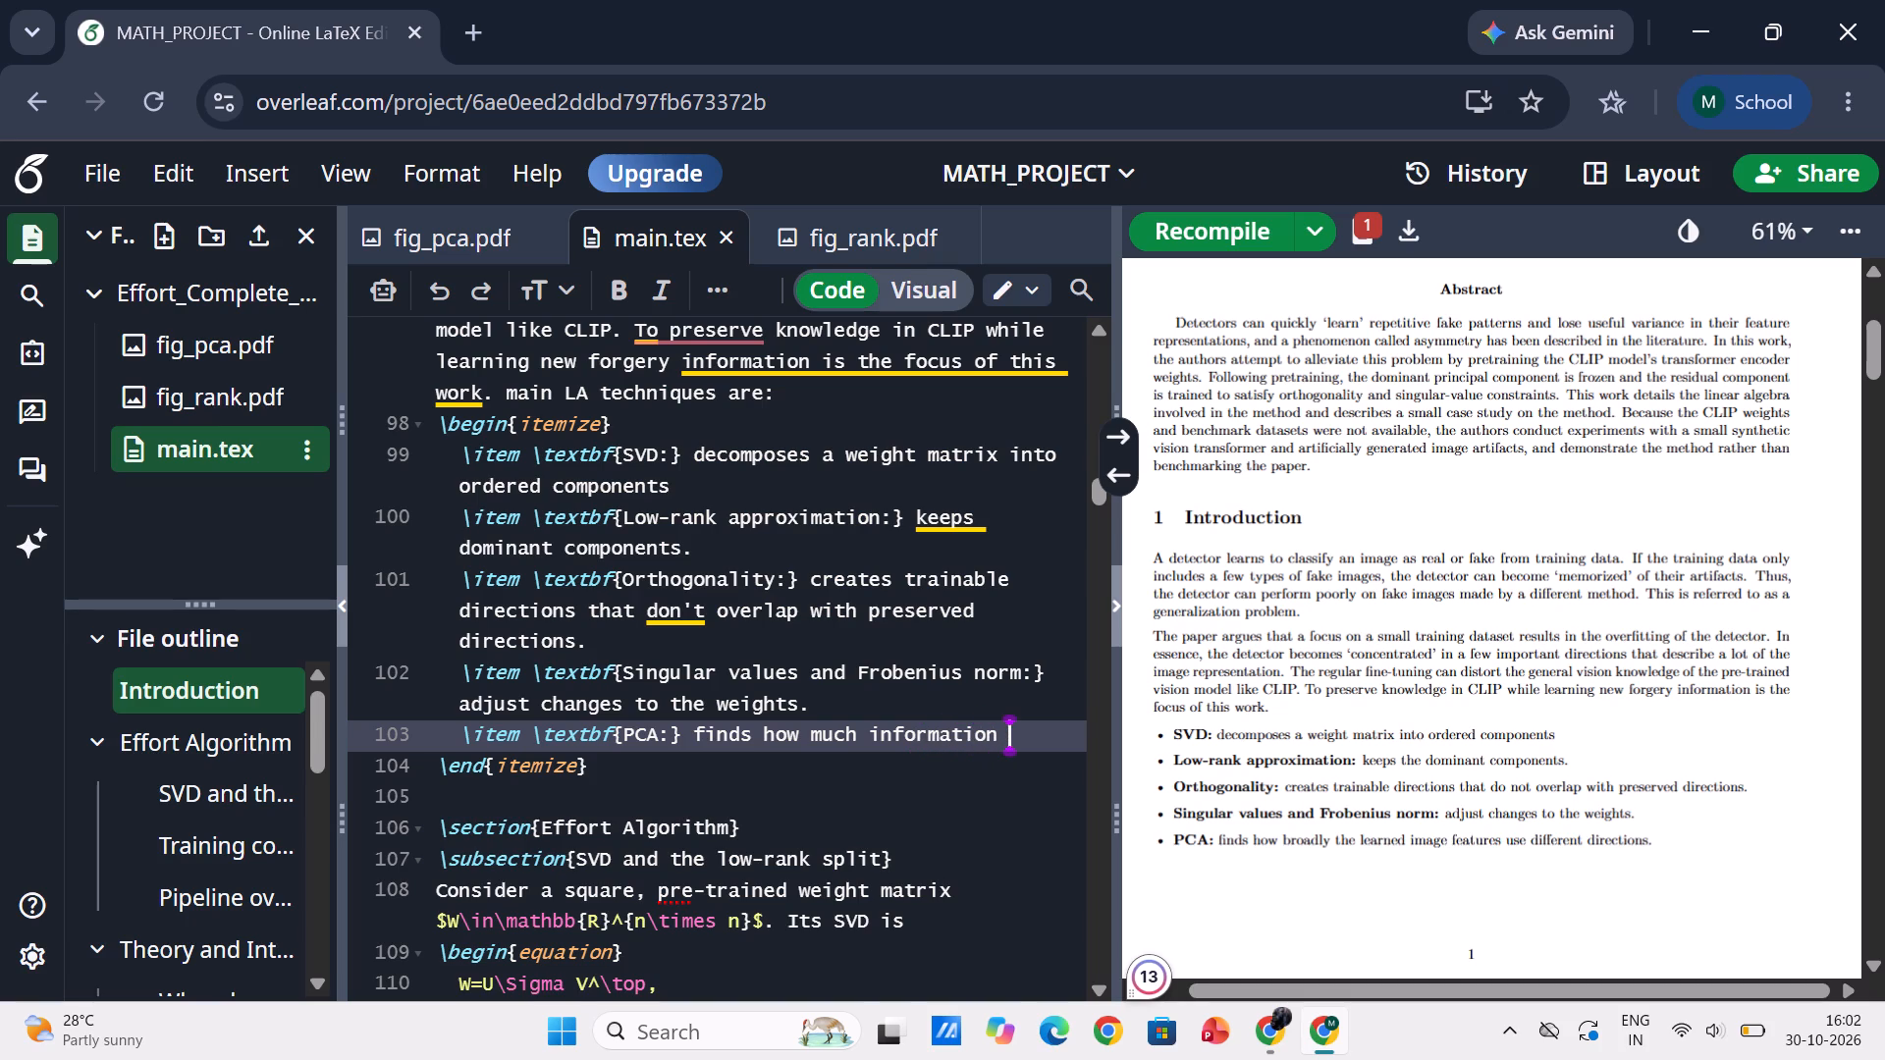
text(each prin)
text(cipal component)
key(space)
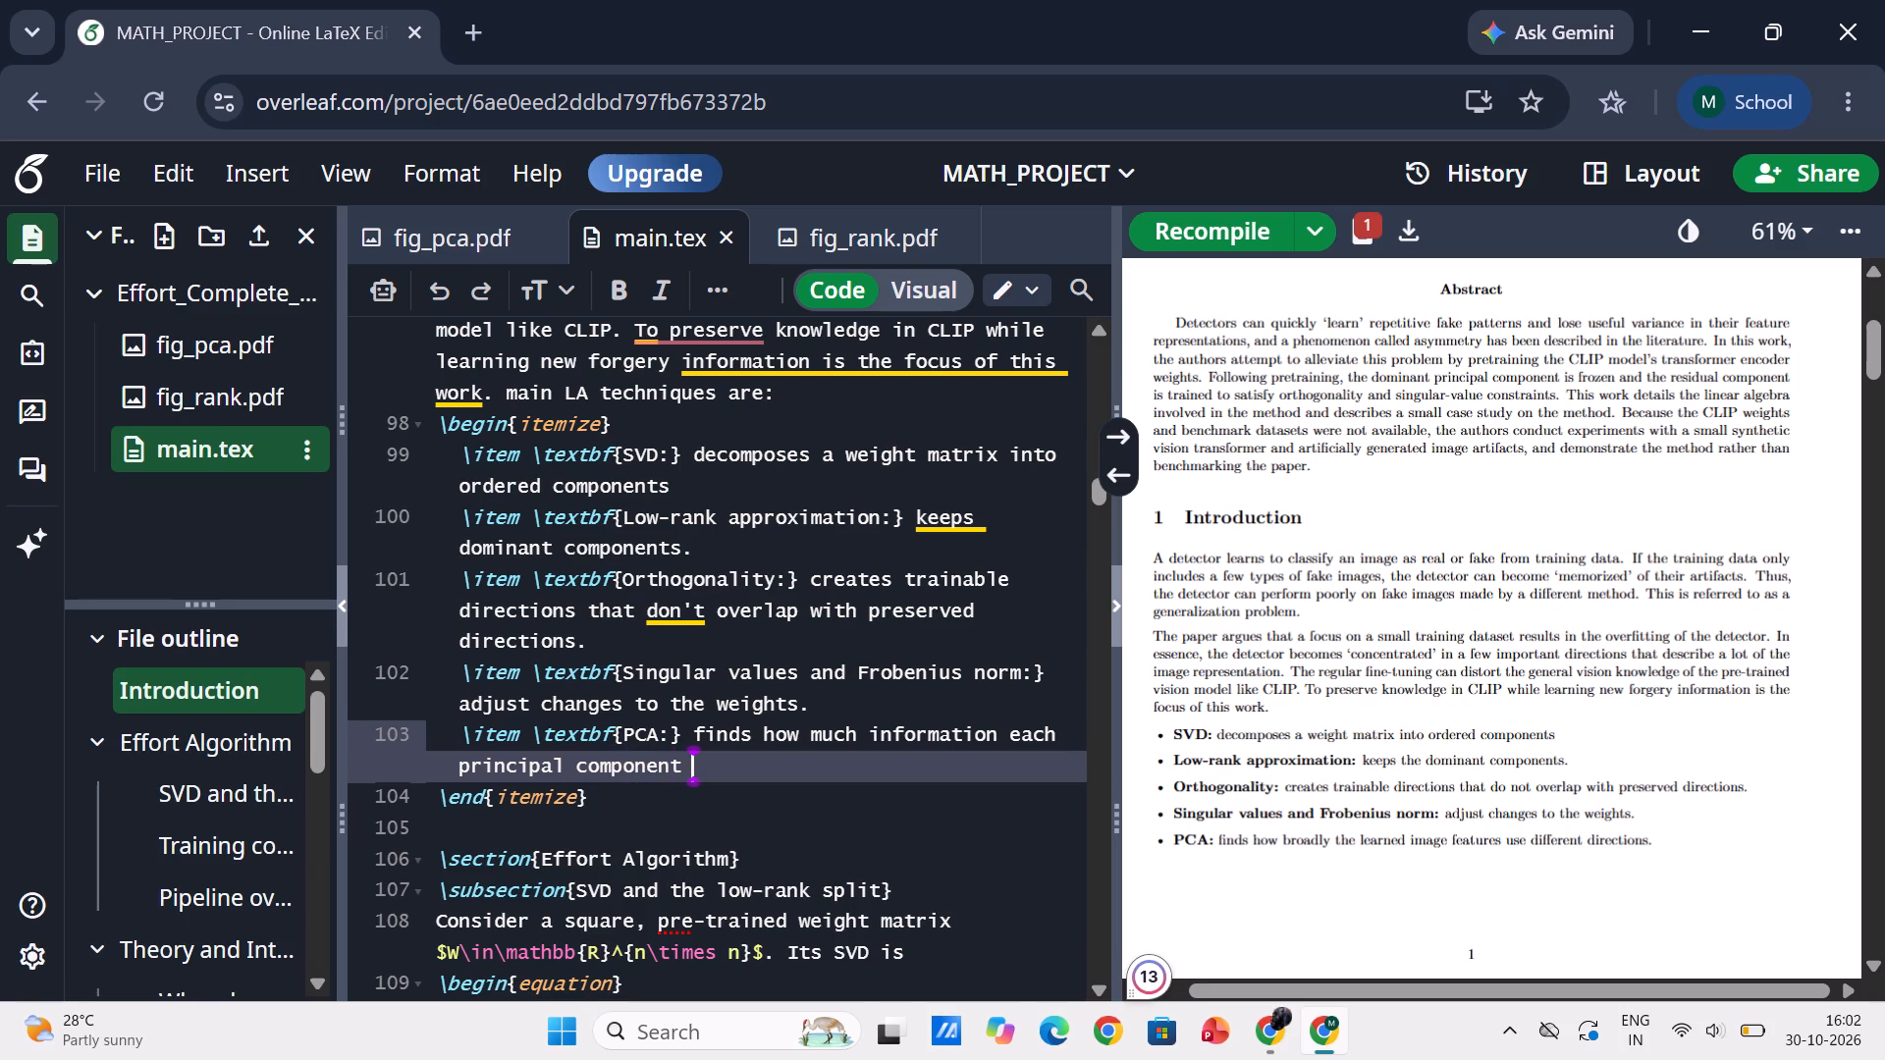
text(carry)
key(period)
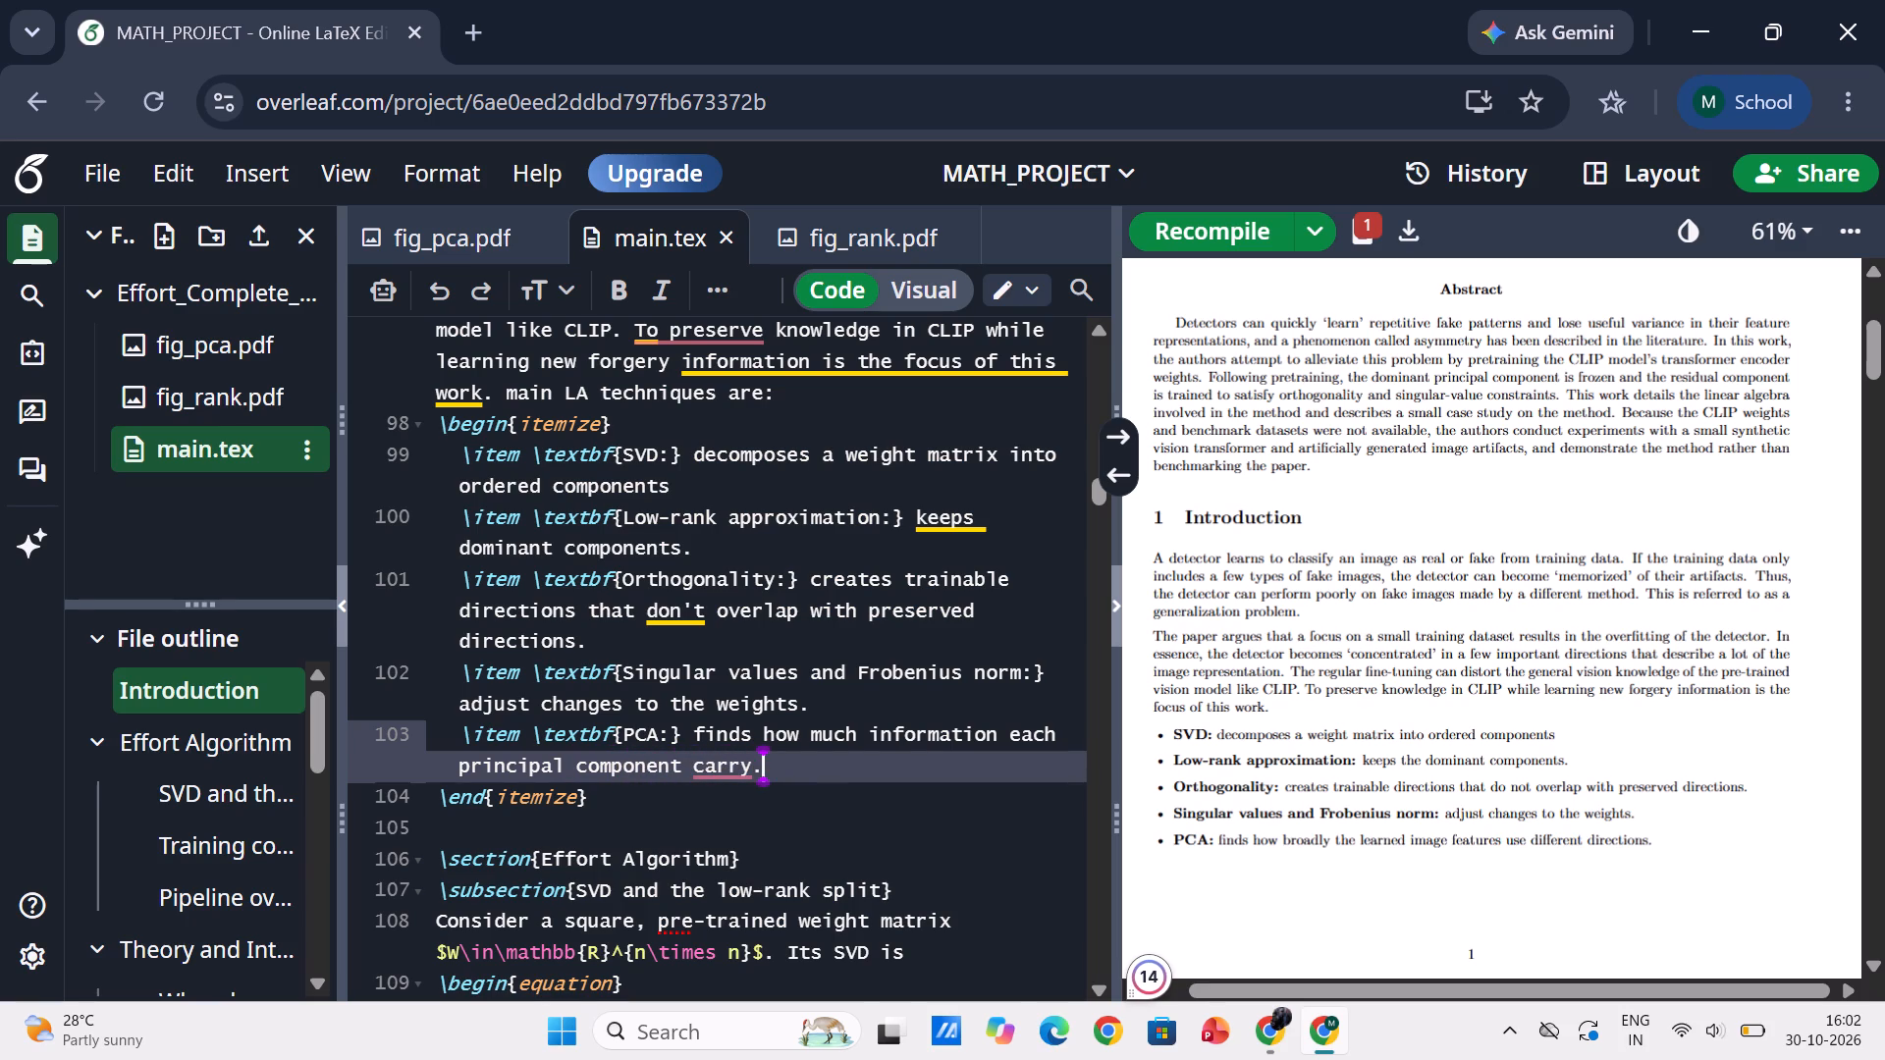
key(ctrl+s)
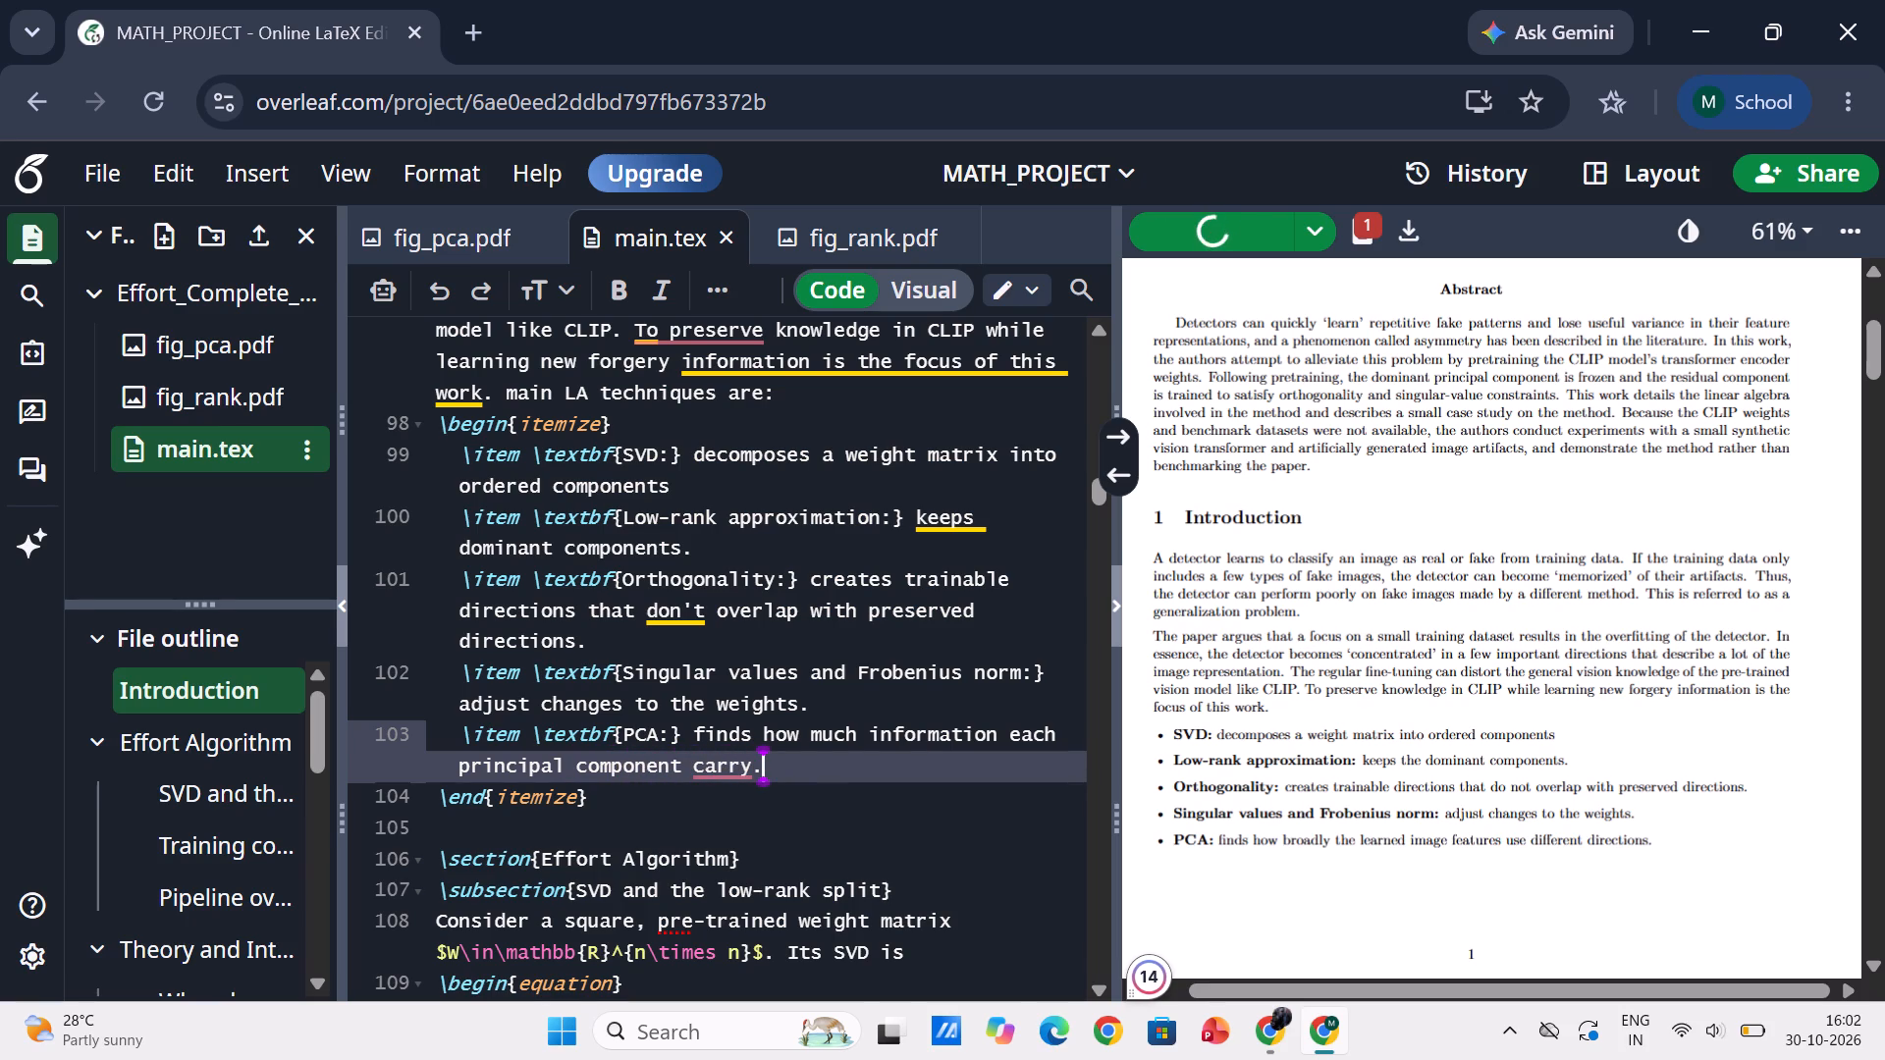
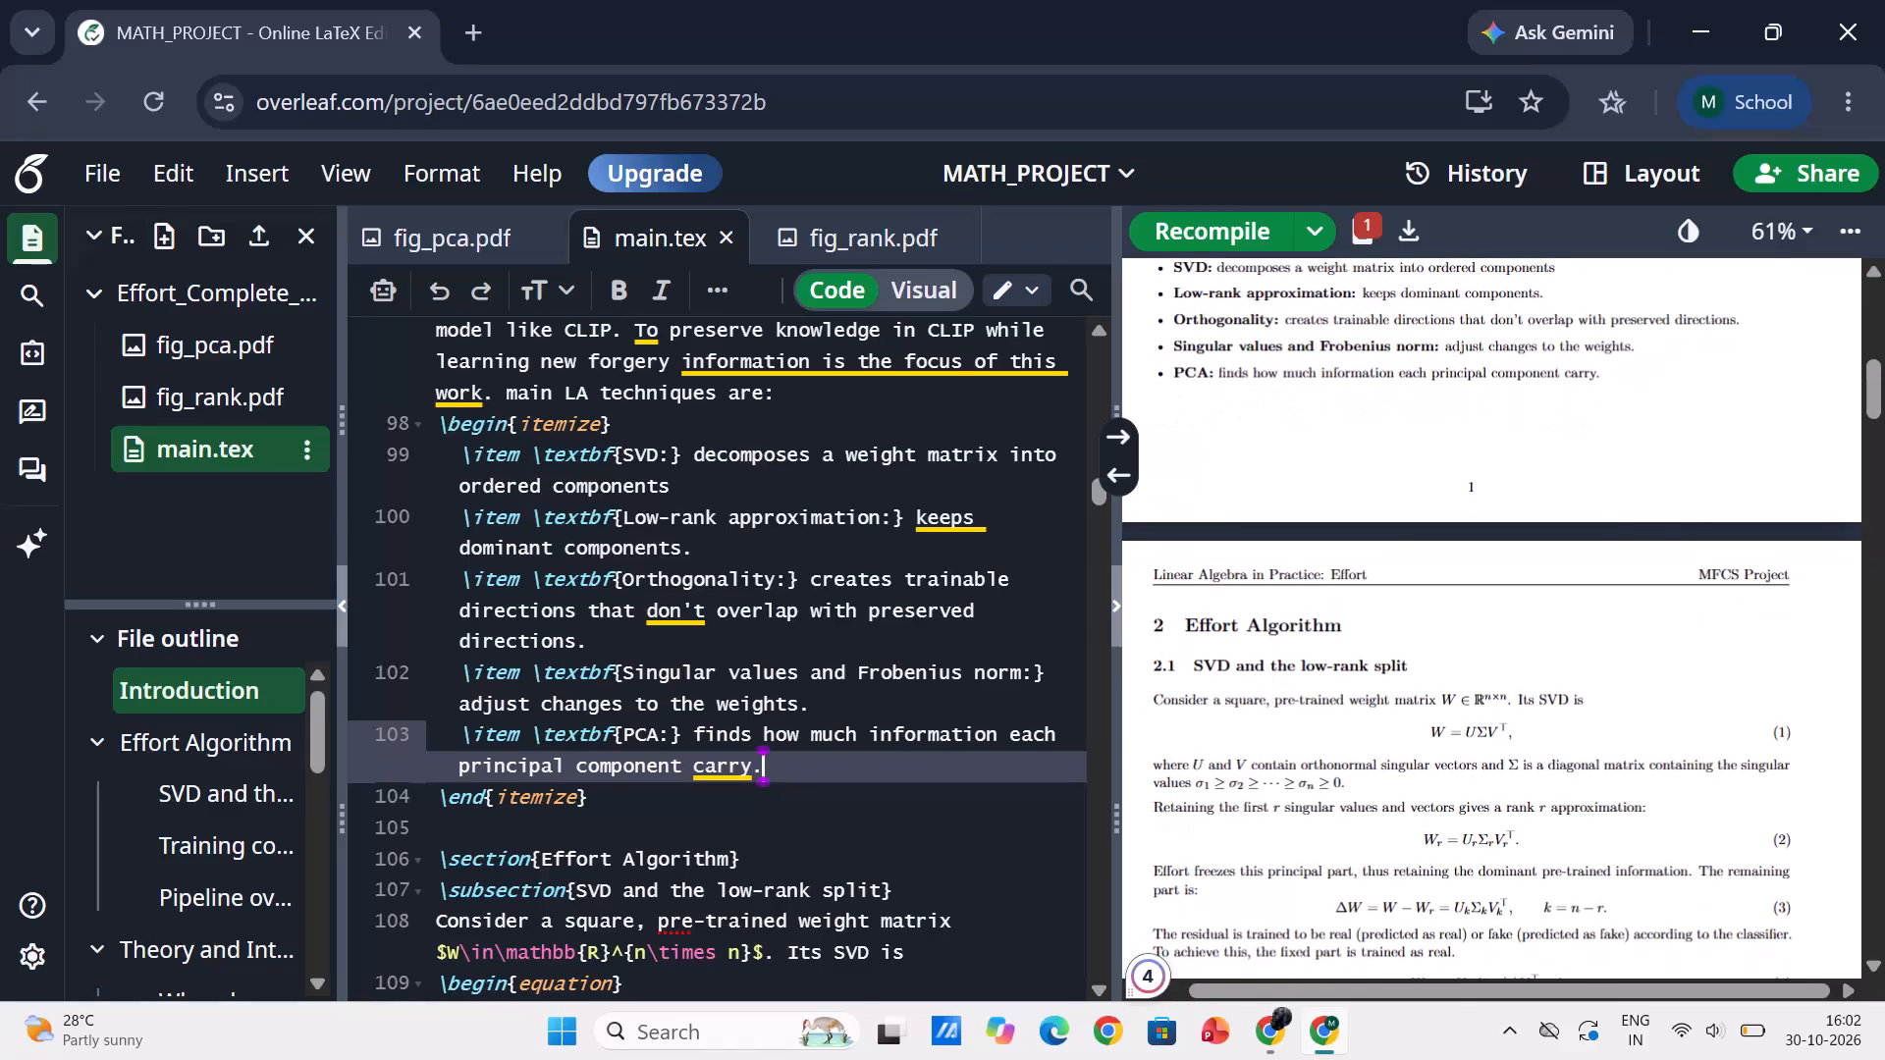
Delete the article "a" after "Consider" in the opening sentence of the "SVD and the low-rank split" subsection.
scroll(879, 791, down, 2)
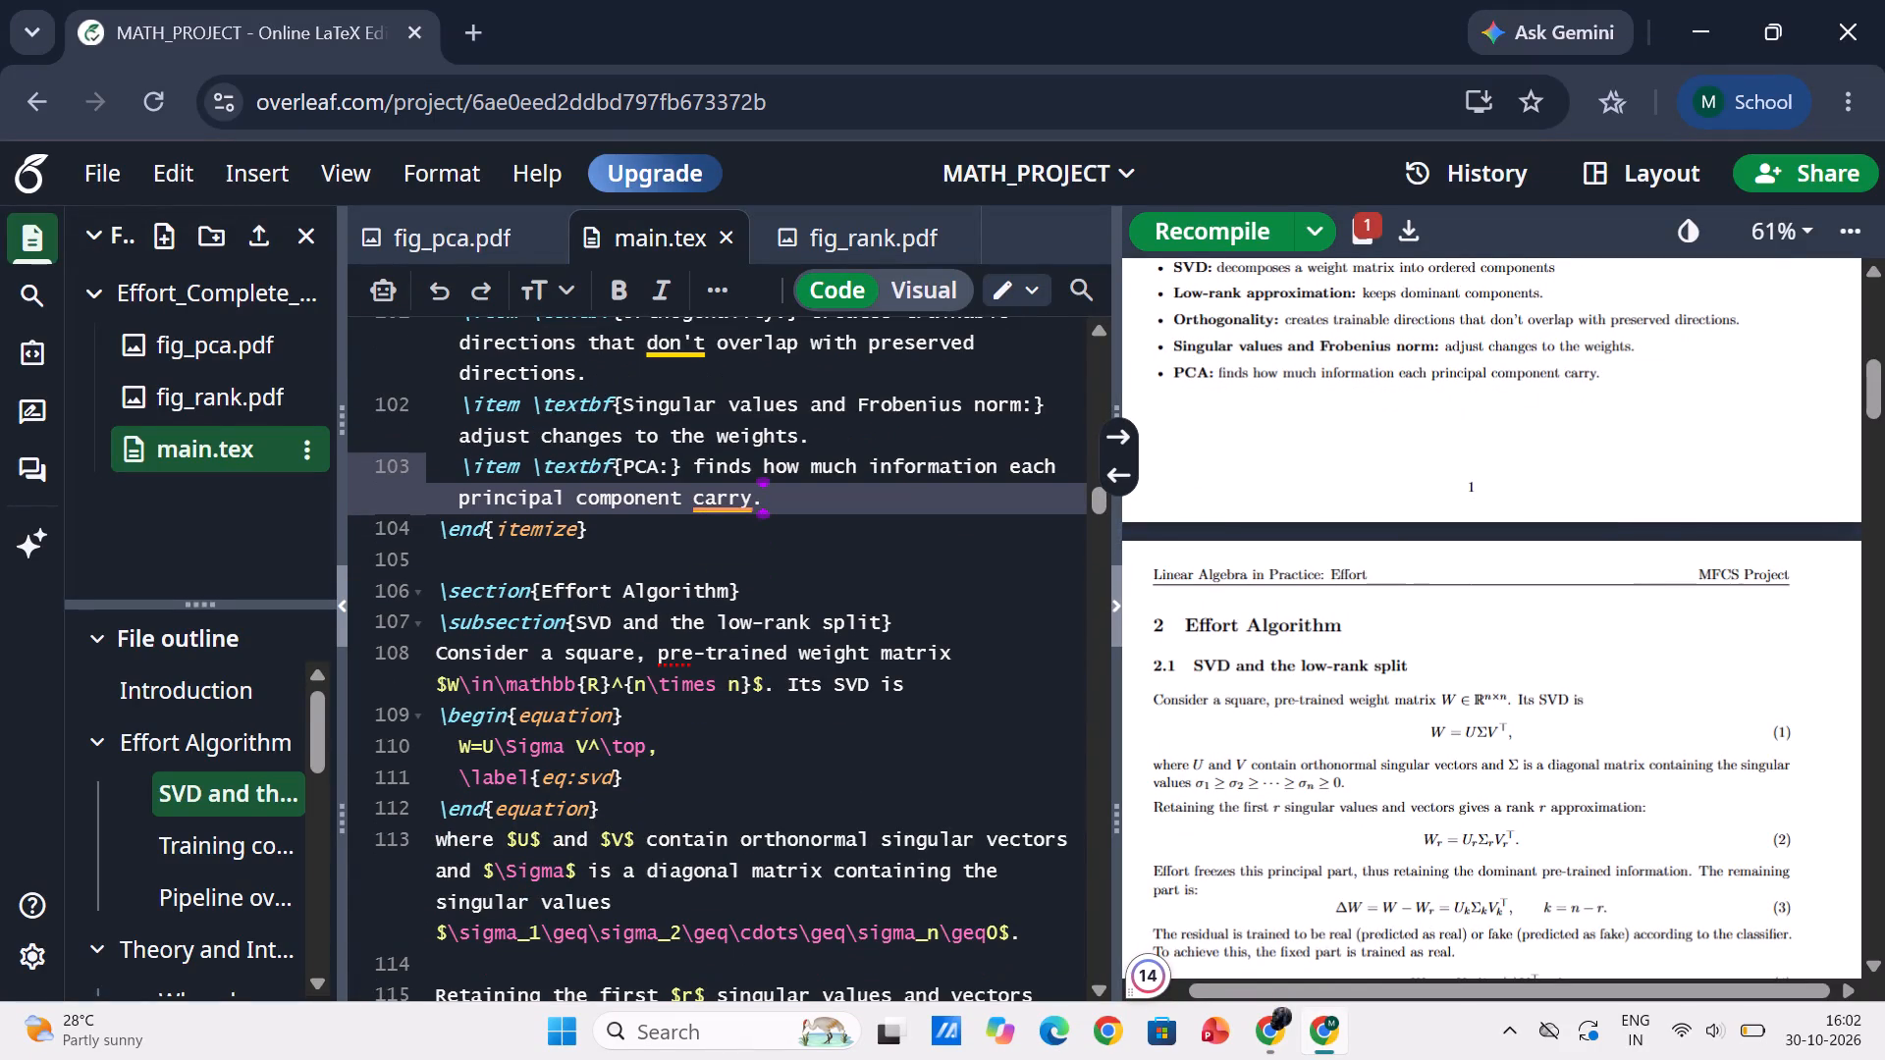
scroll(716, 825, down, 1)
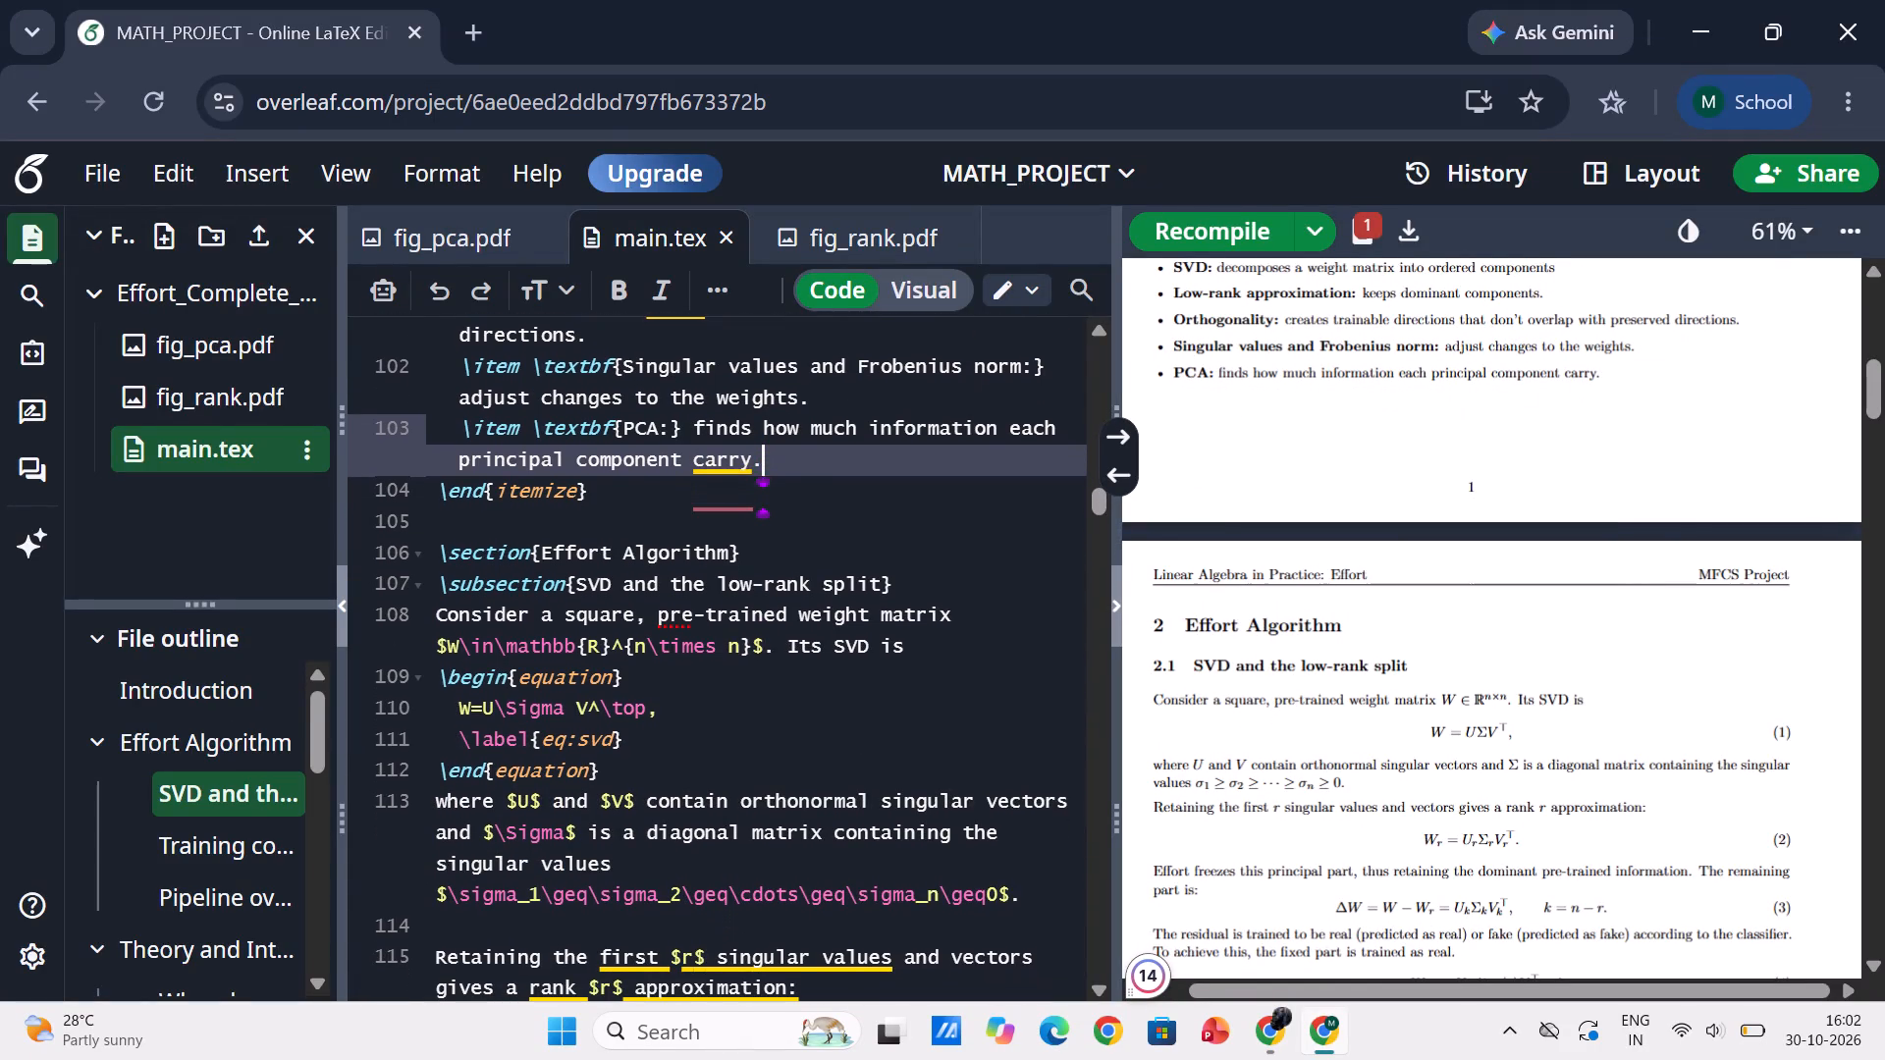
click(549, 604)
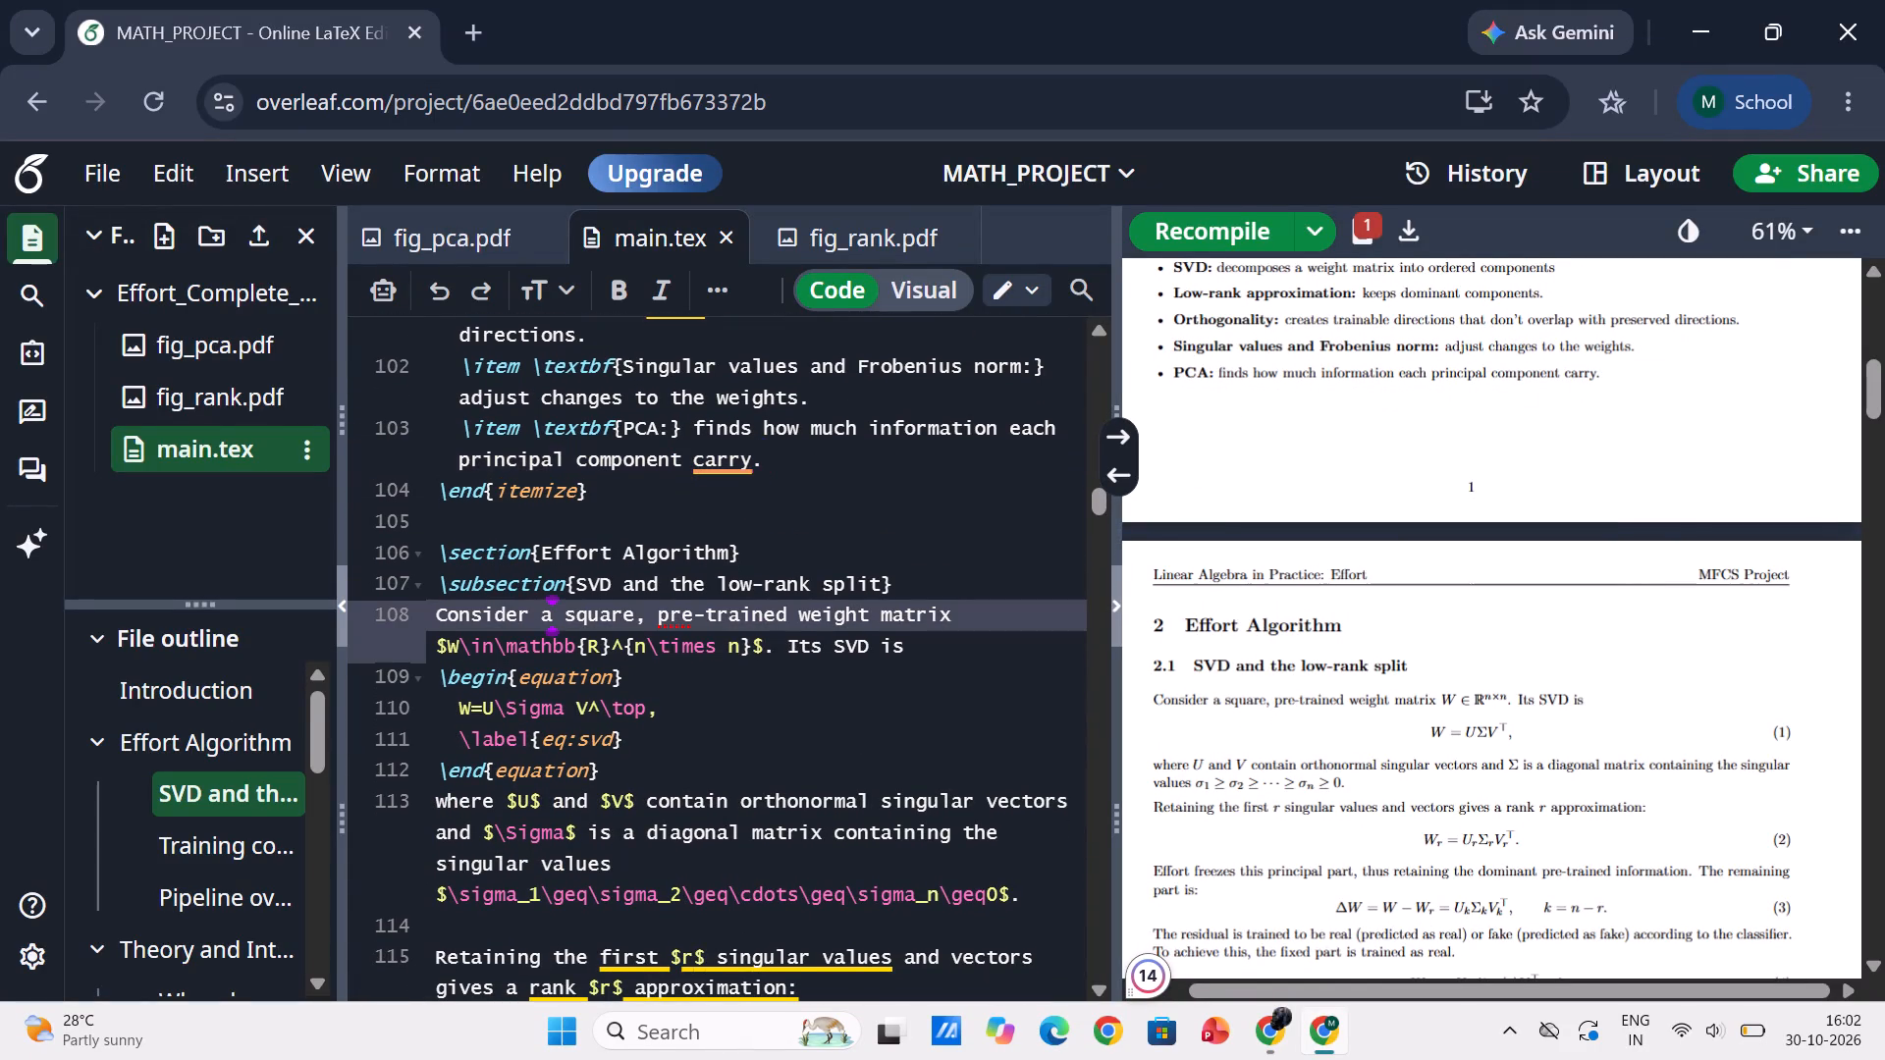
key(BackSpace)
key(BackSpace)
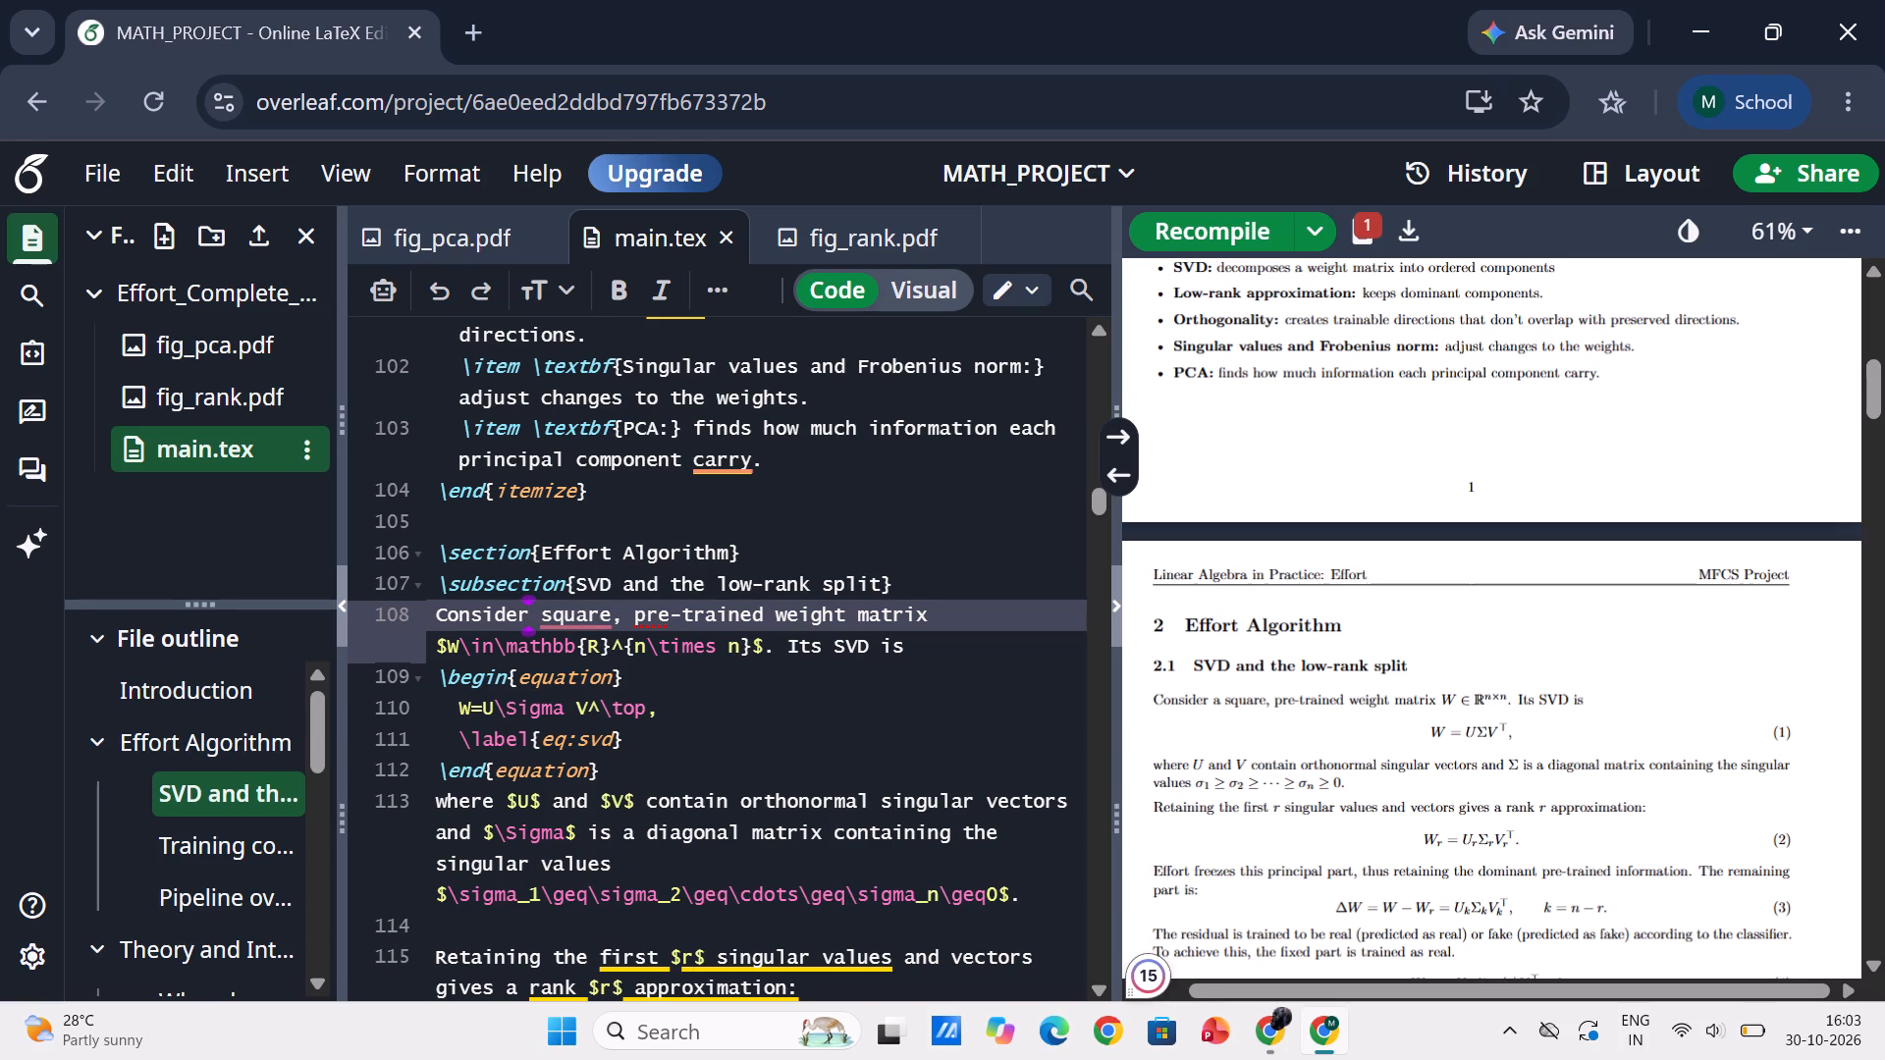
Delete the word "pre-trained" before "weight matrix" in the subsection's opening sentence.
click(773, 608)
key(BackSpace)
key(BackSpace)
key(BackSpace)
key(BackSpace)
key(BackSpace)
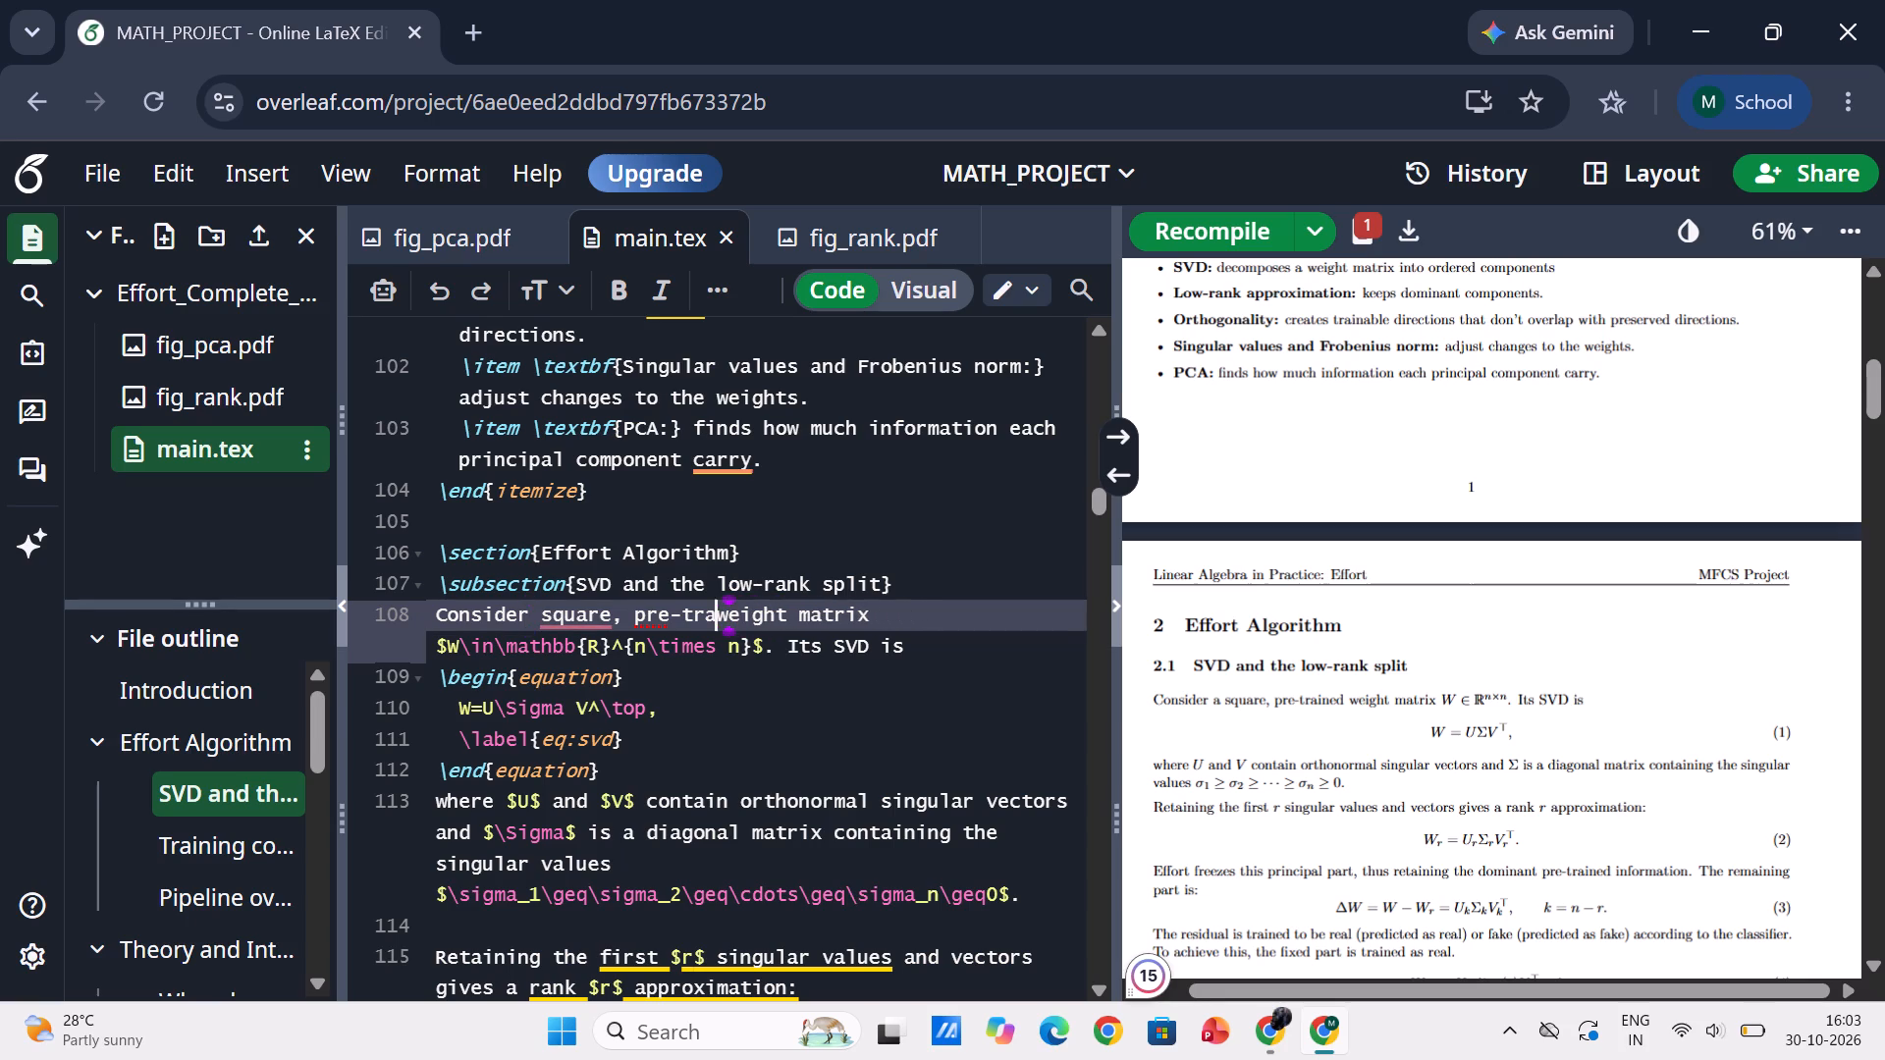
key(BackSpace)
key(BackSpace)
key(BackSpace)
key(BackSpace)
key(BackSpace)
key(BackSpace)
key(BackSpace)
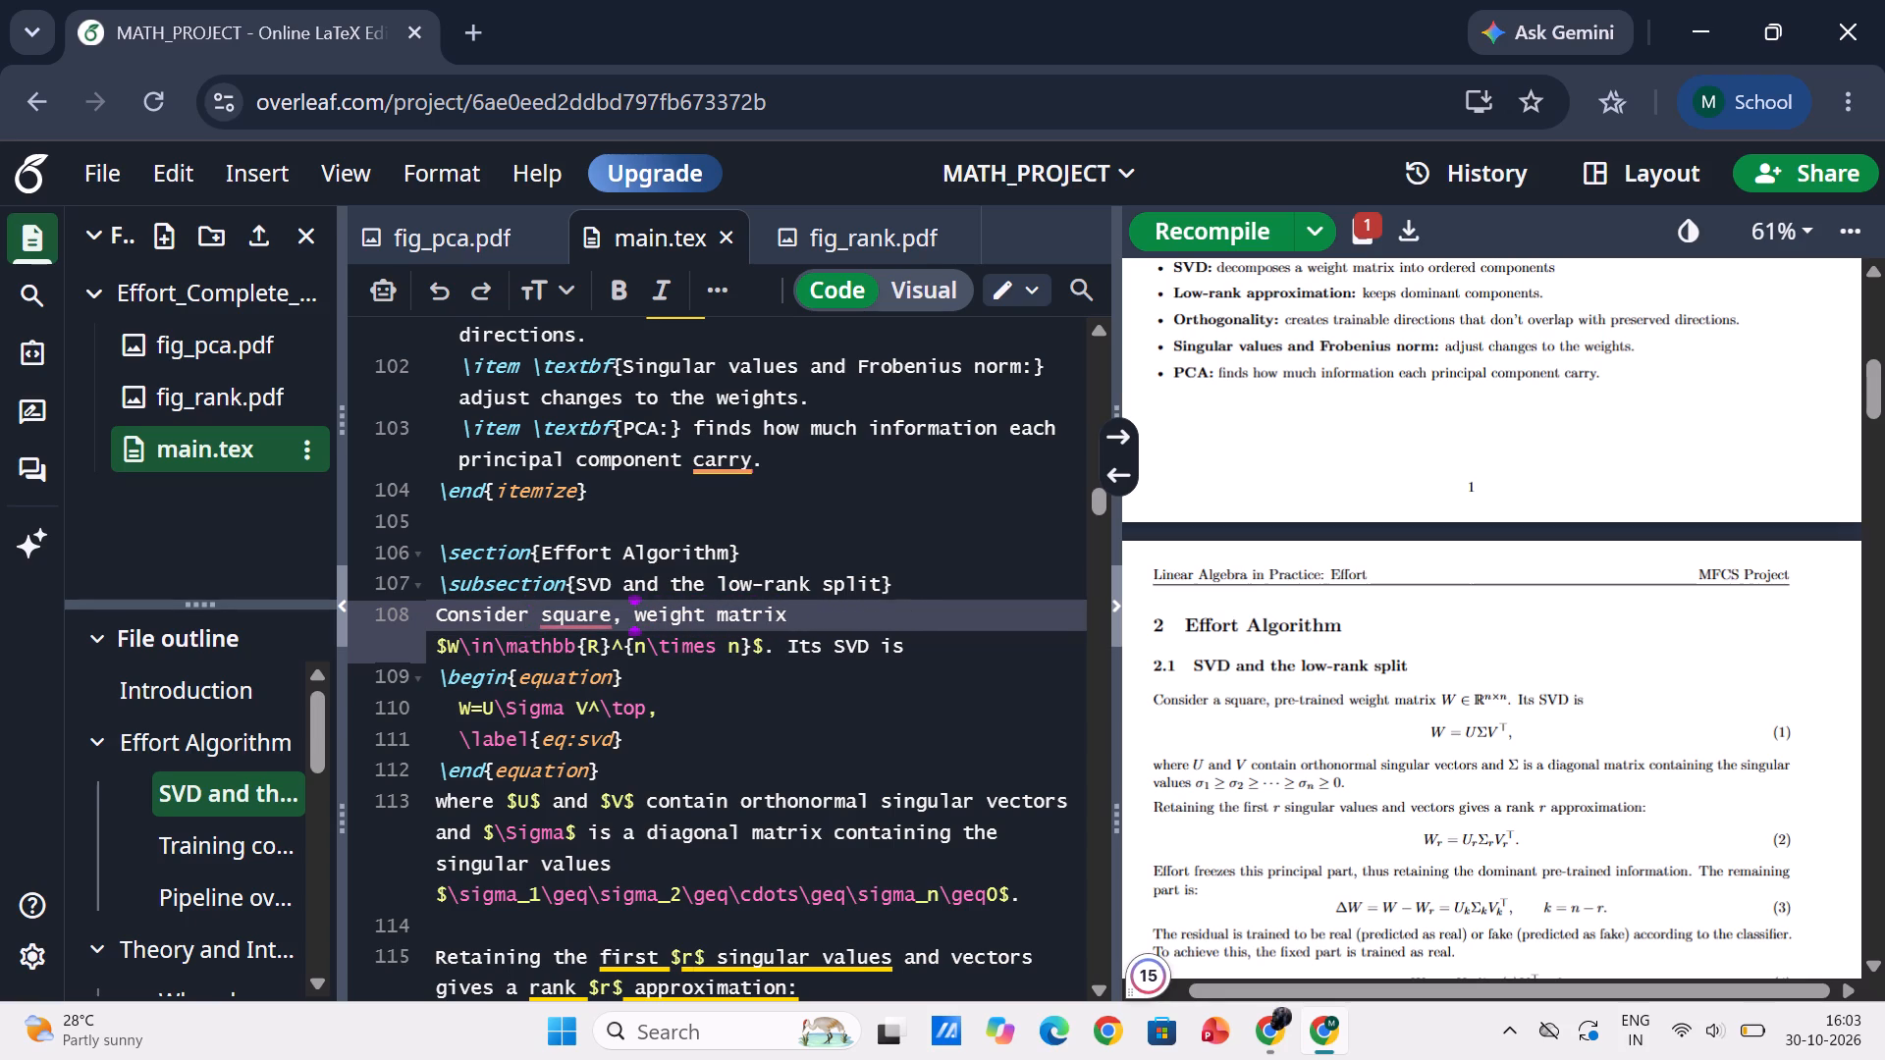
Insert "which is pre-trained" after the matrix expression $W\in\mathbb{R}^{n\times n}$, before the period that ends the sentence.
click(807, 613)
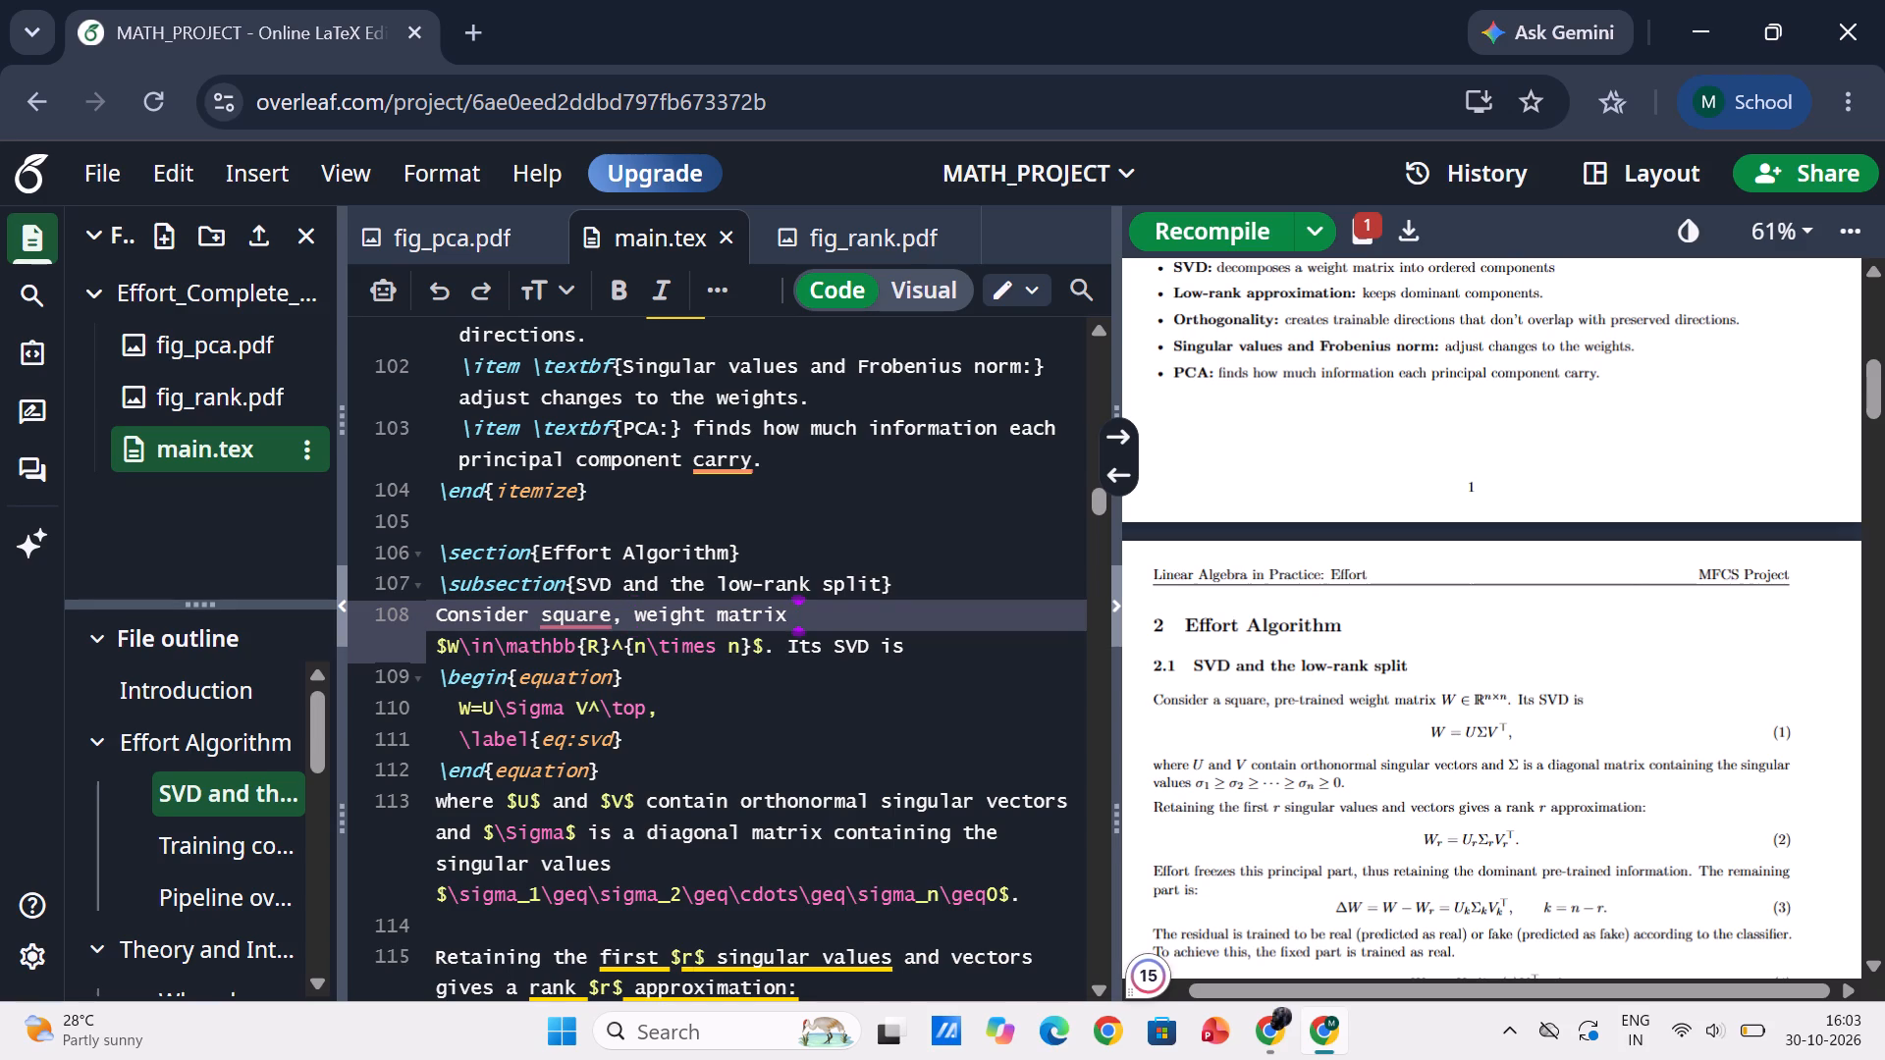
click(769, 643)
key(space)
text(which is pre)
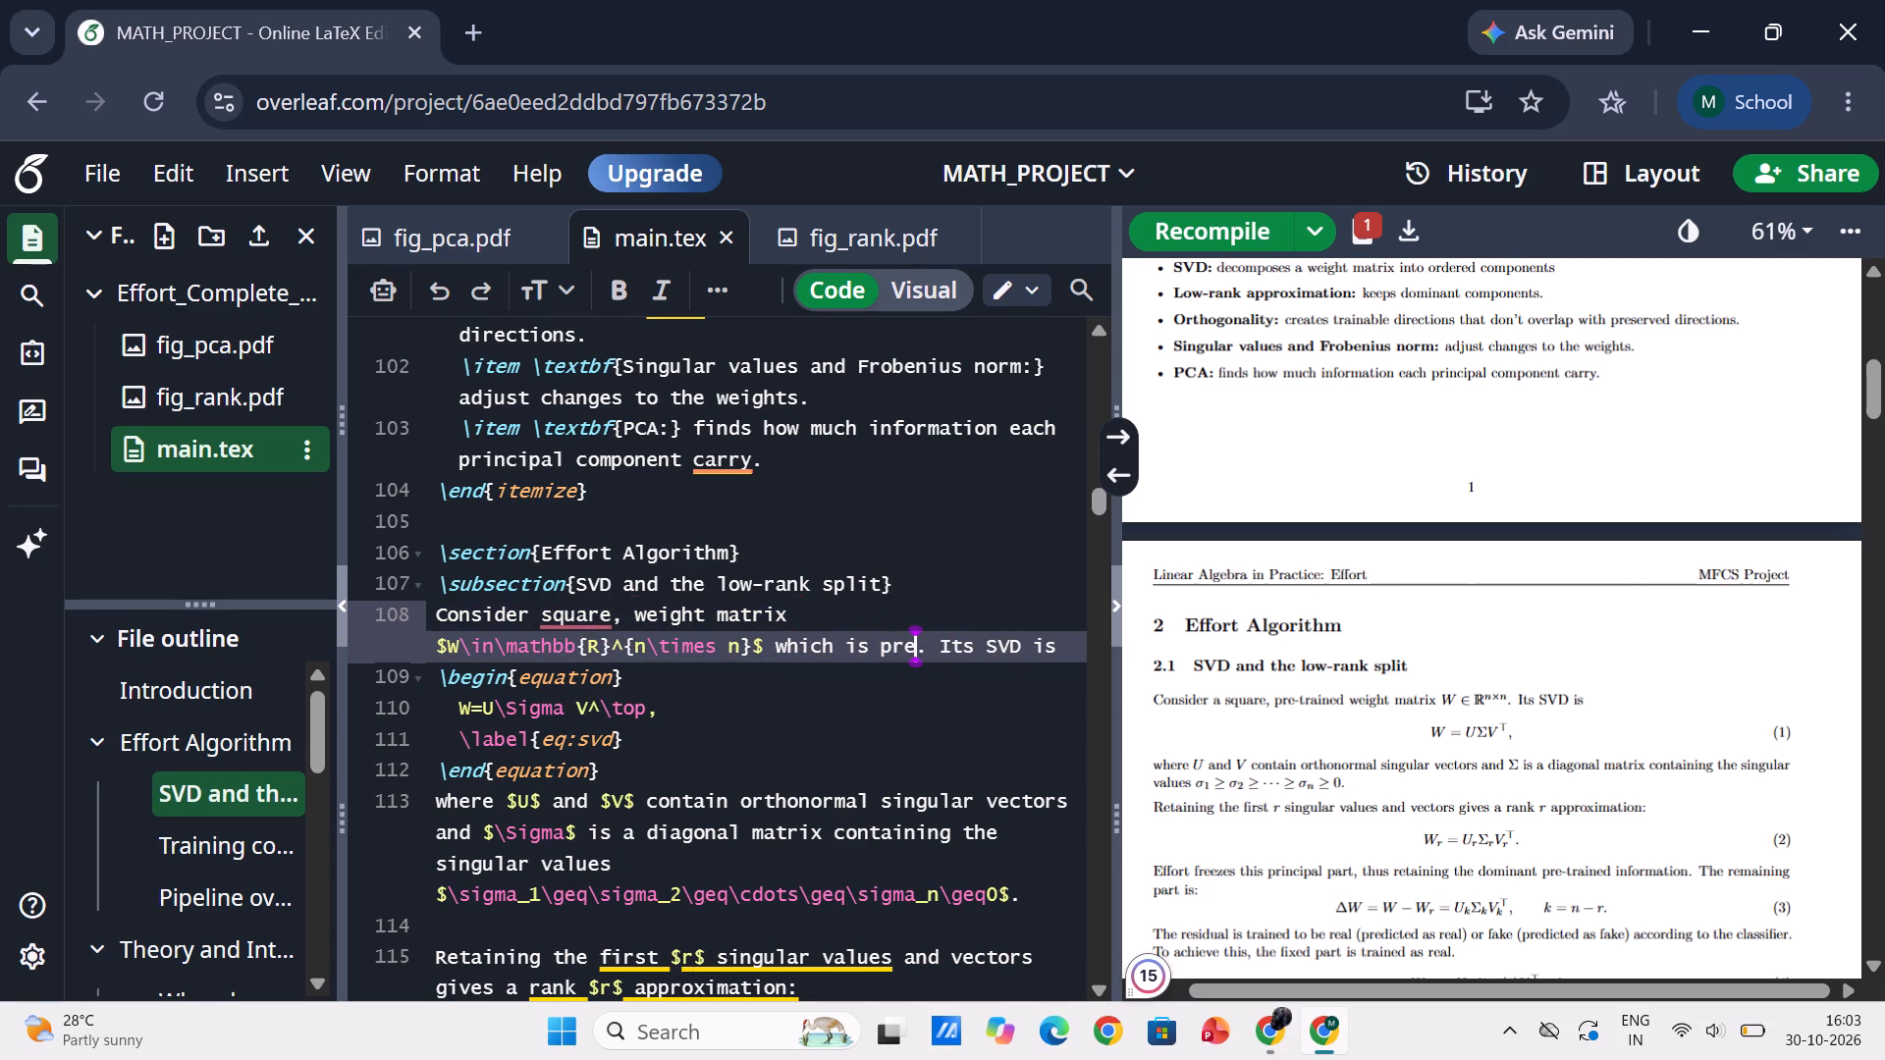
text(-trained)
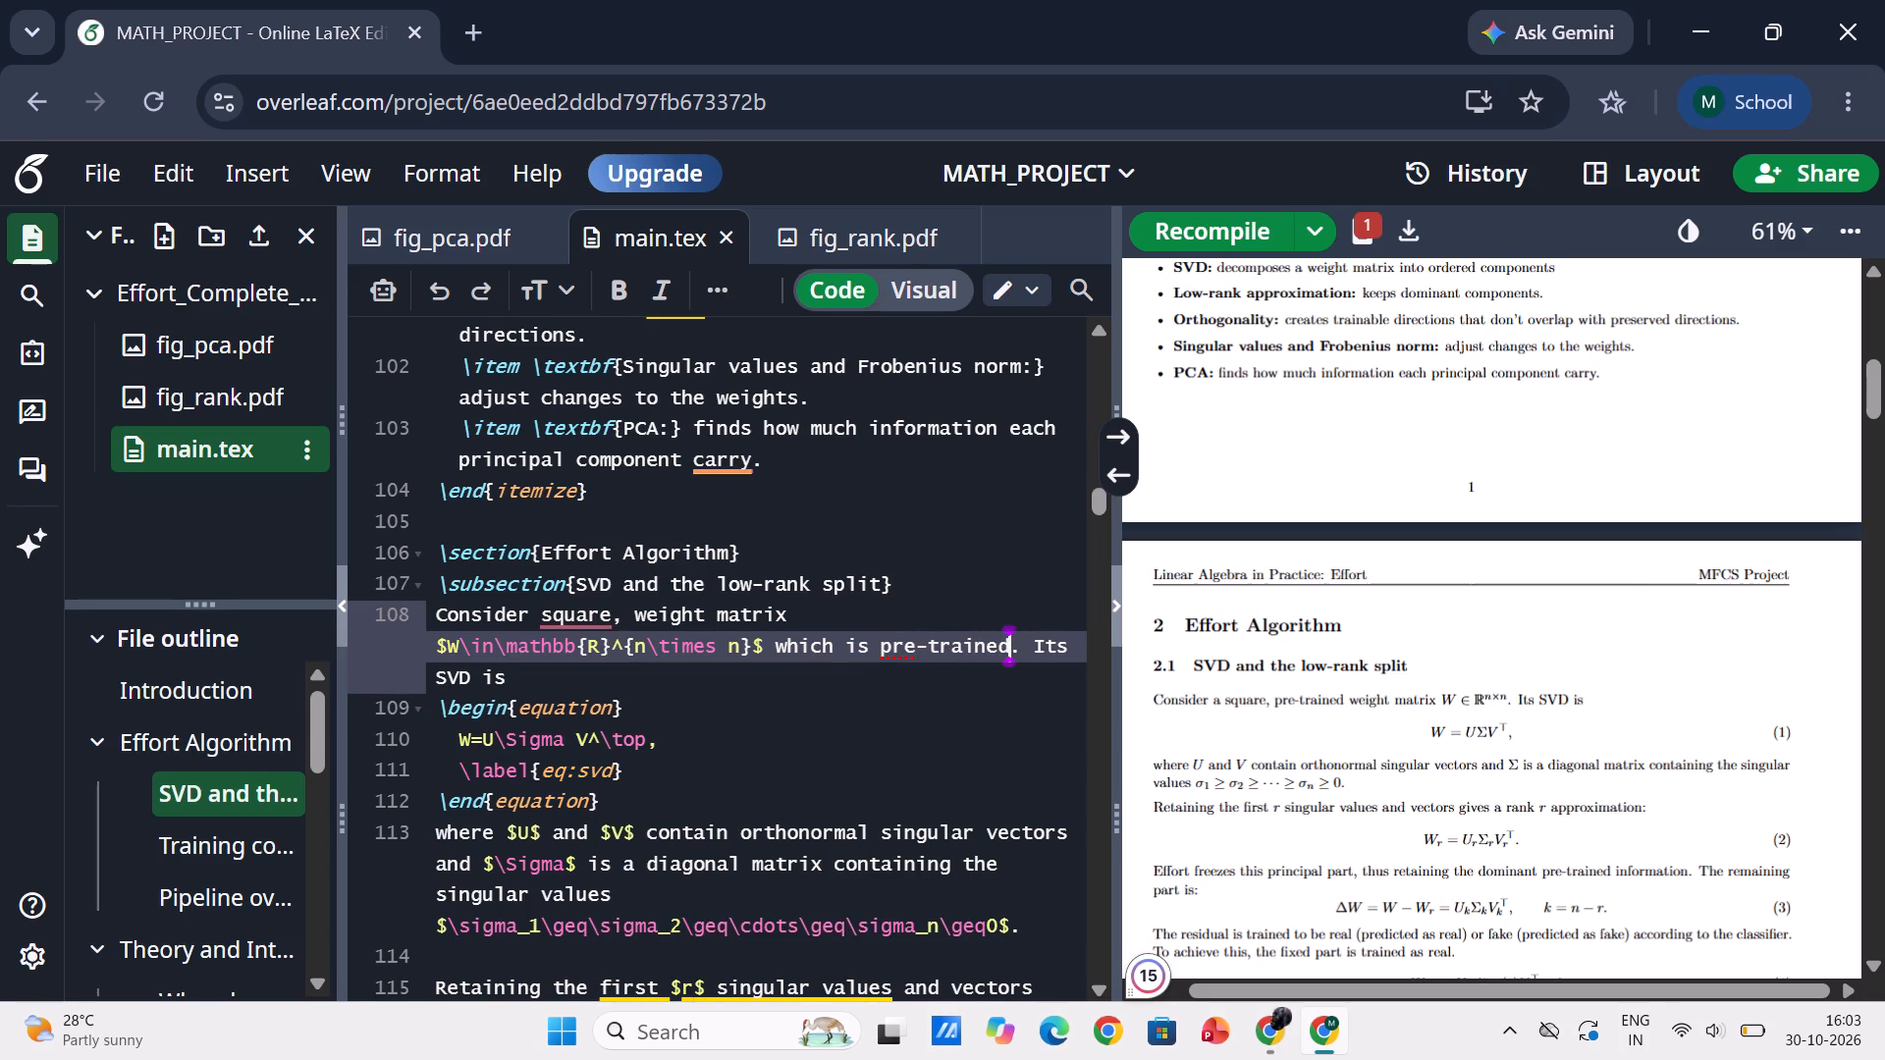
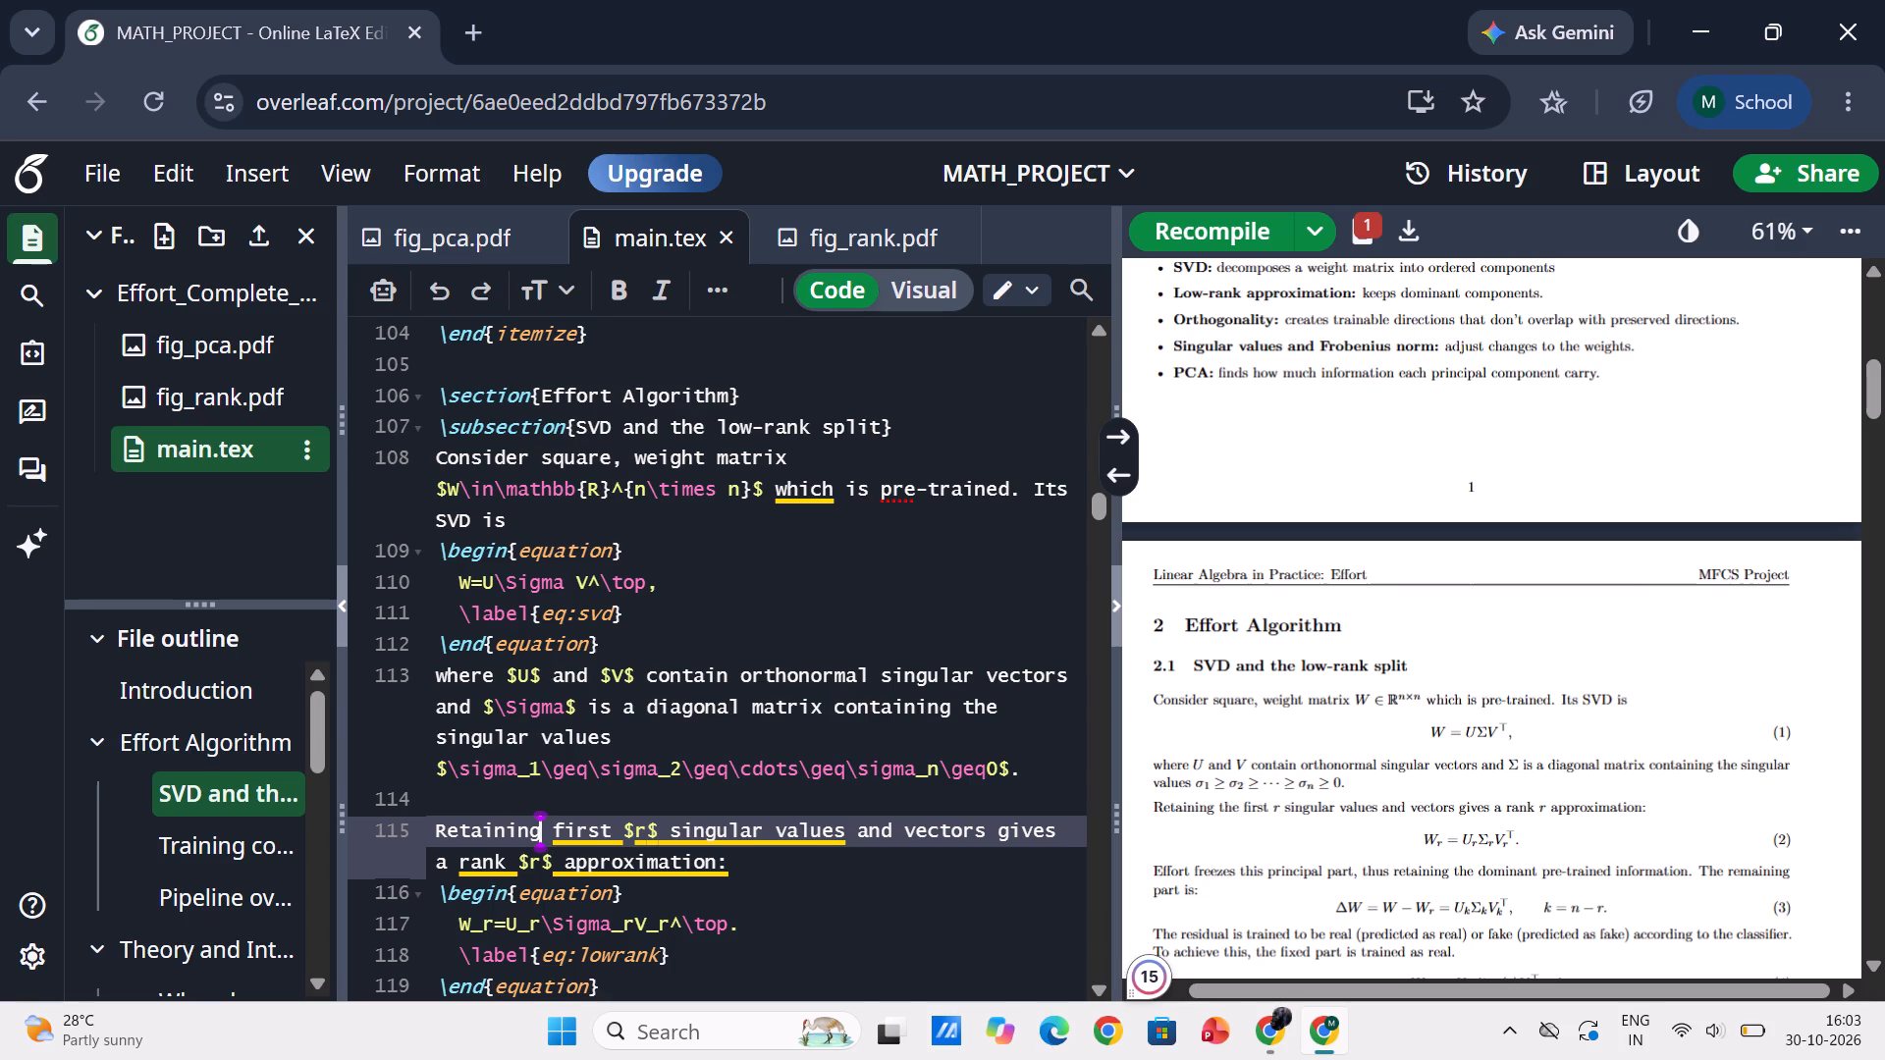
Replace "a rank" with "Rank" in the sentence introducing the low-rank approximation equation.
click(443, 862)
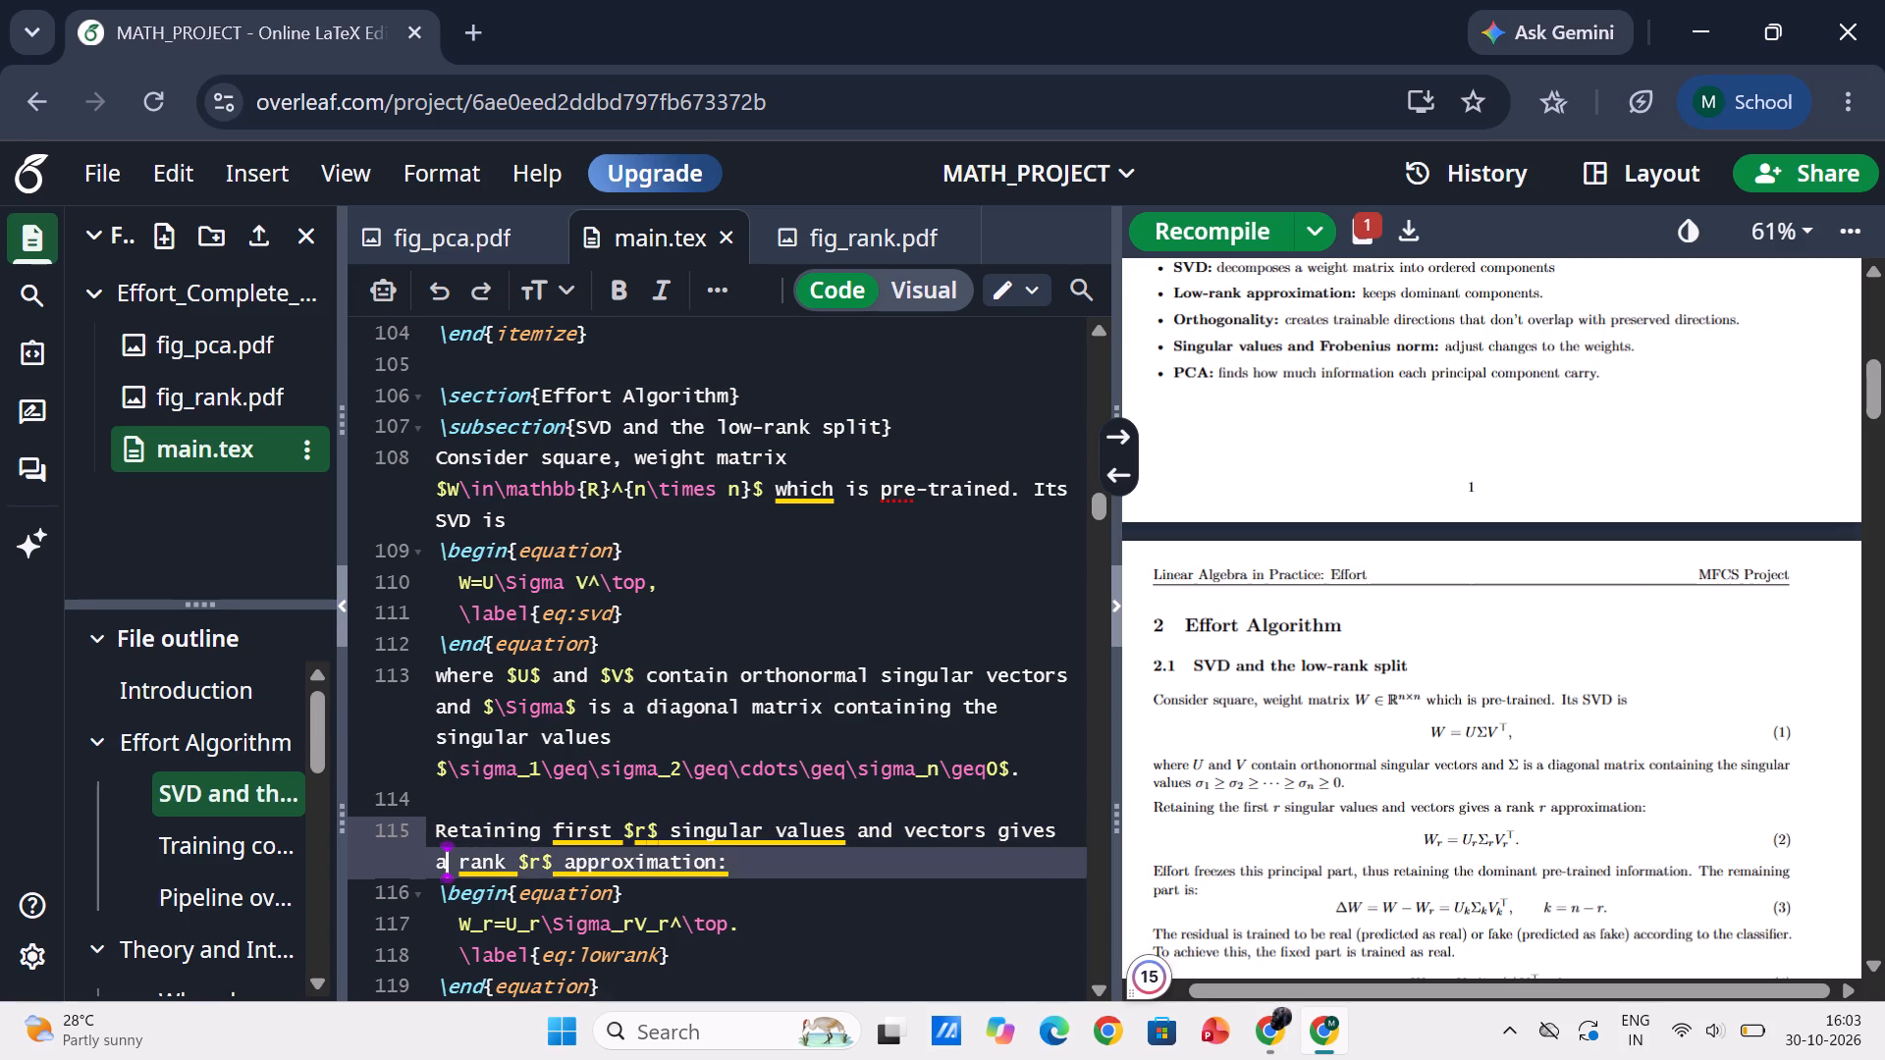
key(BackSpace)
key(BackSpace)
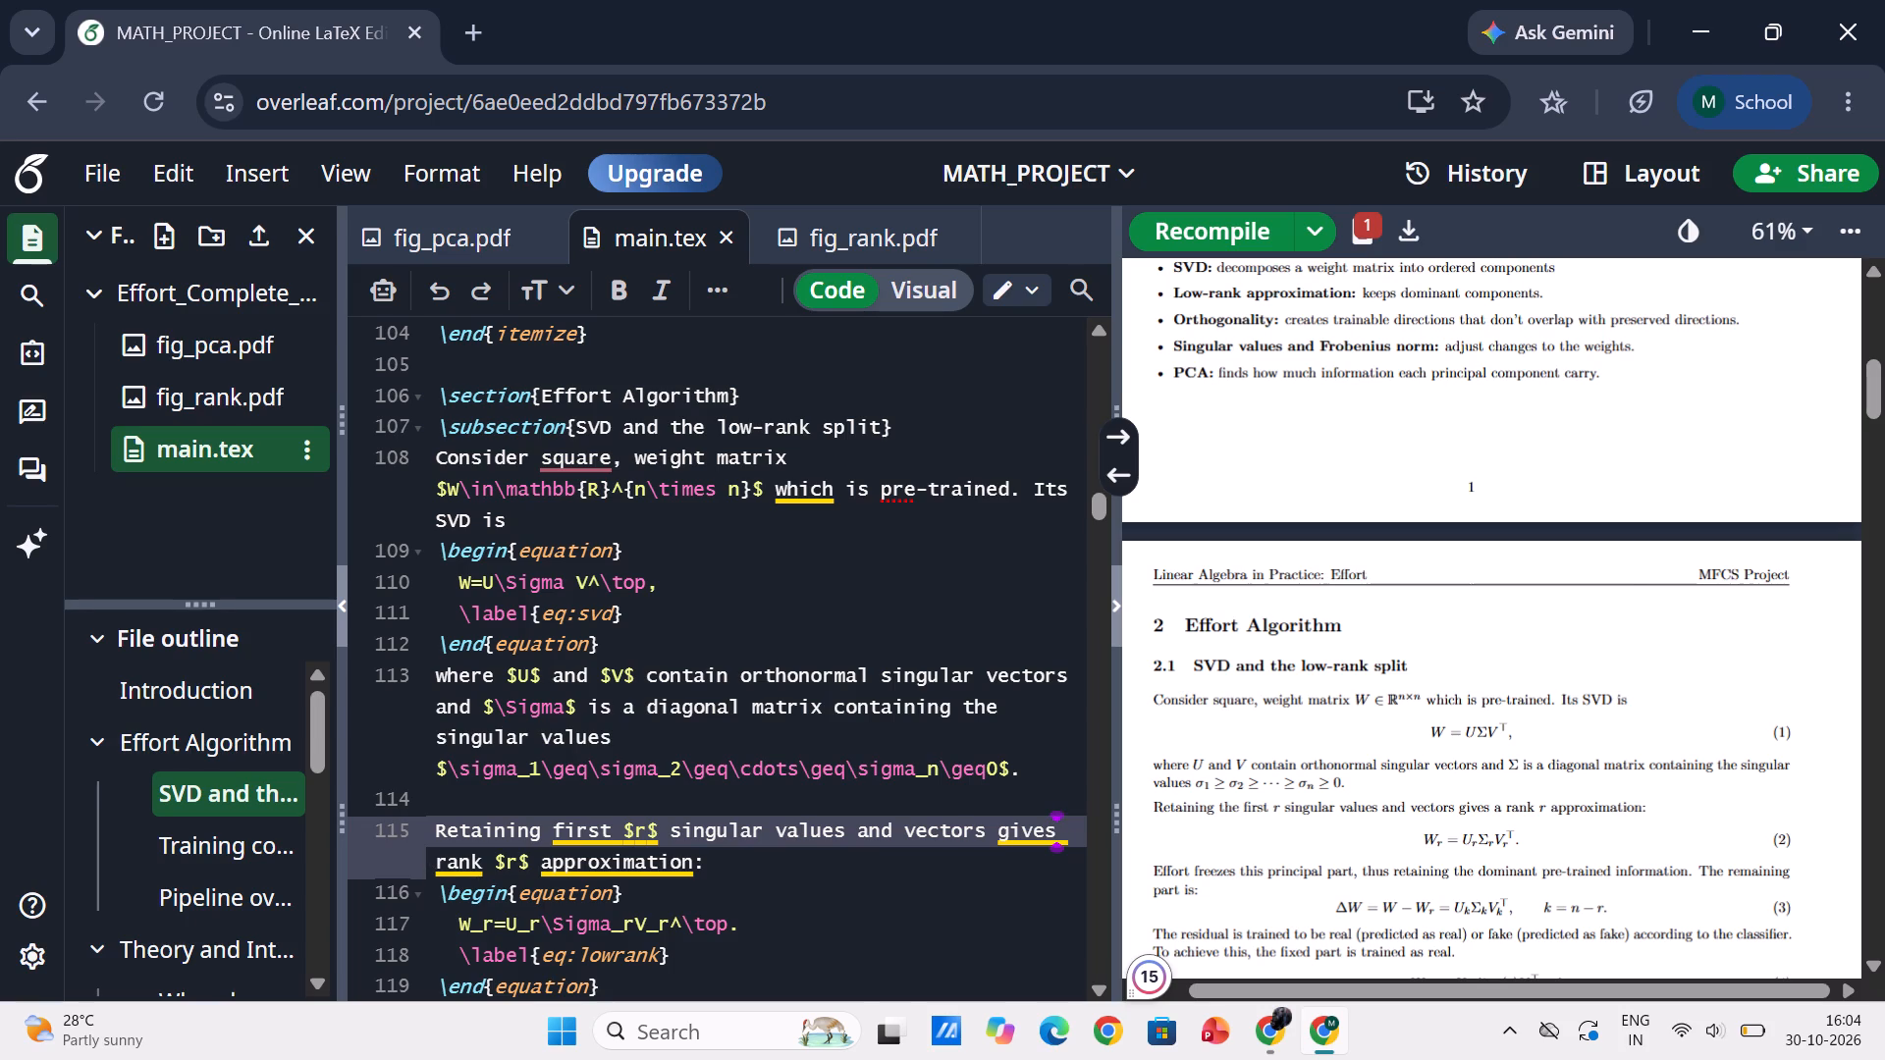
click(441, 855)
key(Right)
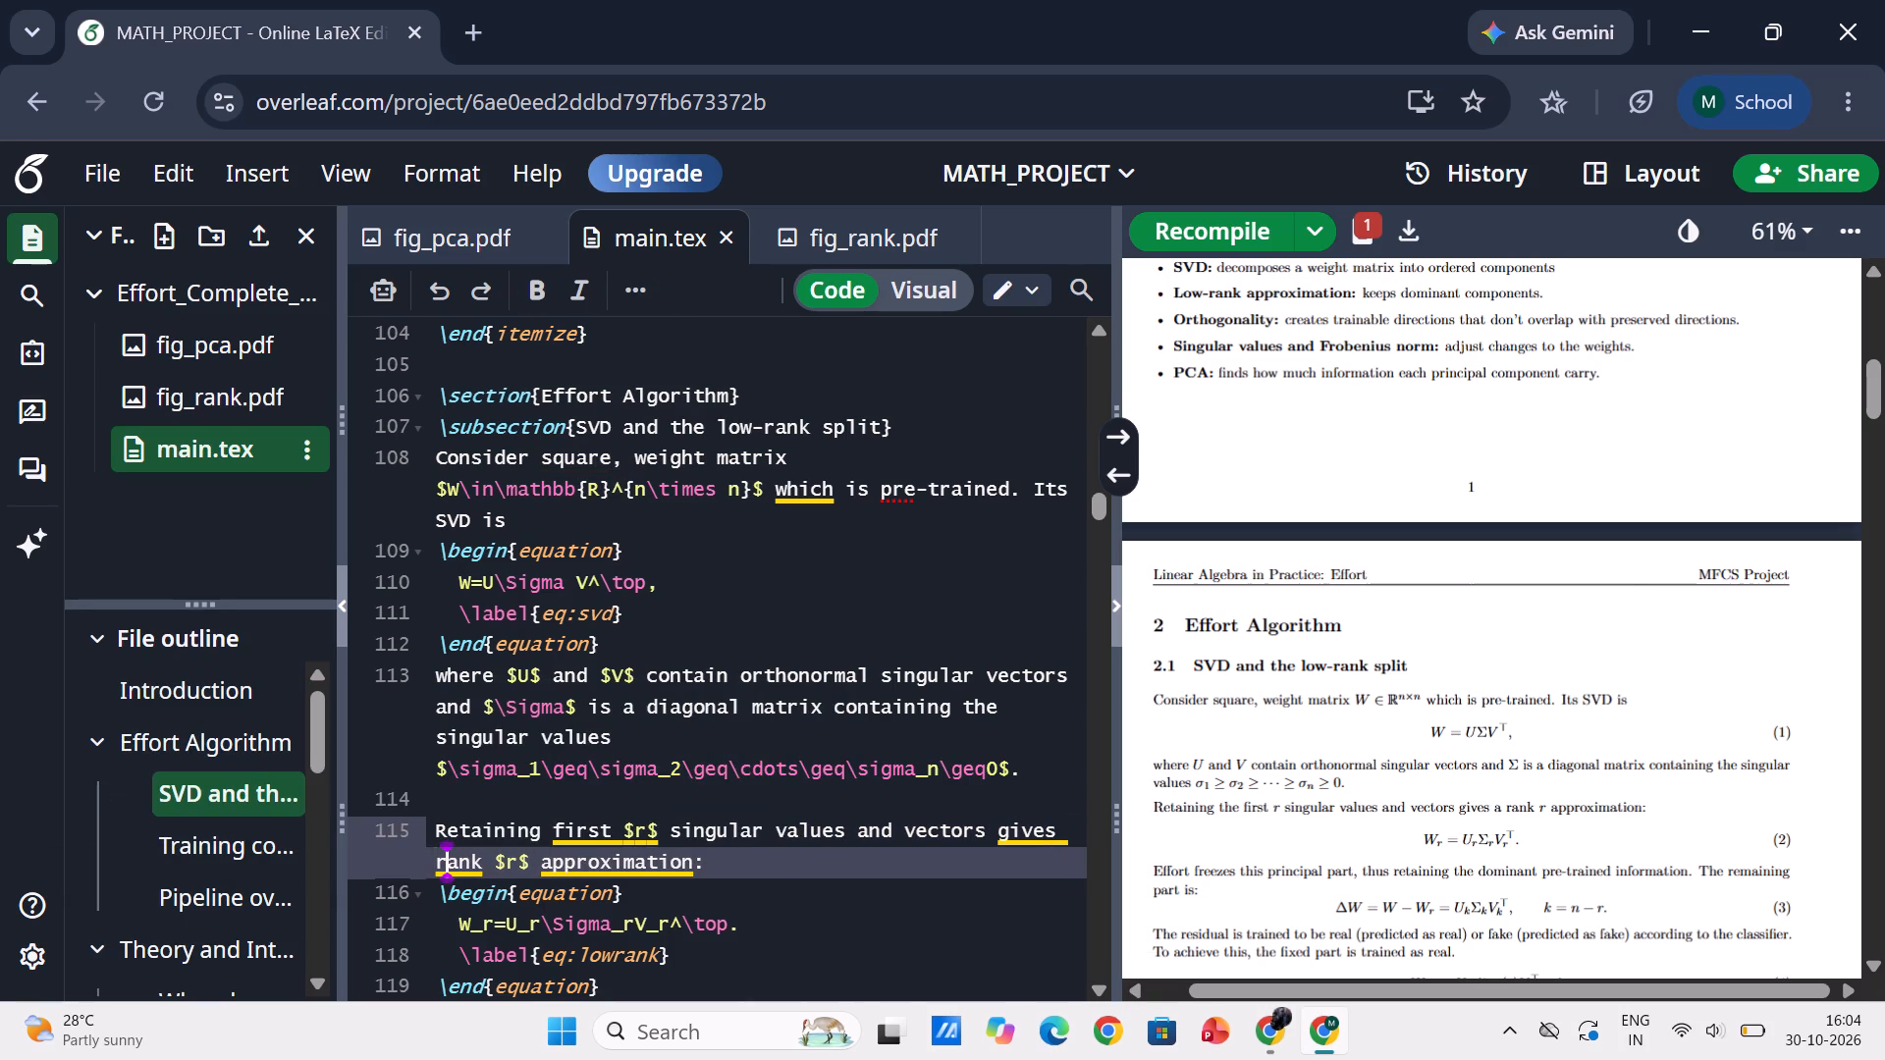
key(BackSpace)
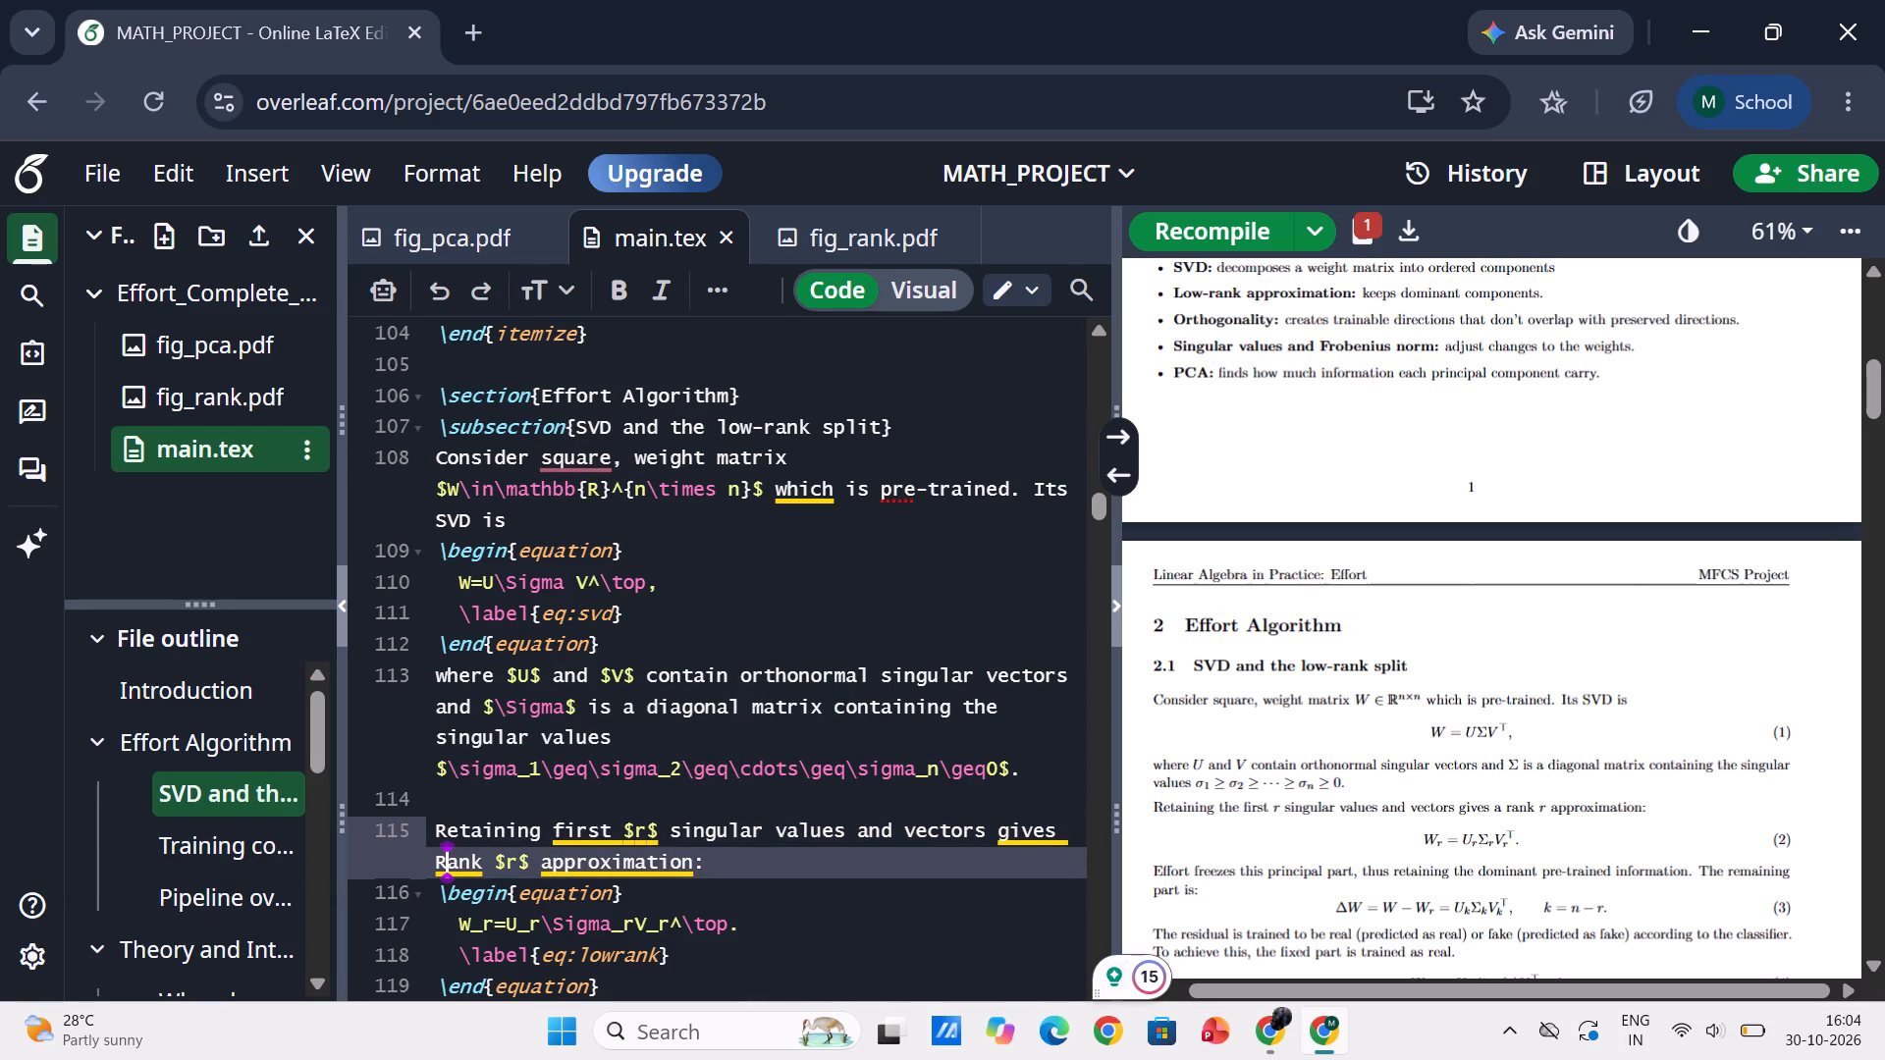
Insert "given by" after "approximation", before the colon that ends the sentence.
click(697, 850)
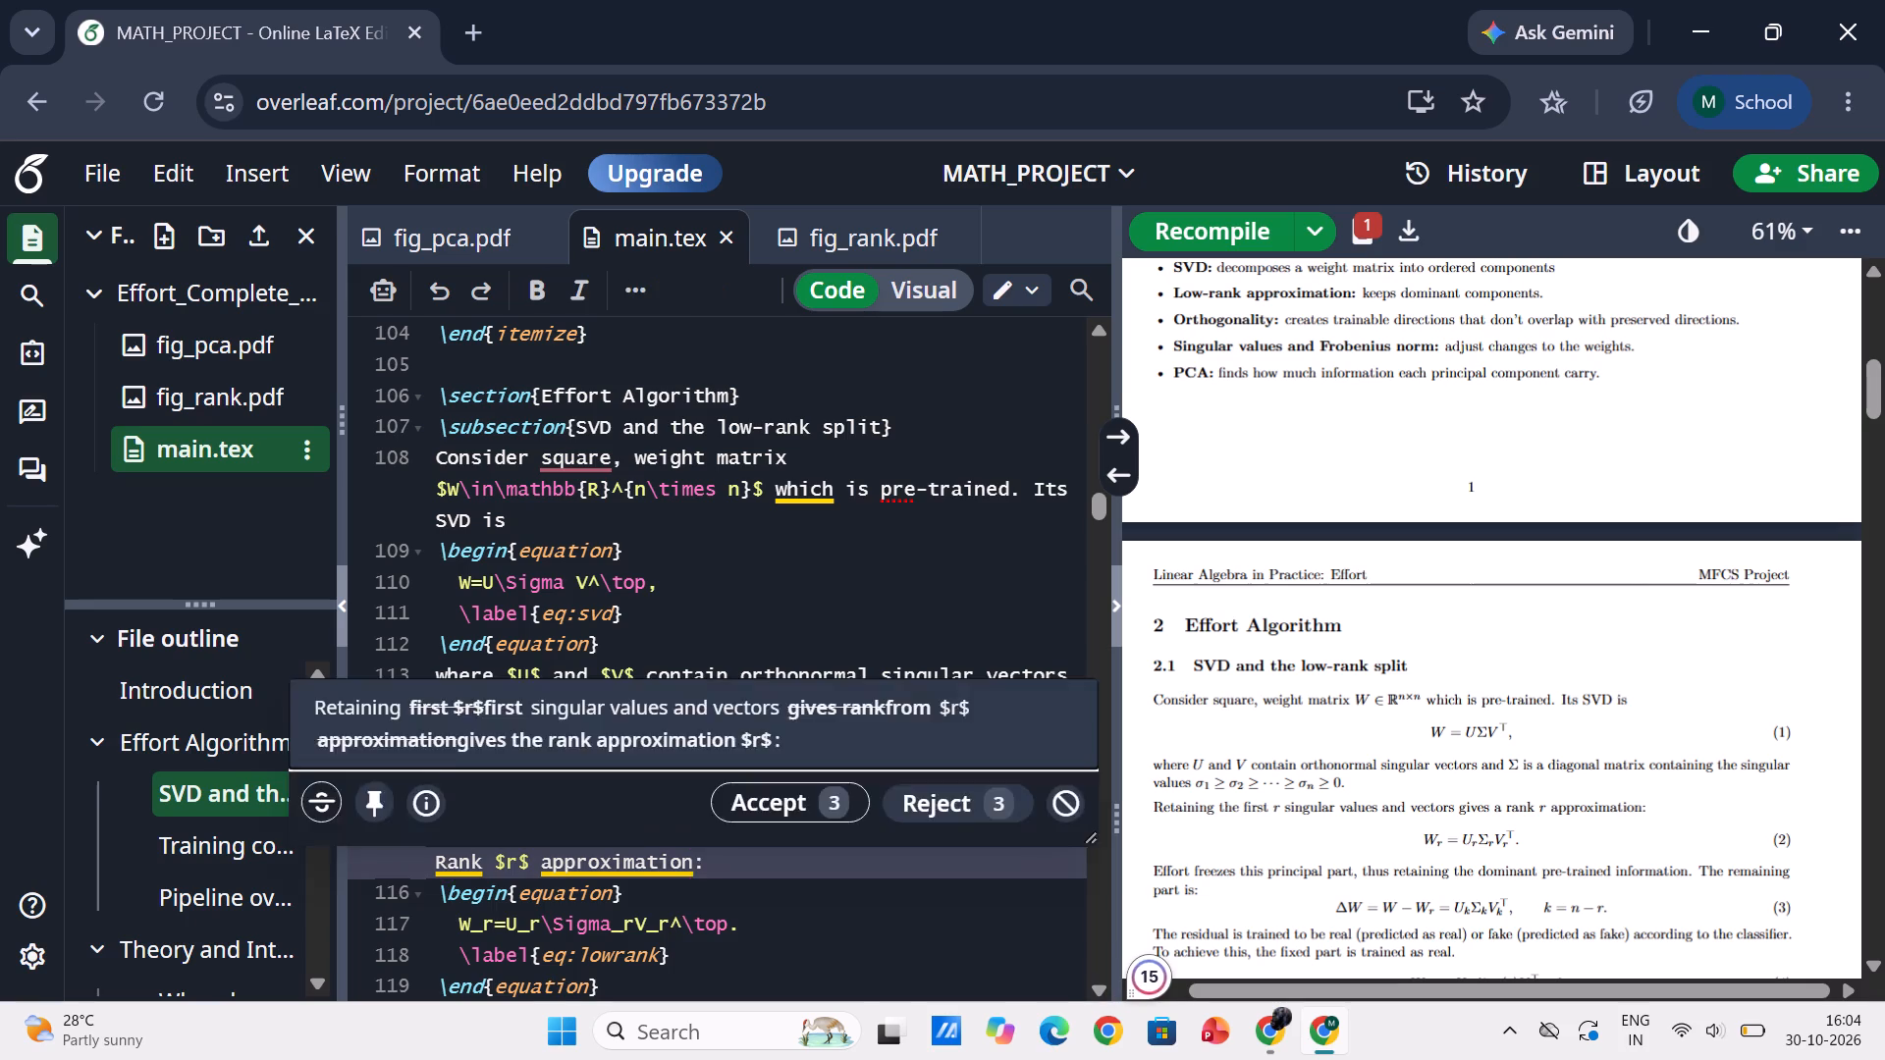
key(space)
text(given by)
key(space)
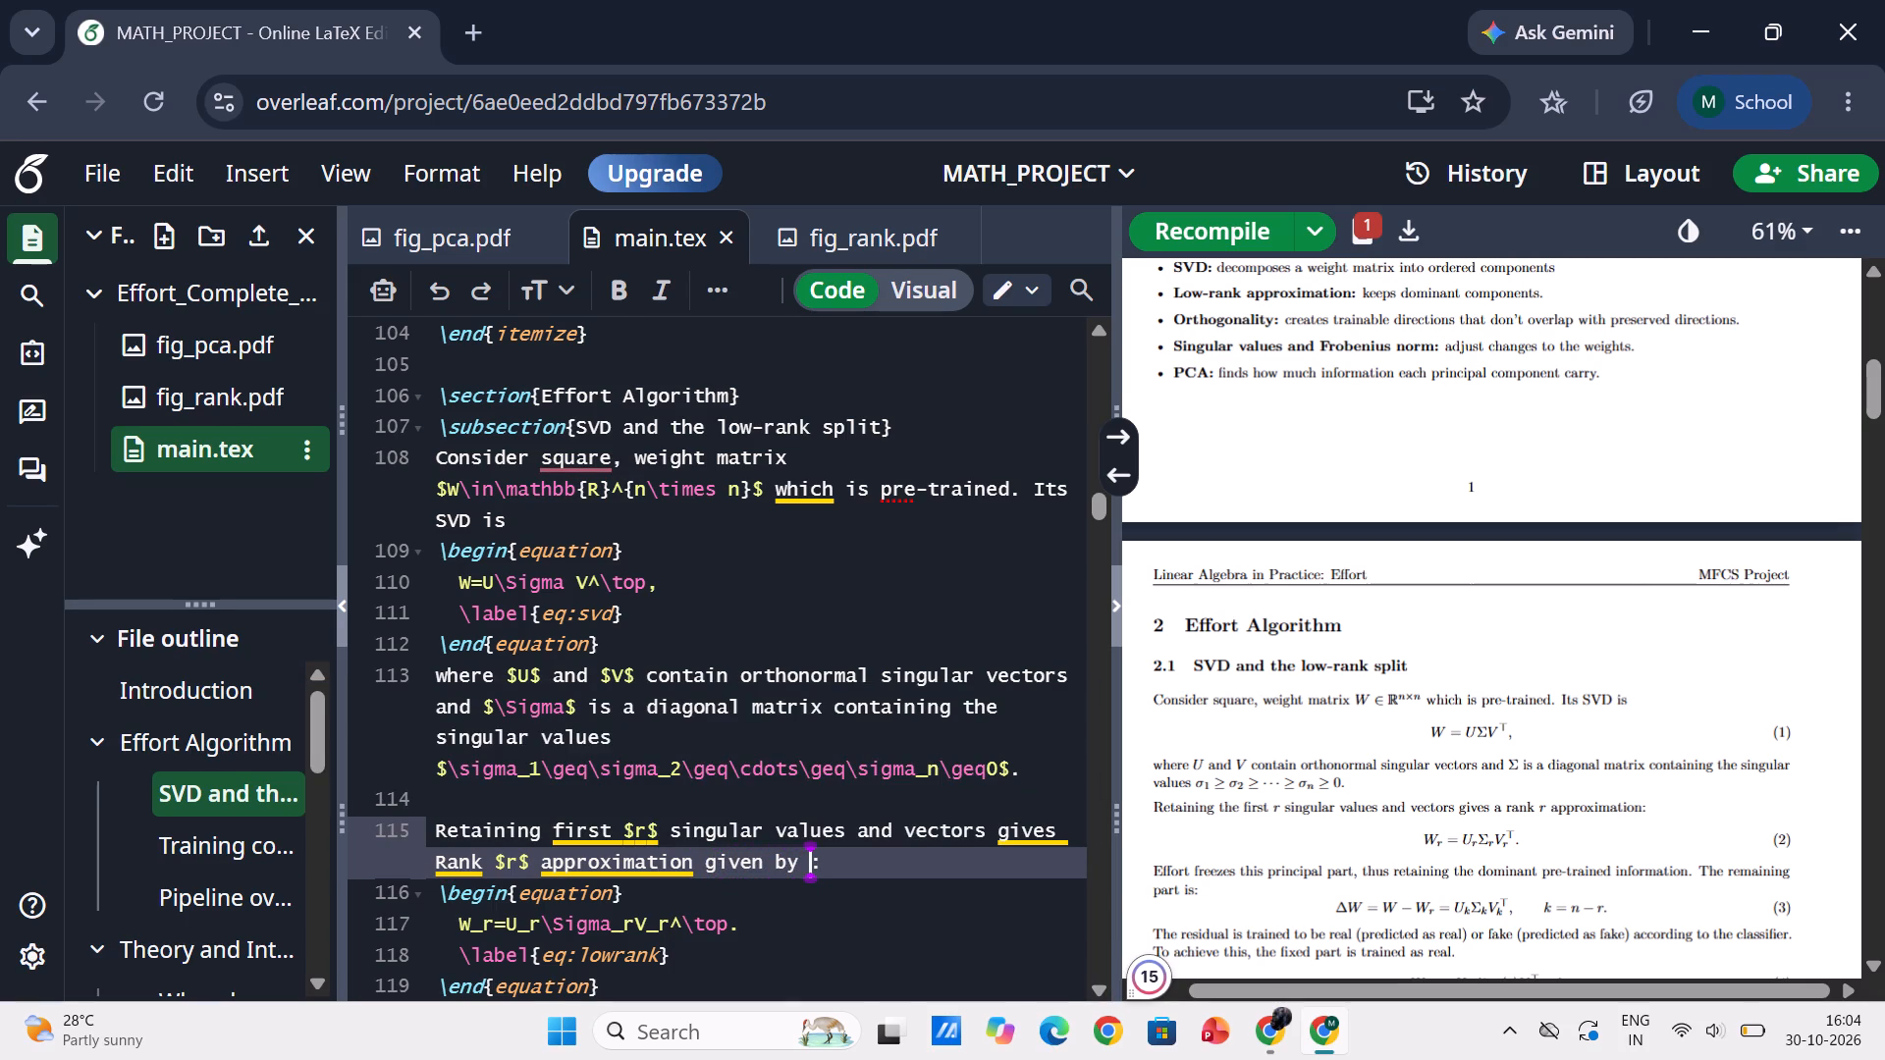
Move the phrase "Retaining first $r$ singular values and vectors" from the sentence's start to after "given by".
drag(430, 824, 953, 826)
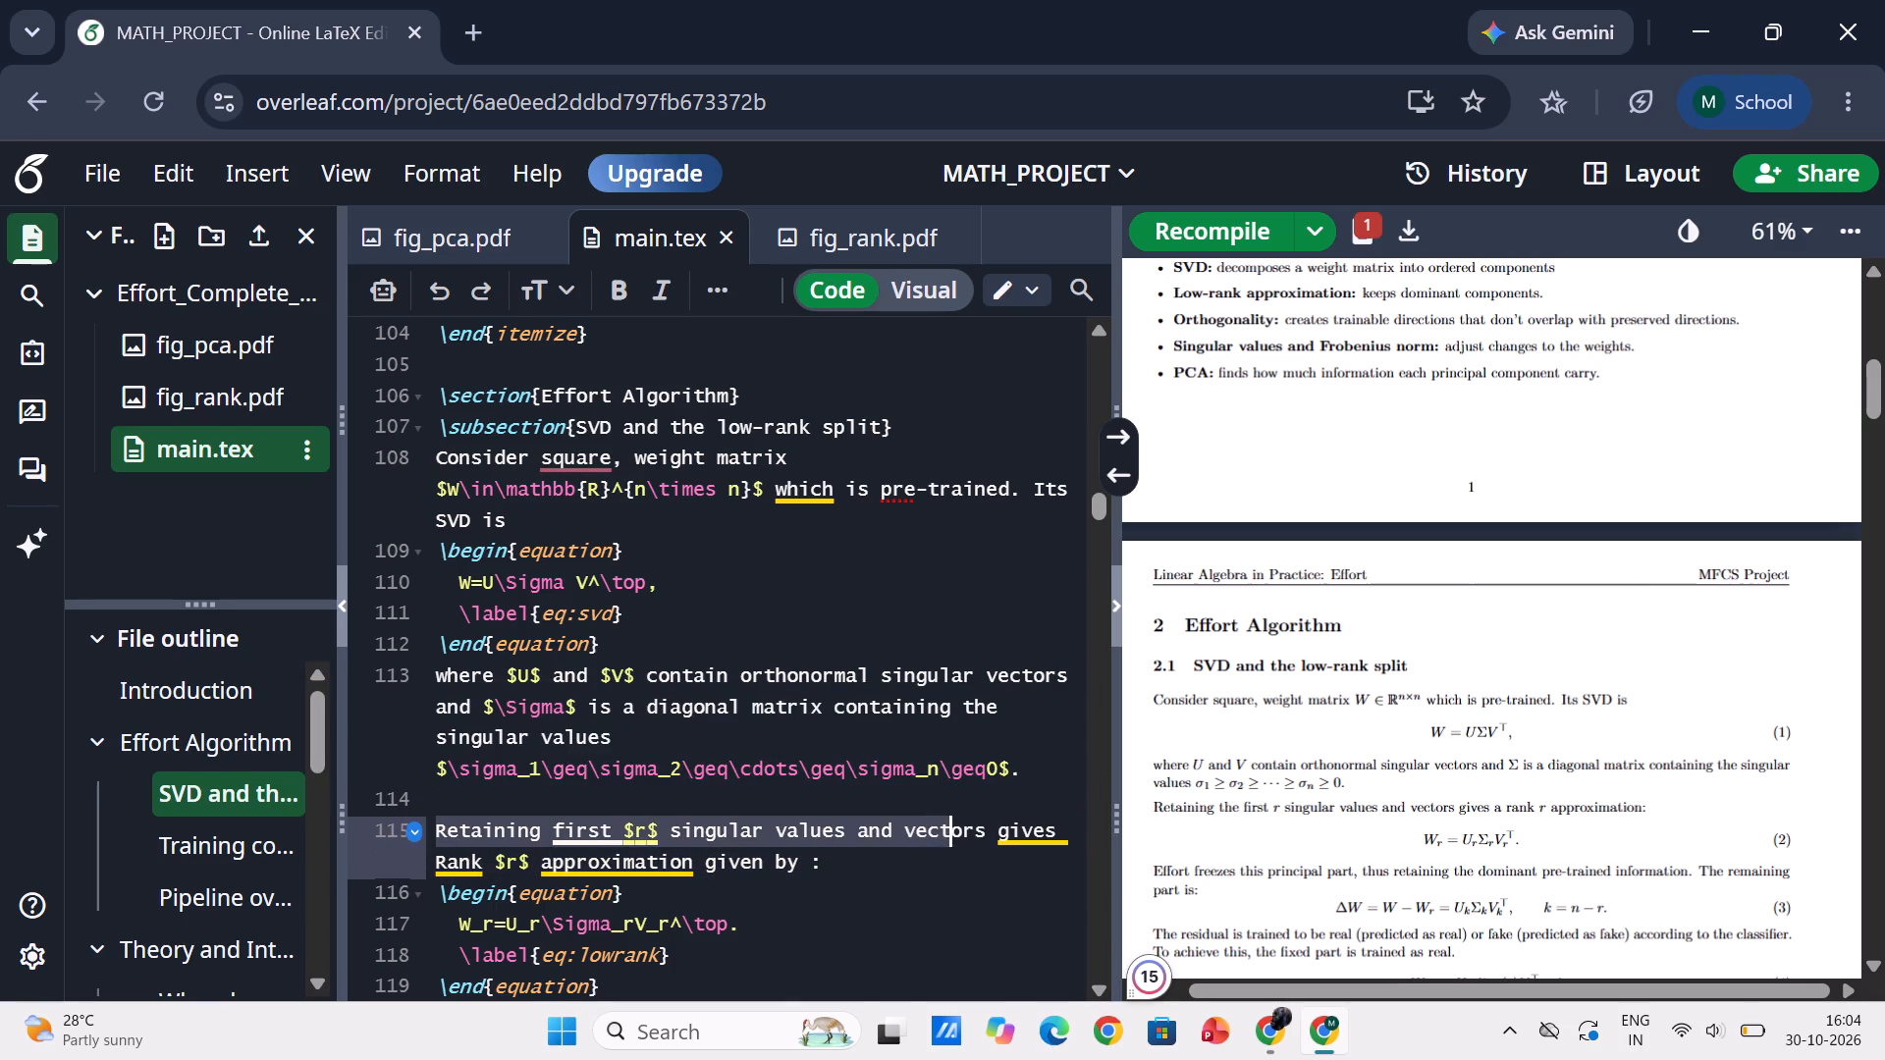
drag(953, 826, 986, 828)
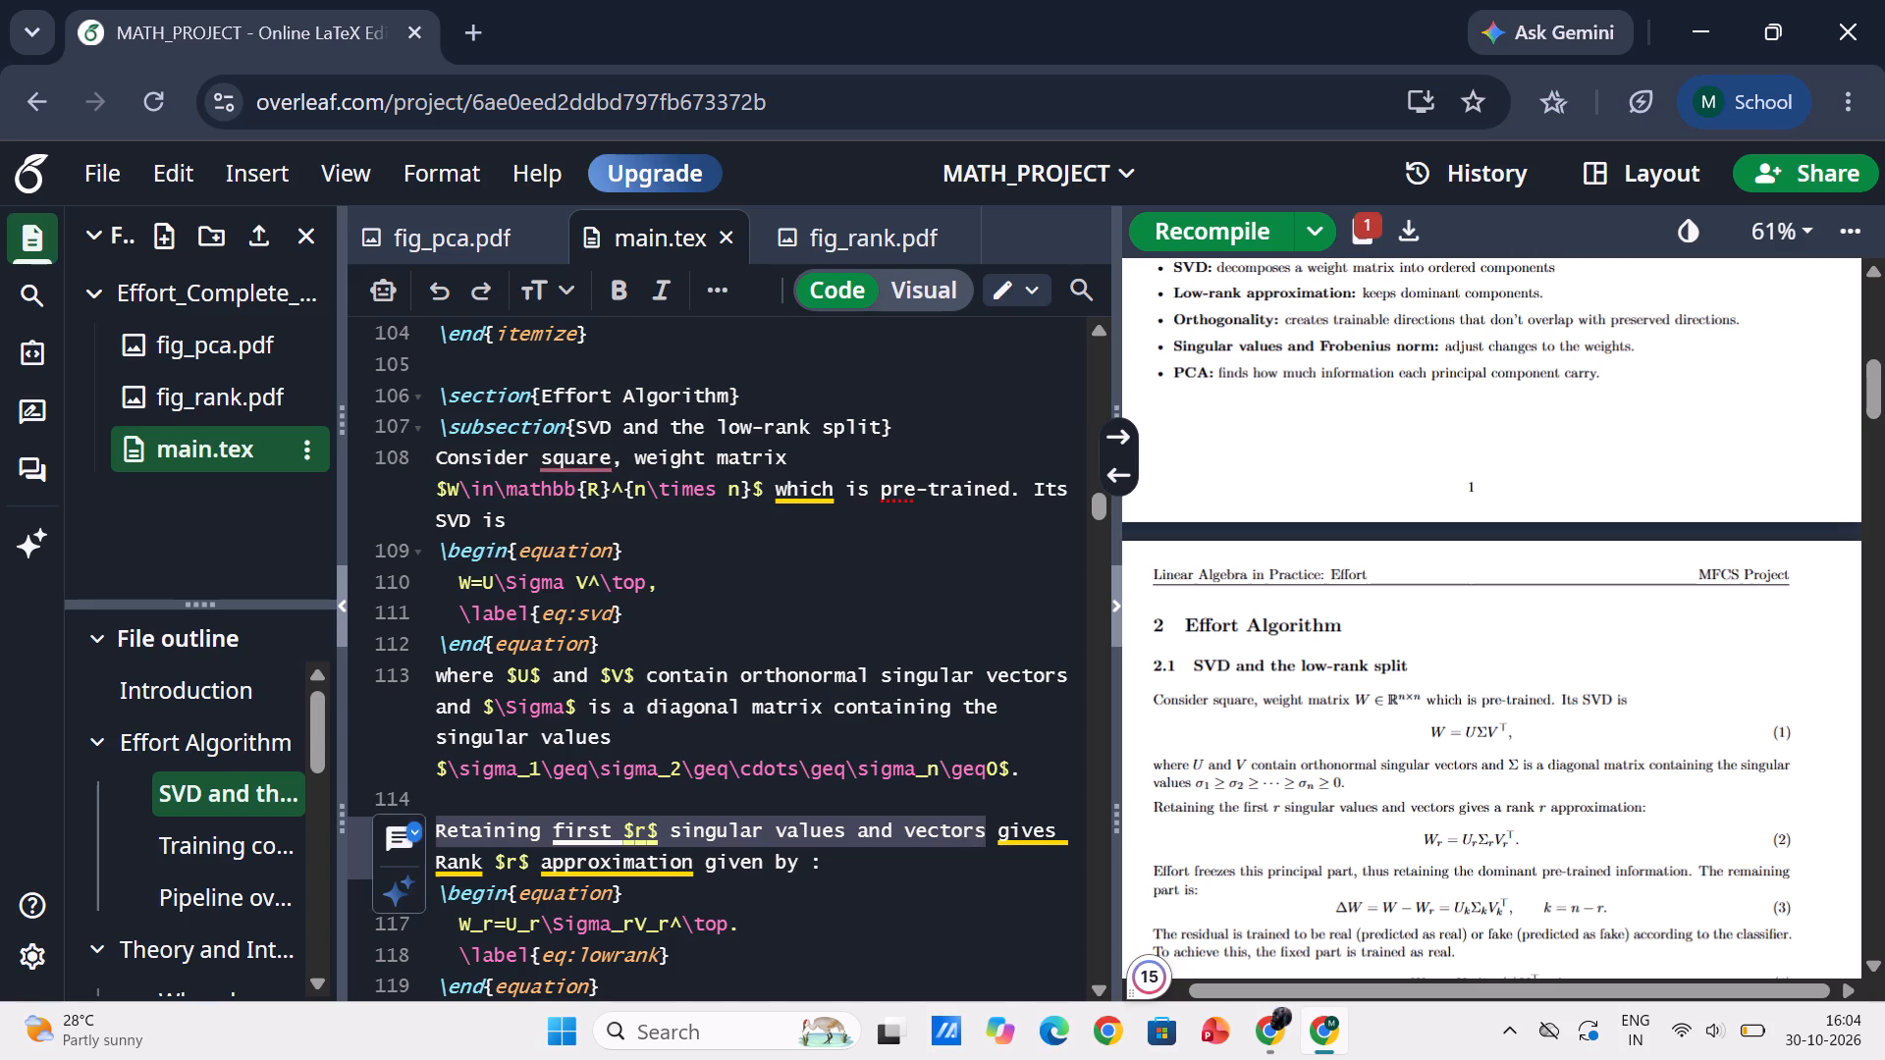
key(ctrl+x)
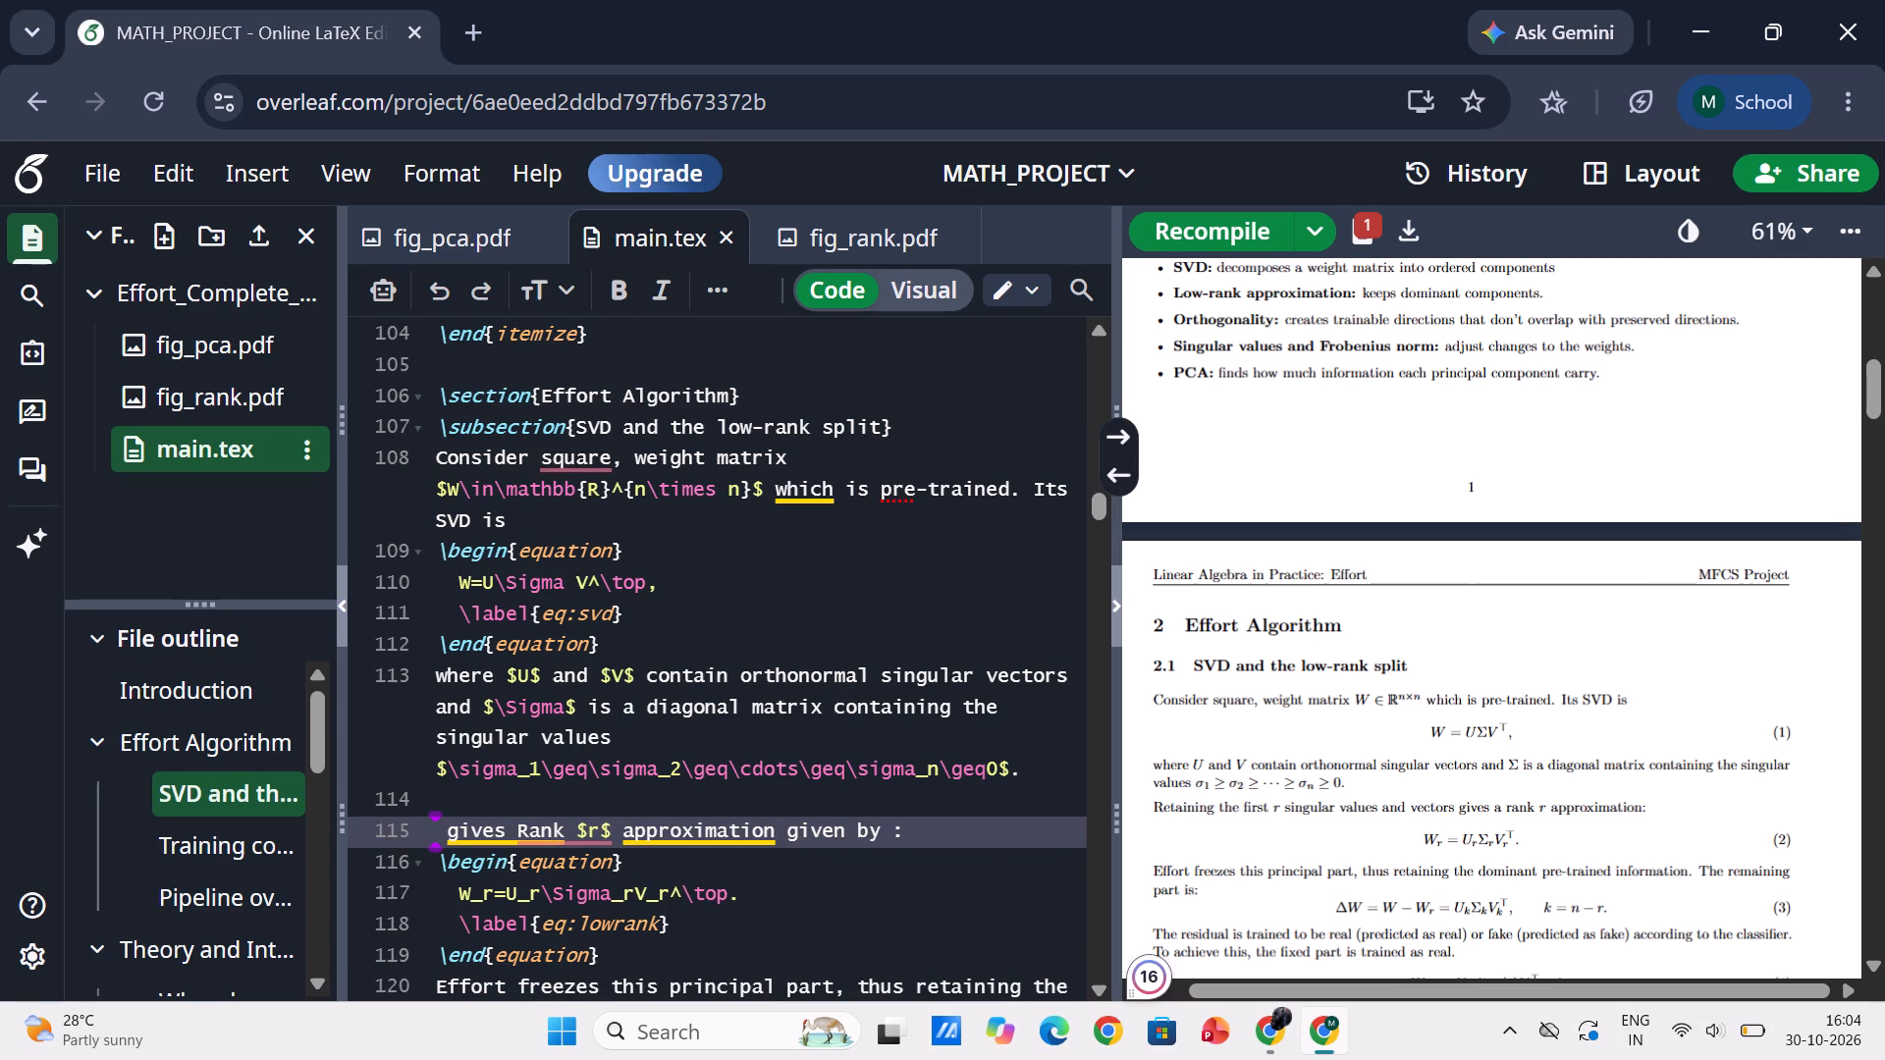
click(882, 829)
key(space)
key(ctrl+v)
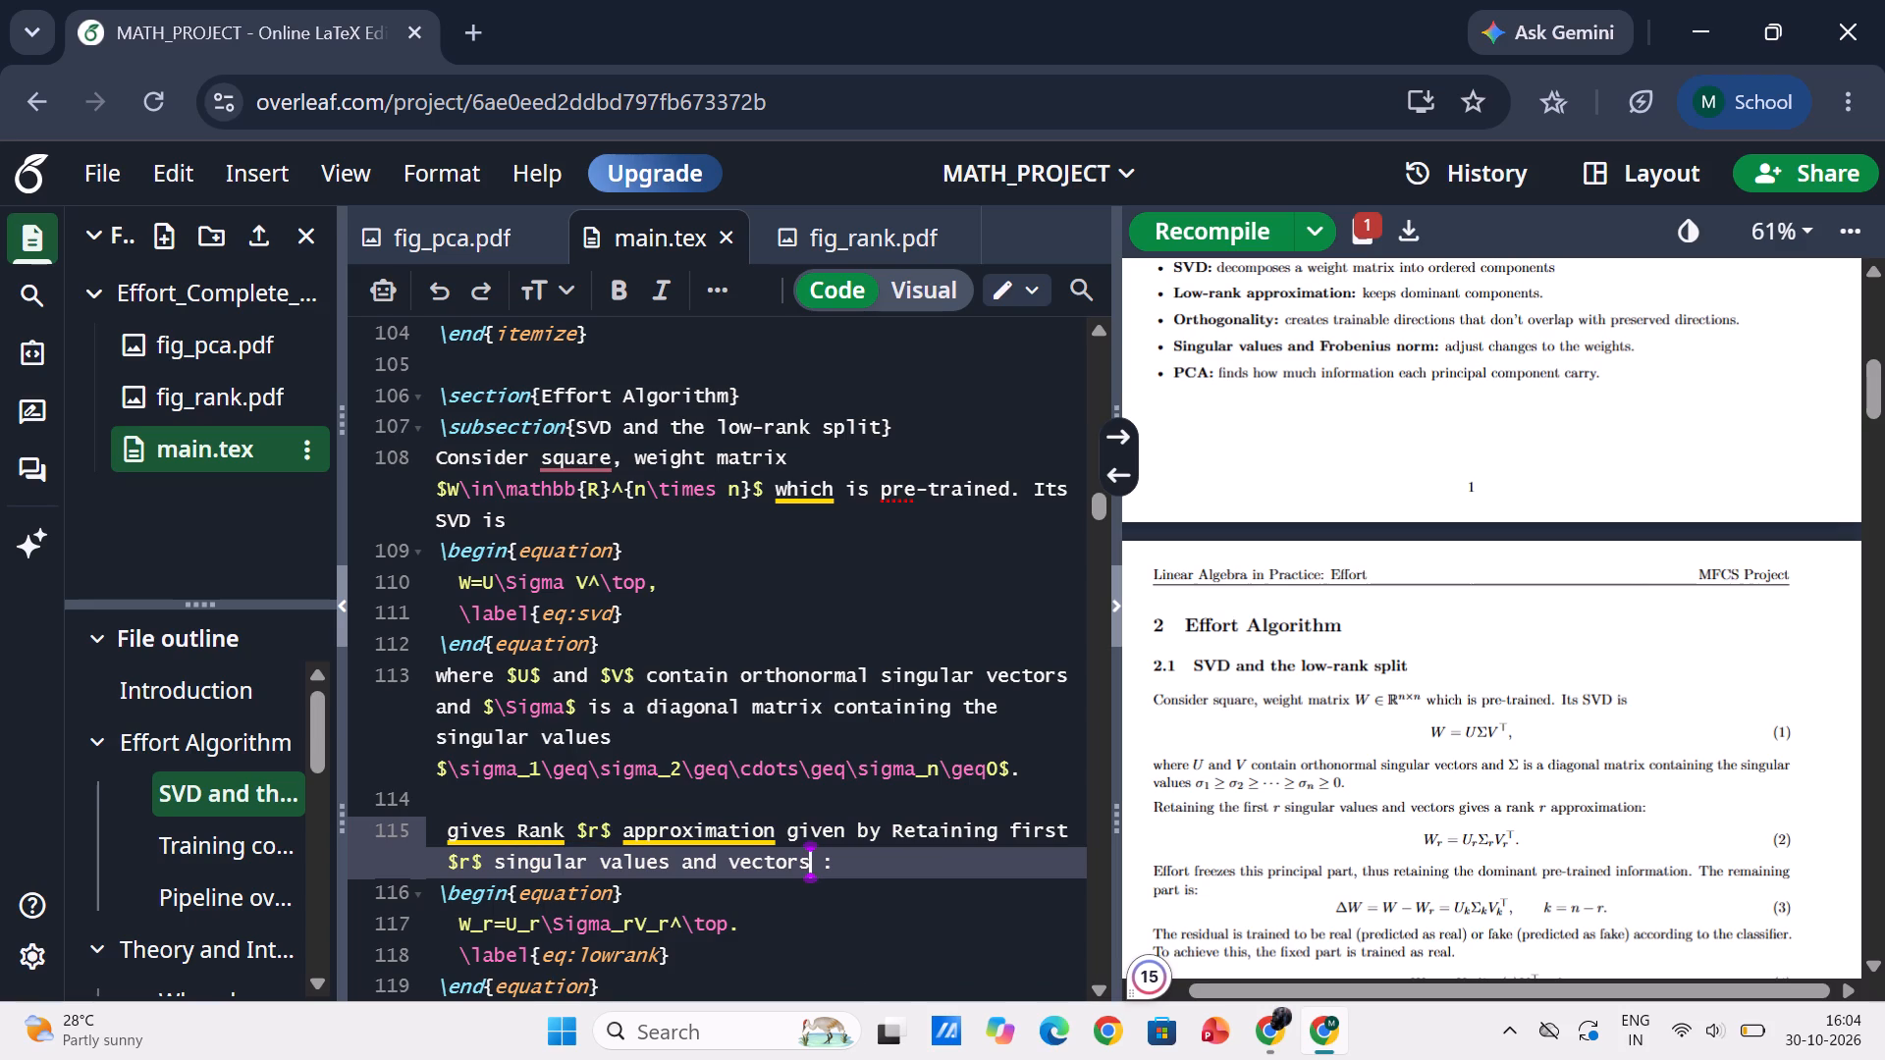
Delete the word "gives" and its surrounding spaces so that the sentence starts with "Rank $r$ approximation".
click(519, 837)
key(BackSpace)
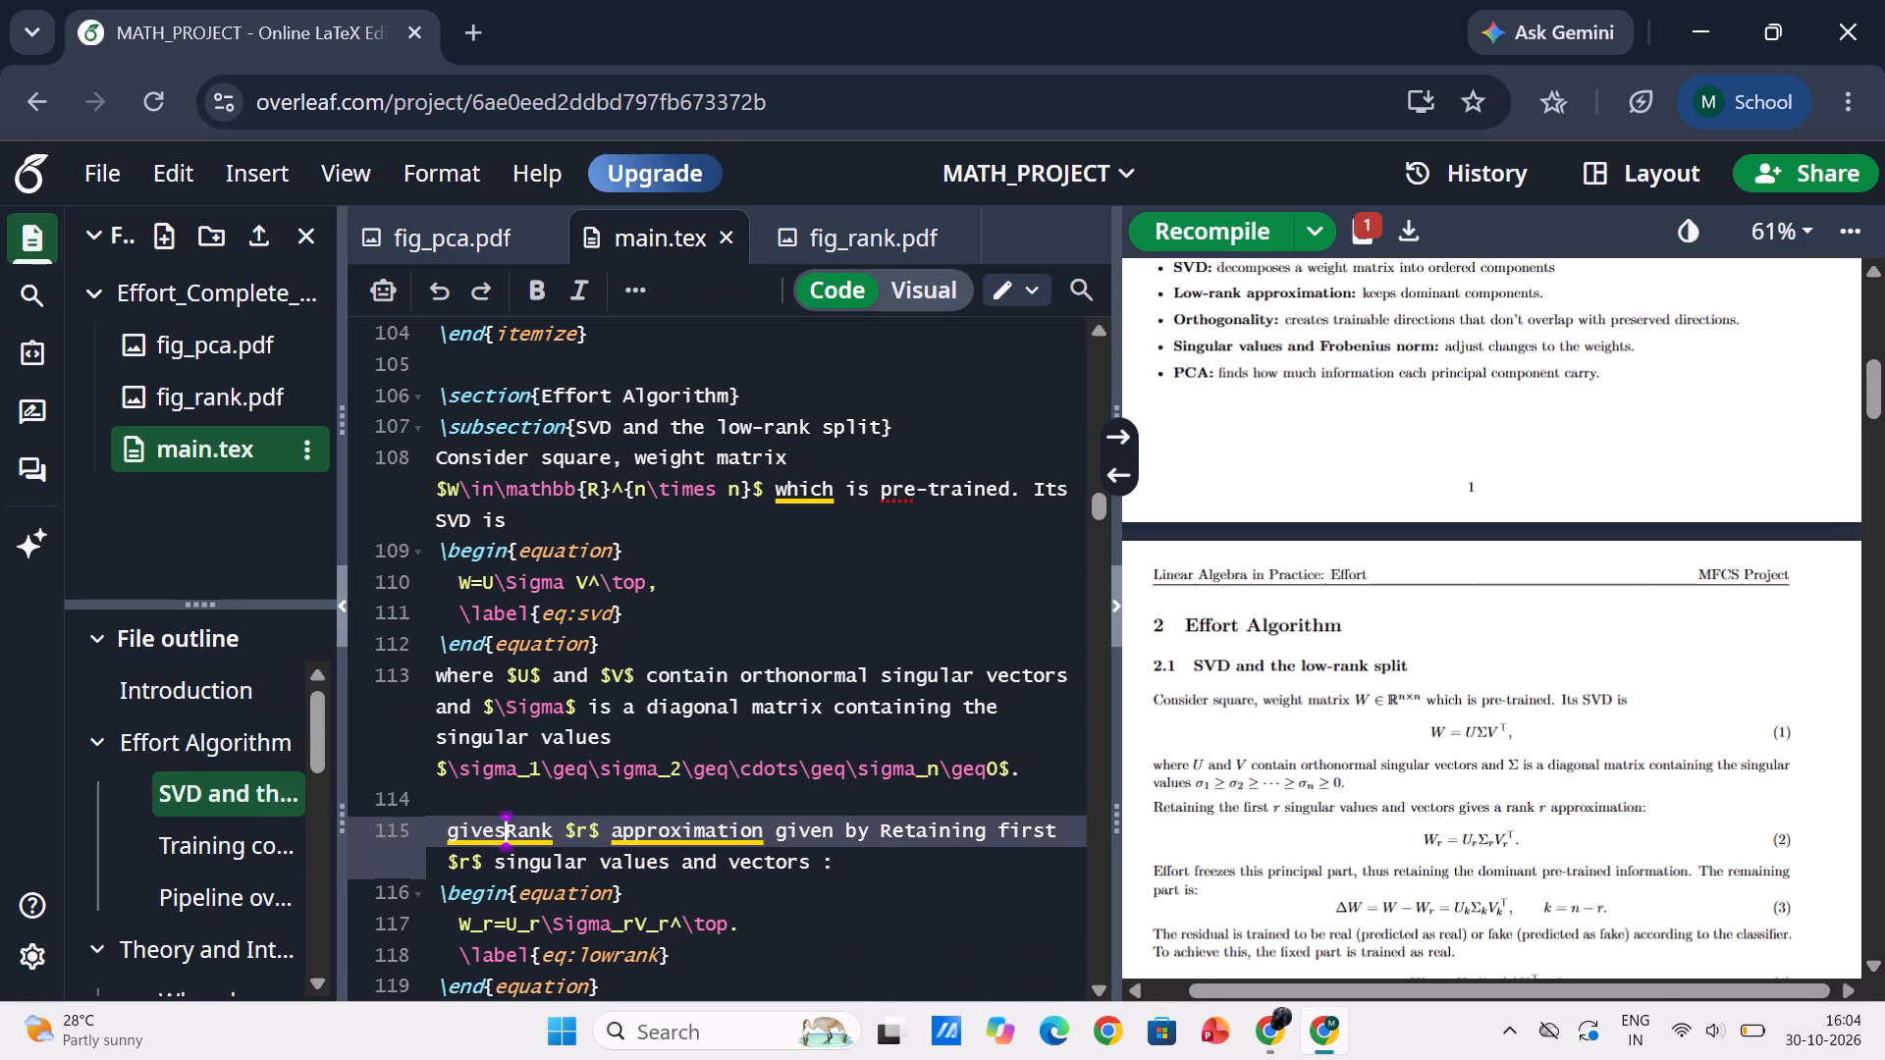
key(BackSpace)
key(BackSpace)
key(BackSpace)
key(BackSpace)
key(BackSpace)
key(BackSpace)
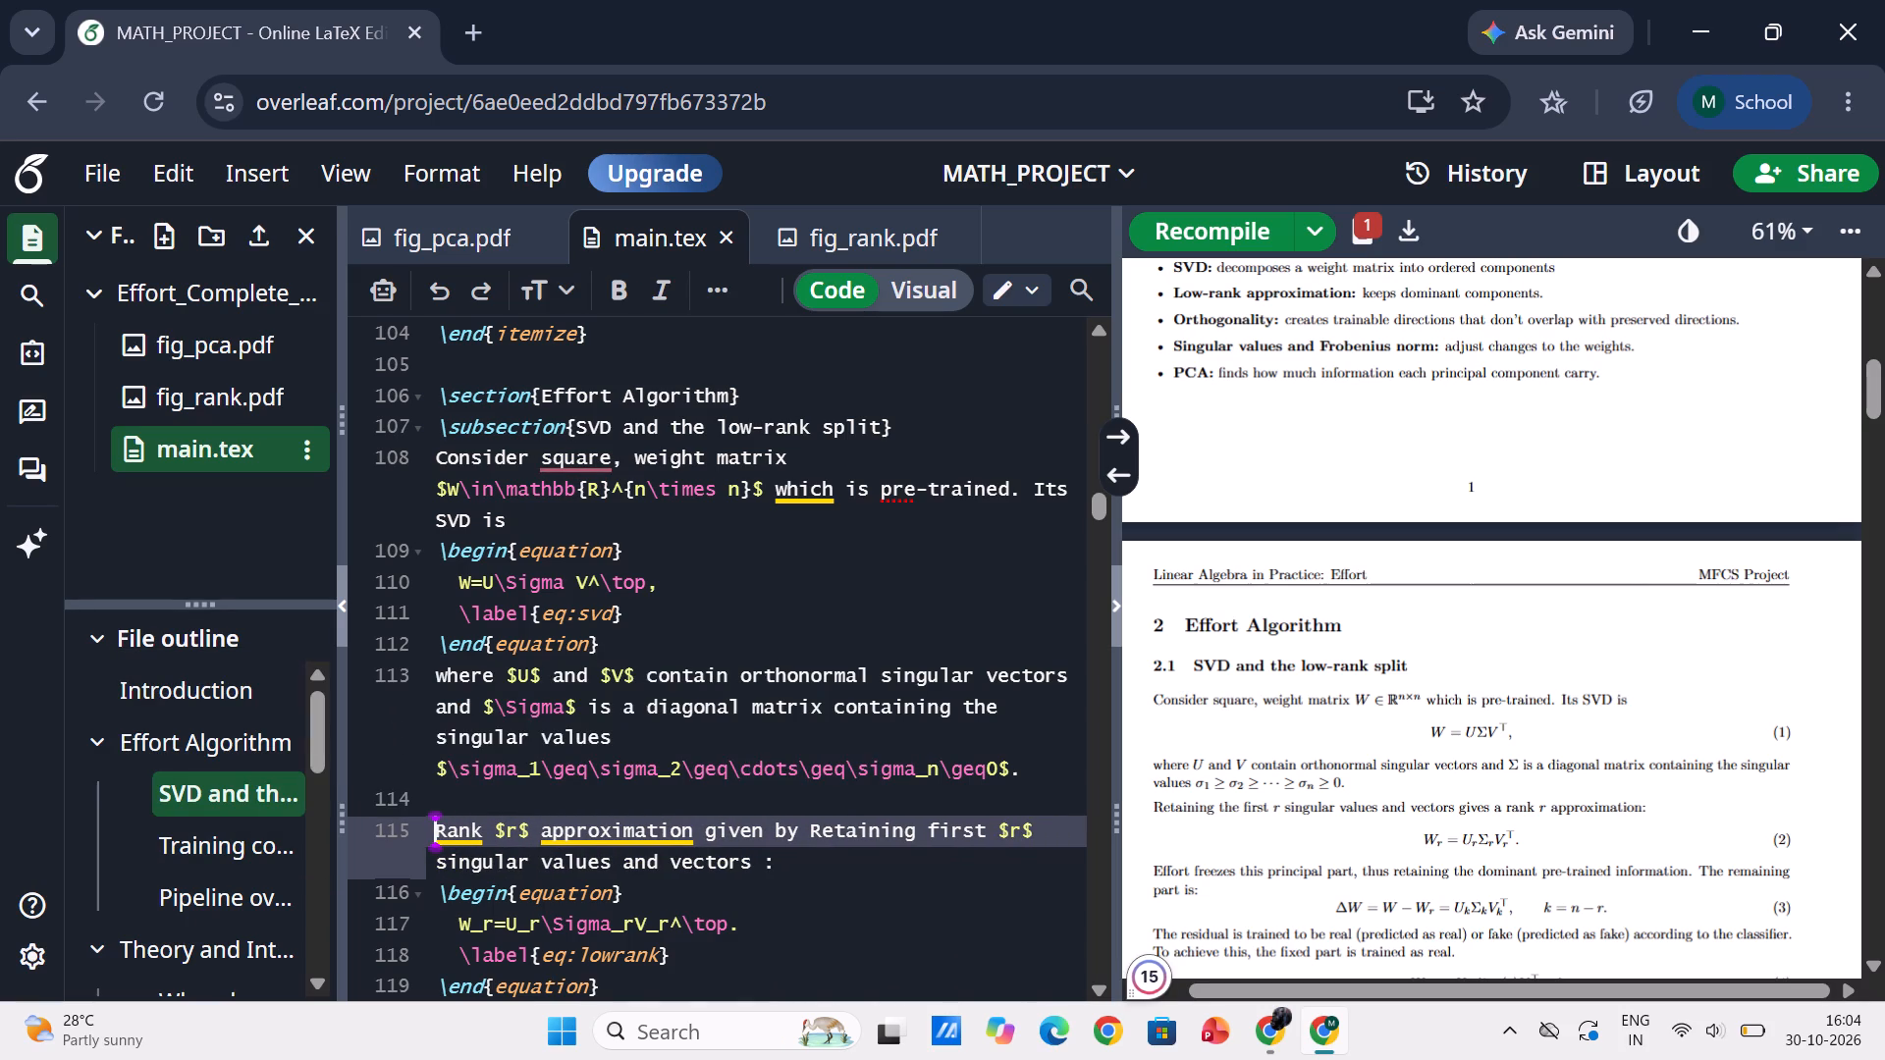
Save main.tex and recompile the PDF with the reworded low-rank approximation sentence.
scroll(654, 828, down, 1)
click(775, 792)
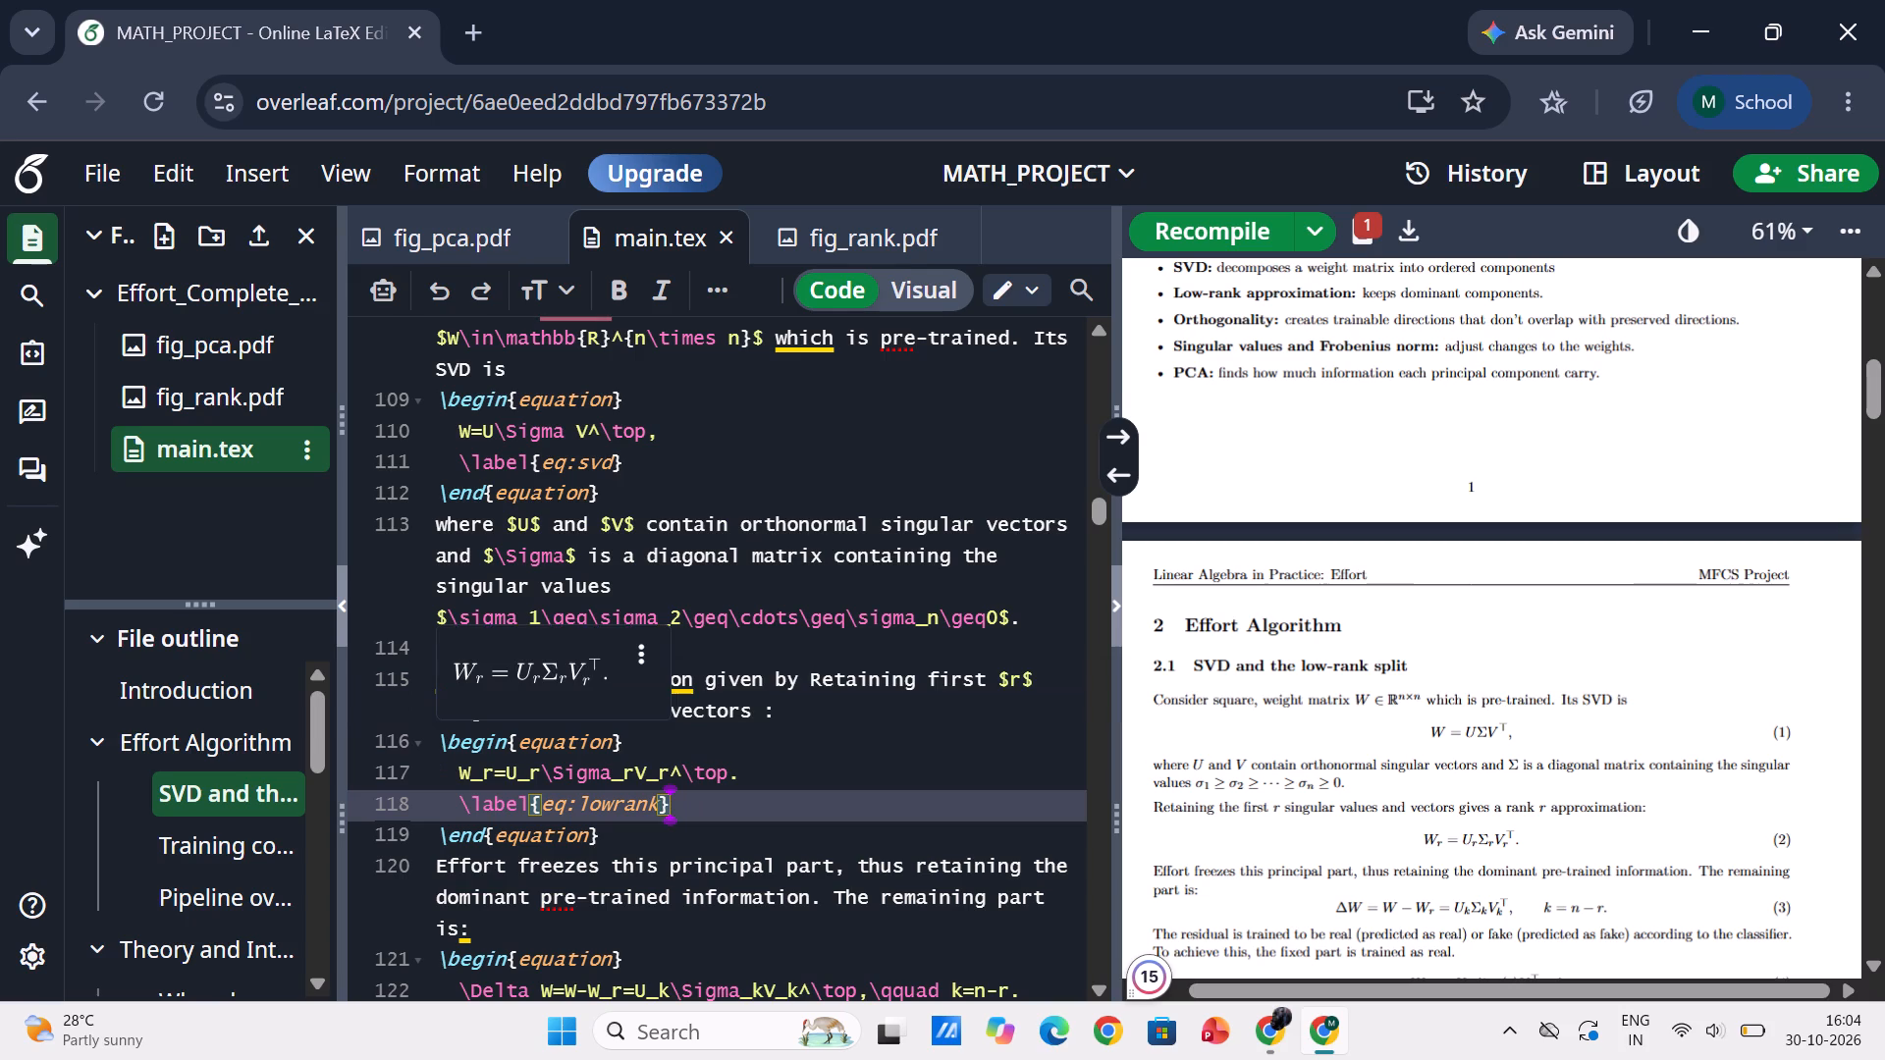
click(794, 747)
click(796, 649)
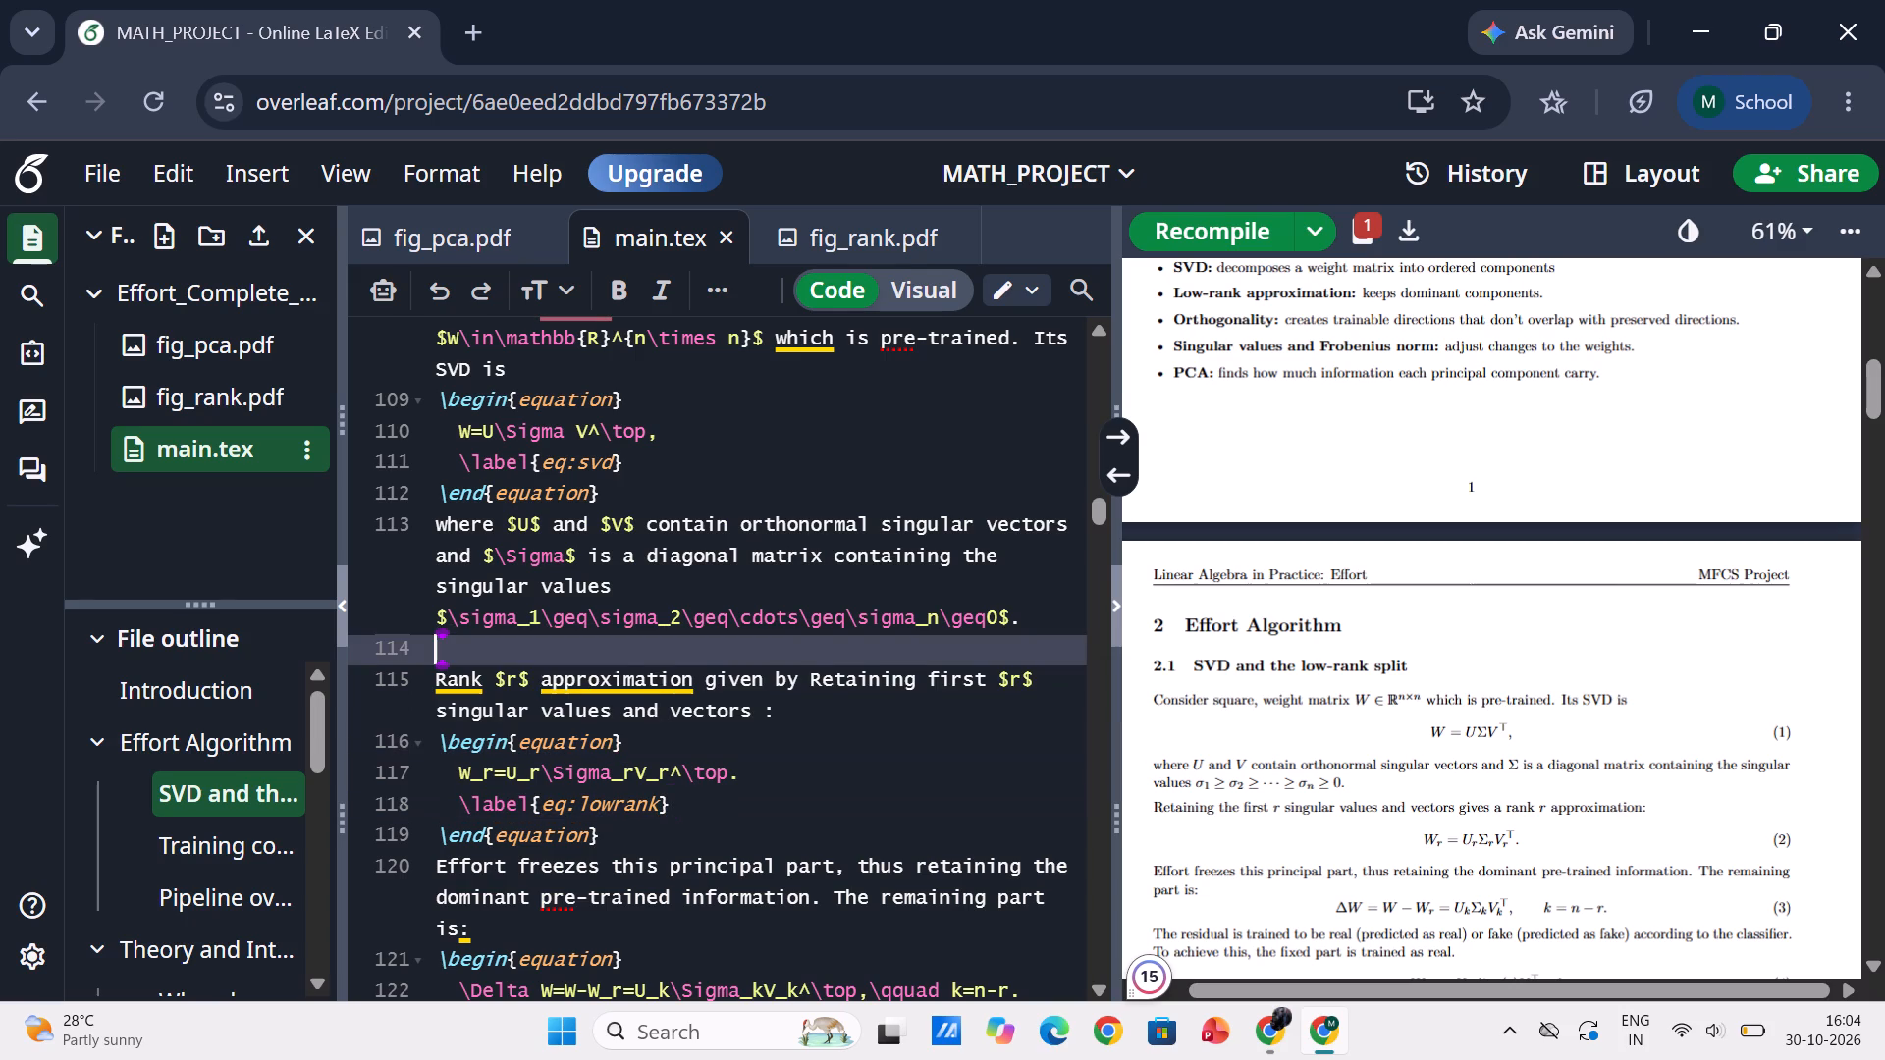
click(828, 709)
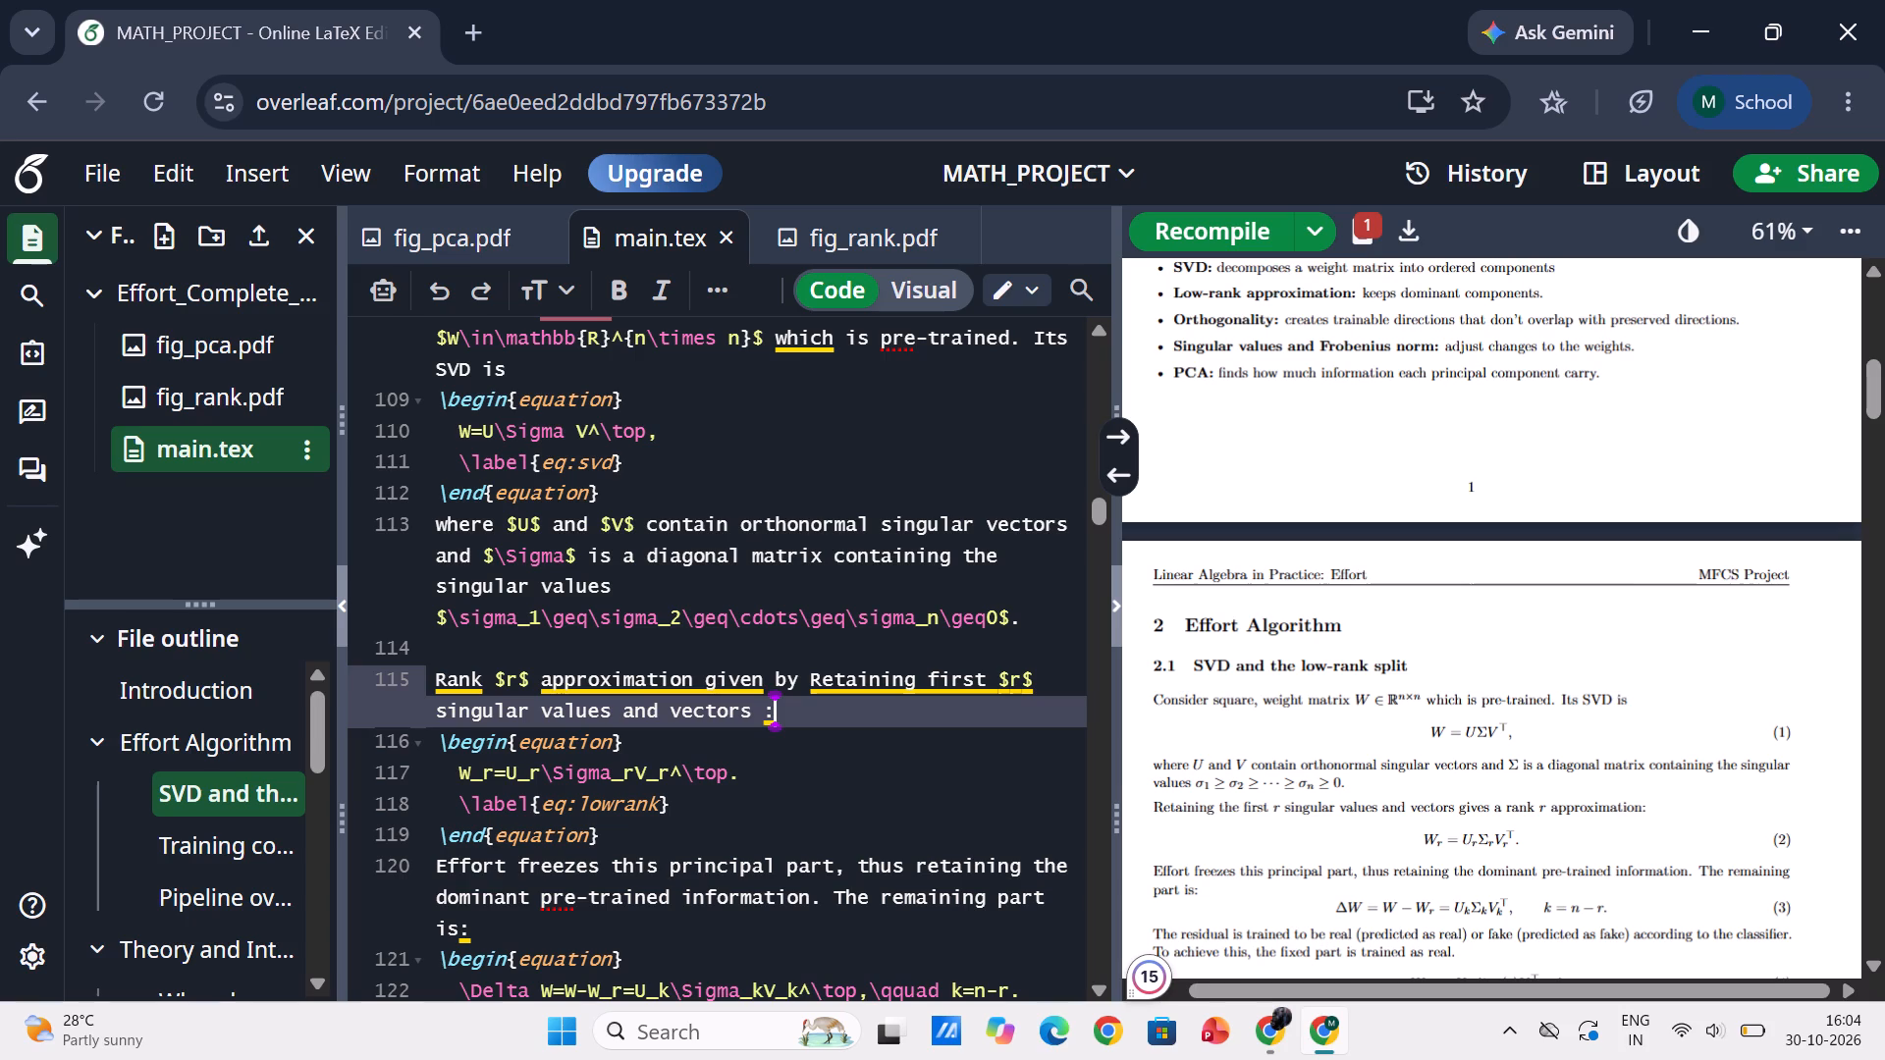
key(ctrl+s)
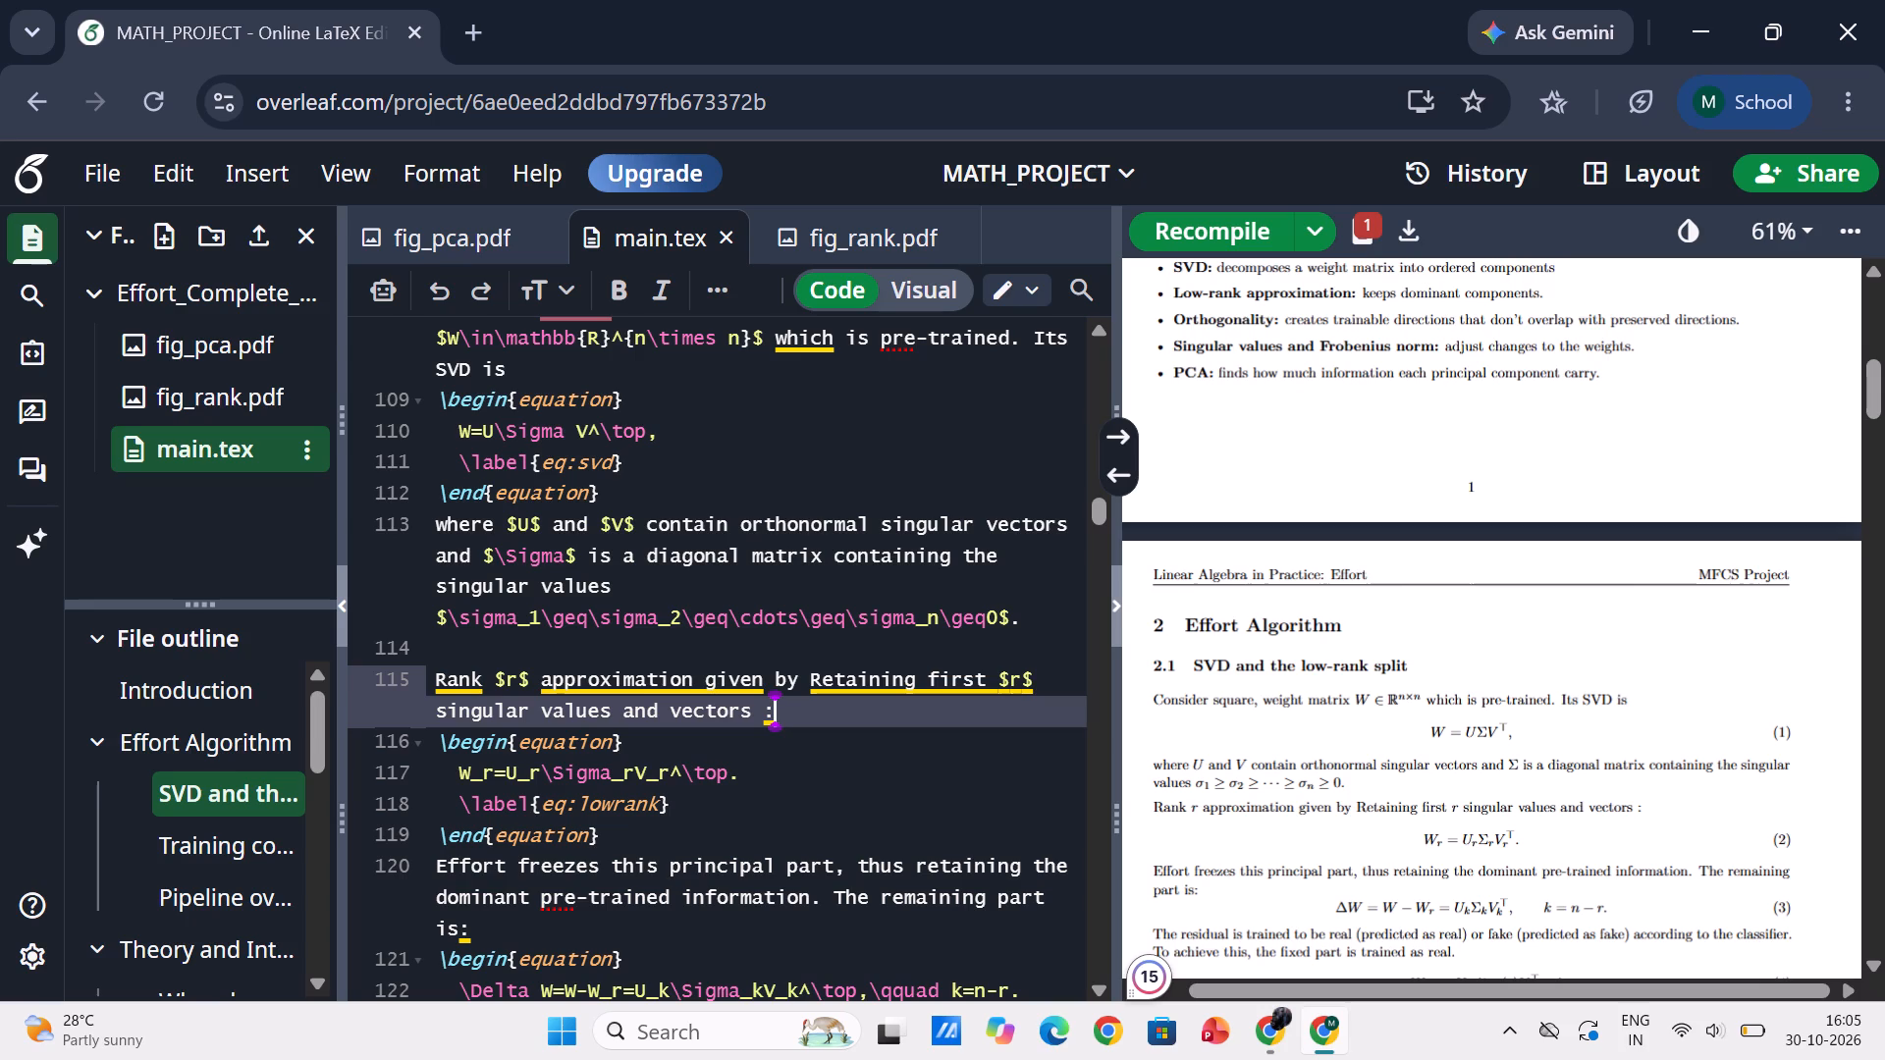
Delete the trailing period after \top in the low-rank equation (eq:lowrank), then save and recompile main.tex.
click(499, 774)
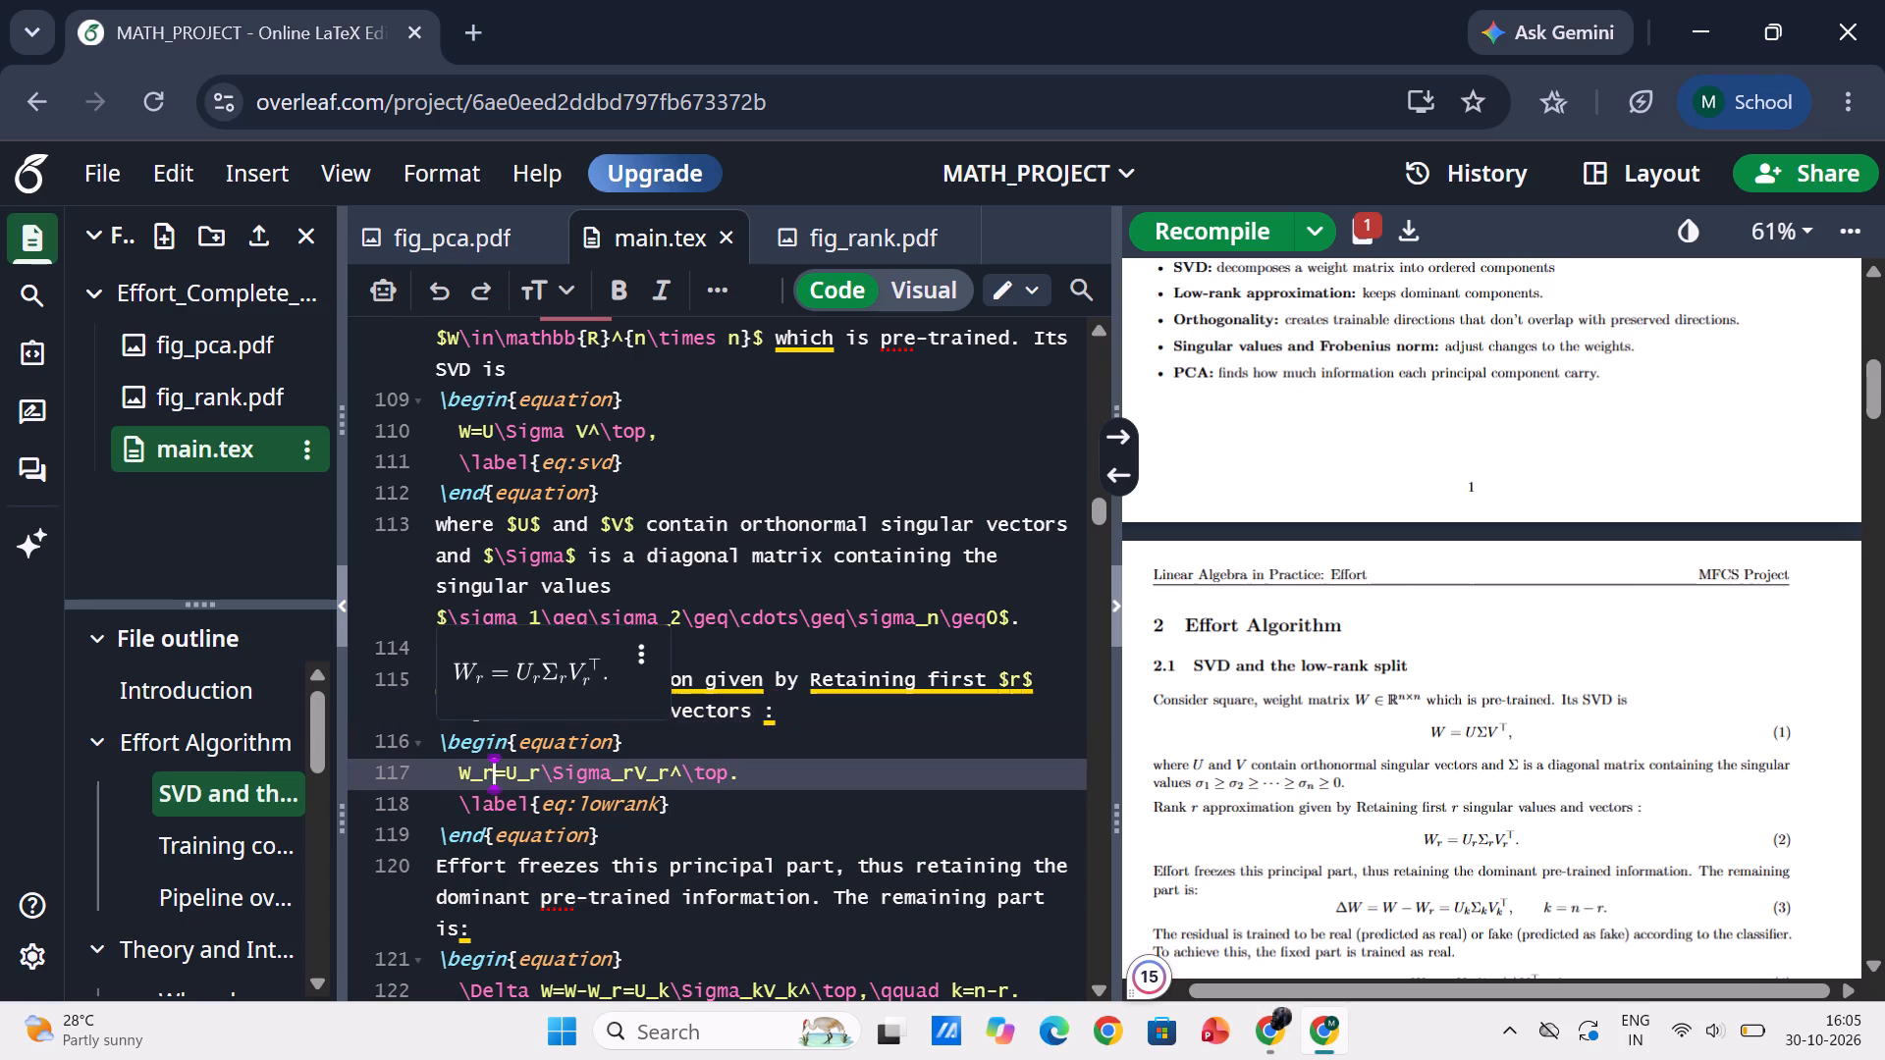
click(753, 771)
key(BackSpace)
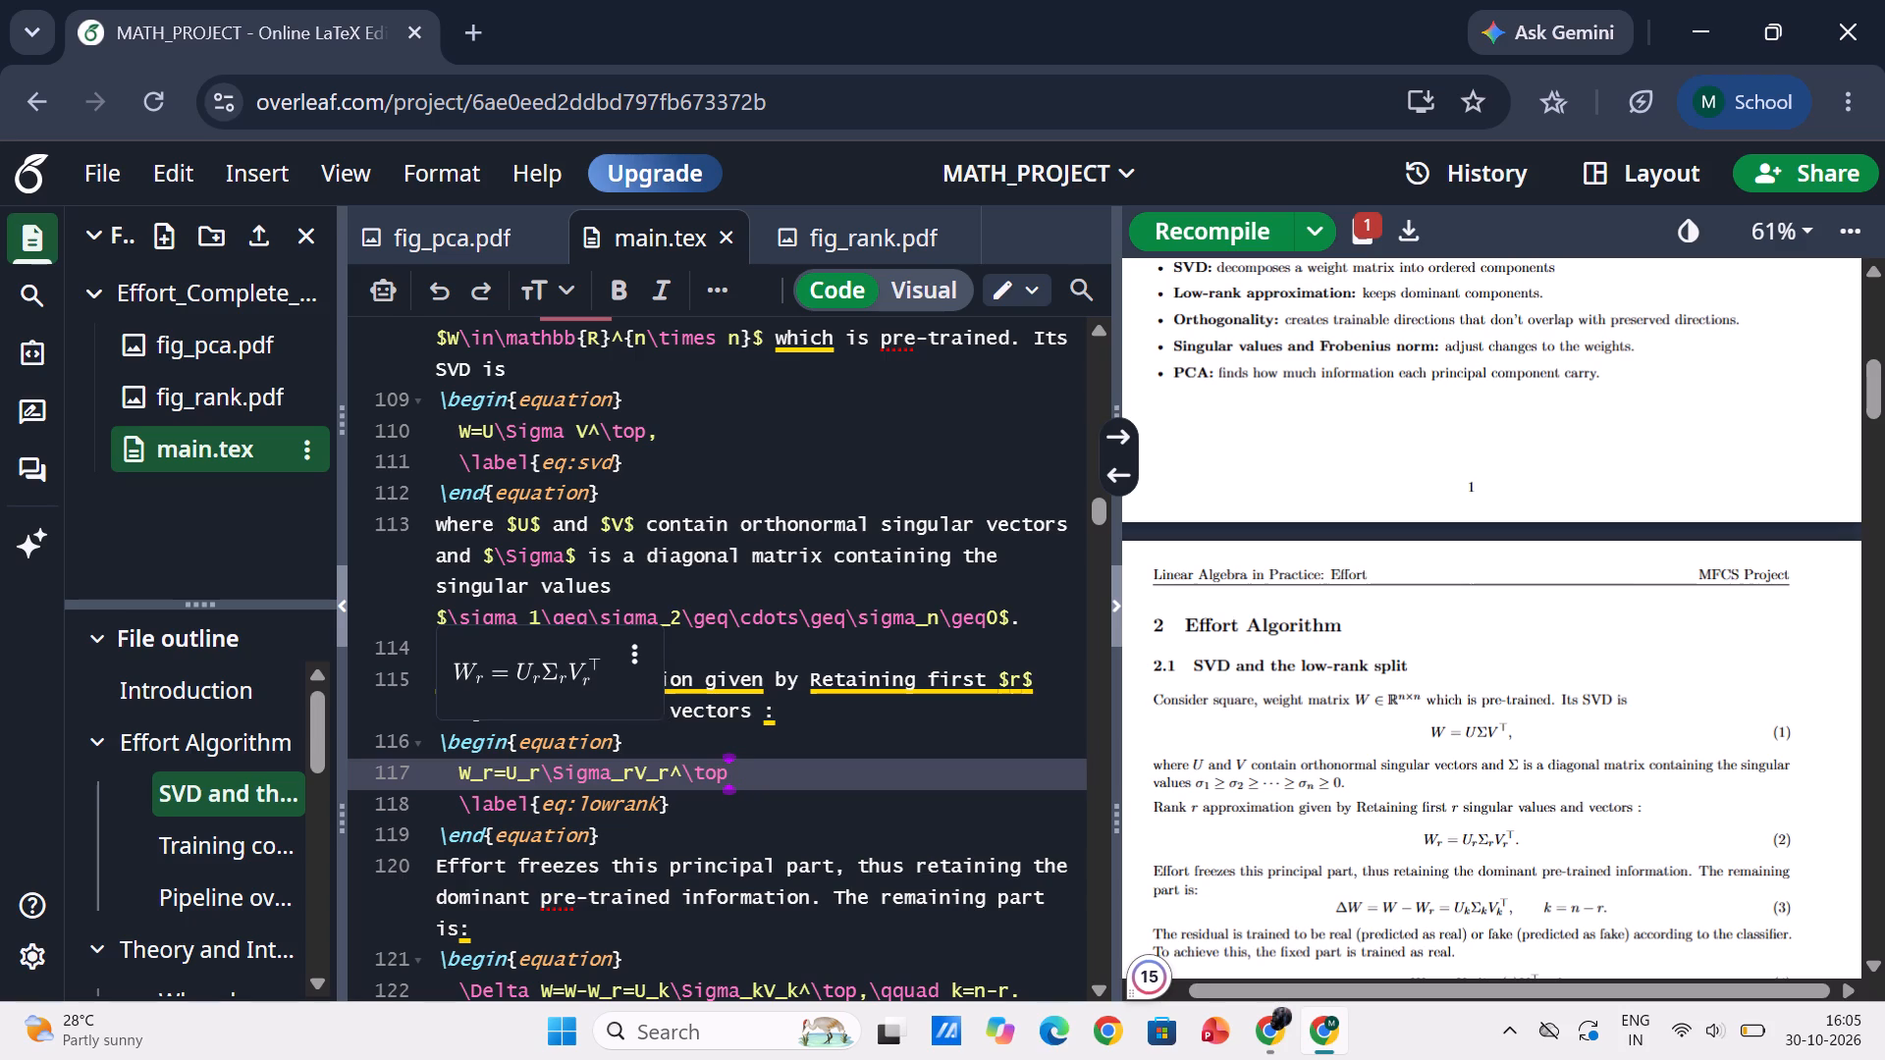
key(ctrl+s)
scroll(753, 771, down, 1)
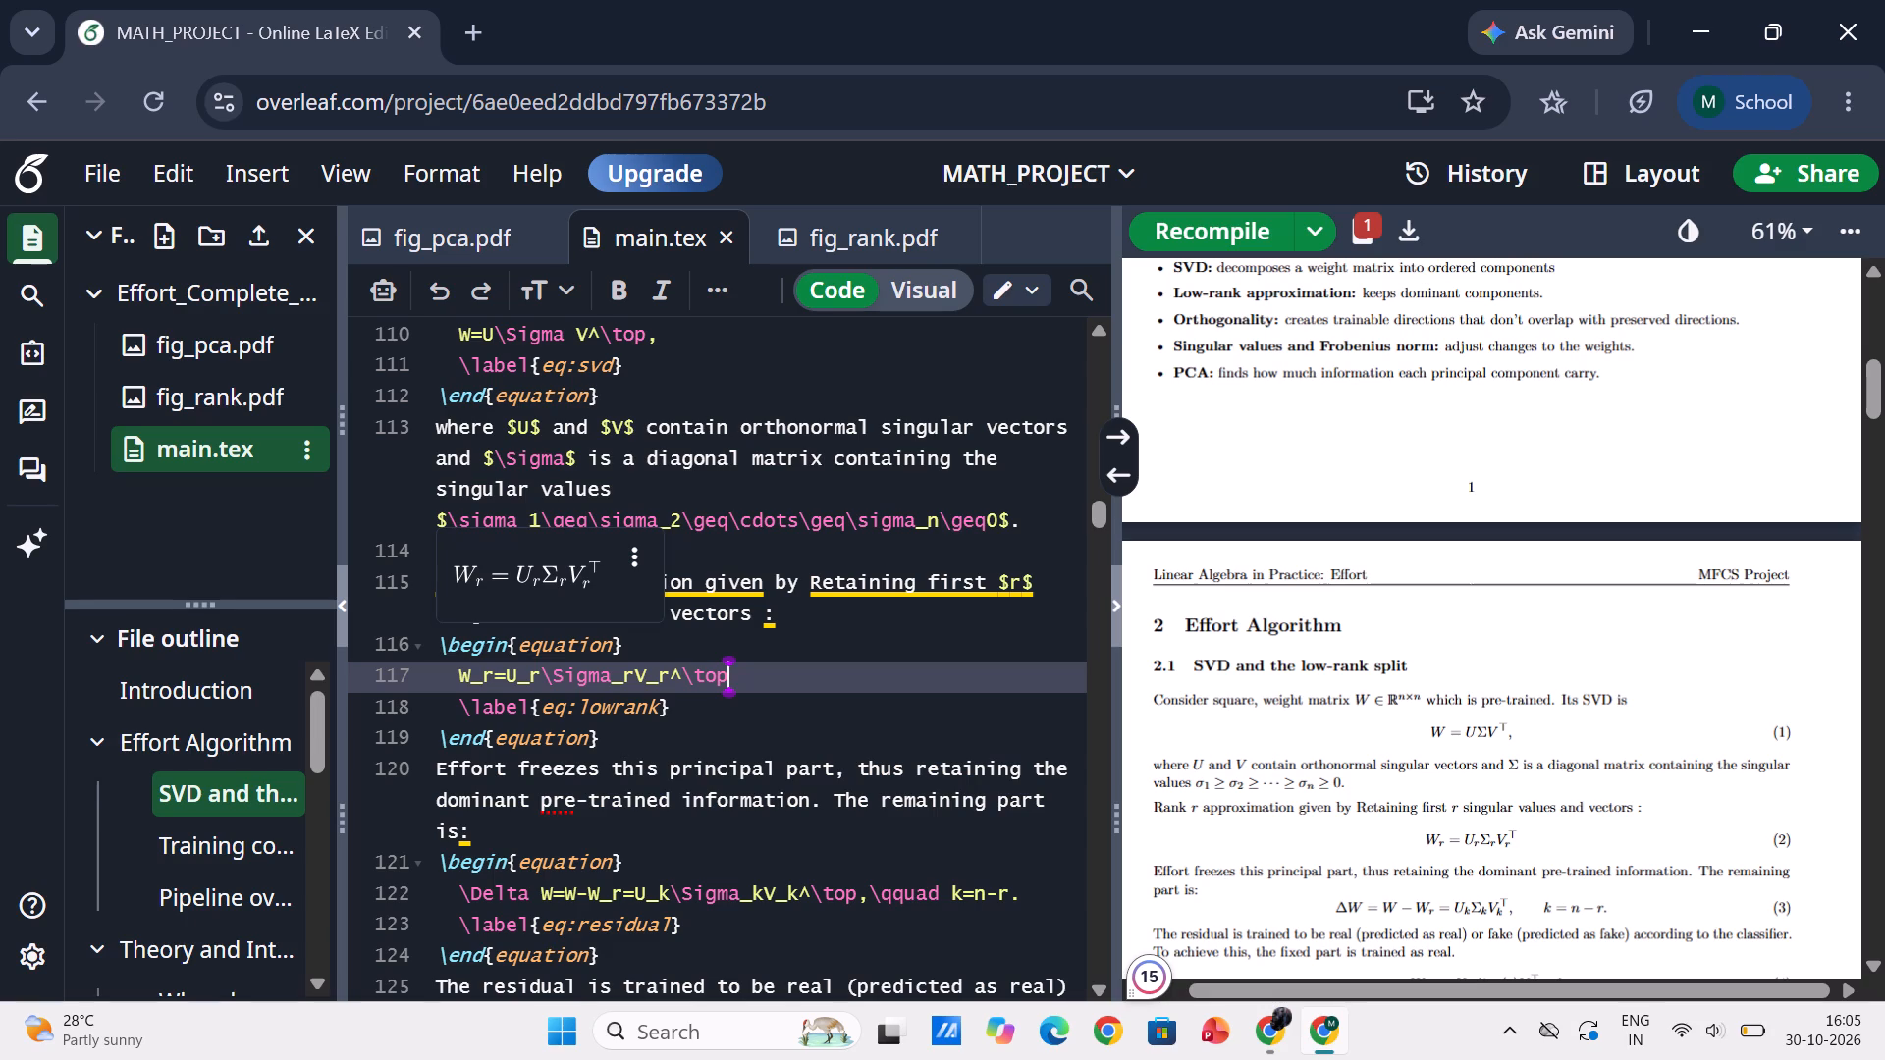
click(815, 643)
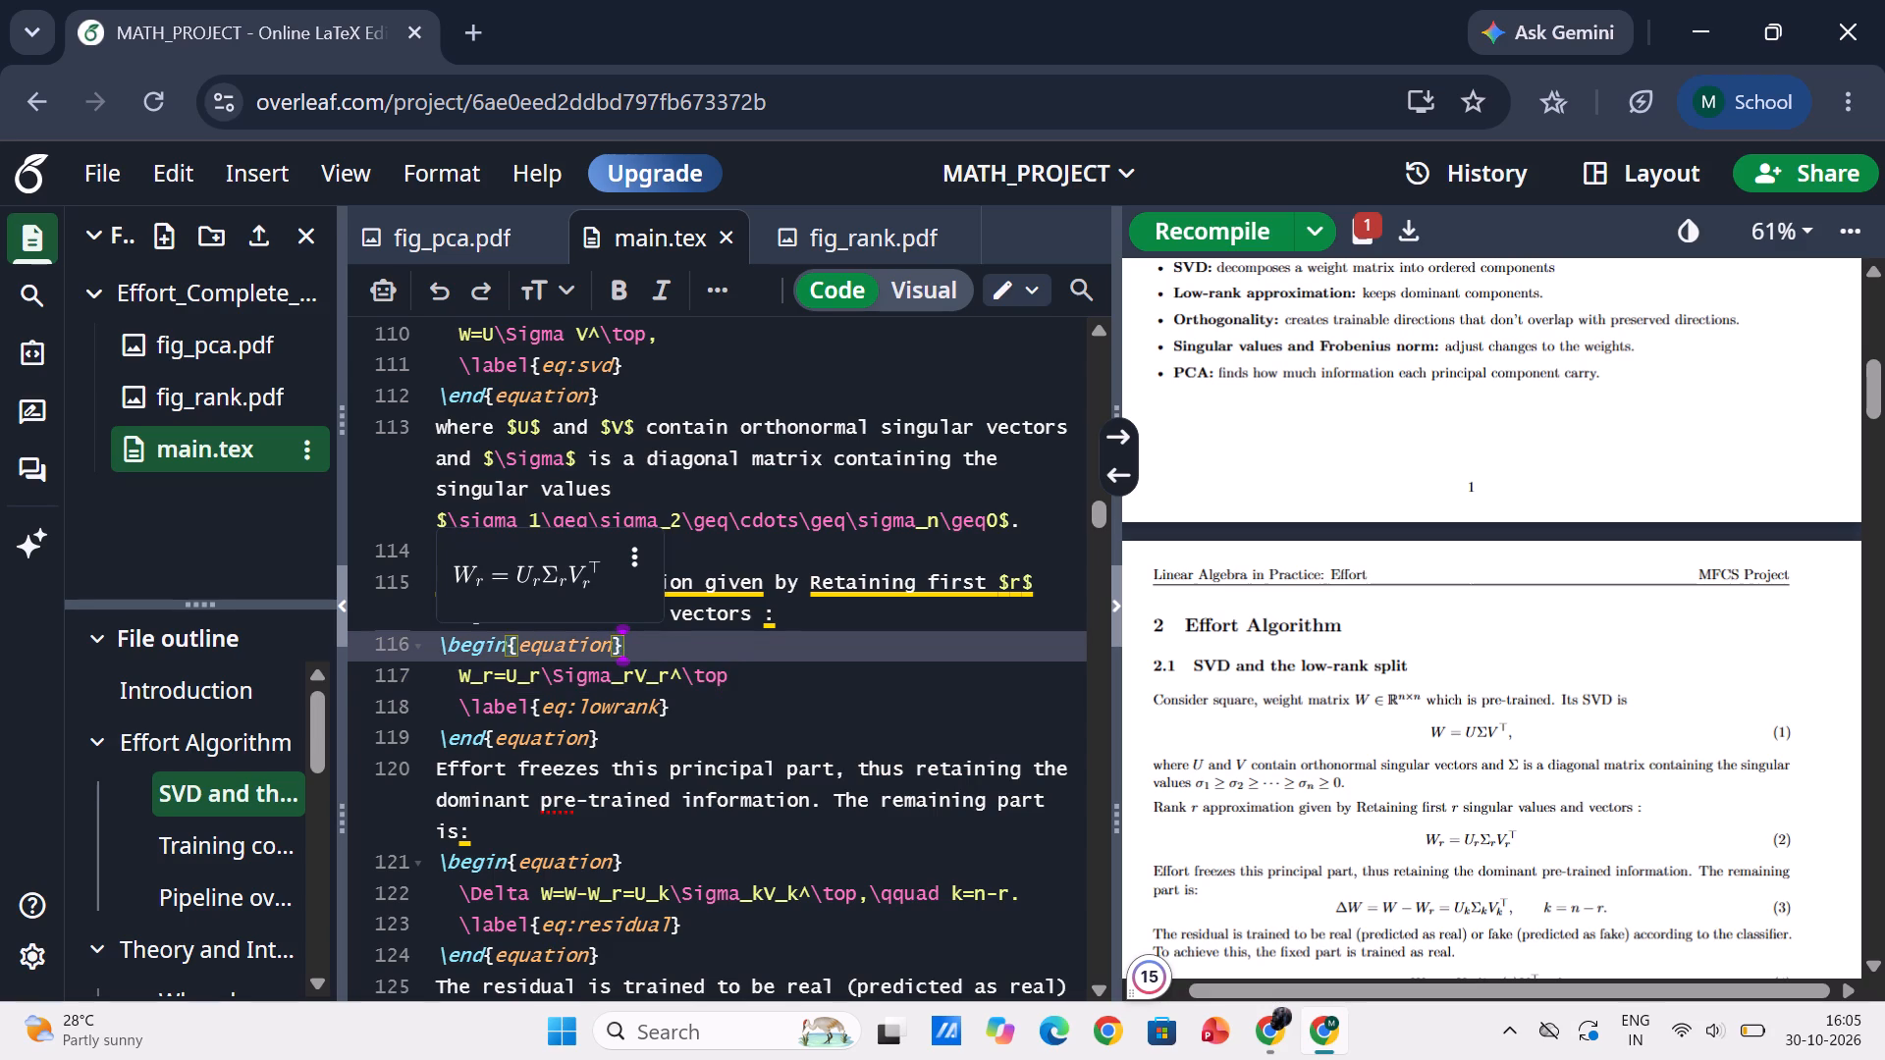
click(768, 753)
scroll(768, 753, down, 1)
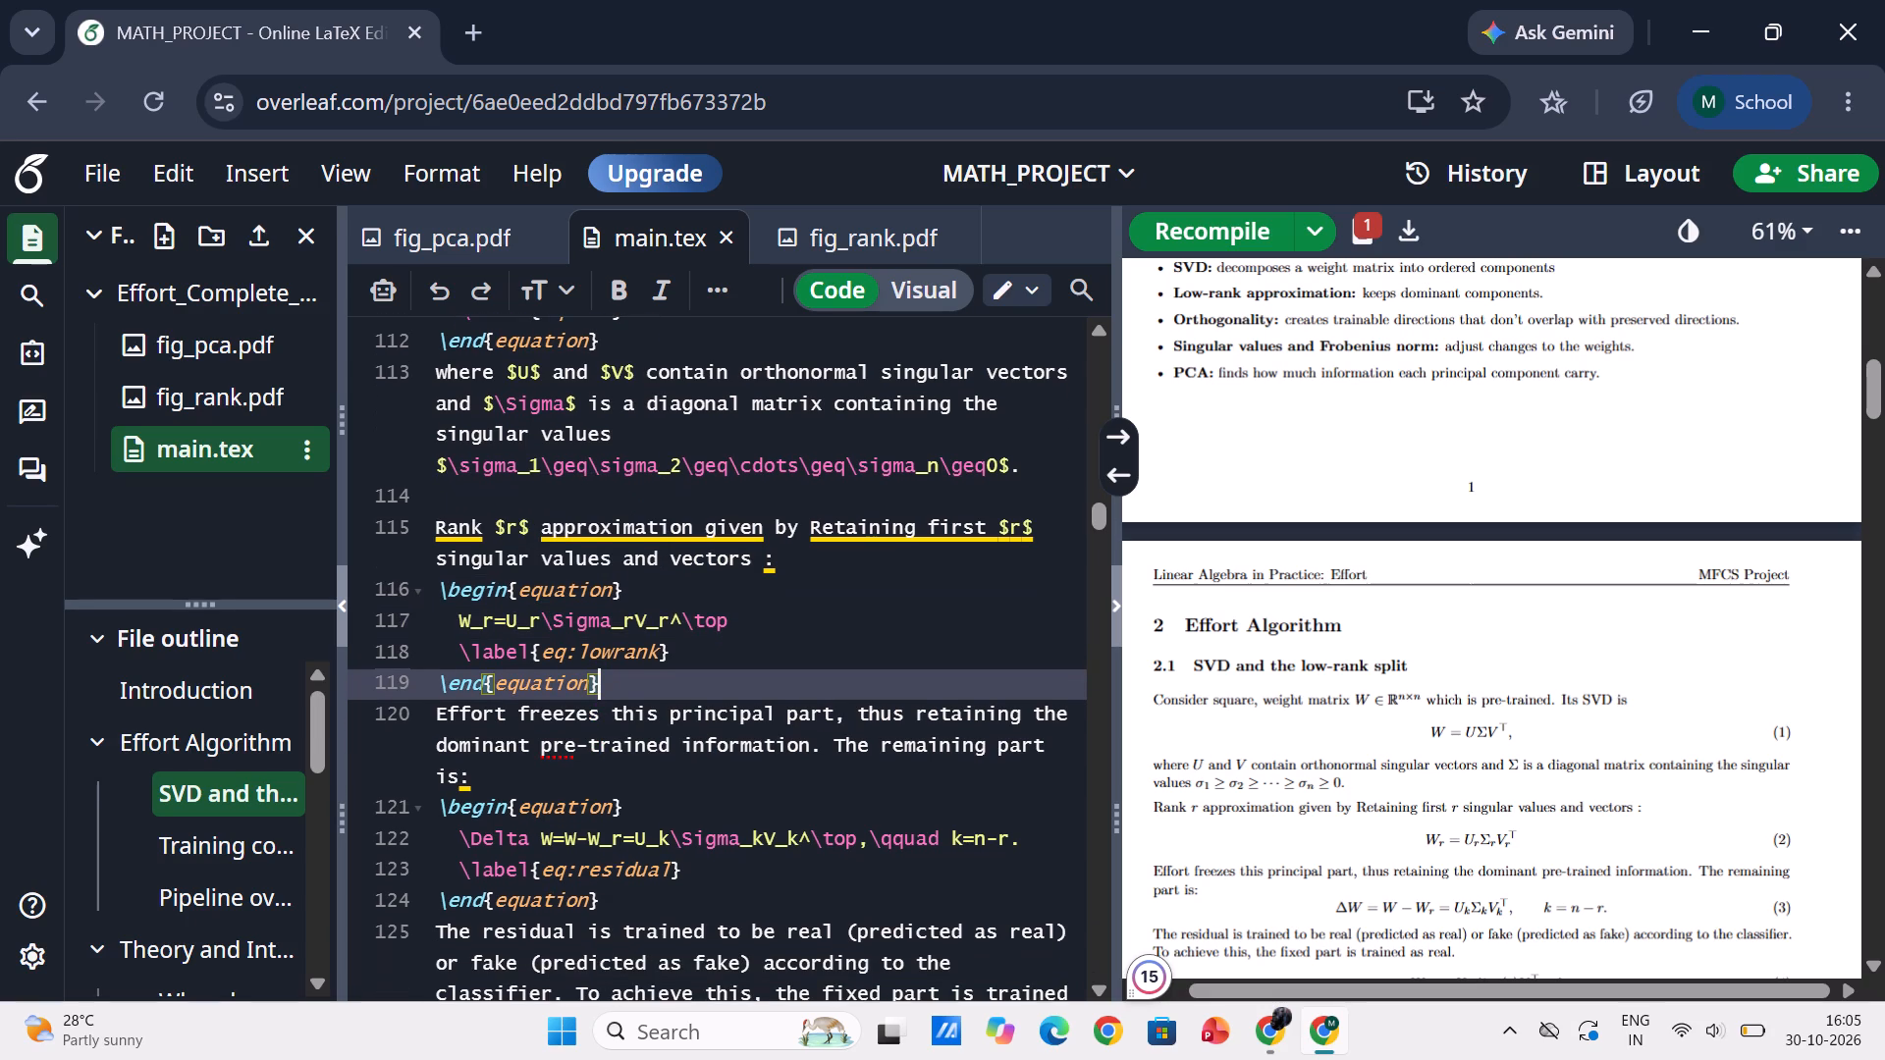
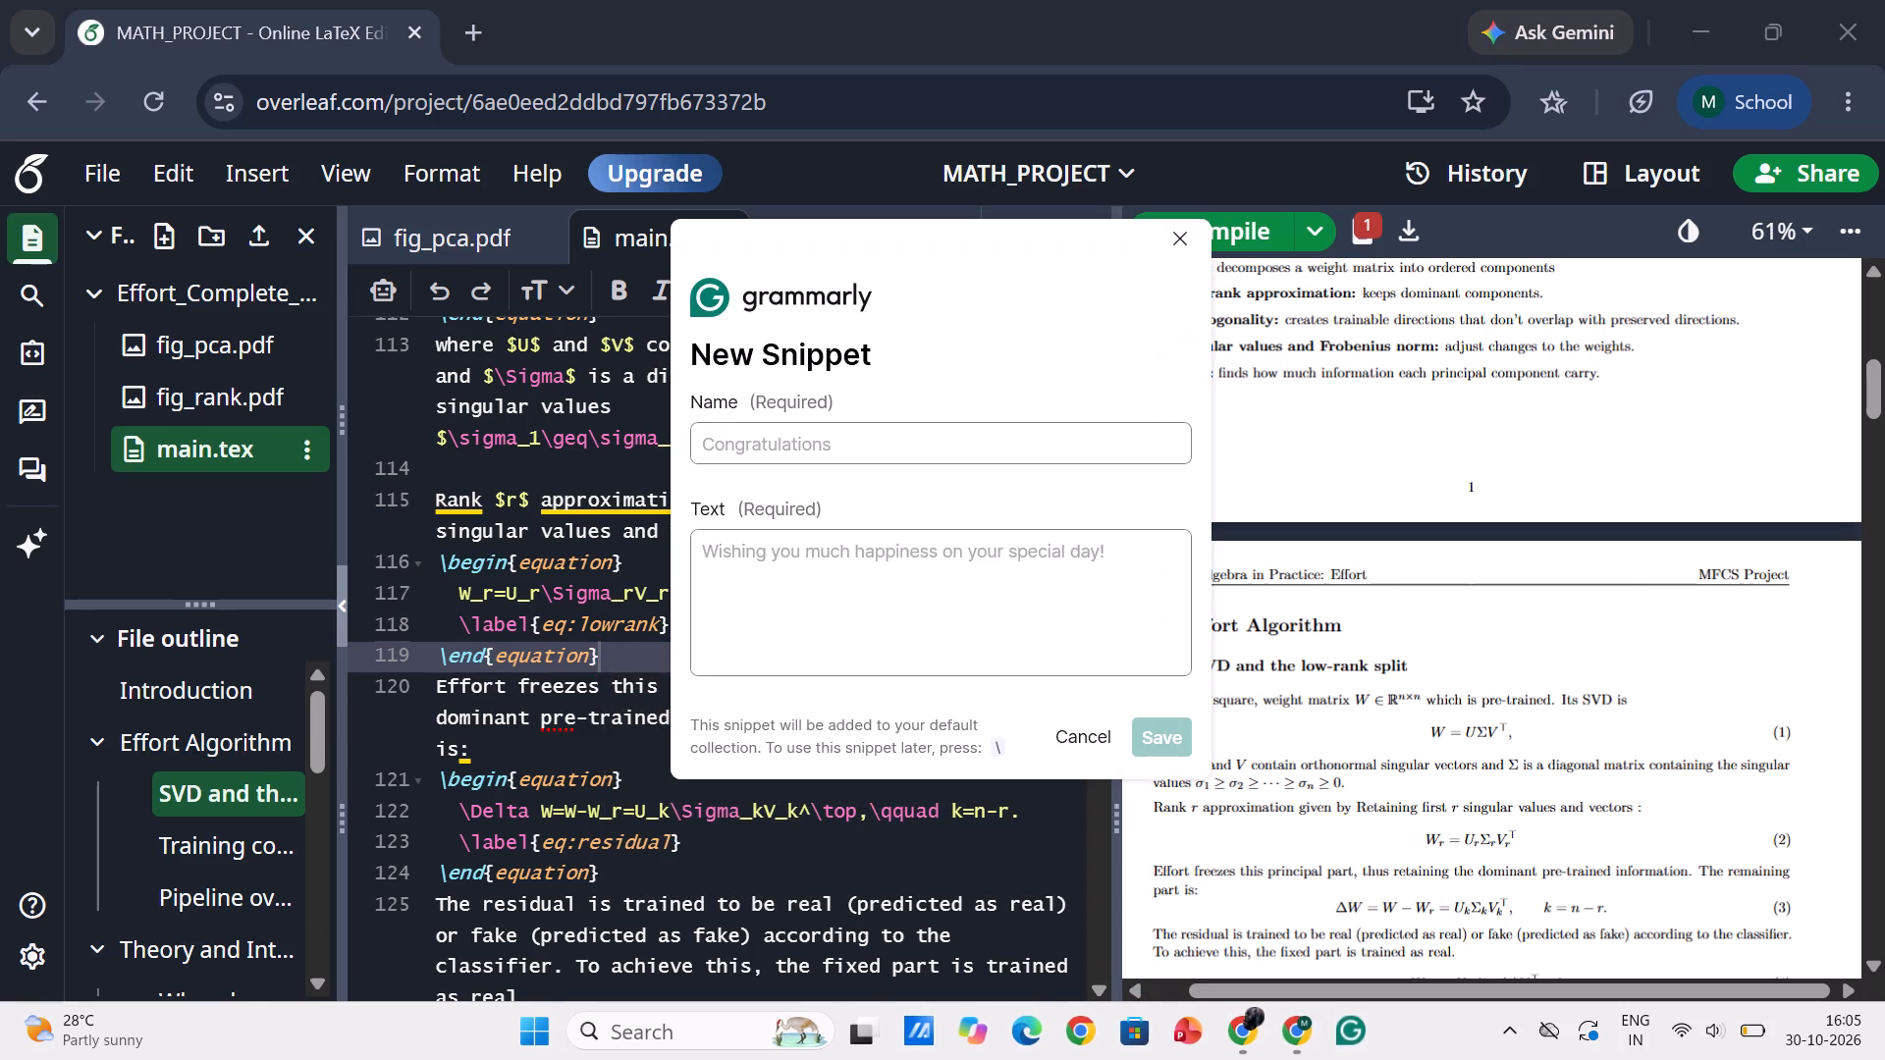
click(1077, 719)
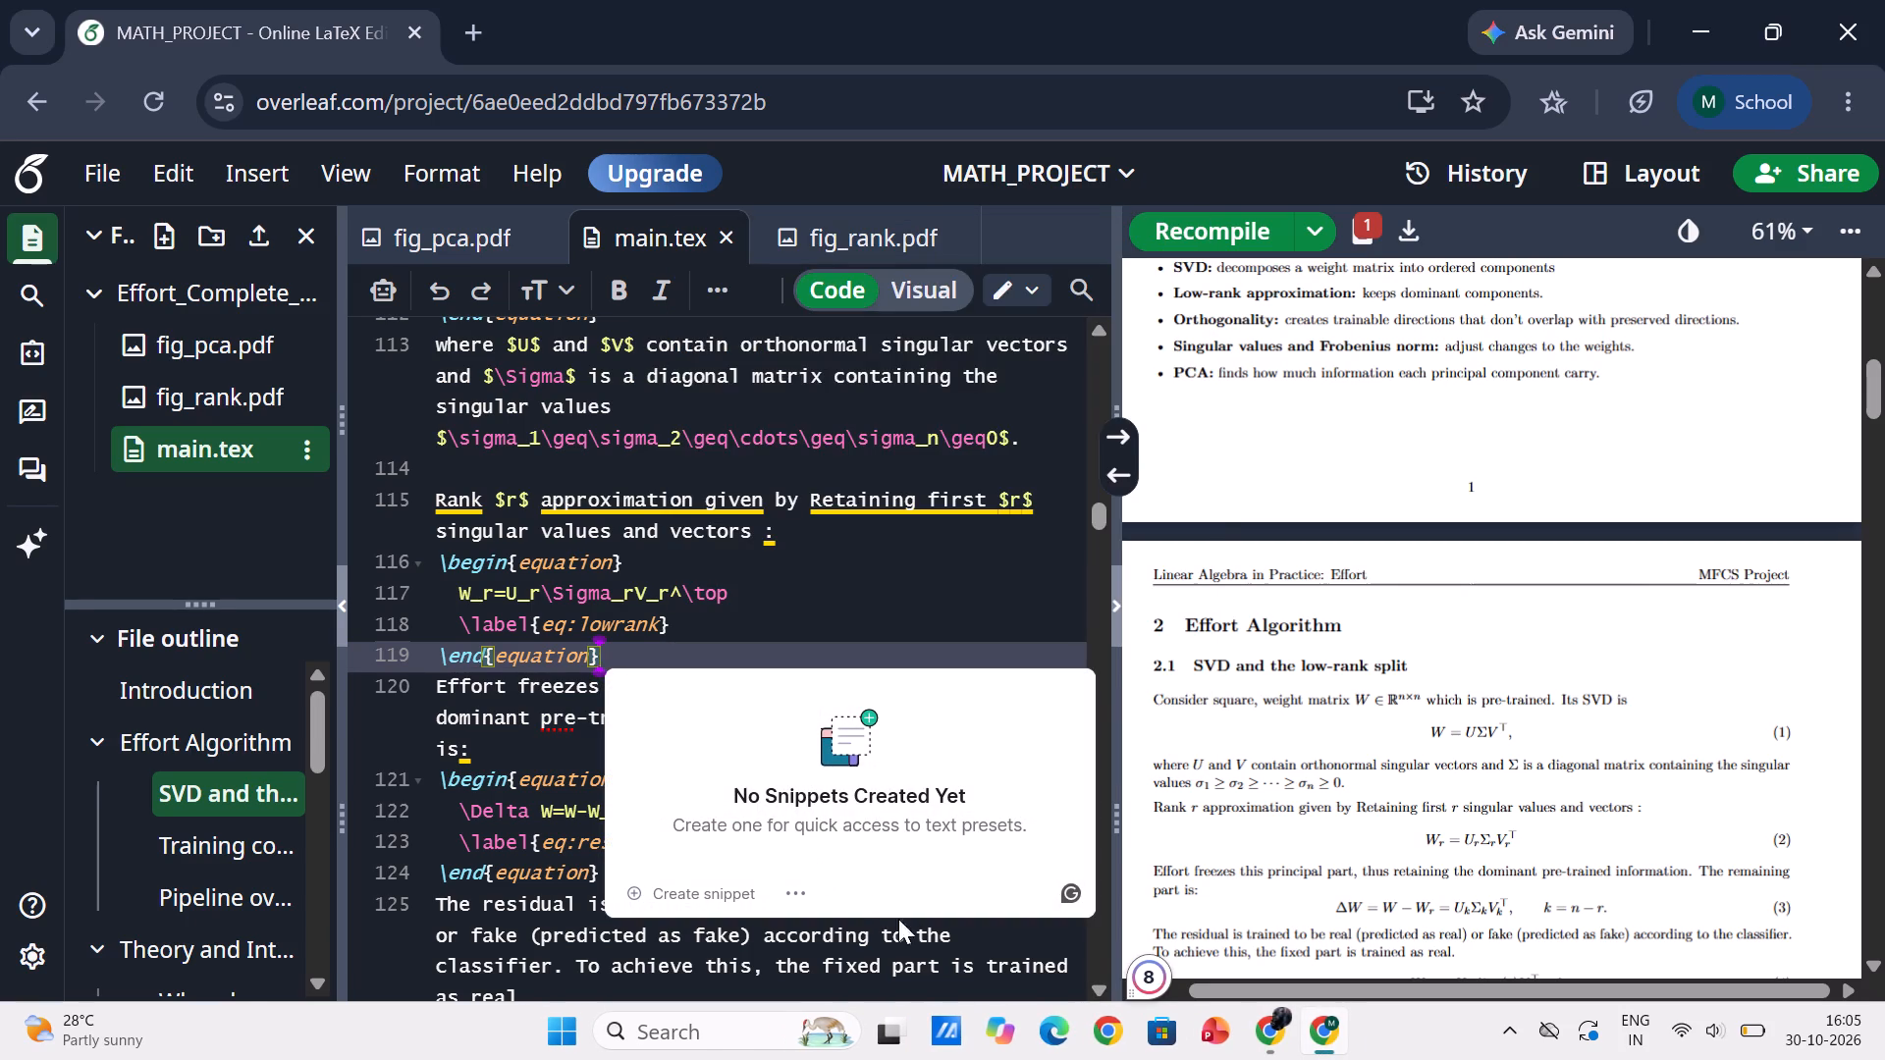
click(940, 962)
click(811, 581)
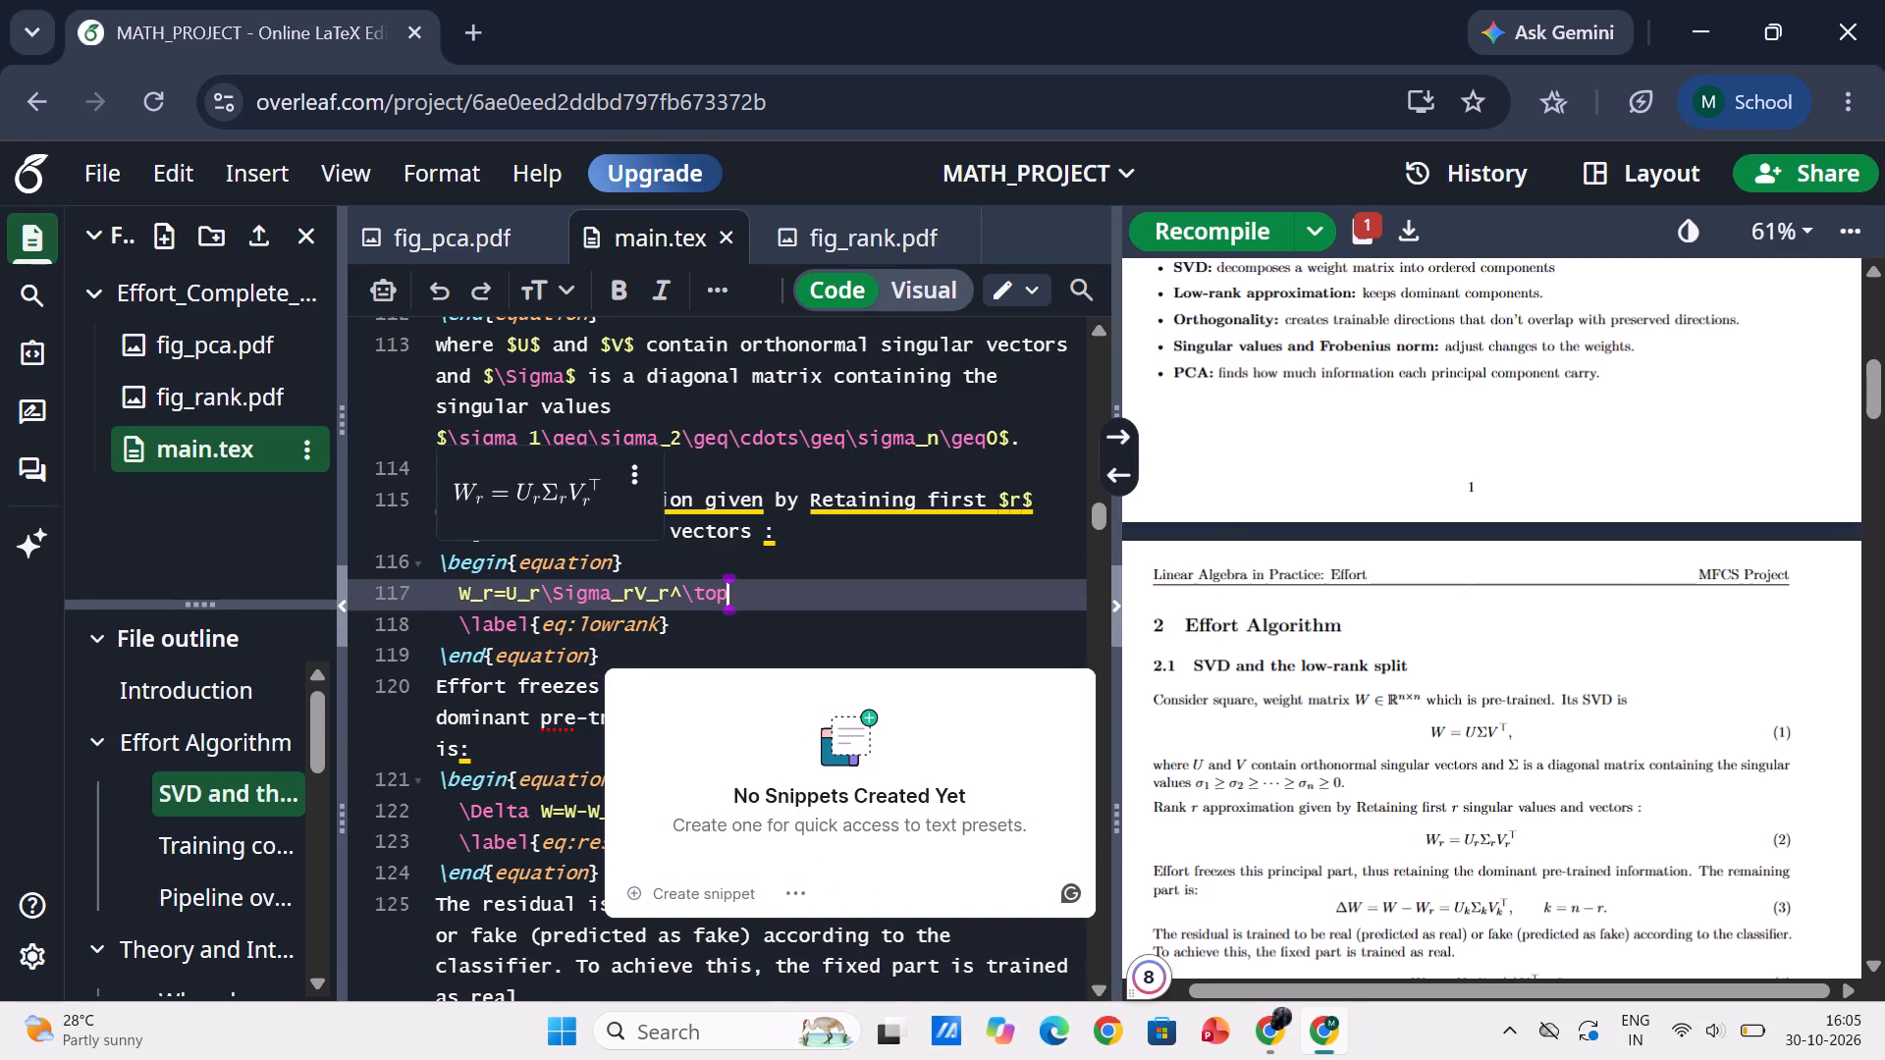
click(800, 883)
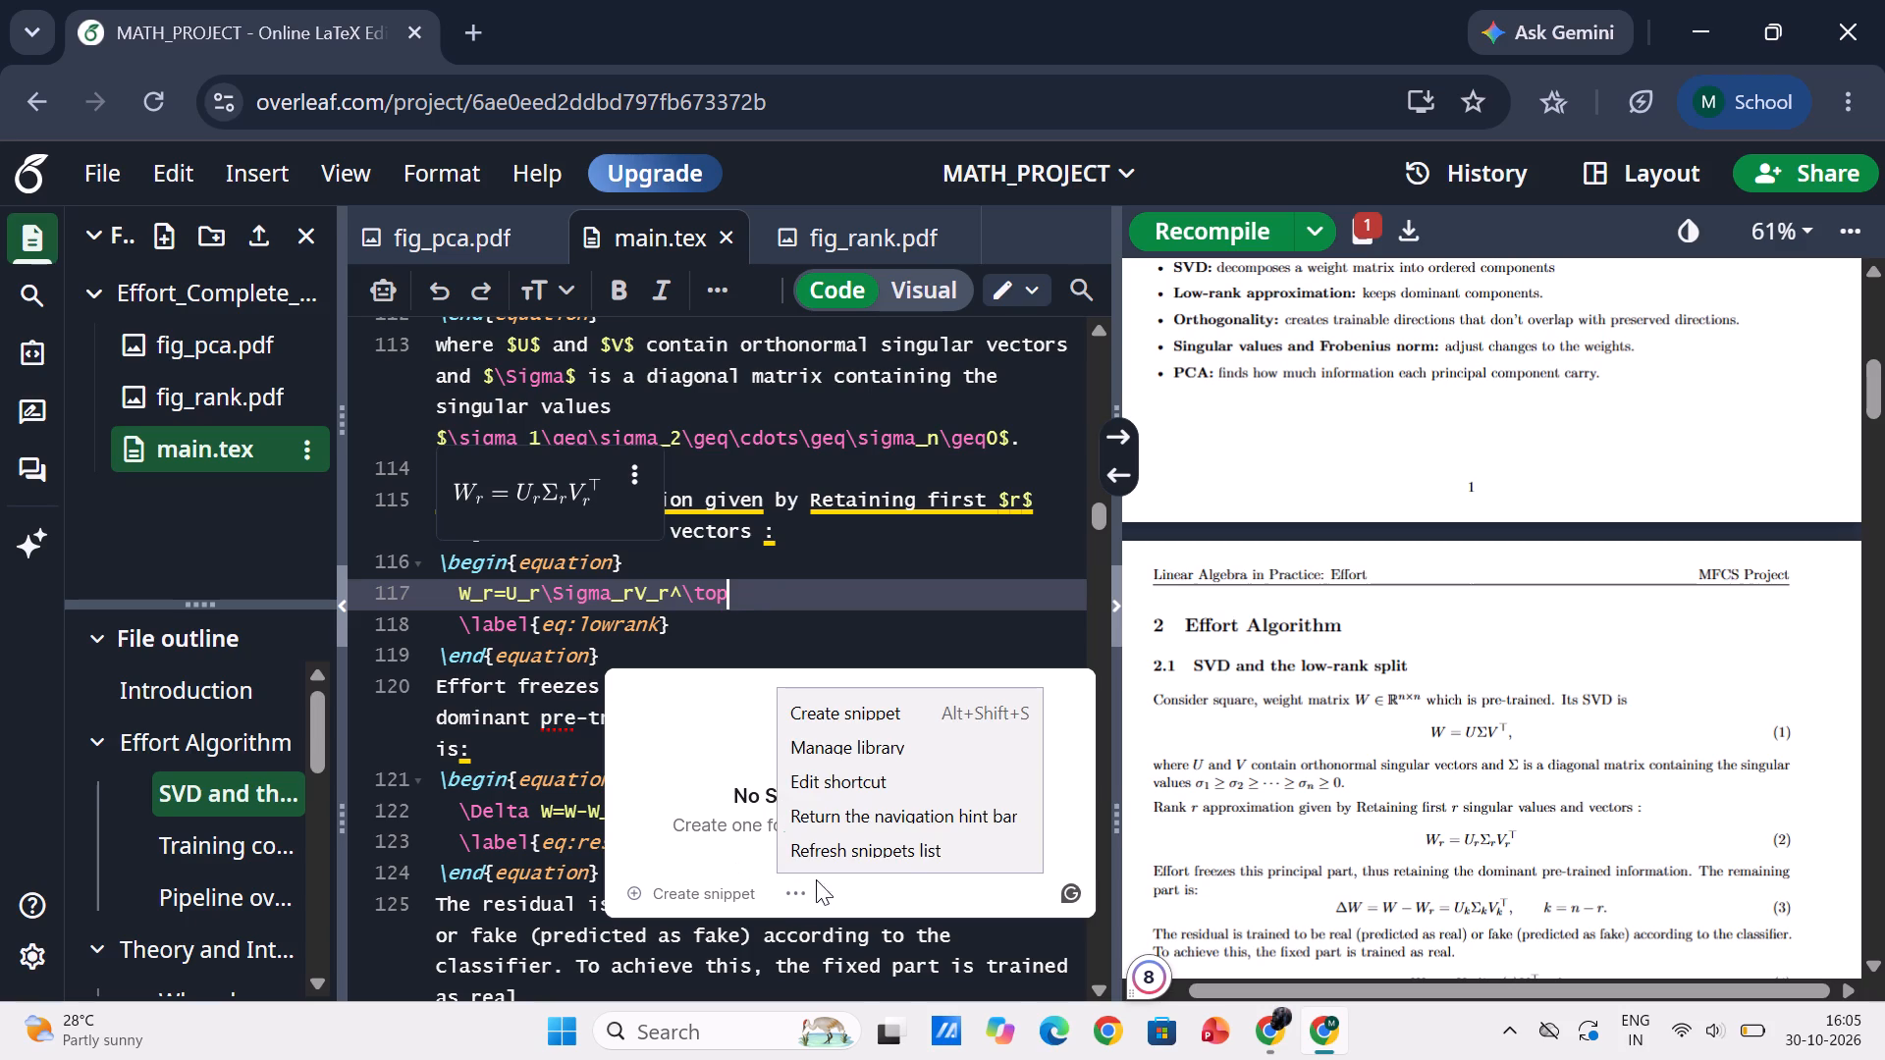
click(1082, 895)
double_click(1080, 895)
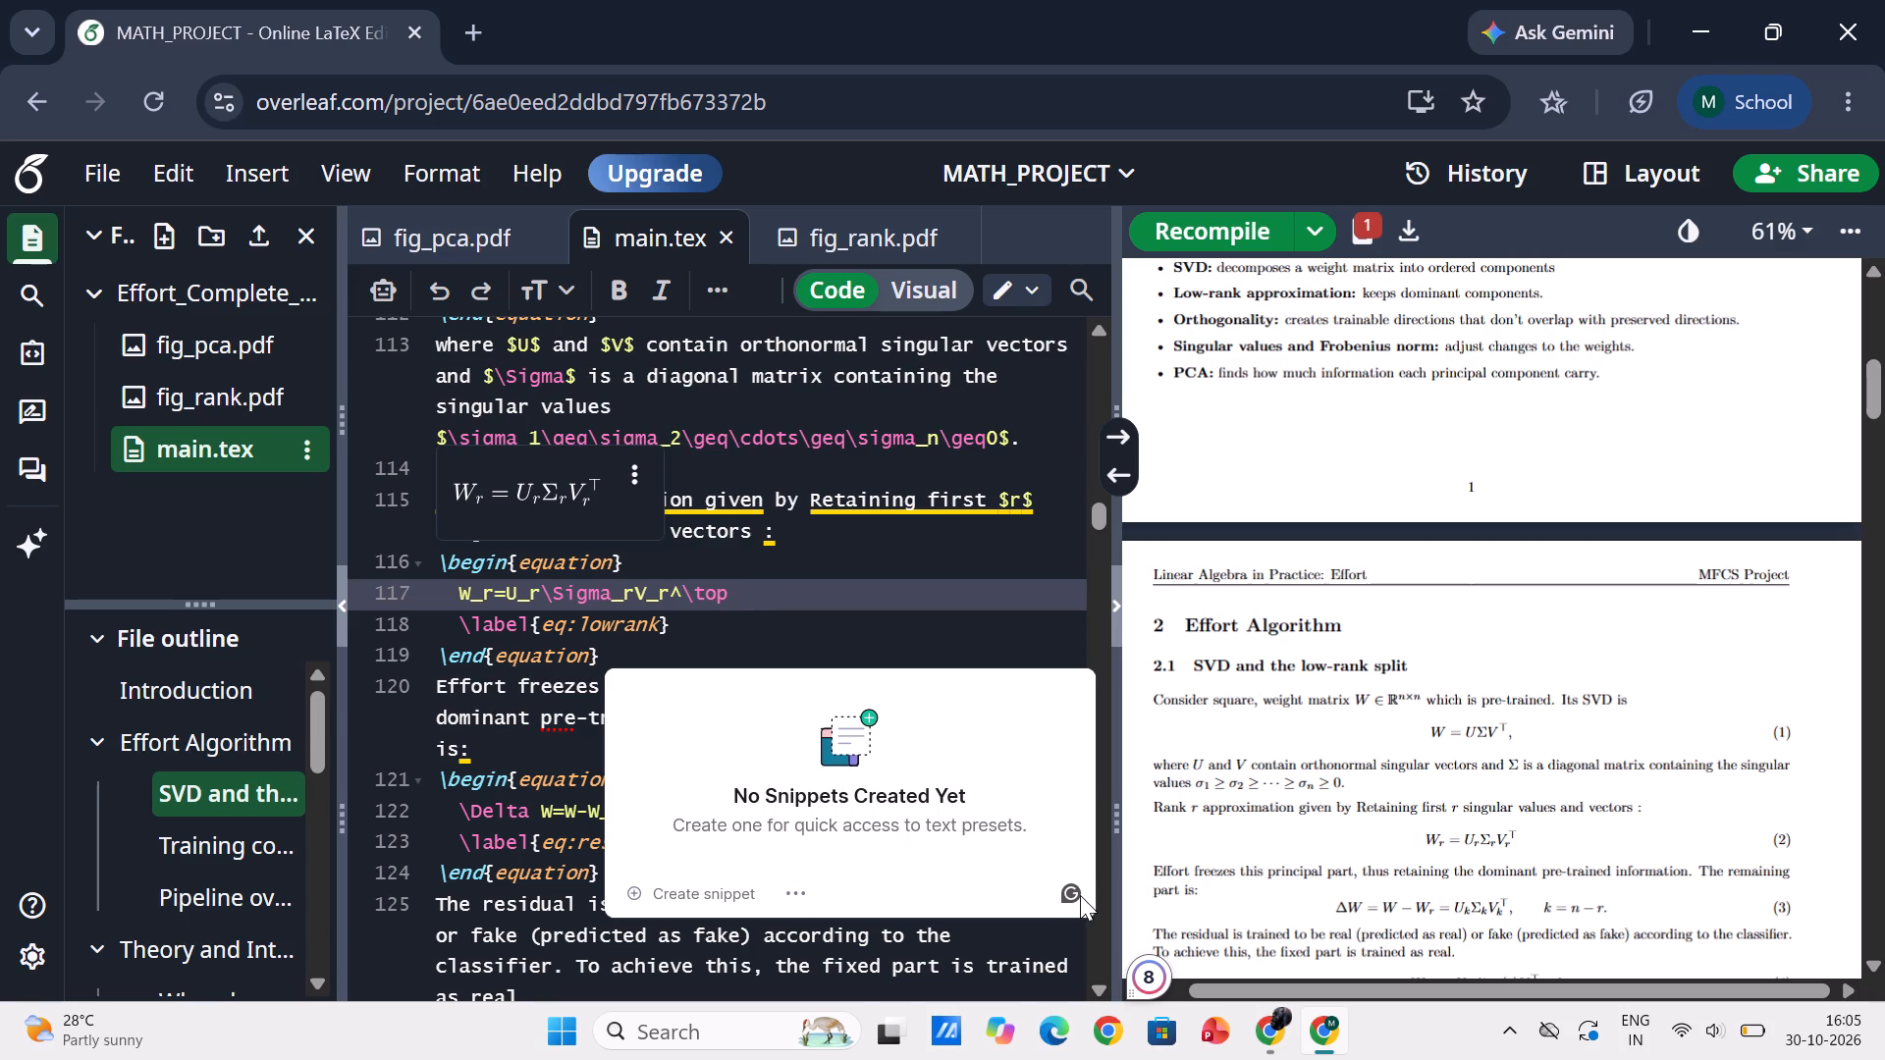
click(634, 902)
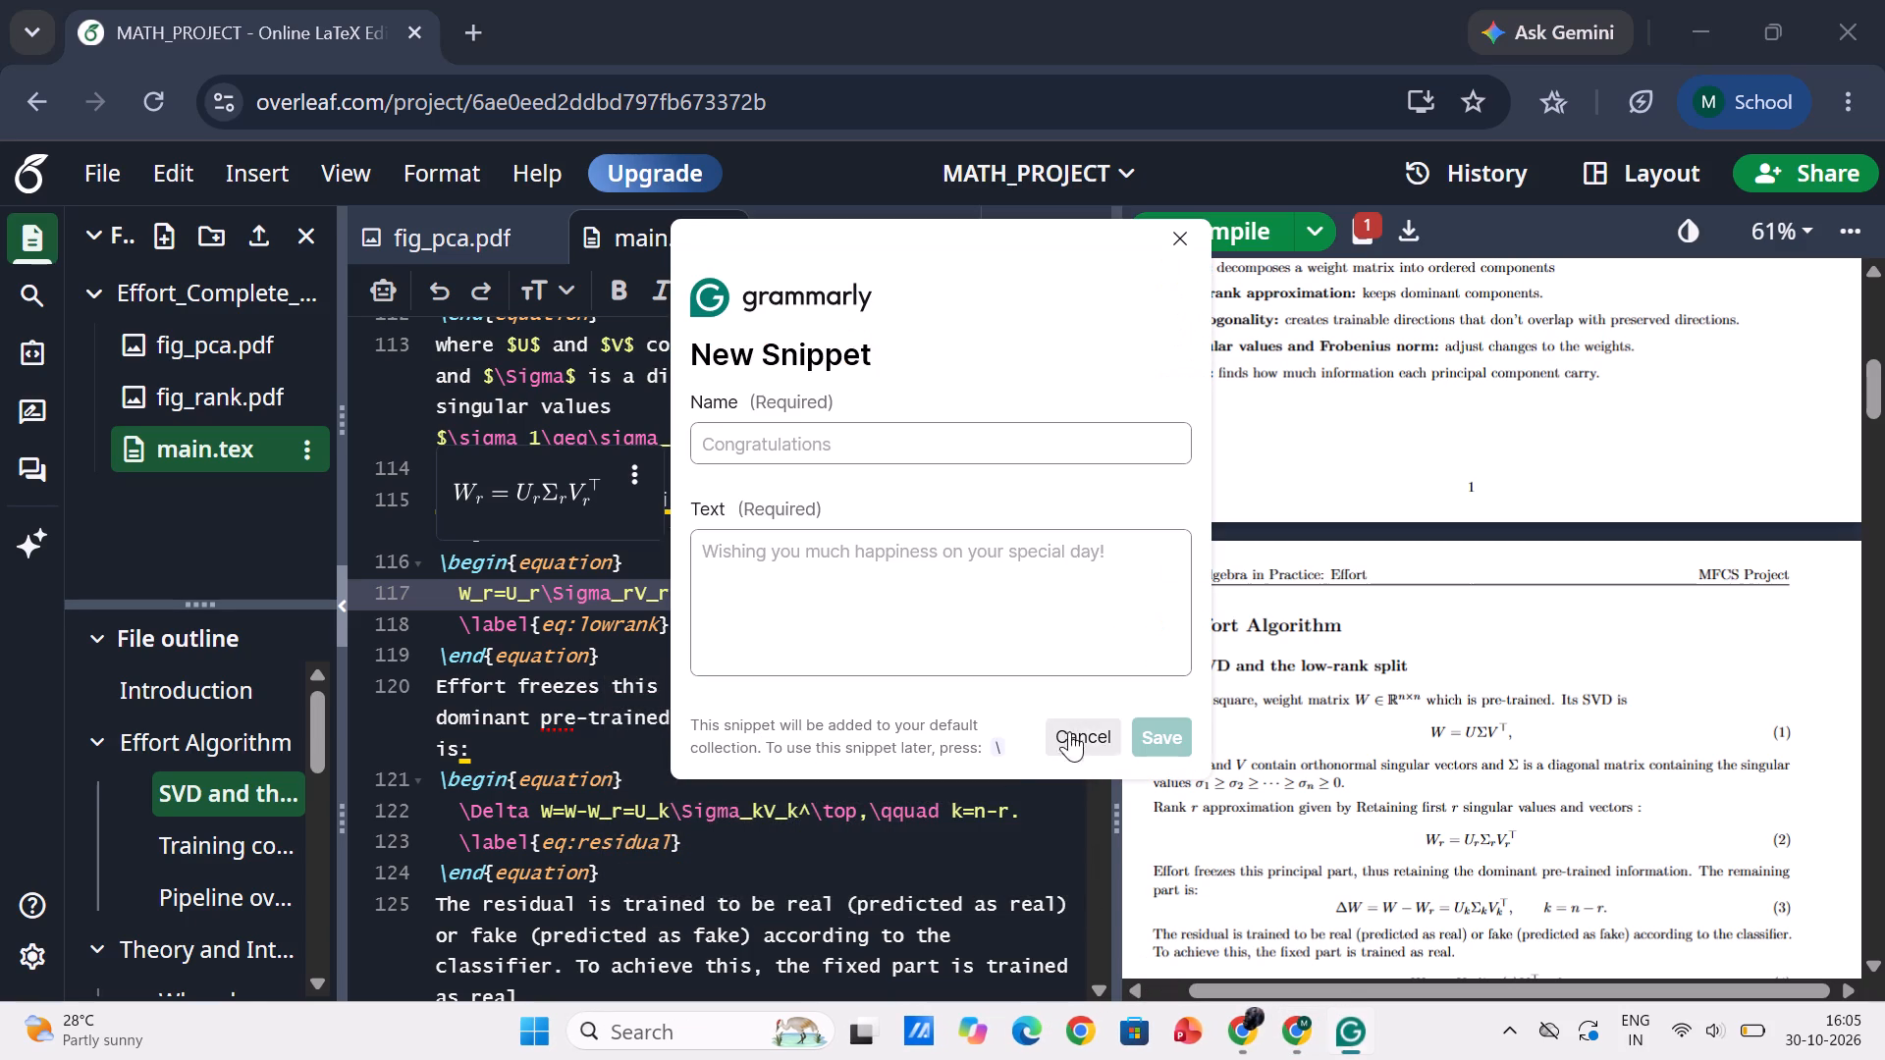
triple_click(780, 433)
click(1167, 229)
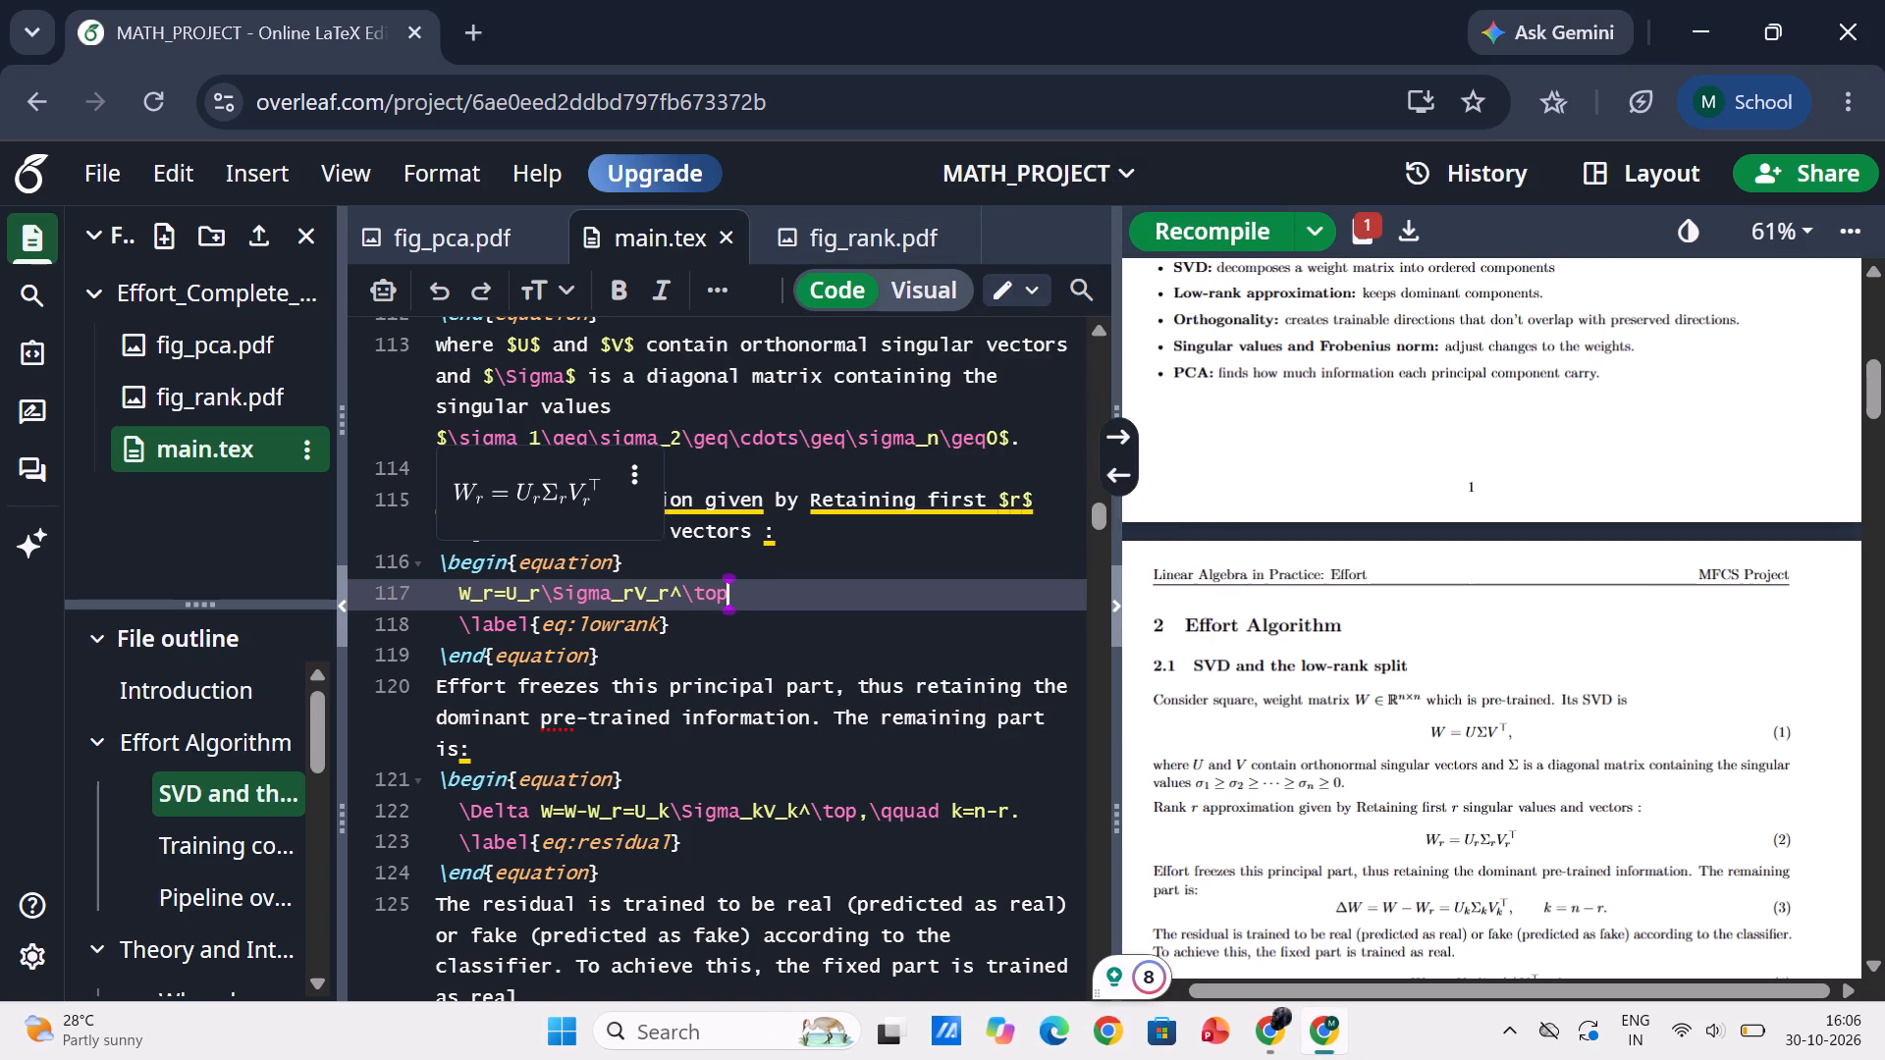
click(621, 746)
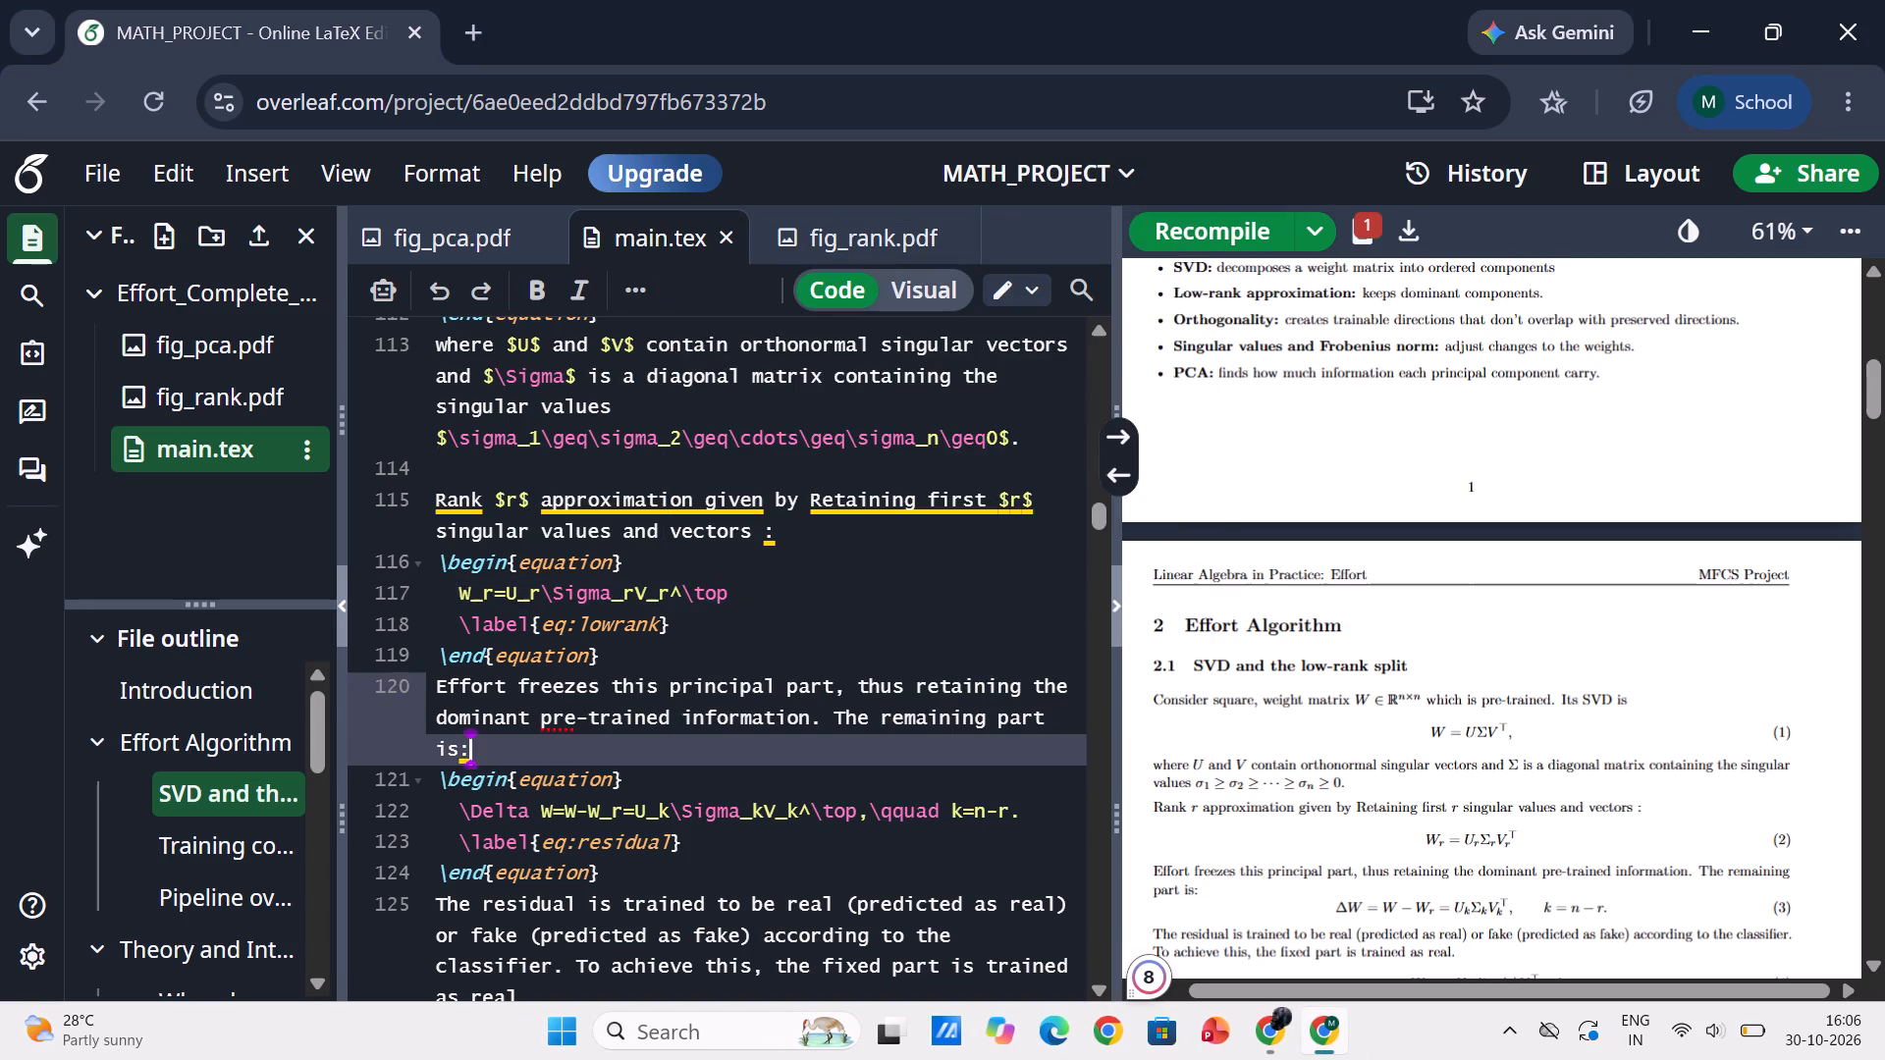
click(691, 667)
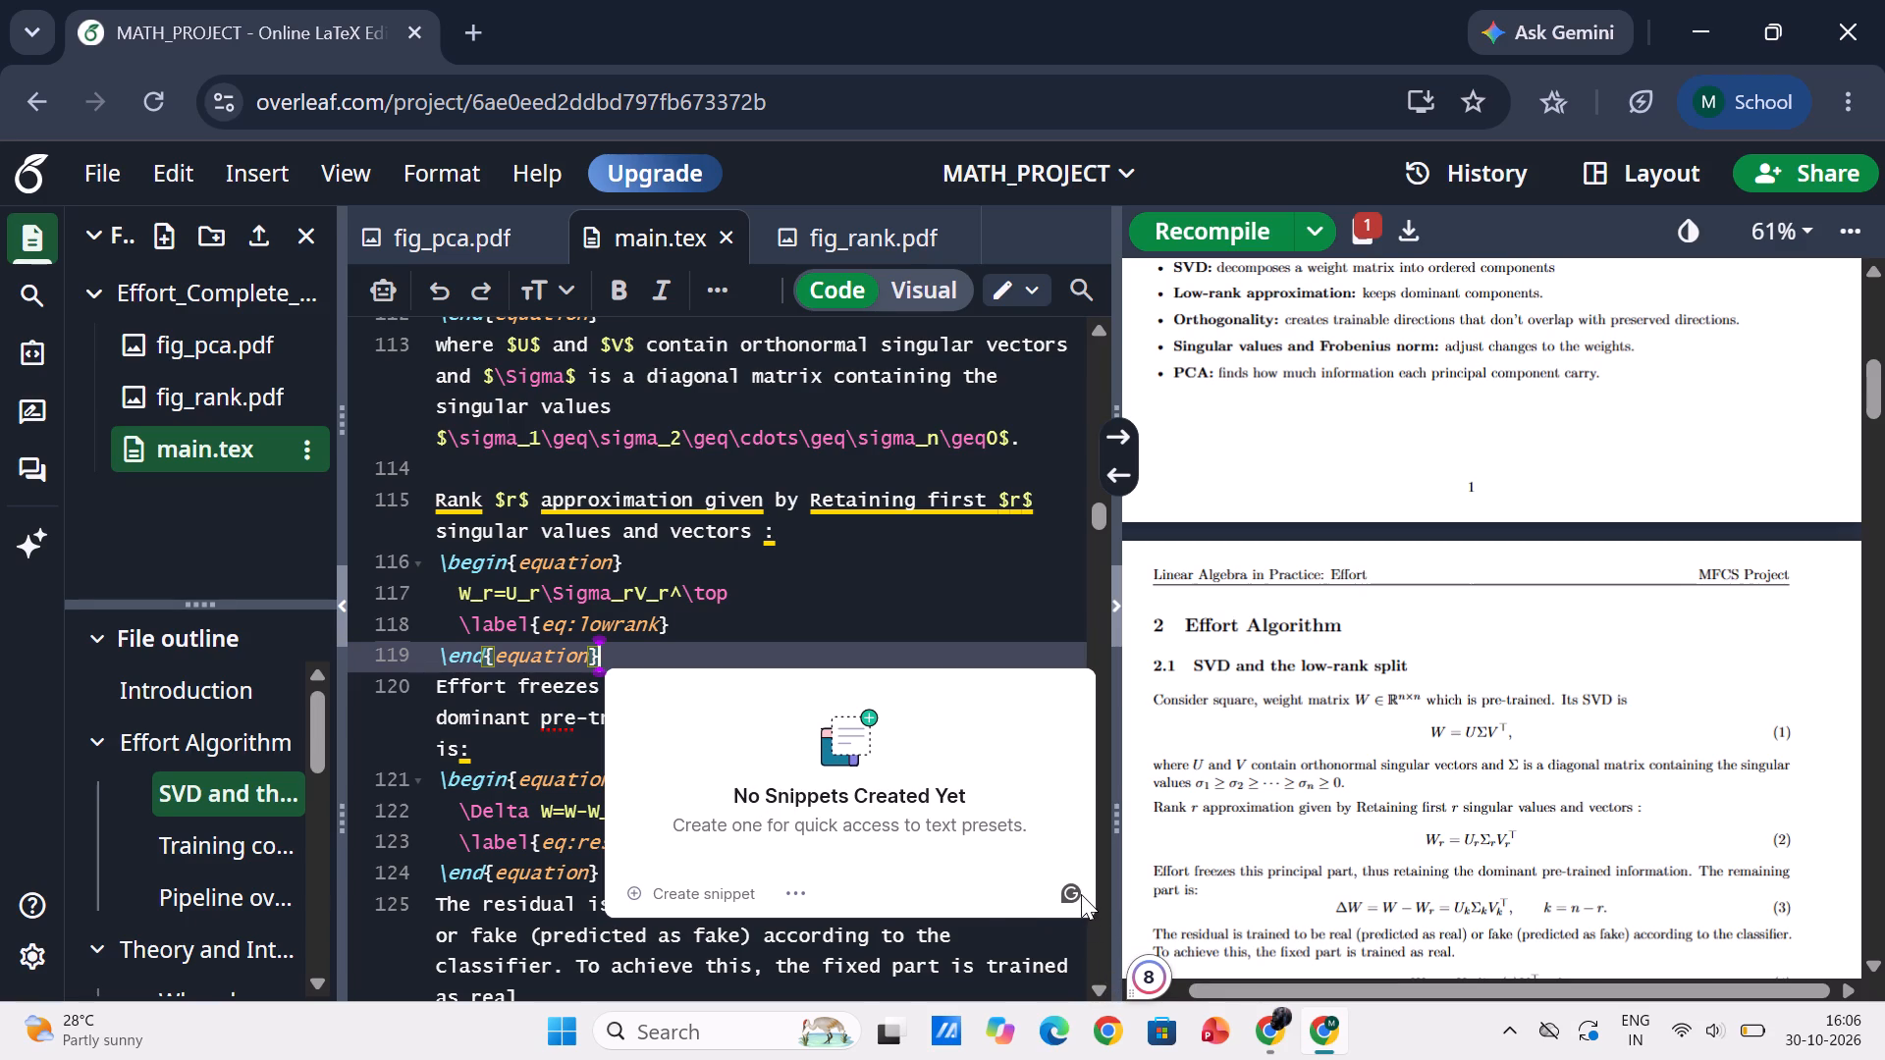
Open the Grammarly account profile page from the snippet popup's options and look through its settings.
click(790, 895)
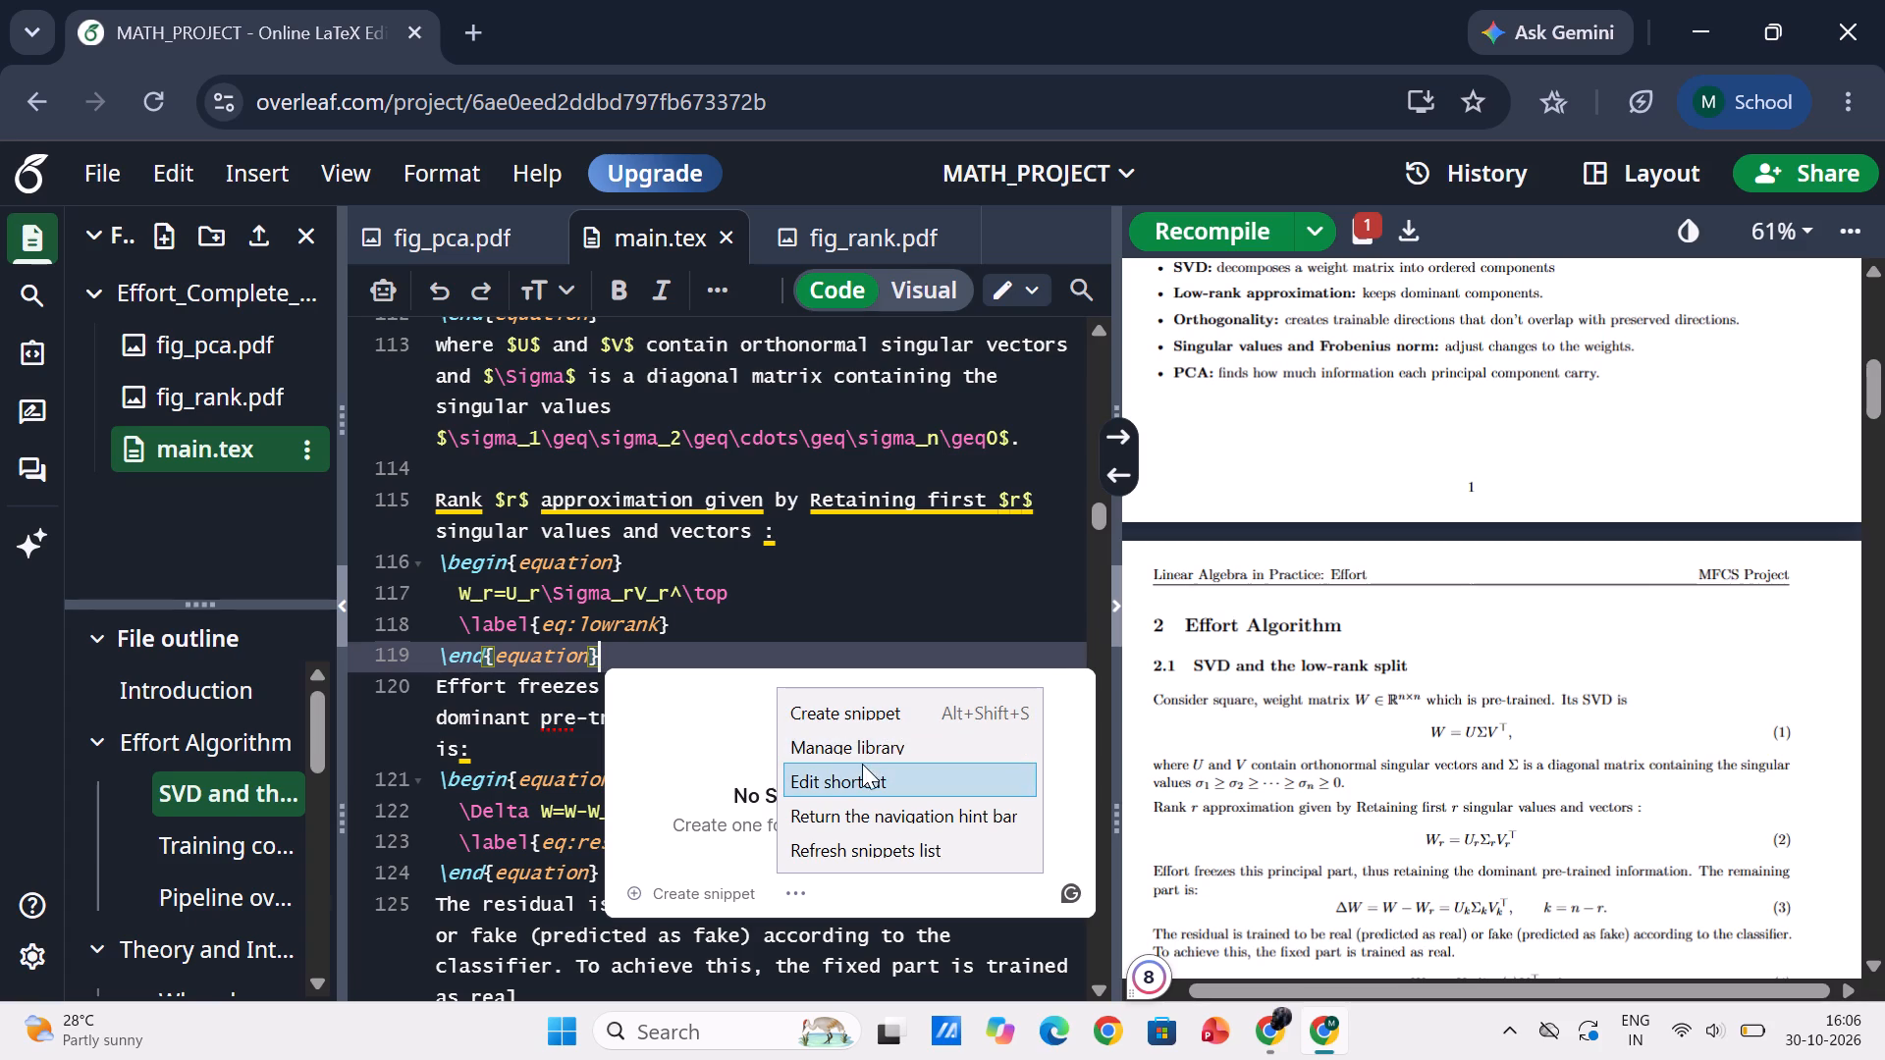
click(858, 796)
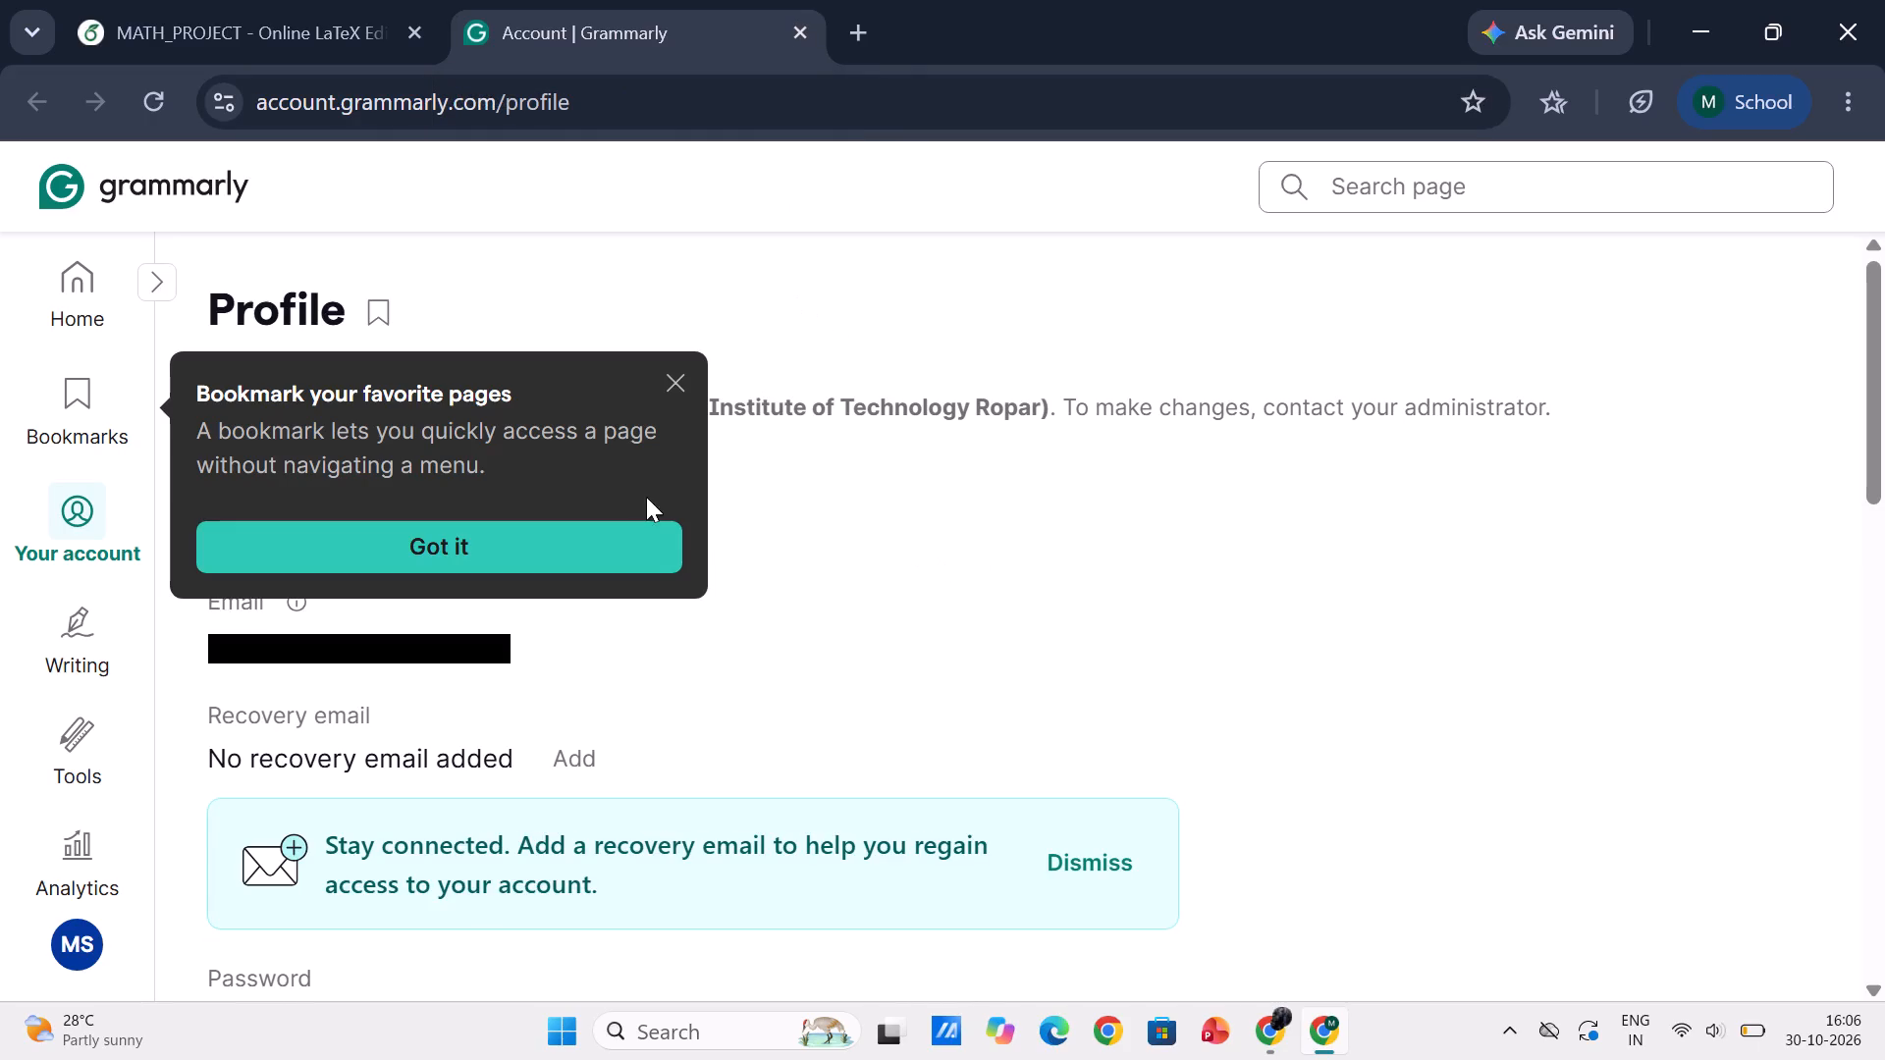
click(667, 377)
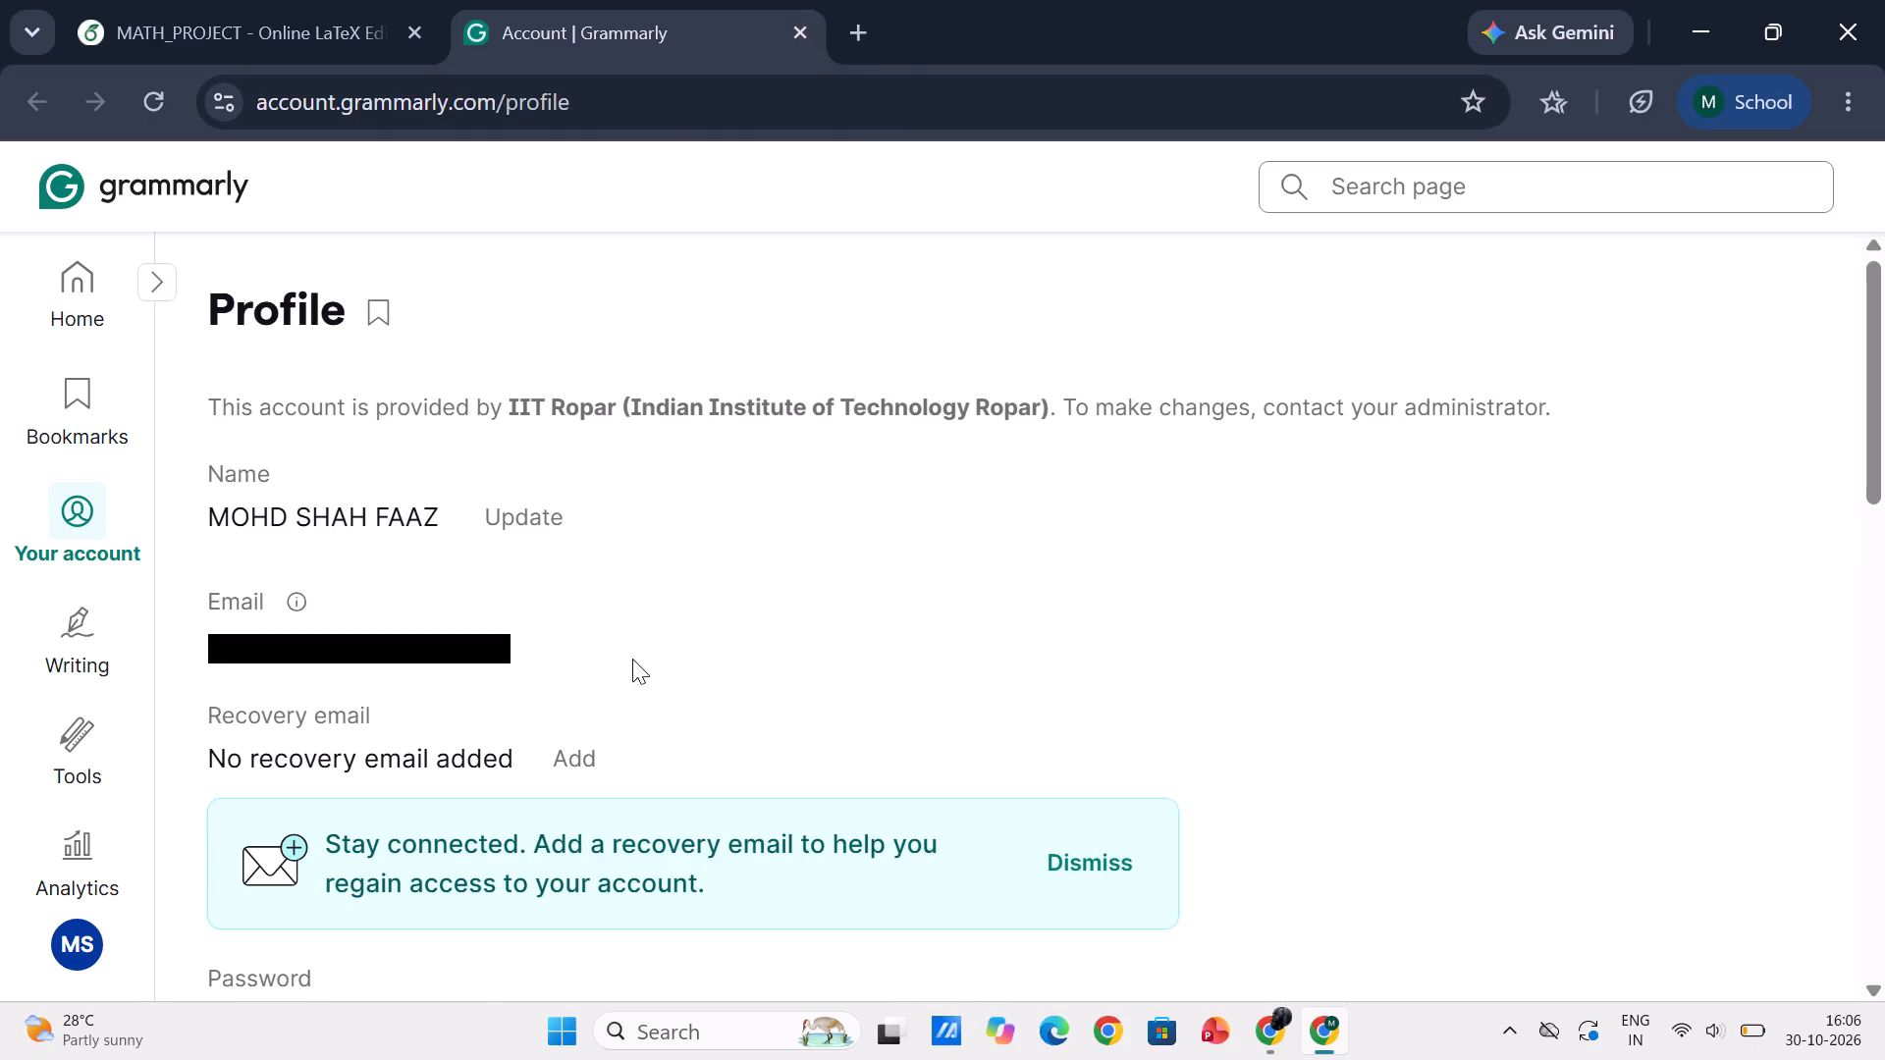
scroll(632, 659, down, 10)
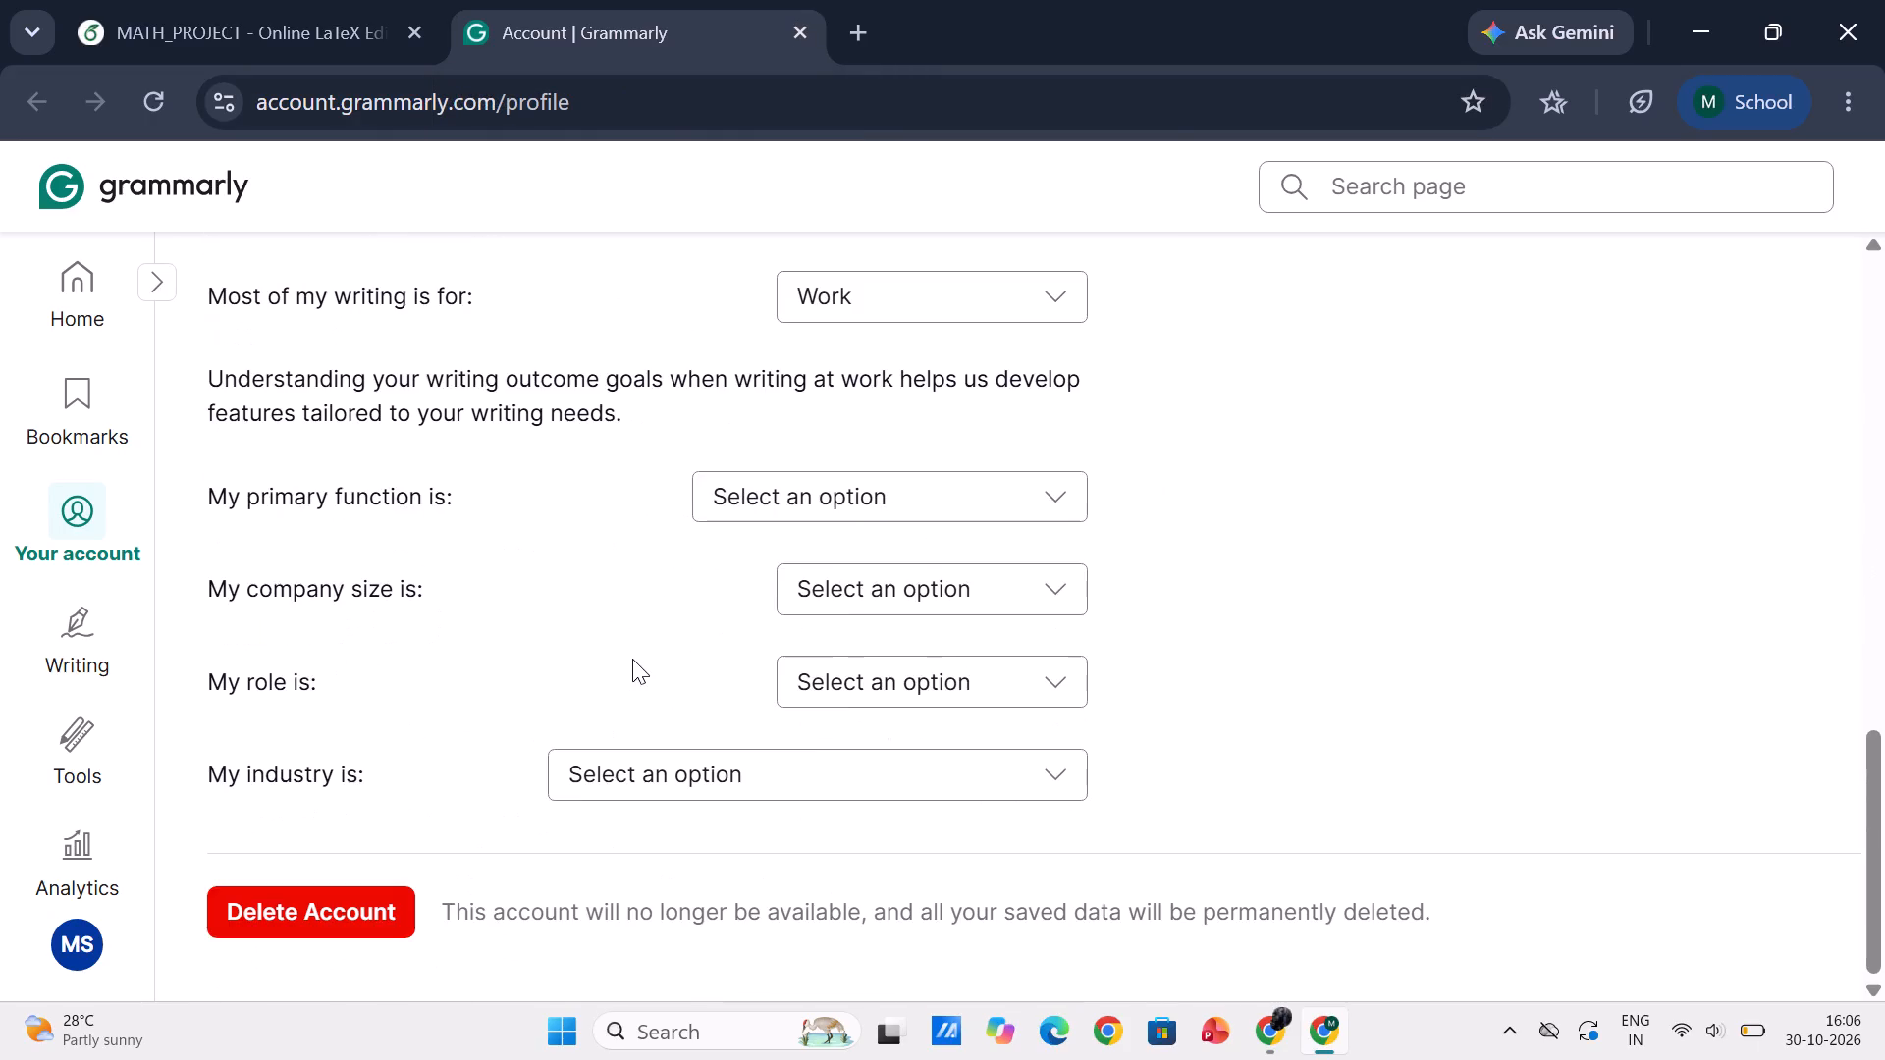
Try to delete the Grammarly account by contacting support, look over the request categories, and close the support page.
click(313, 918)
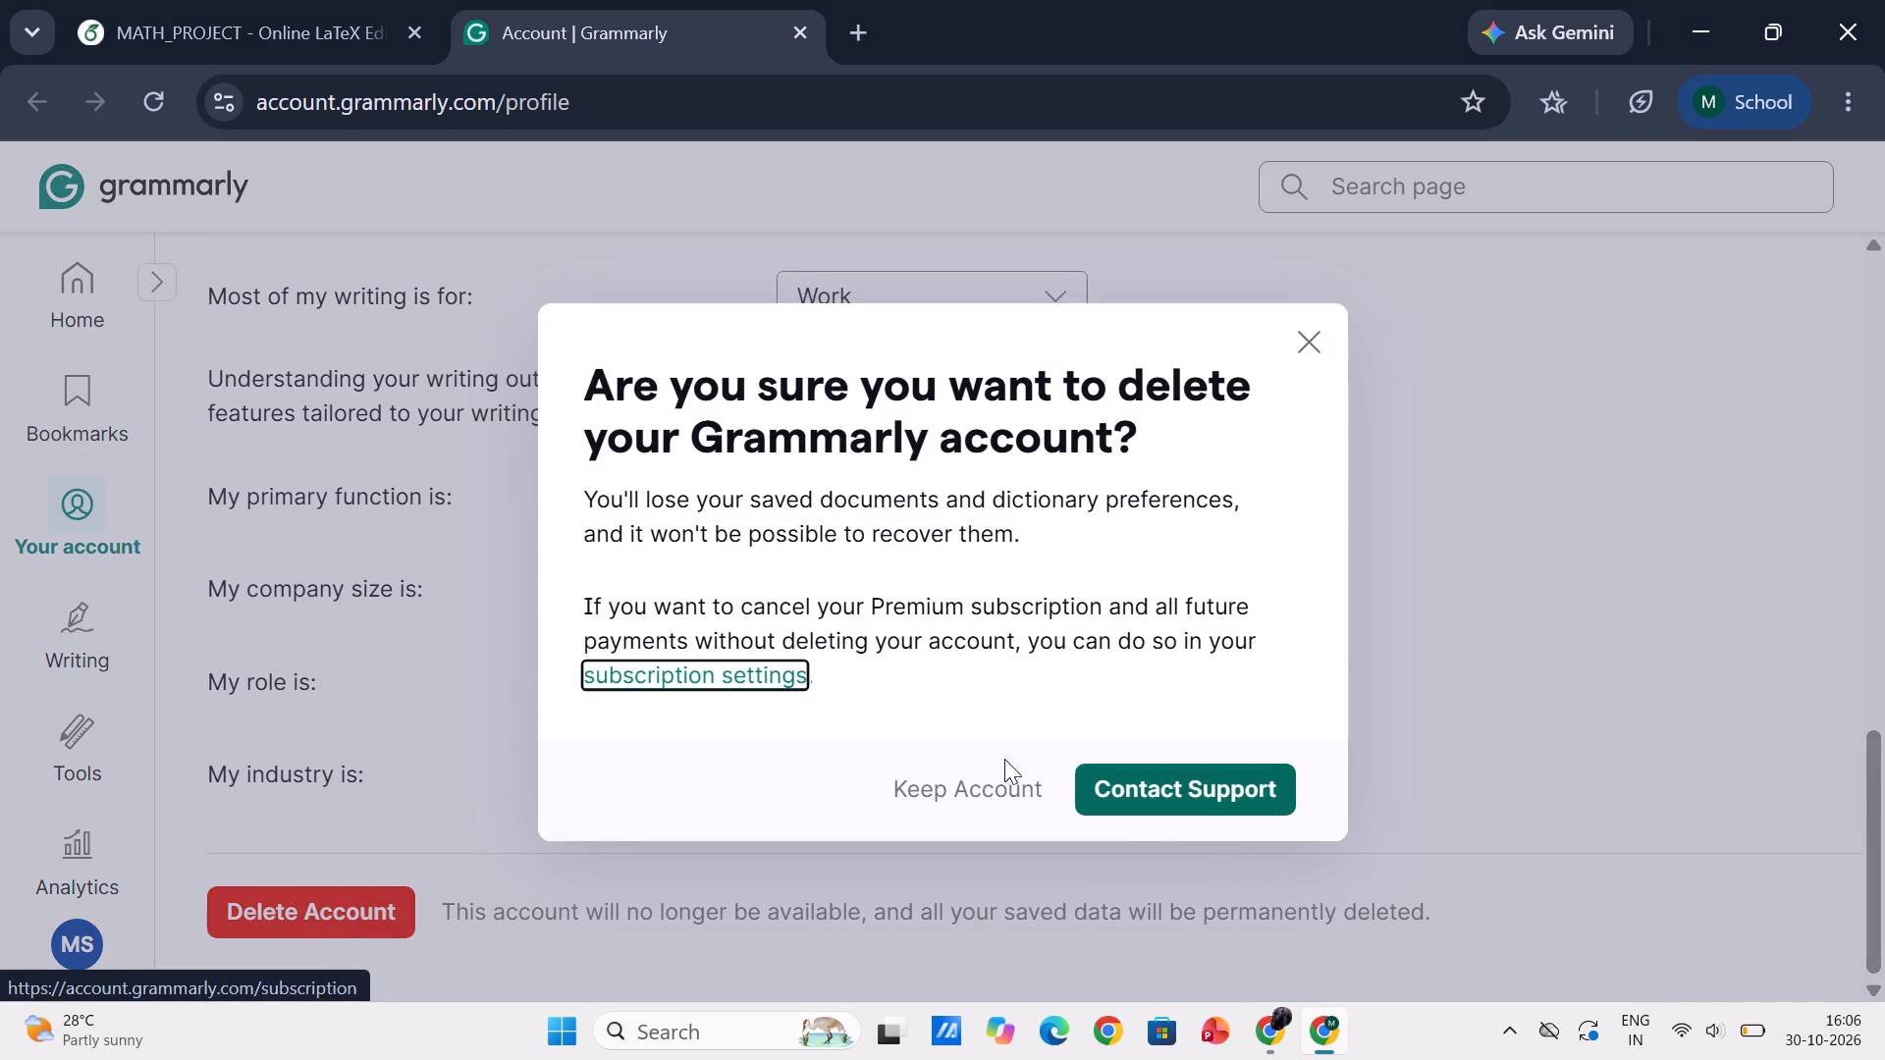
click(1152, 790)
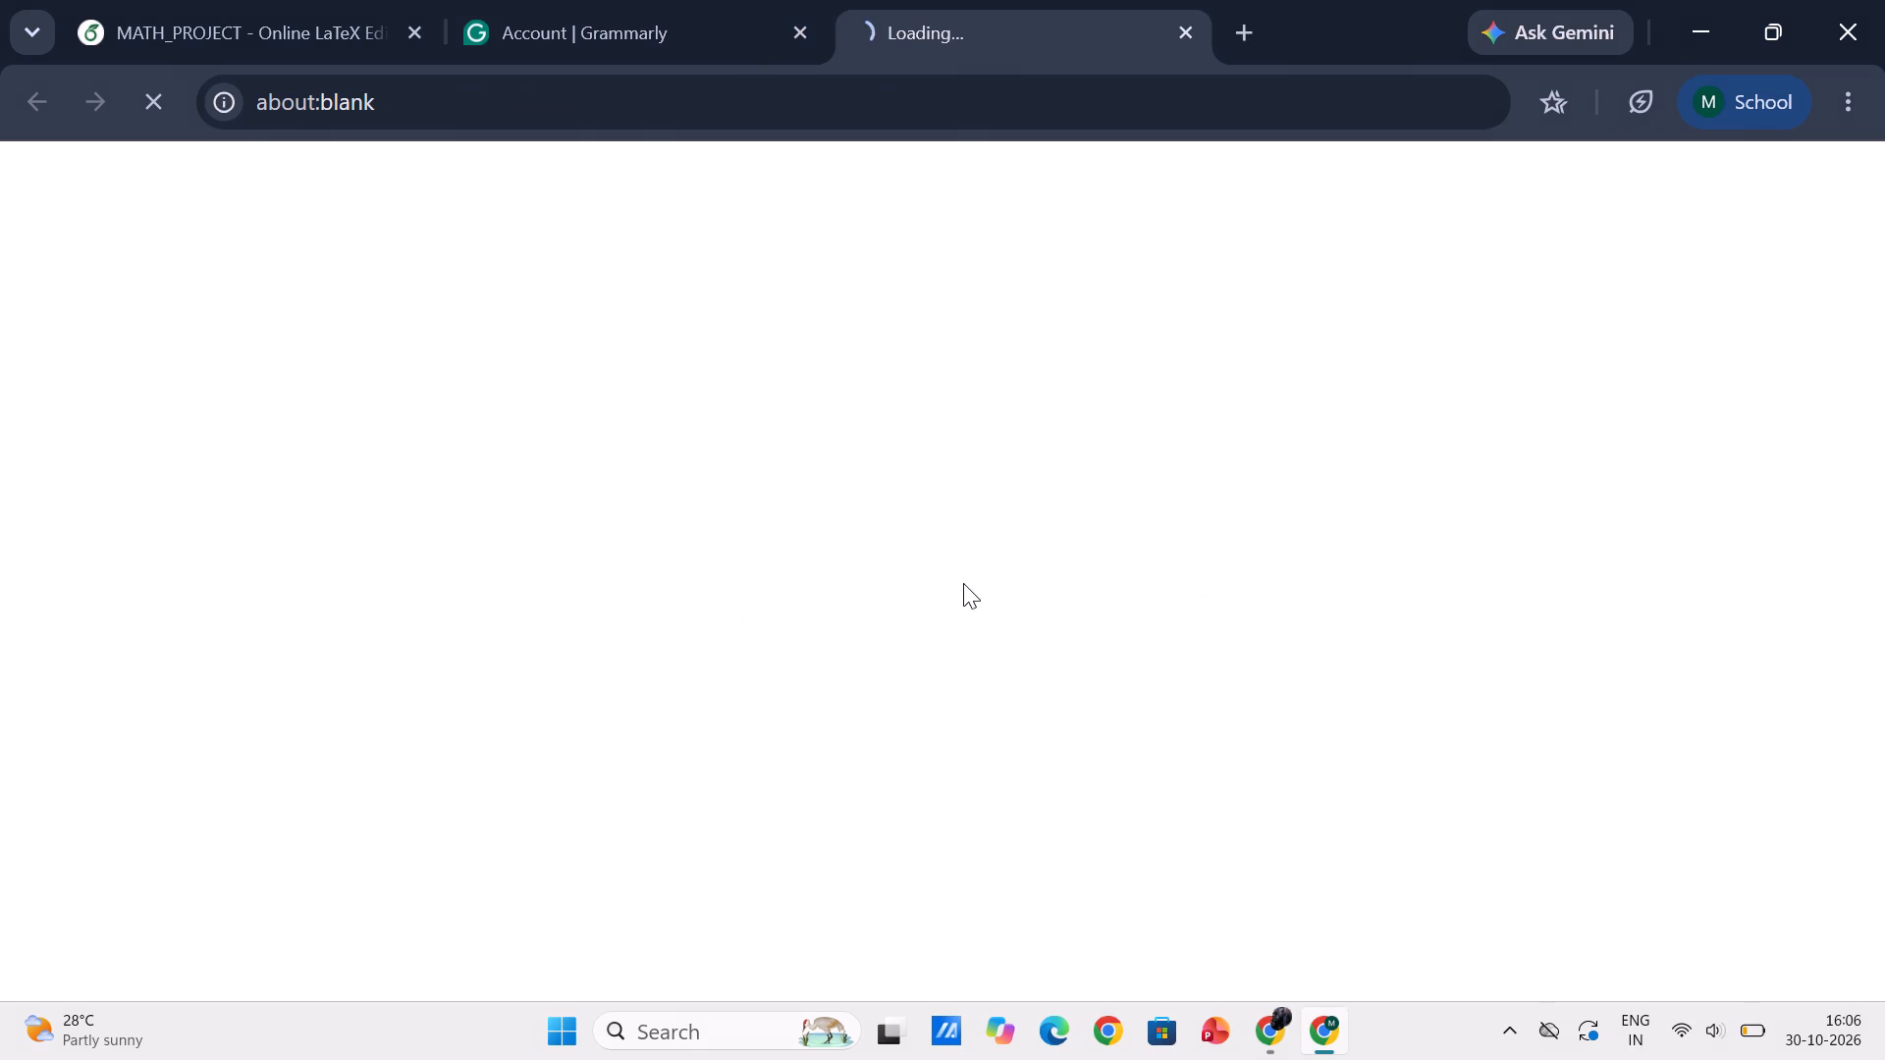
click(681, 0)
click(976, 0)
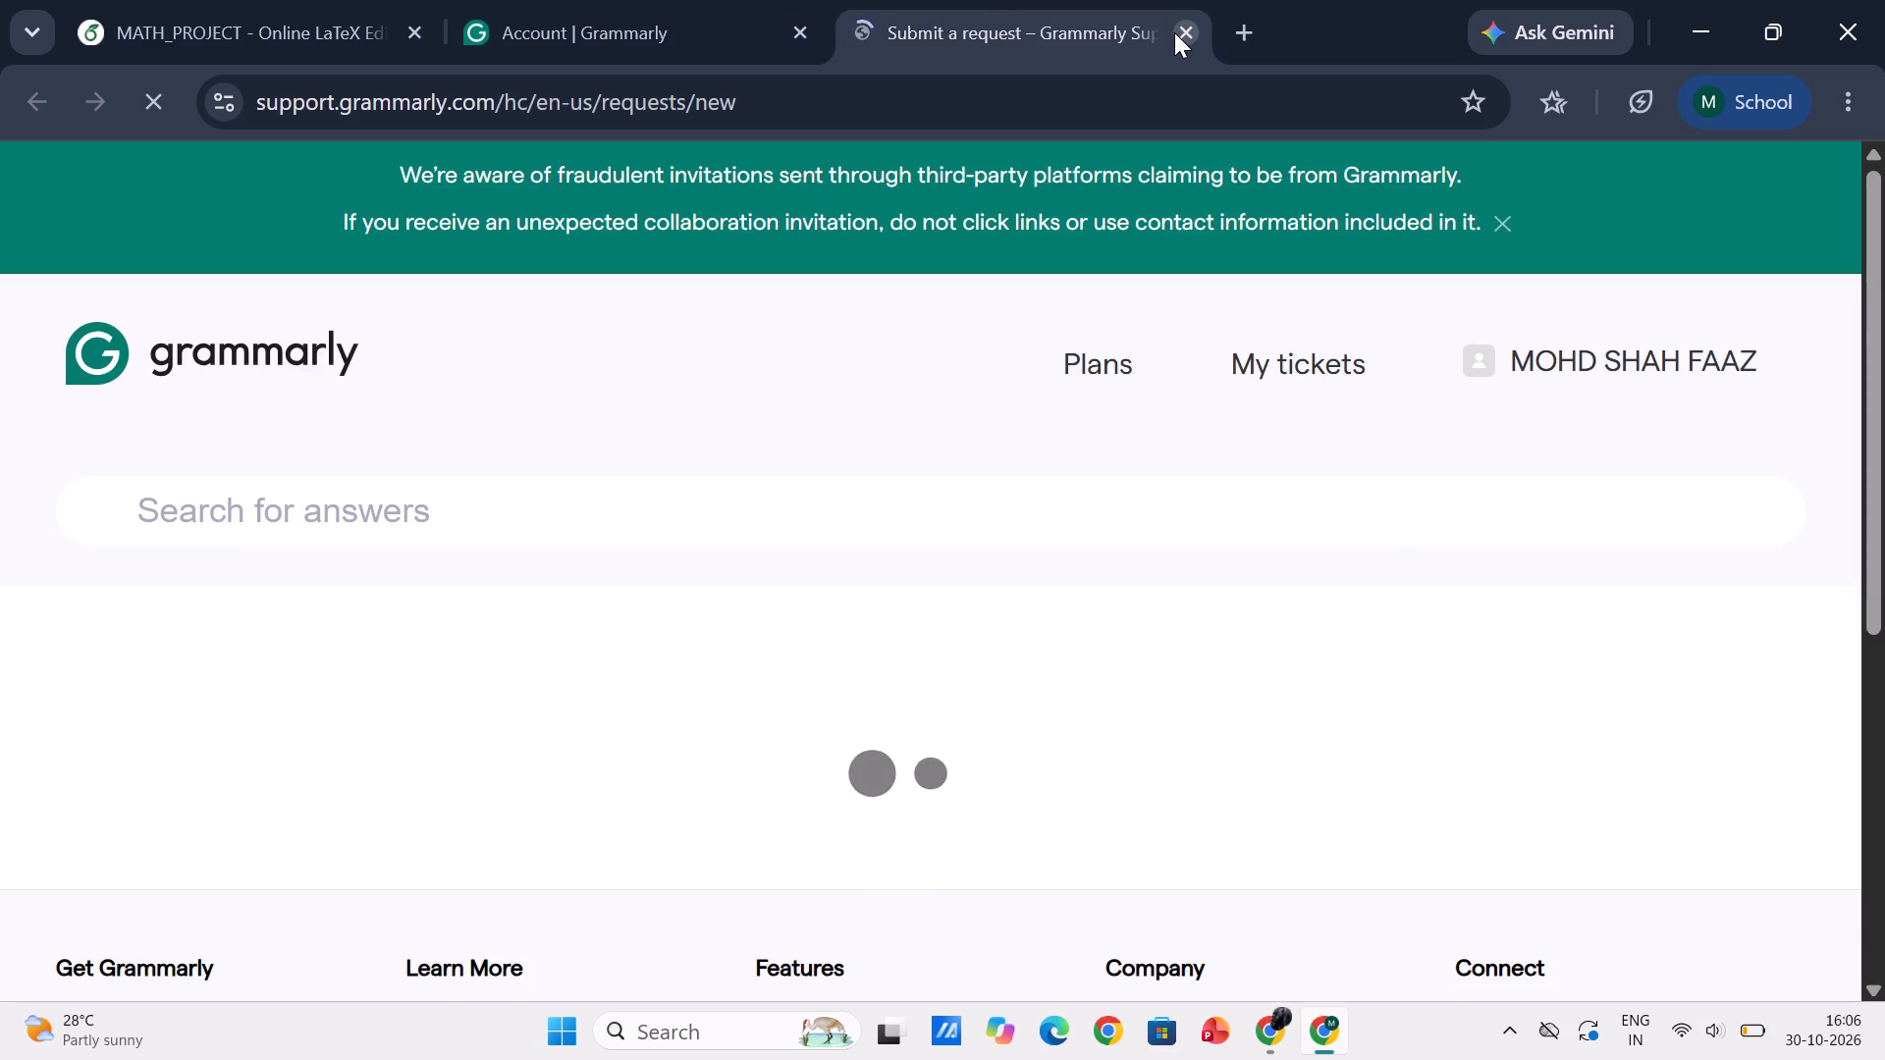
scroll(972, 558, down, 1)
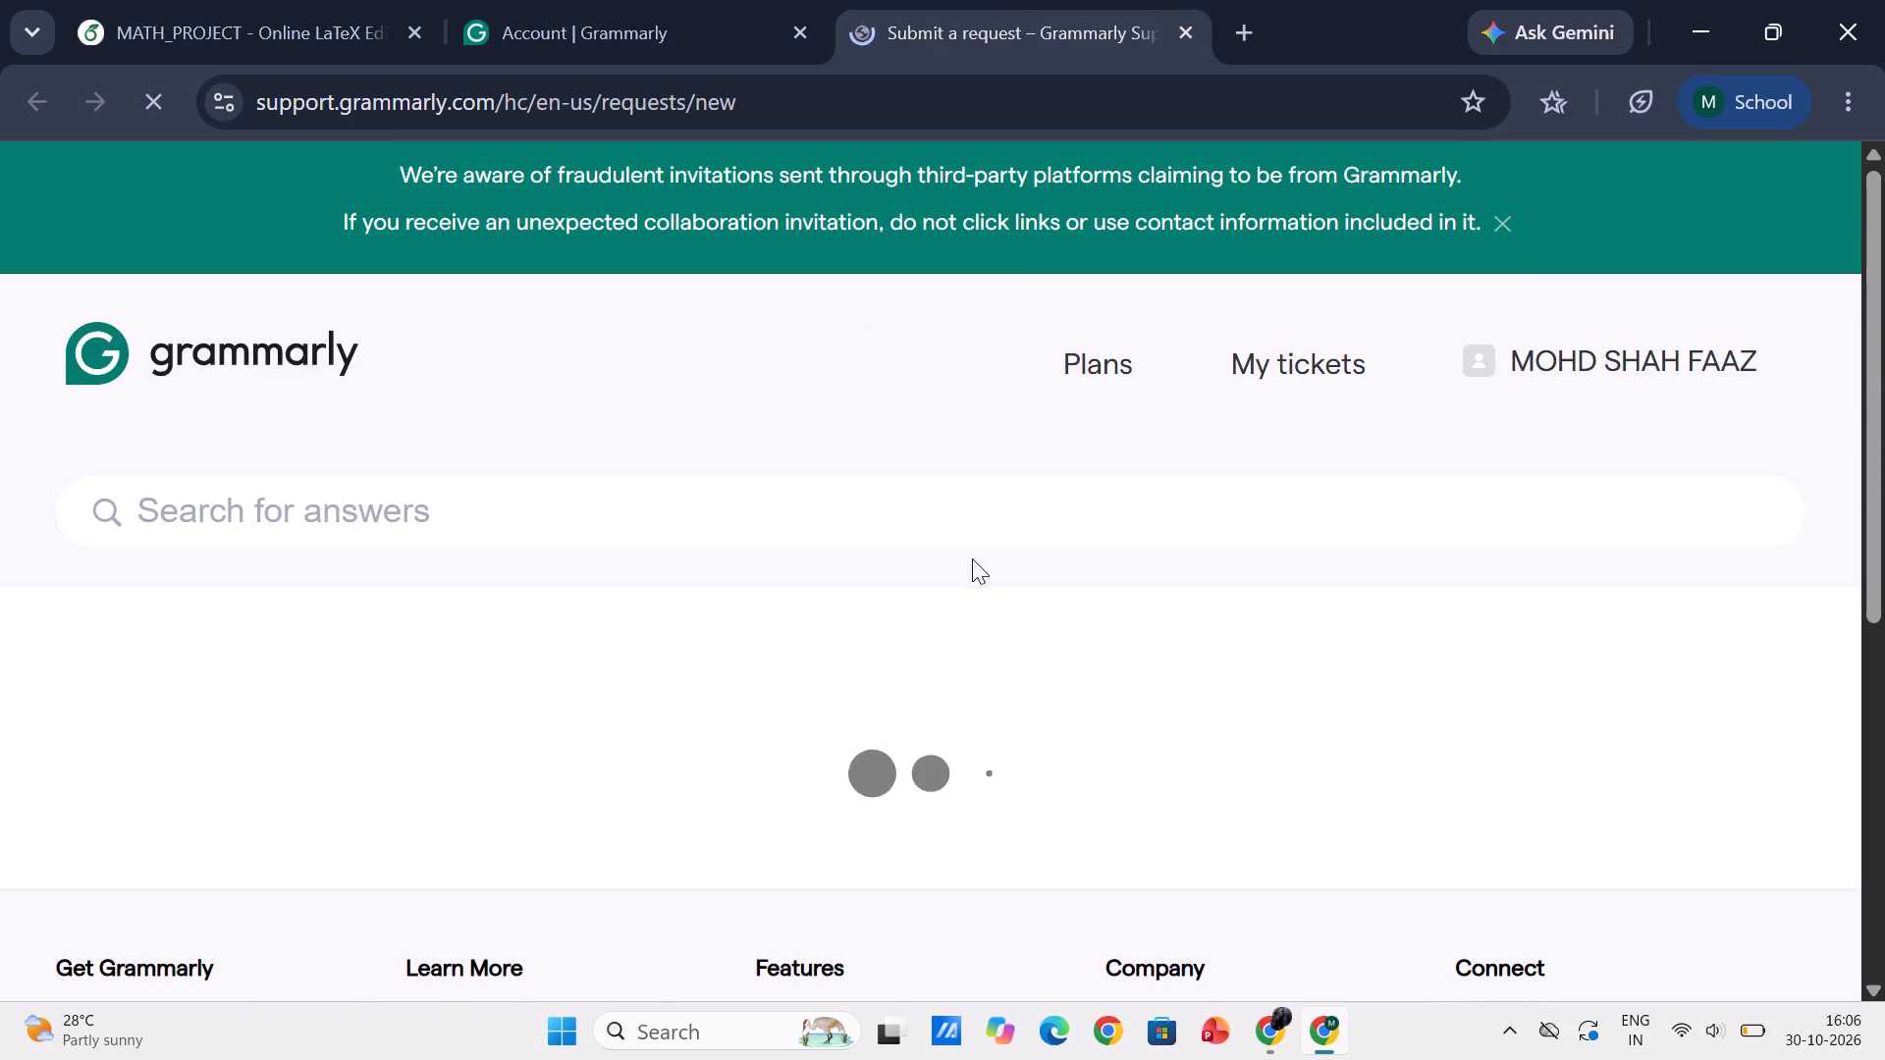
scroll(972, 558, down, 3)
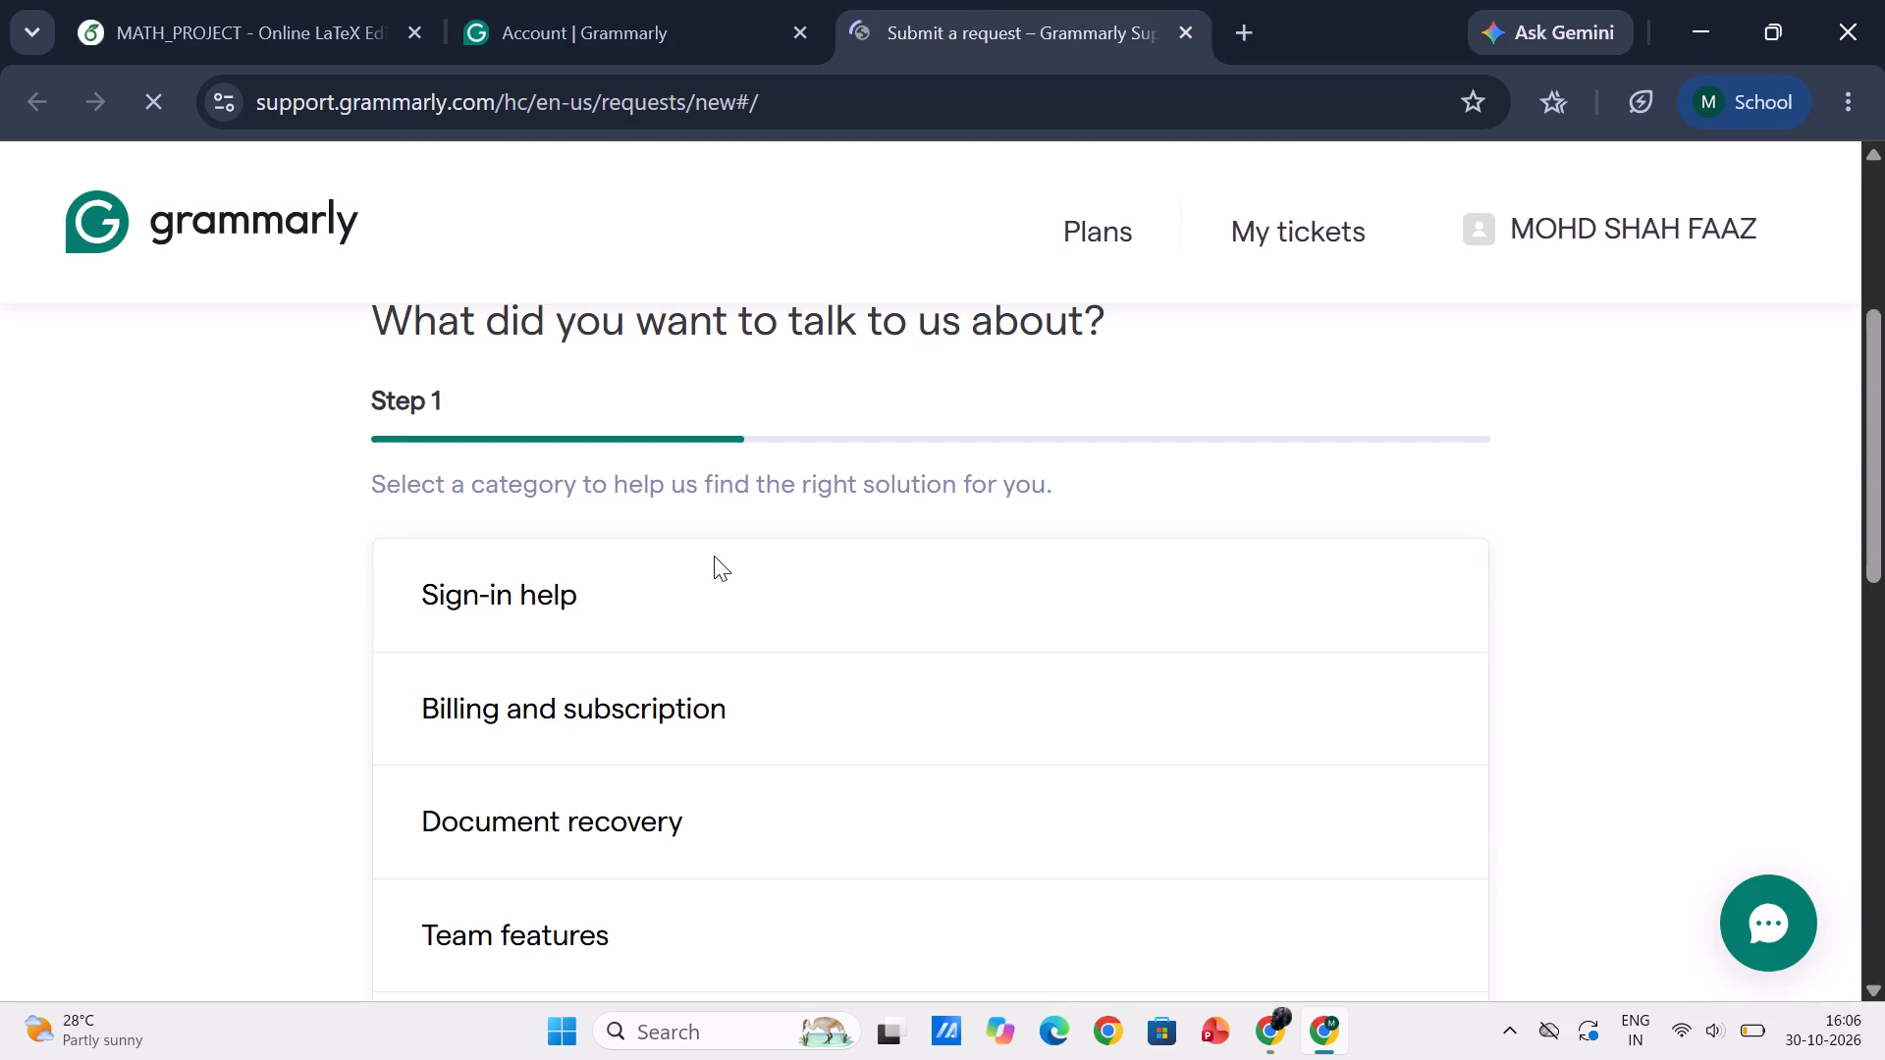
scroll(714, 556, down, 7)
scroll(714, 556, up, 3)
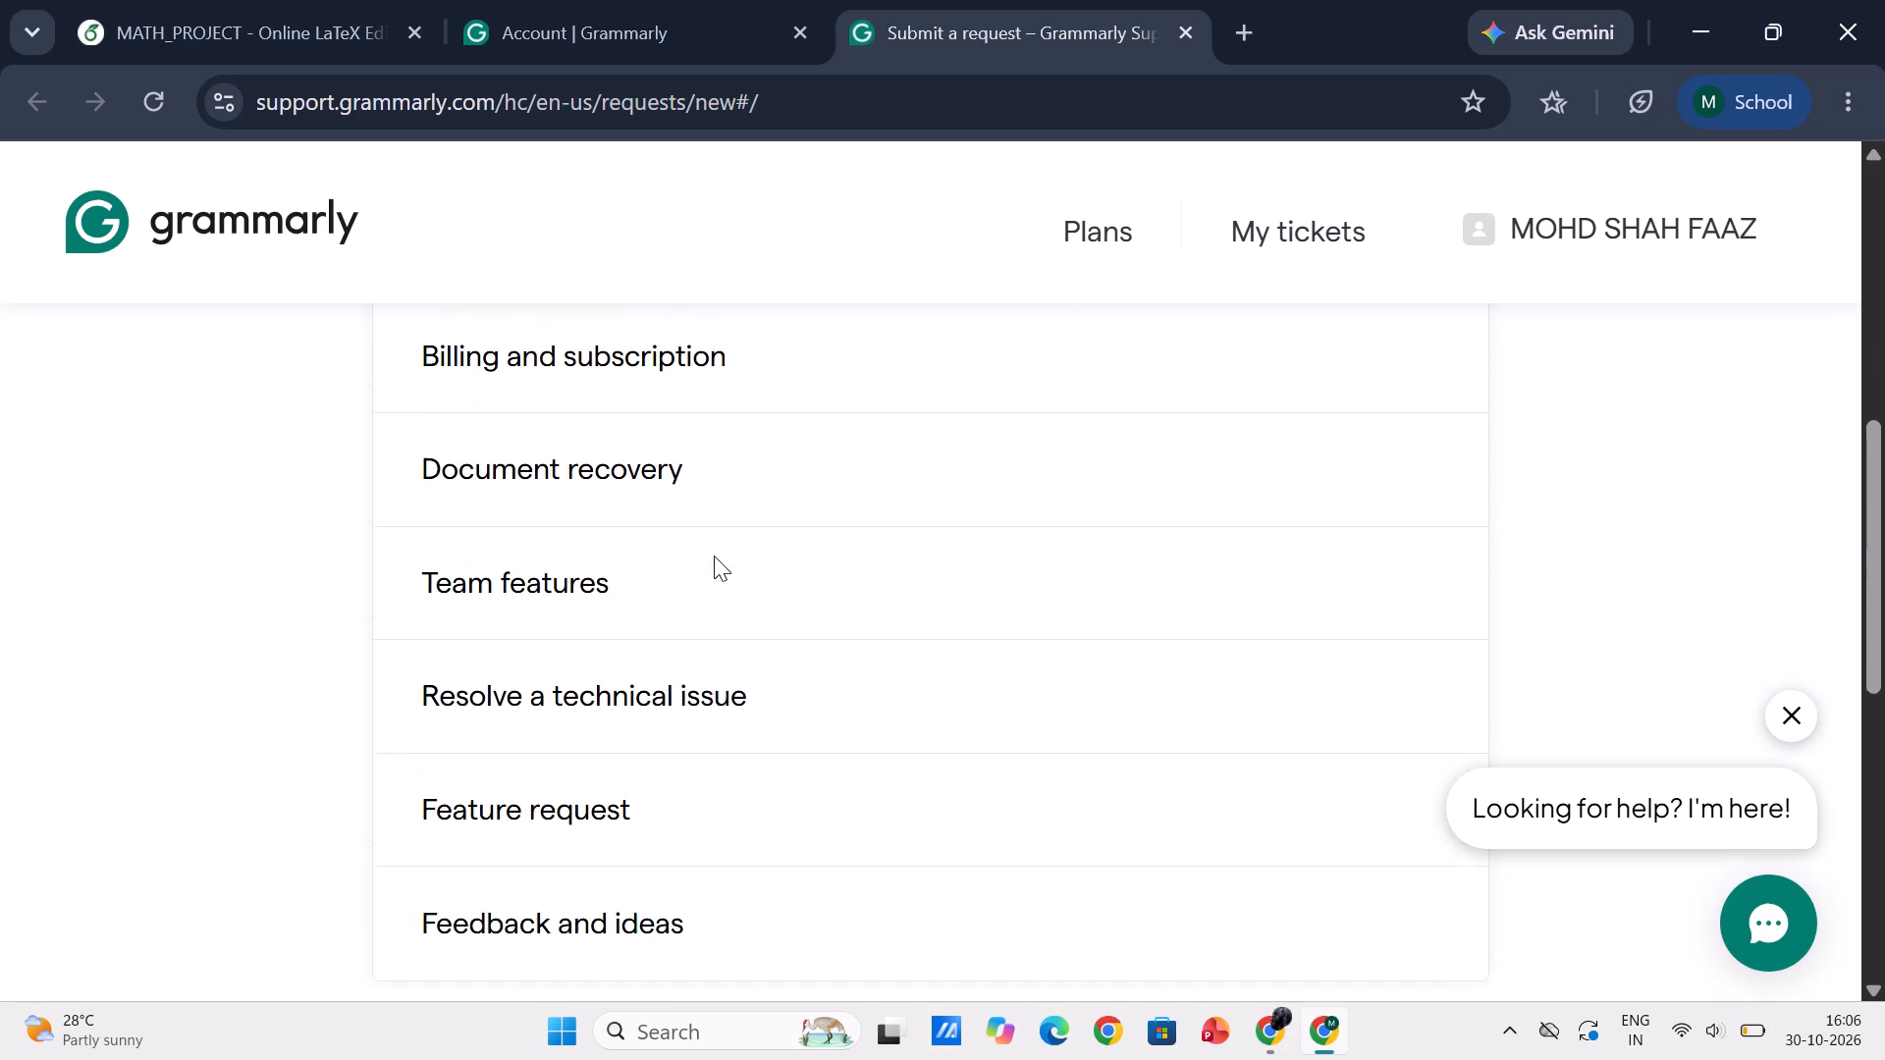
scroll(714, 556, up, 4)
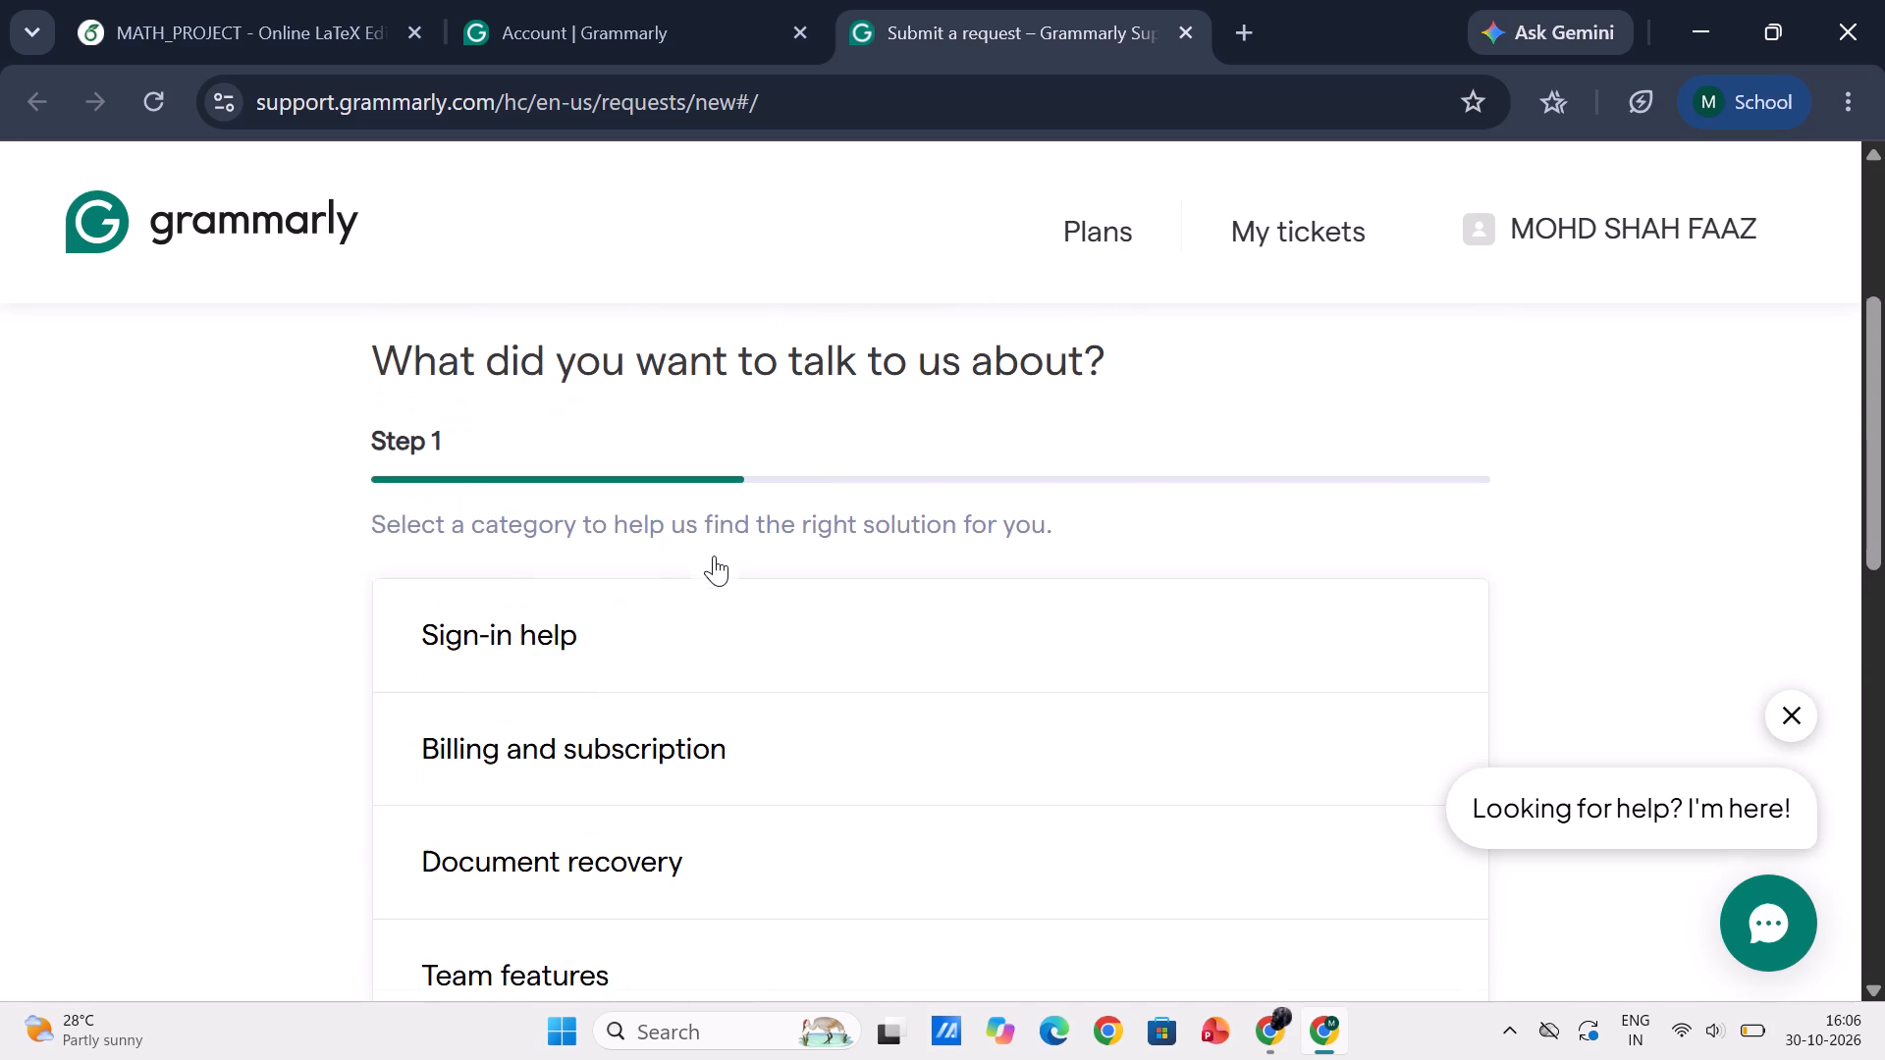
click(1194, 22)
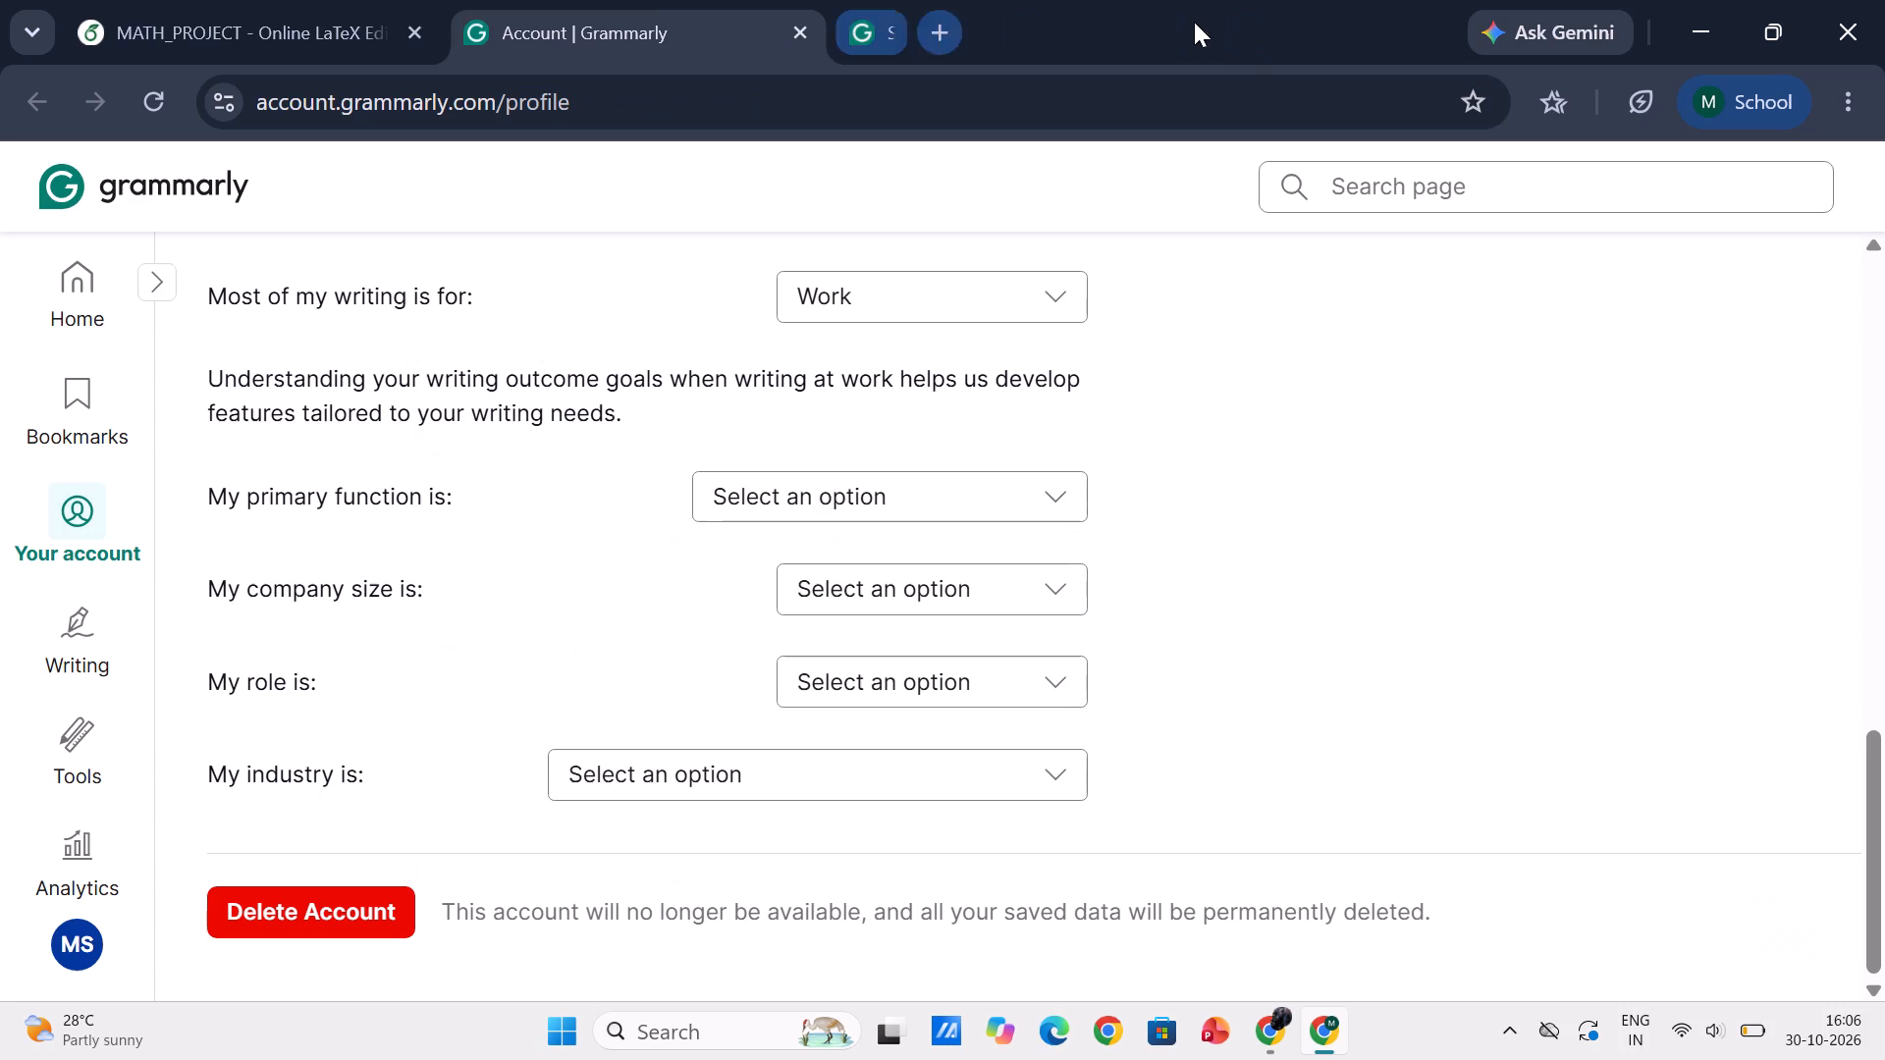
Return to the MATH_PROJECT Overleaf tab and dismiss the Grammarly popups covering the main.tex text.
click(297, 0)
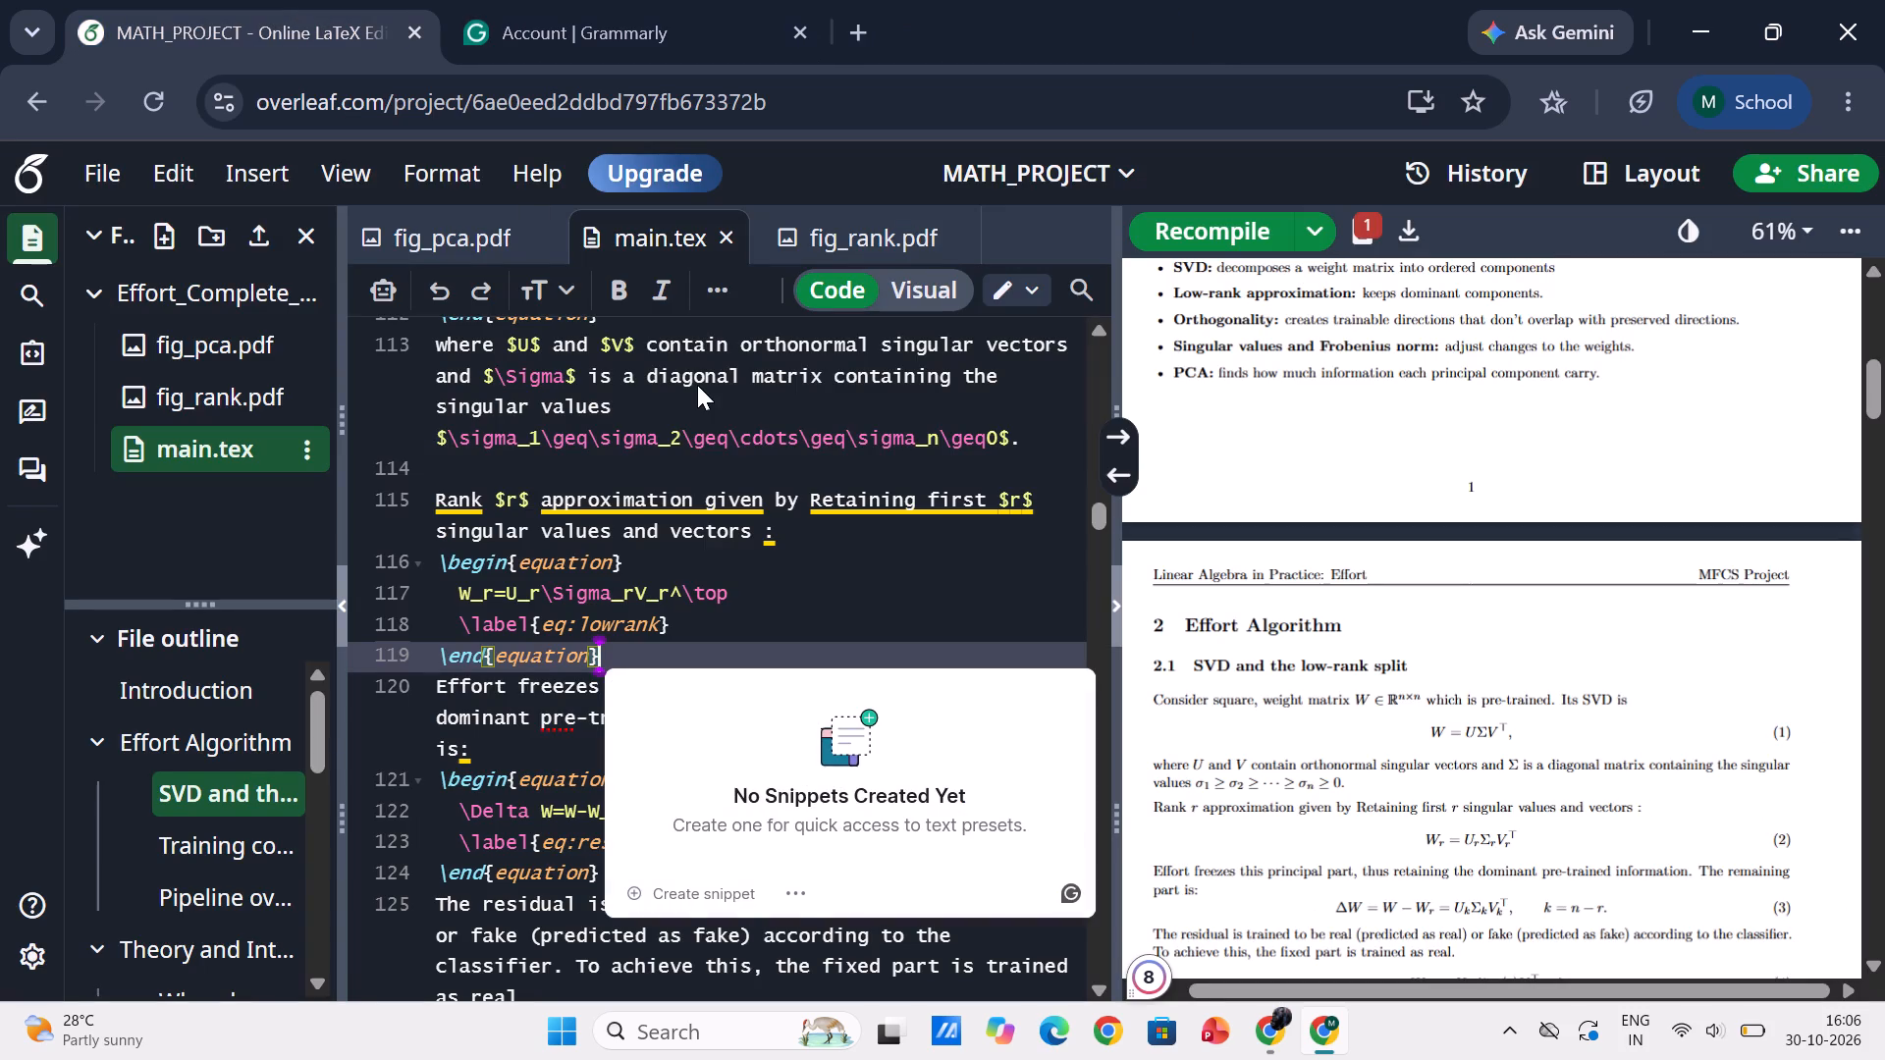
click(487, 866)
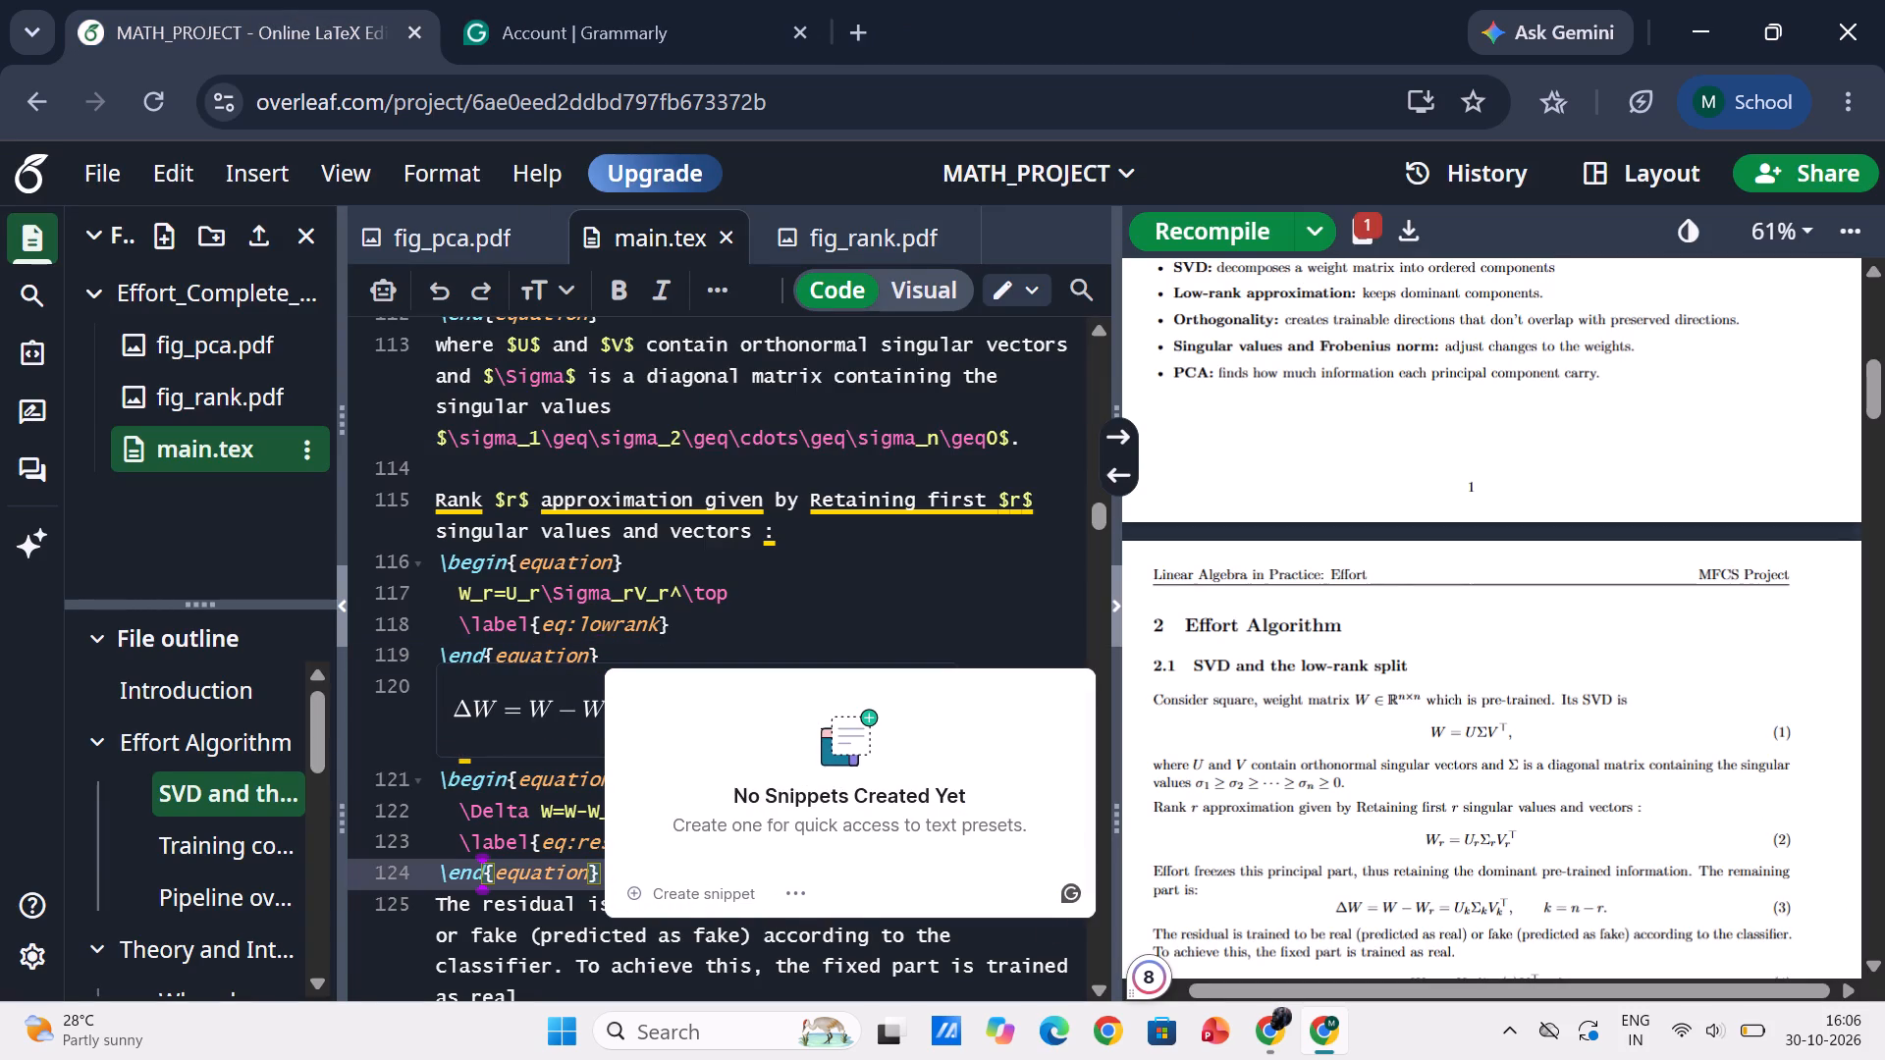
key(Escape)
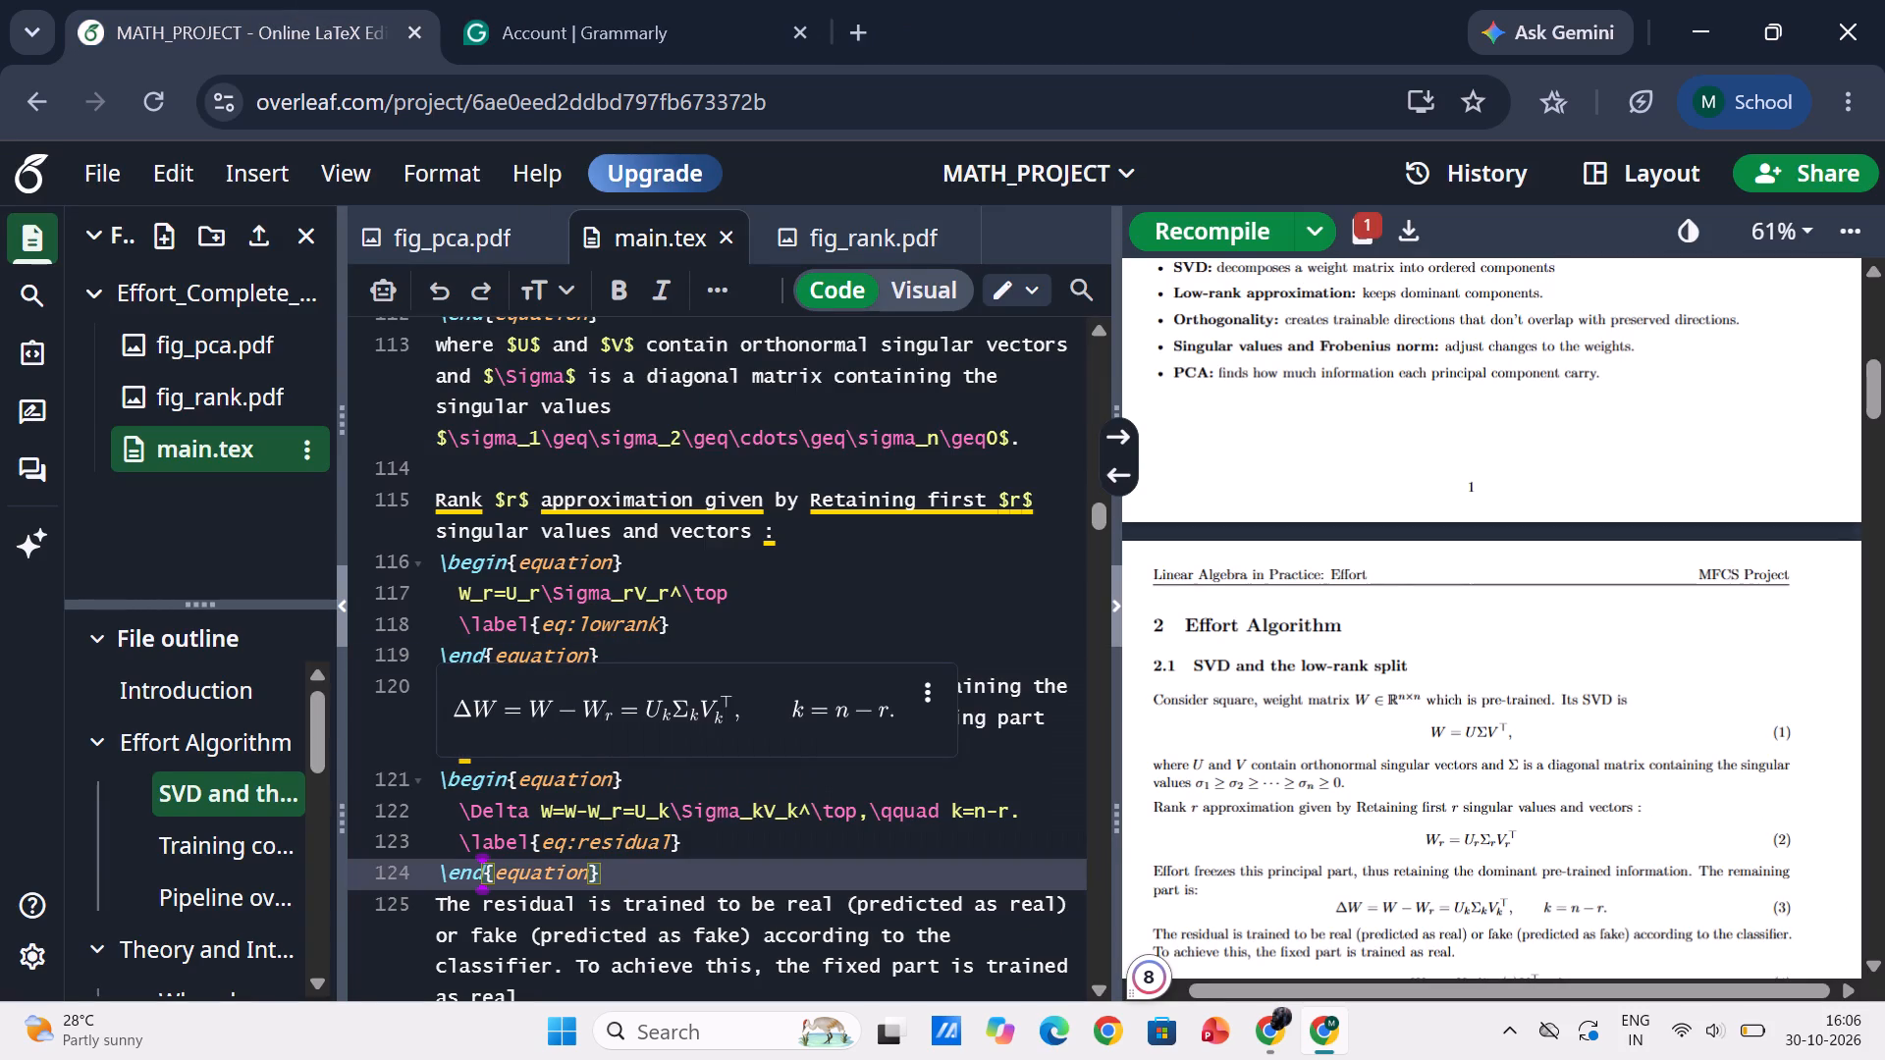
click(753, 849)
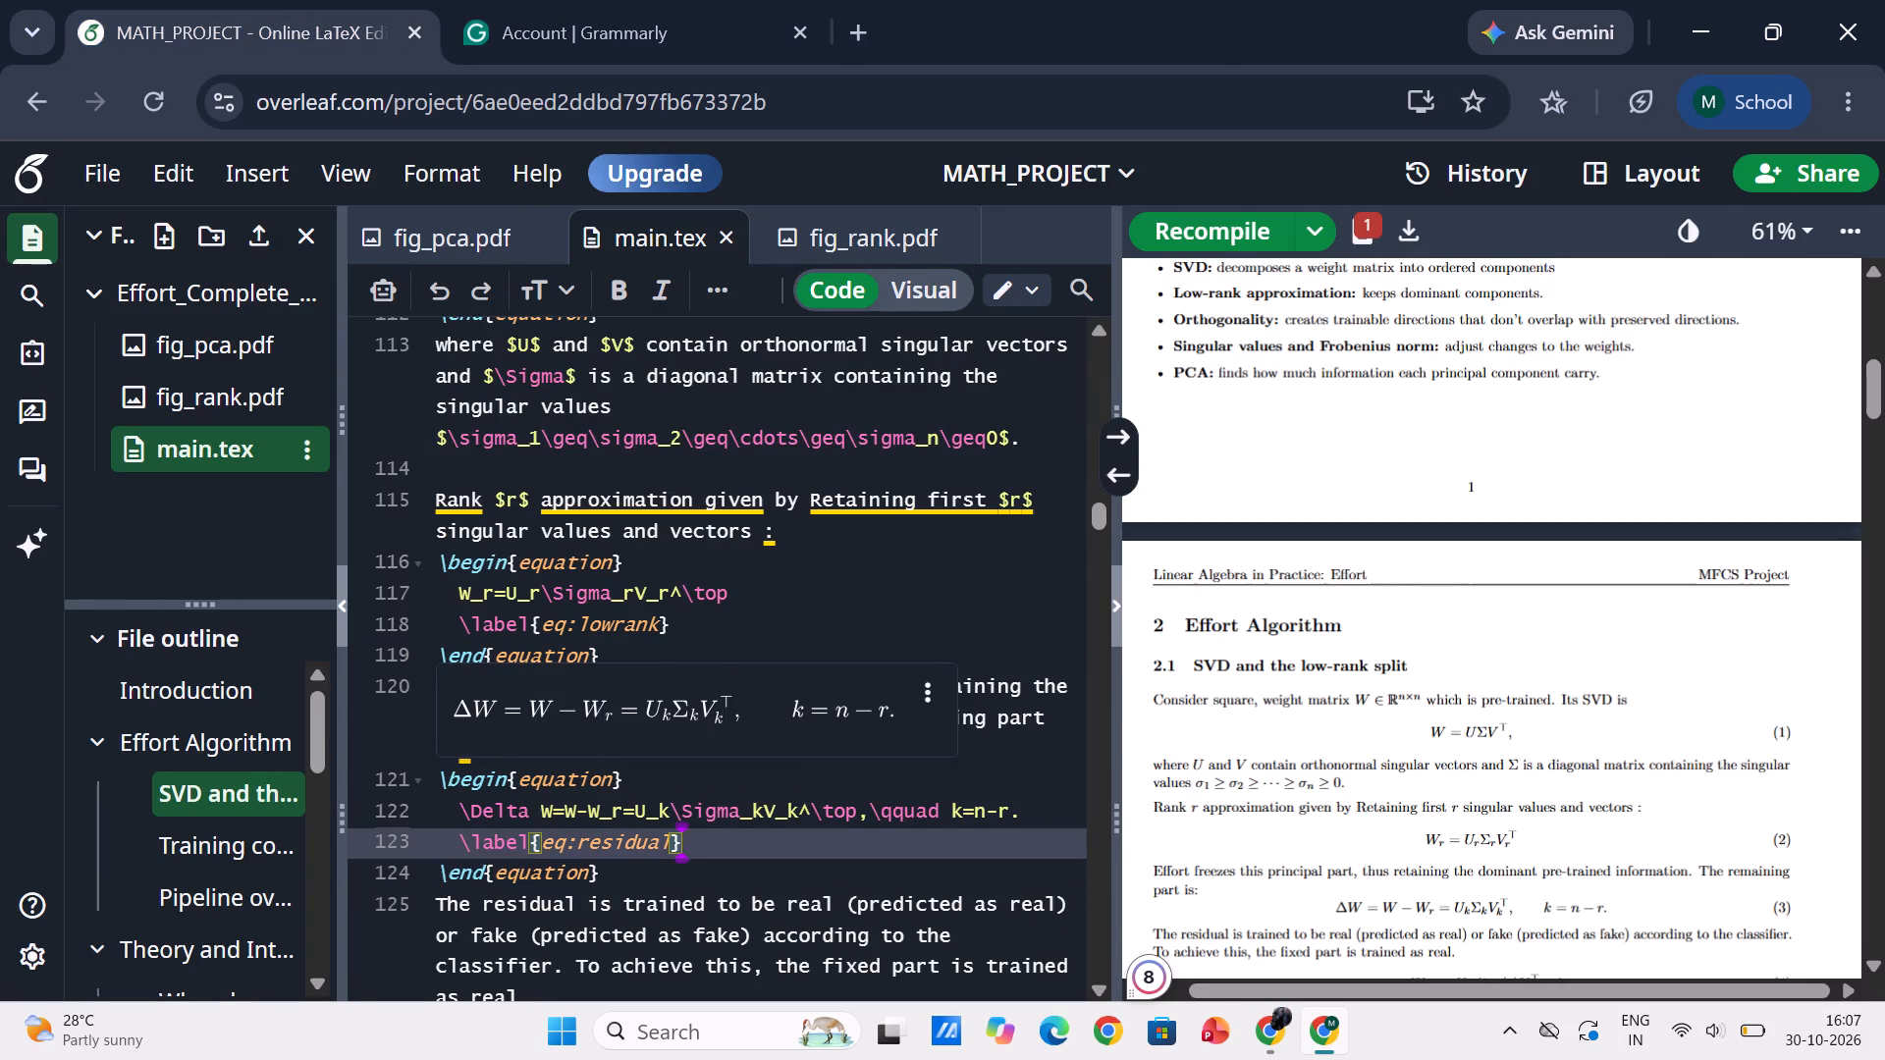
click(699, 585)
click(665, 747)
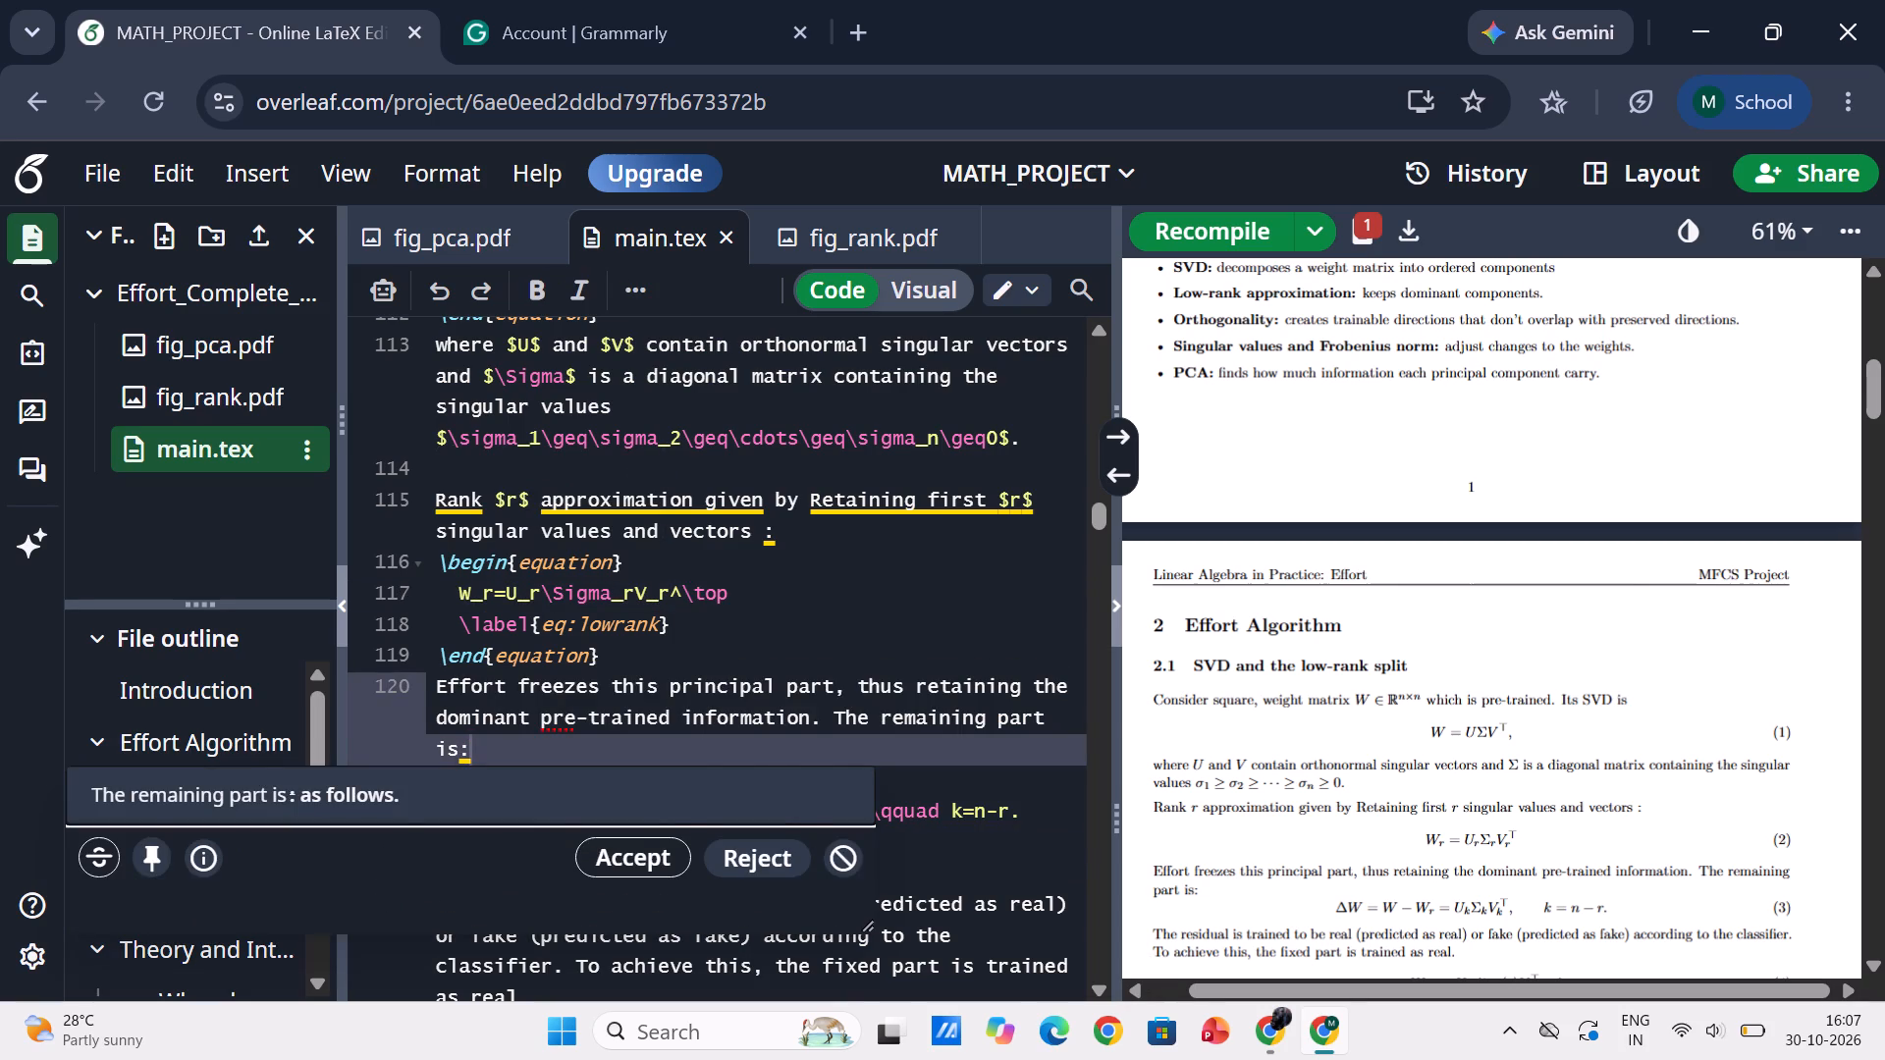
click(610, 740)
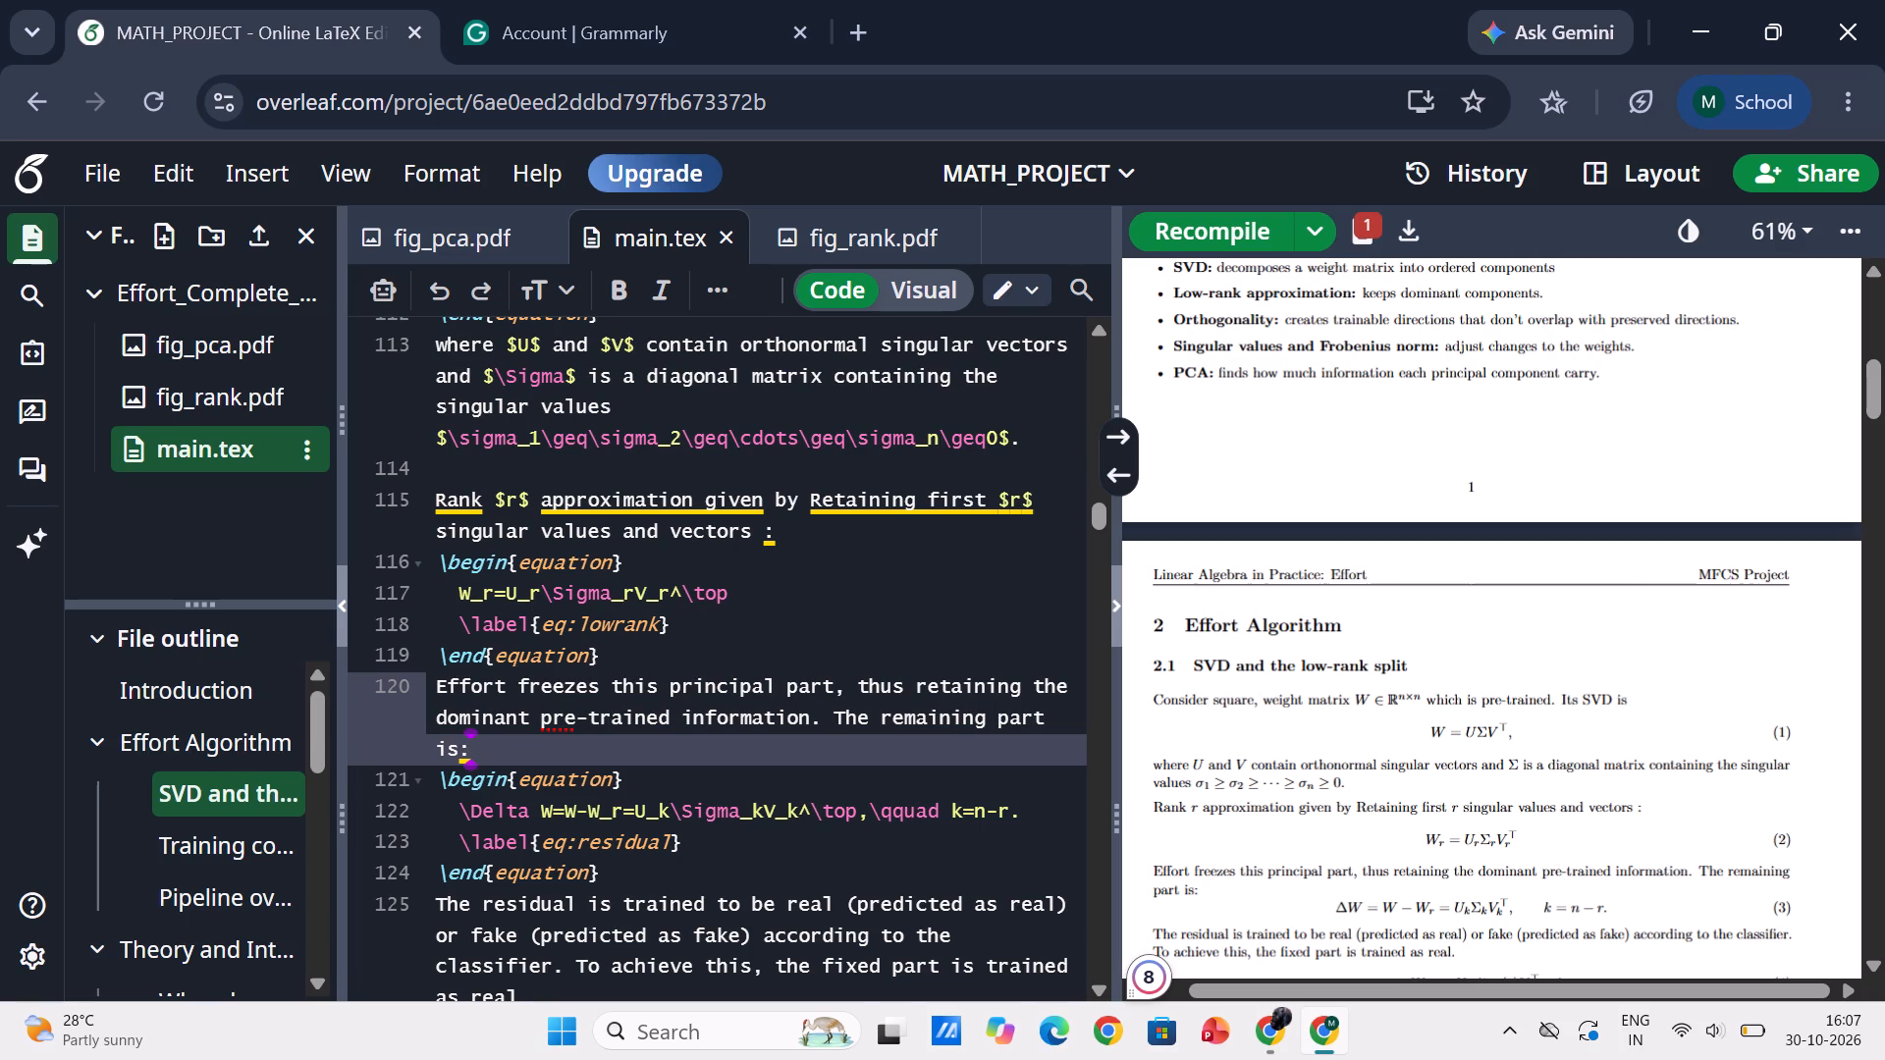
In the sentence after the low-rank equation, insert "what" before "Effort" and "do is to" after it.
click(436, 678)
text(what)
key(space)
key(Right)
key(Right)
key(Right)
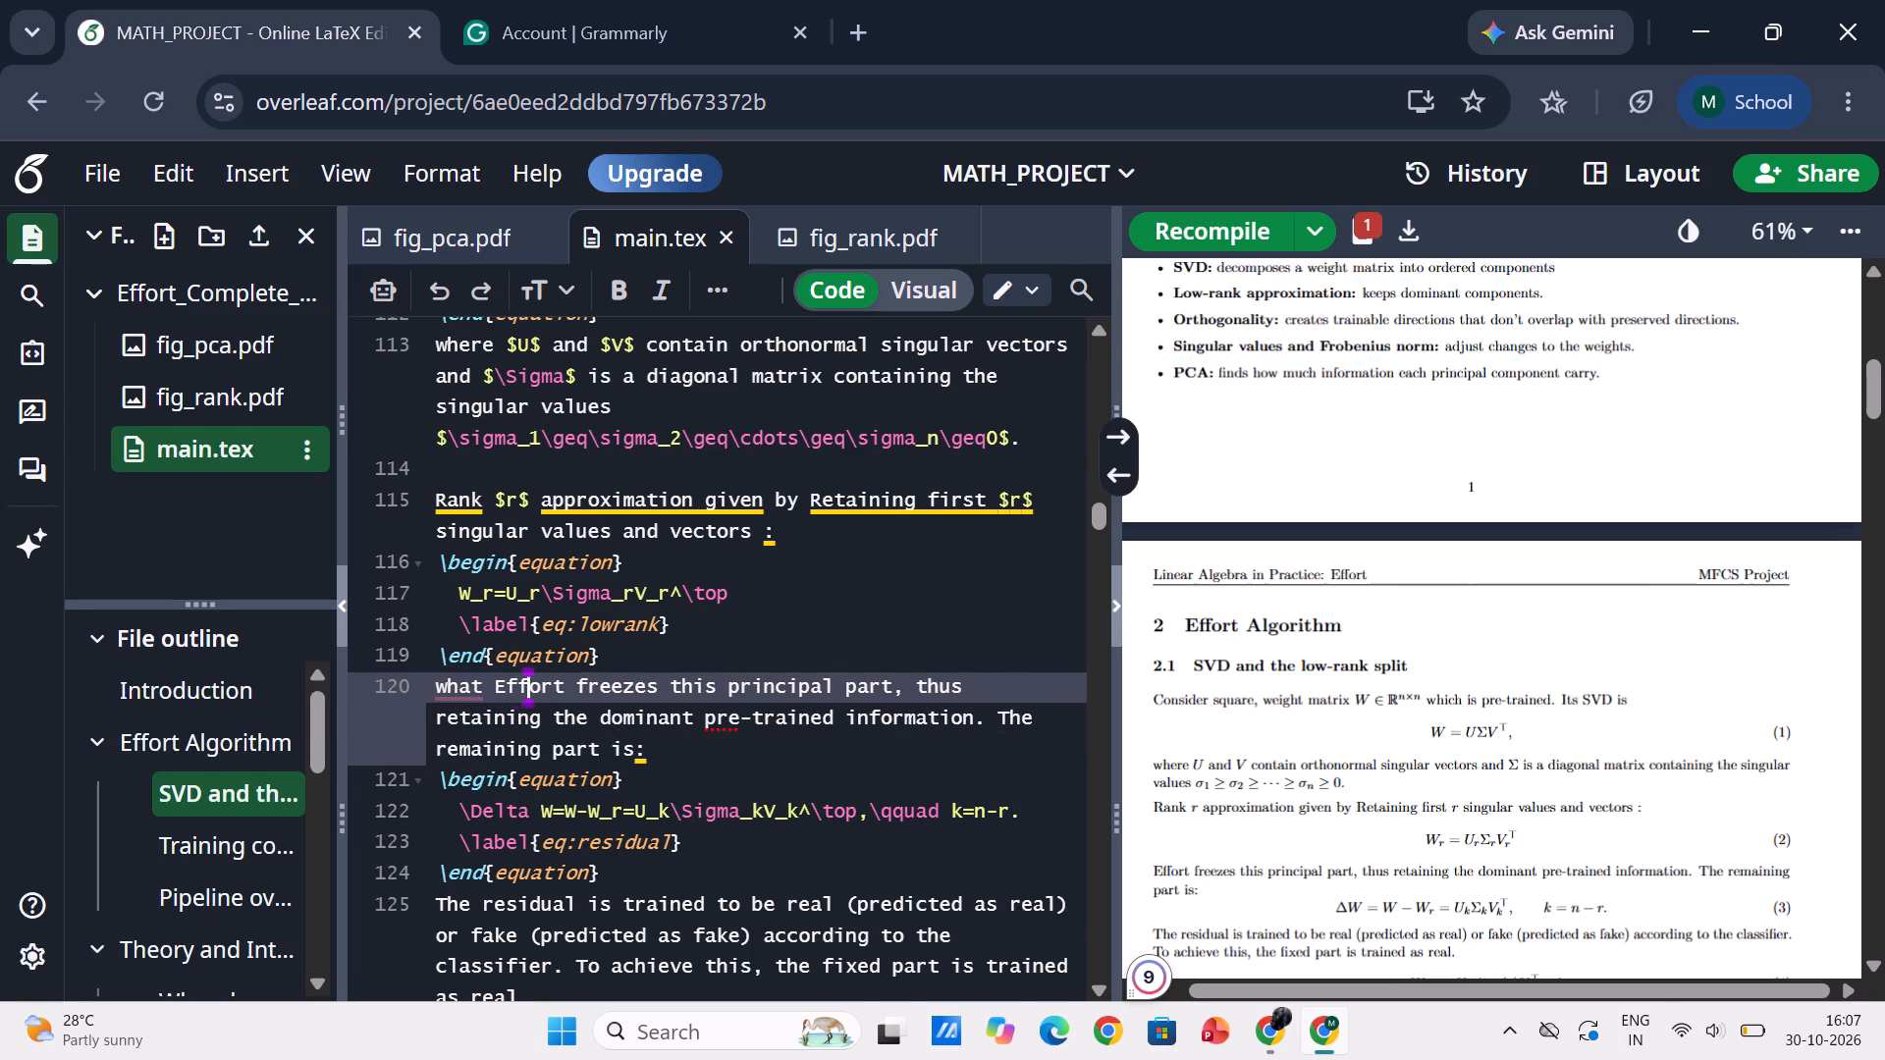
key(Right)
key(Right)
key(Right)
key(space)
text(do is to)
key(space)
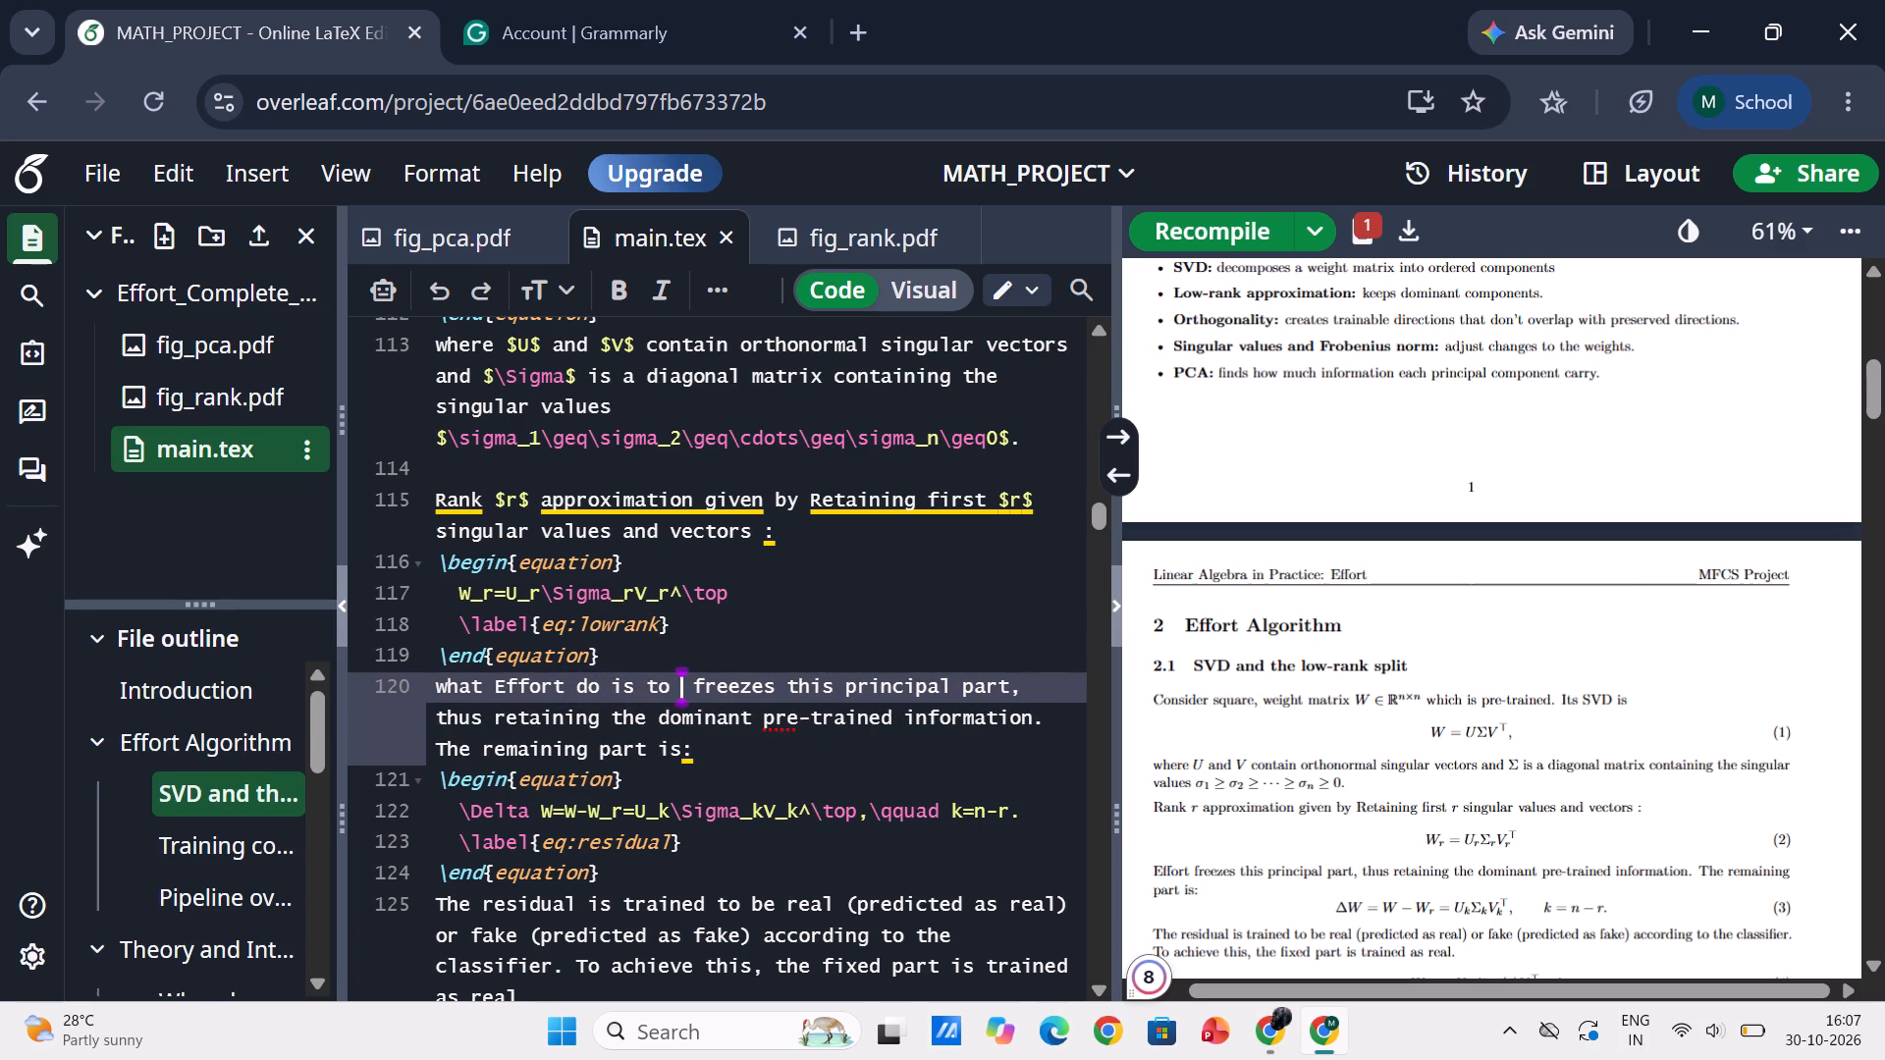
key(BackSpace)
Change "freezes" to "freeze" in the same sentence.
key(Right)
key(Right)
key(Right)
key(Right)
key(Right)
key(Right)
key(Right)
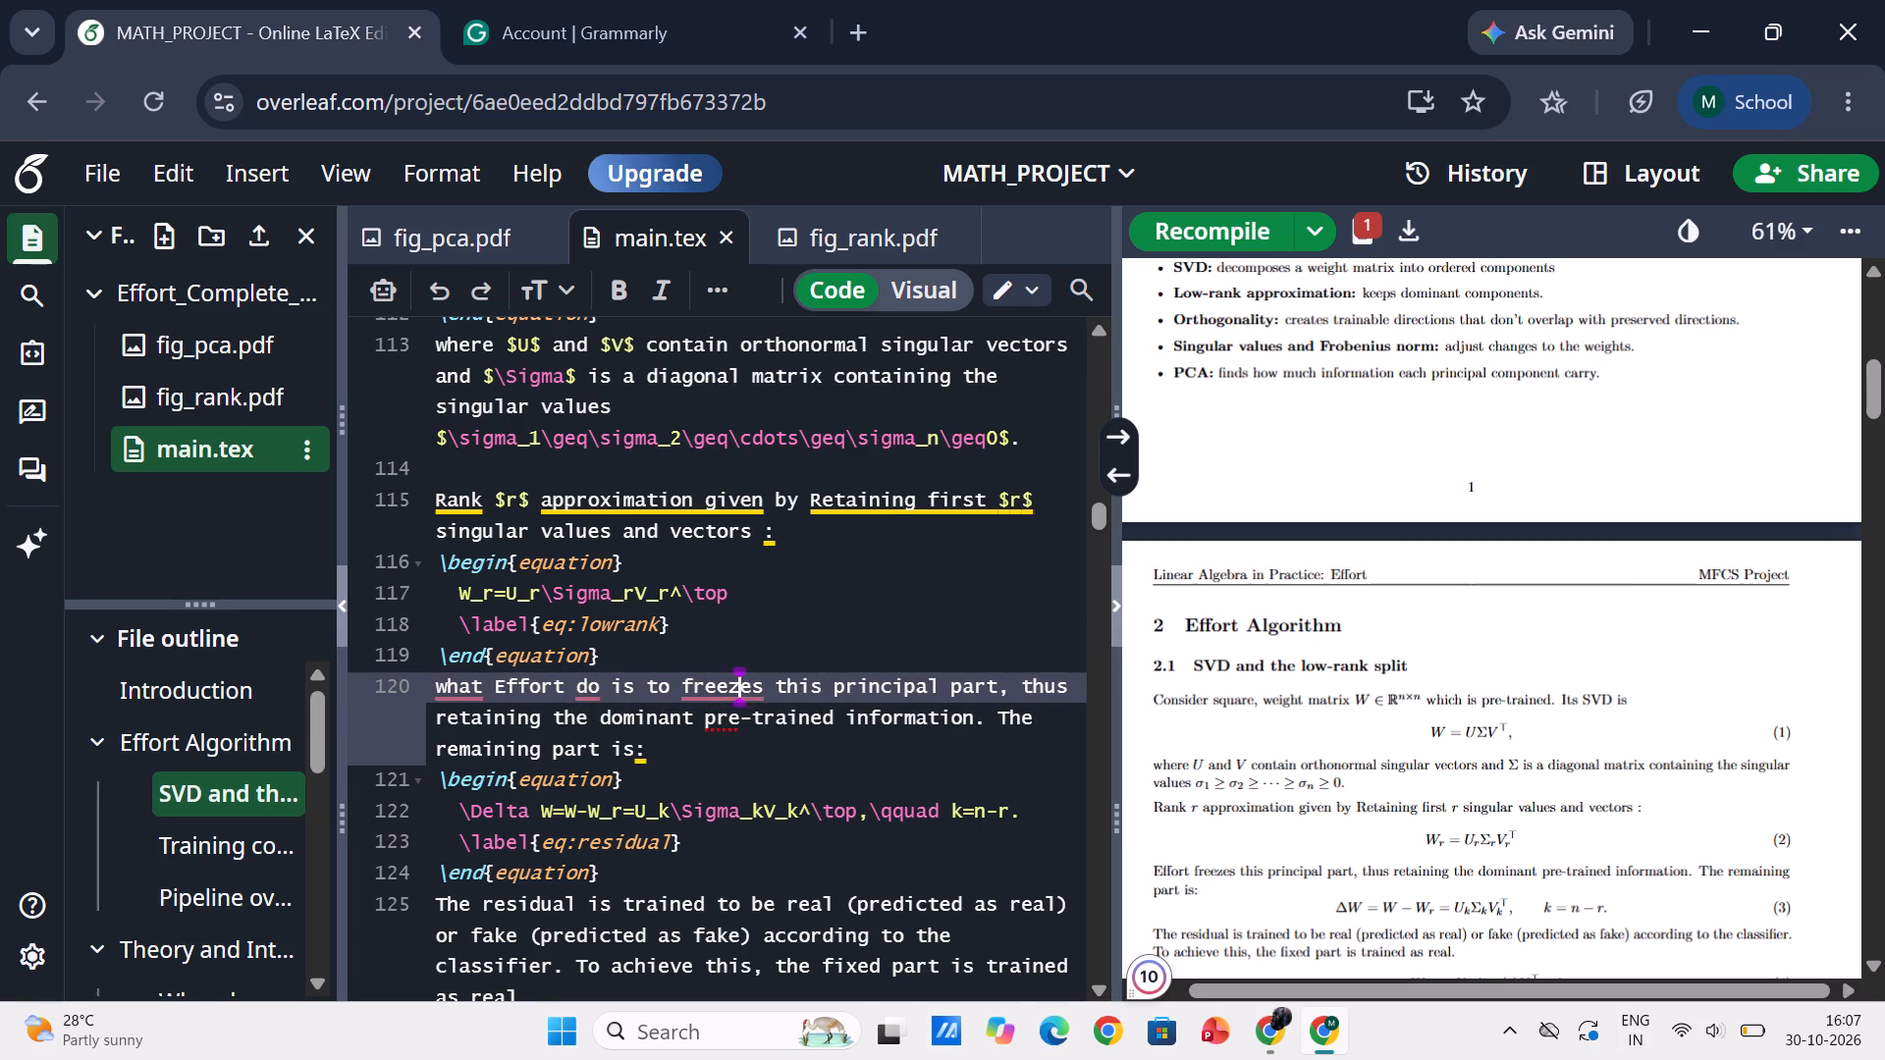
key(Right)
key(BackSpace)
Replace "this" with "the" before "principal part".
key(Right)
key(Right)
key(Right)
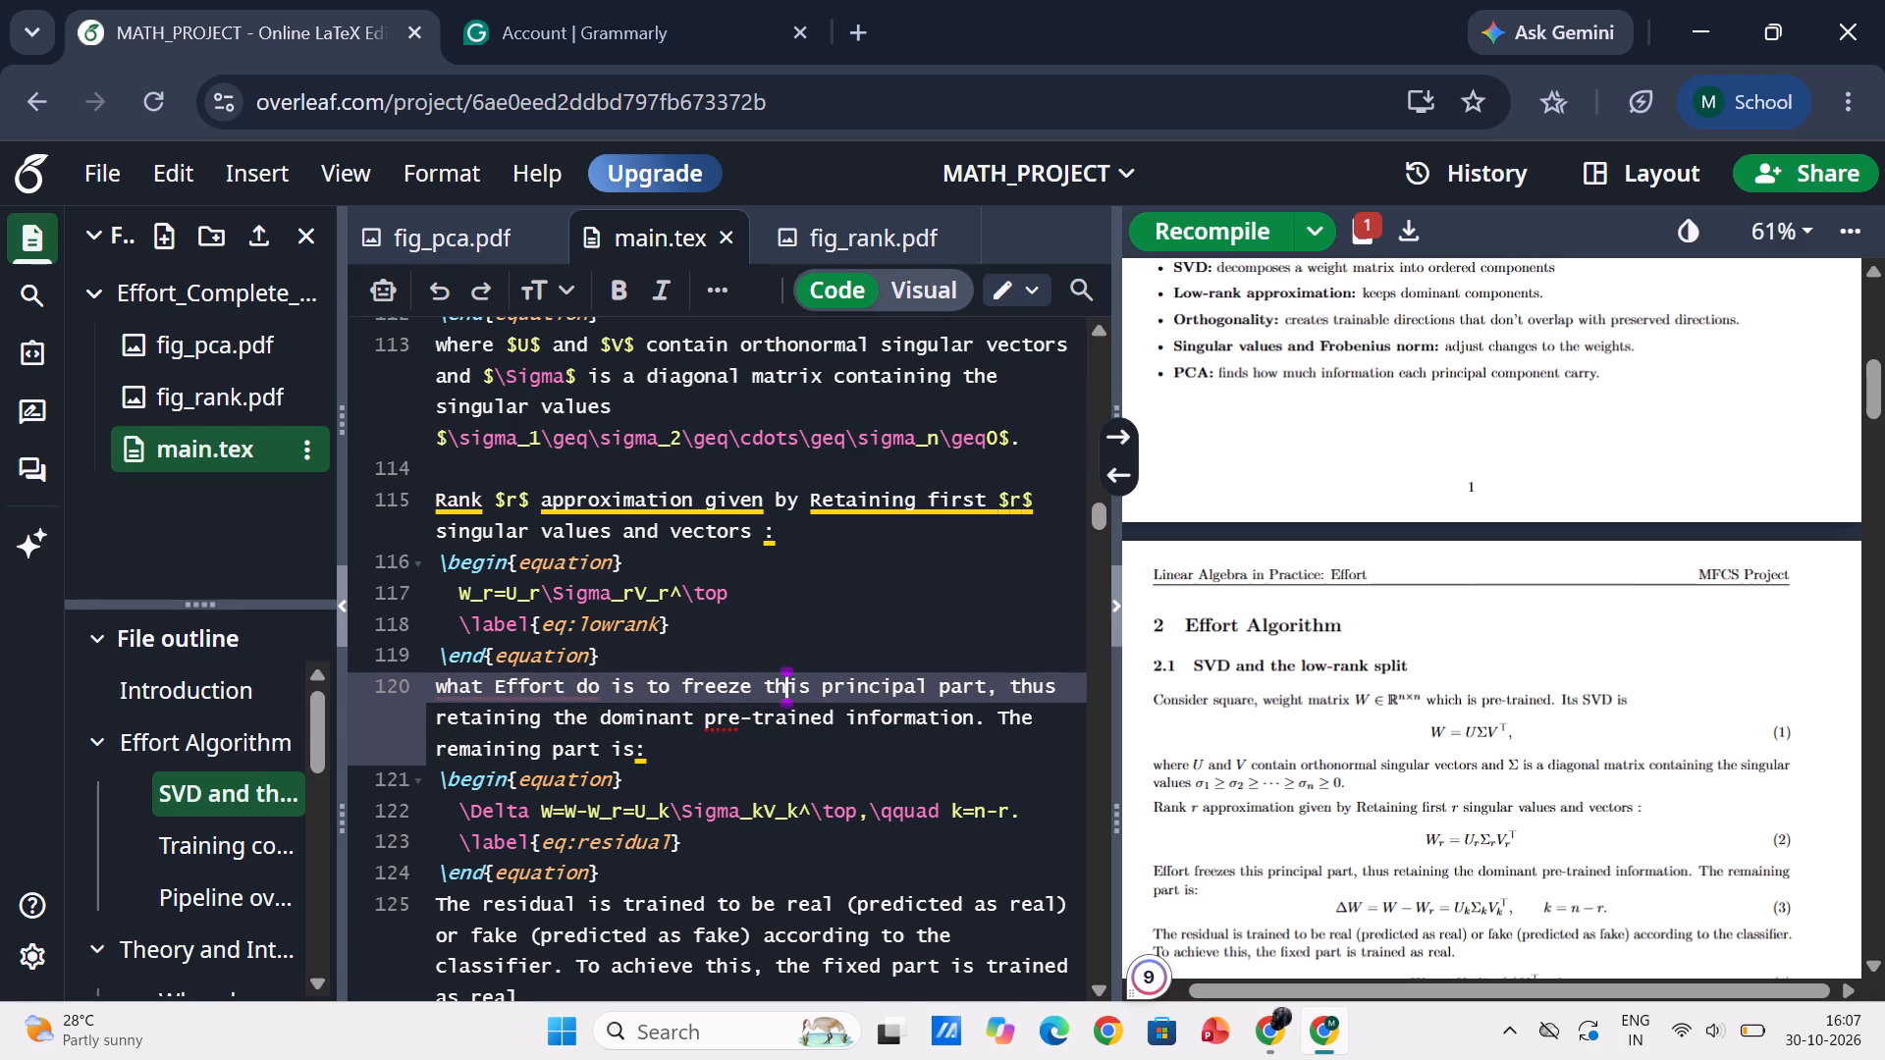
key(Right)
key(Right)
key(BackSpace)
key(BackSpace)
text(he)
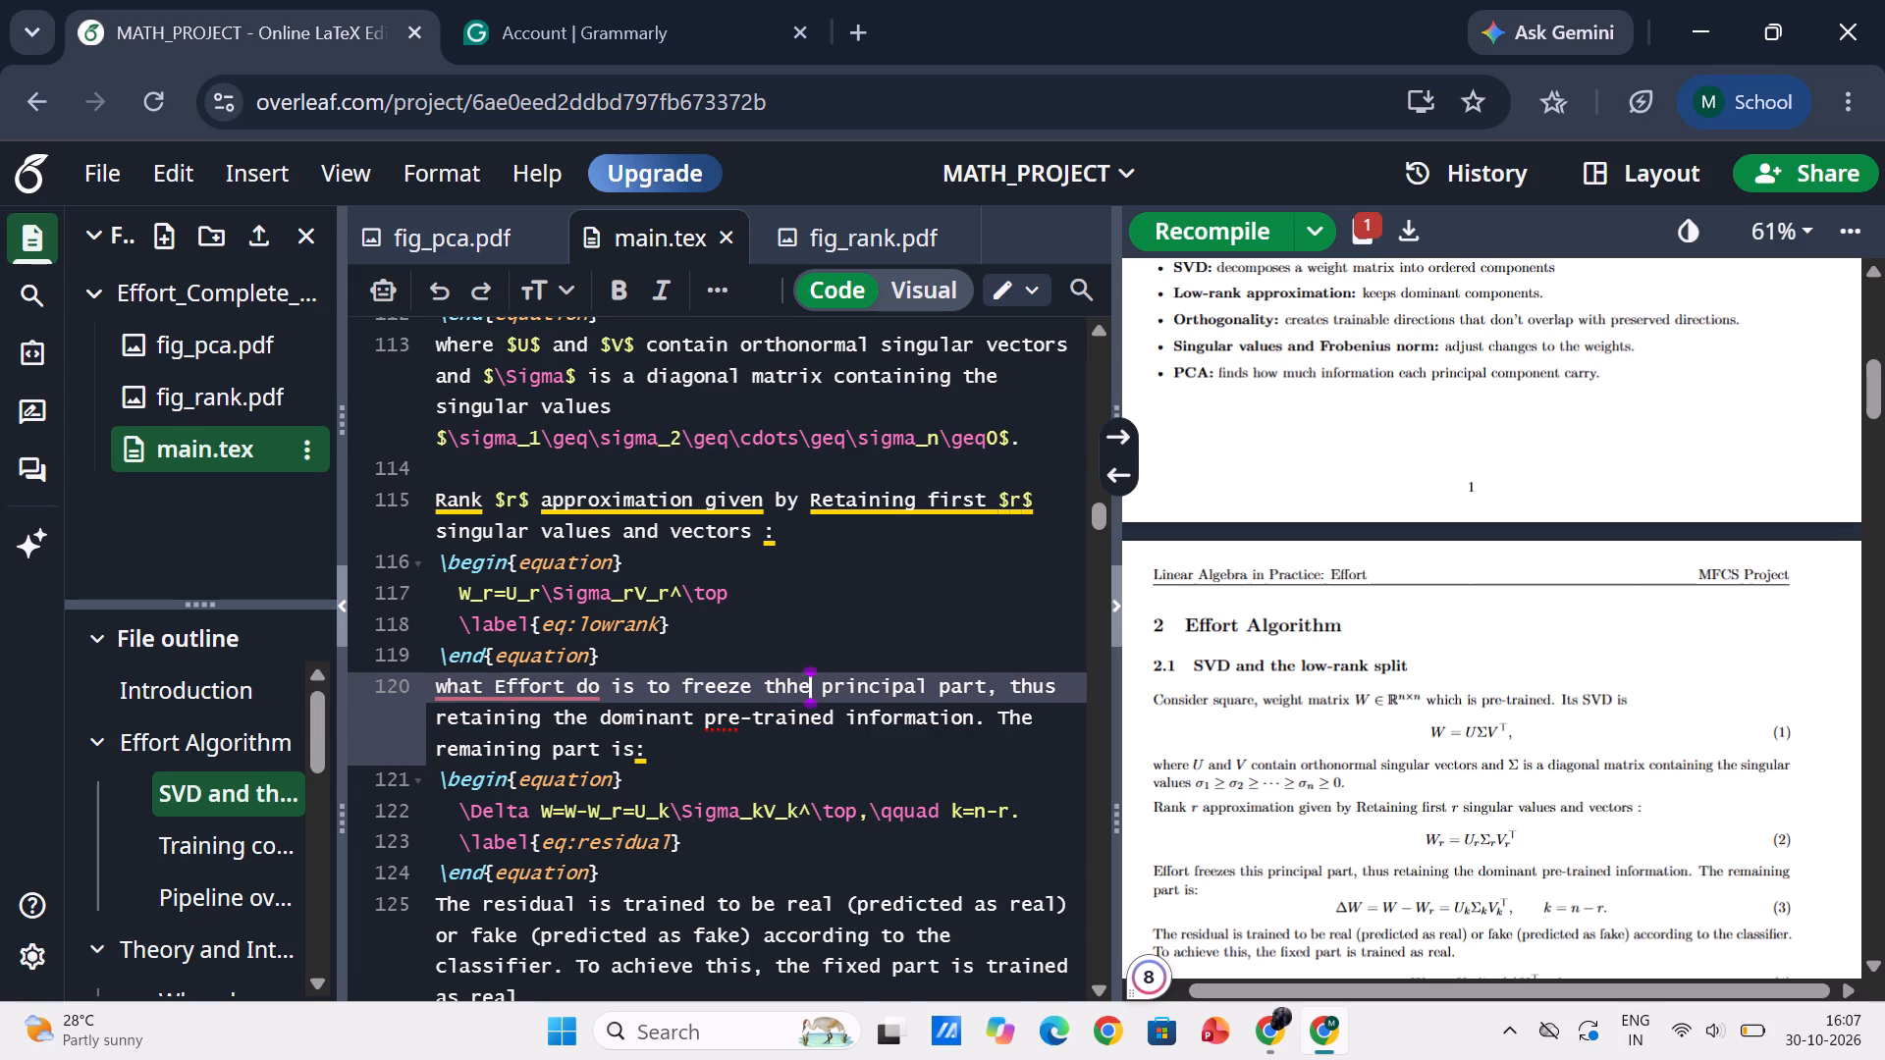
key(BackSpace)
key(BackSpace)
key(e)
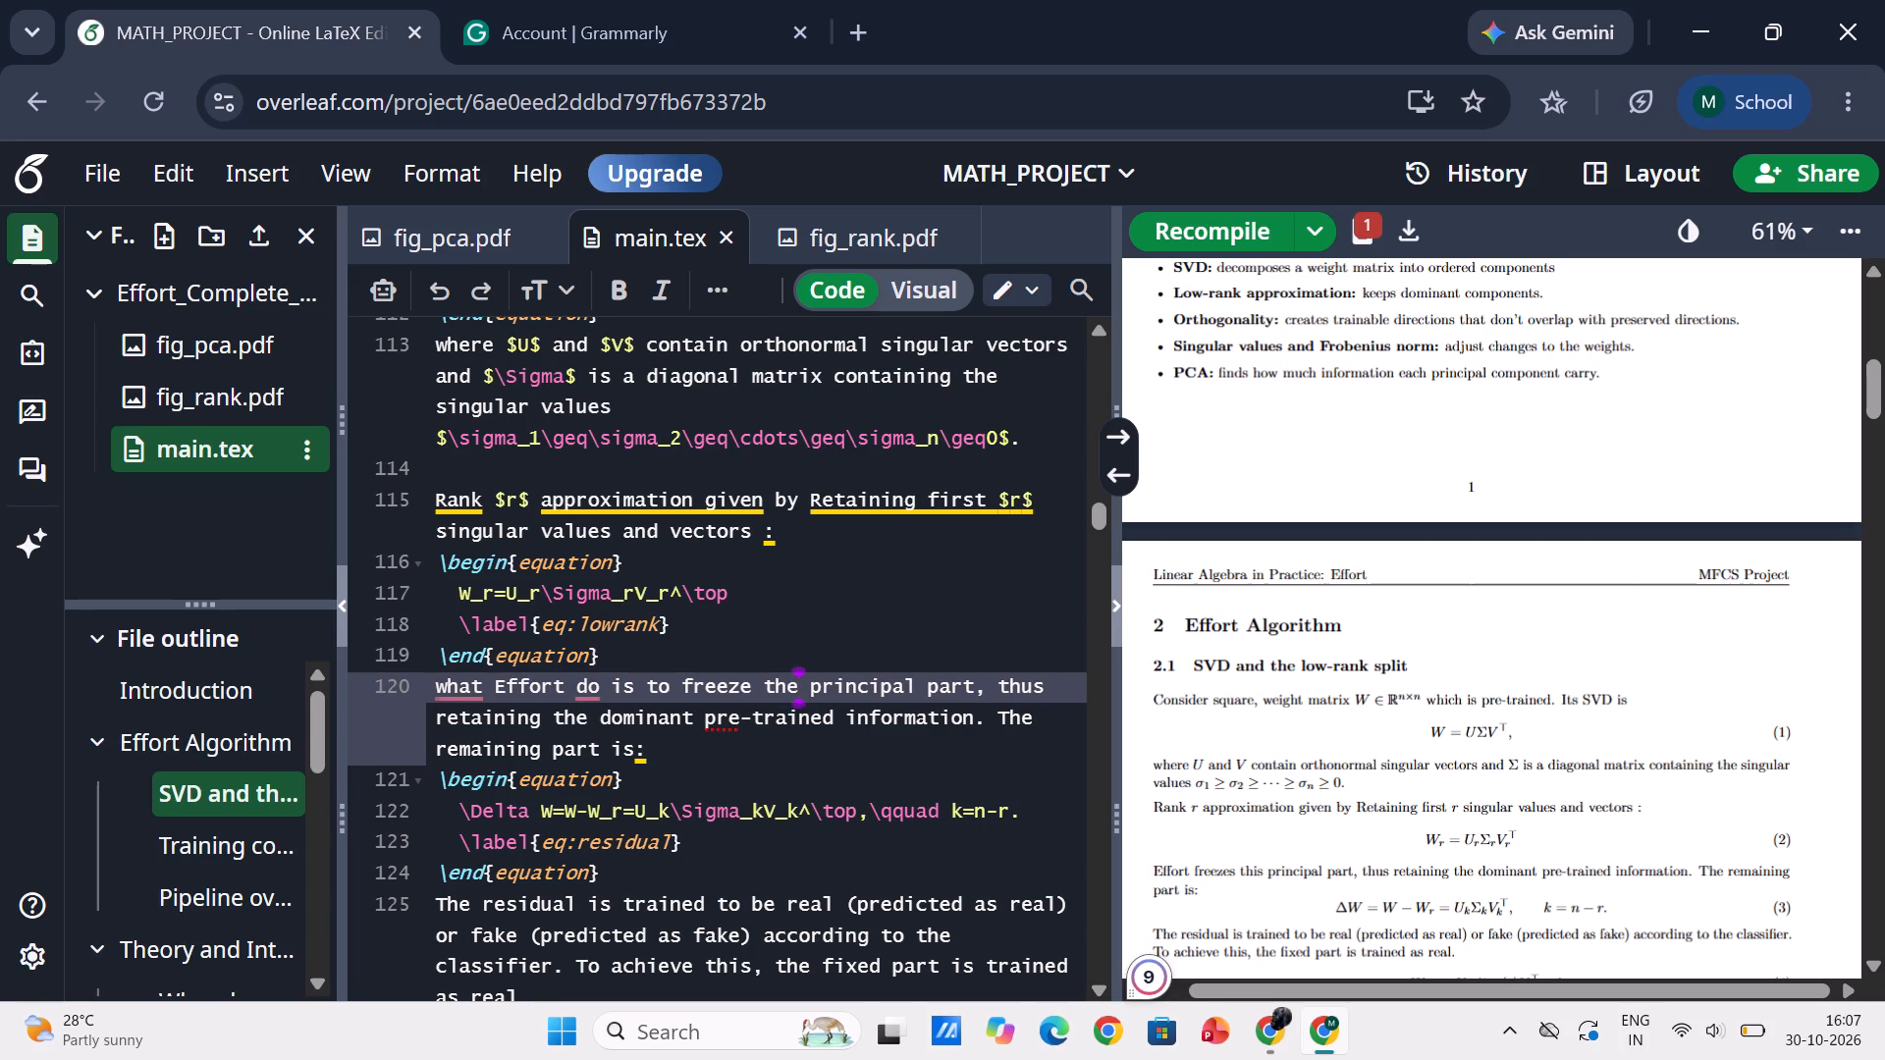
Replace ", thus" after "principal part" with "and", without a comma.
click(1045, 673)
key(BackSpace)
key(BackSpace)
key(BackSpace)
key(BackSpace)
key(BackSpace)
key(BackSpace)
key(space)
text(and)
Change "retaining" to "retain" before "the dominant pre-trained information".
click(543, 715)
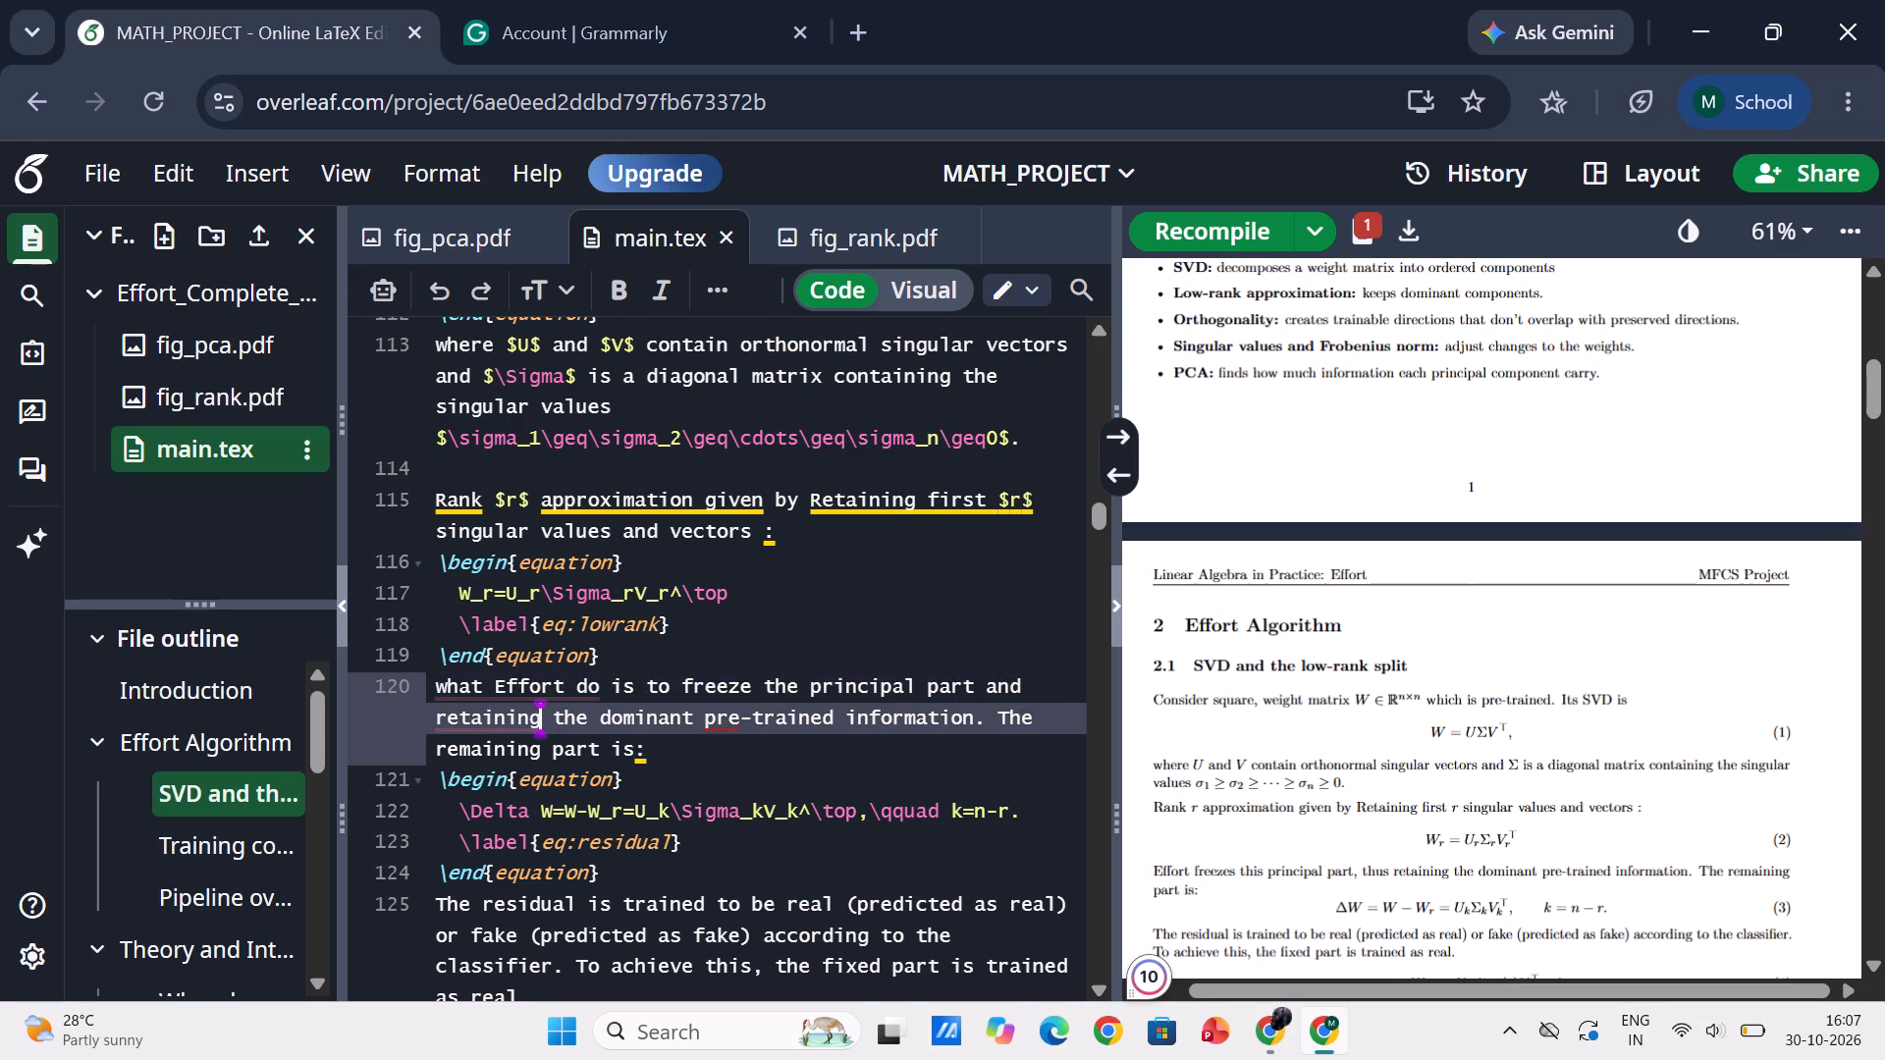
key(BackSpace)
key(BackSpace)
key(BackSpace)
key(BackSpace)
key(n)
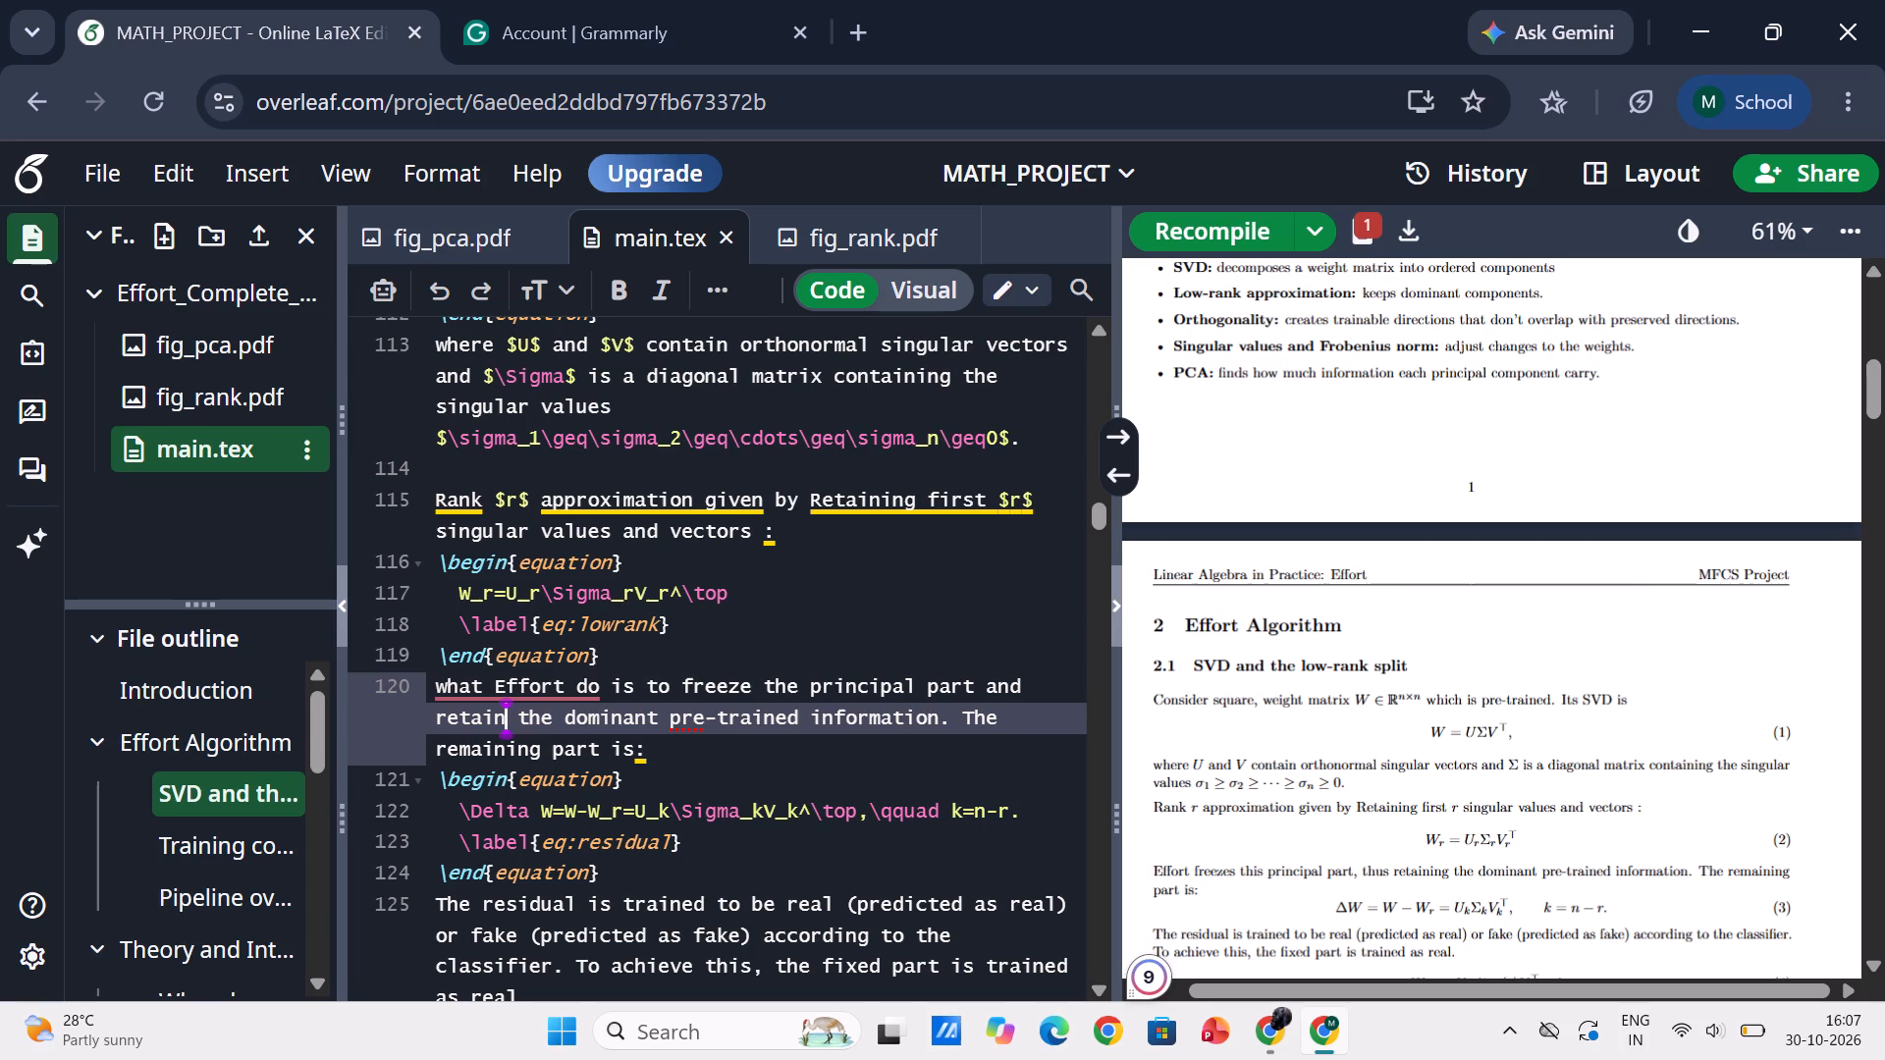
Recompile the report and check the reworded principal-part sentence in the PDF preview.
key(ctrl+s)
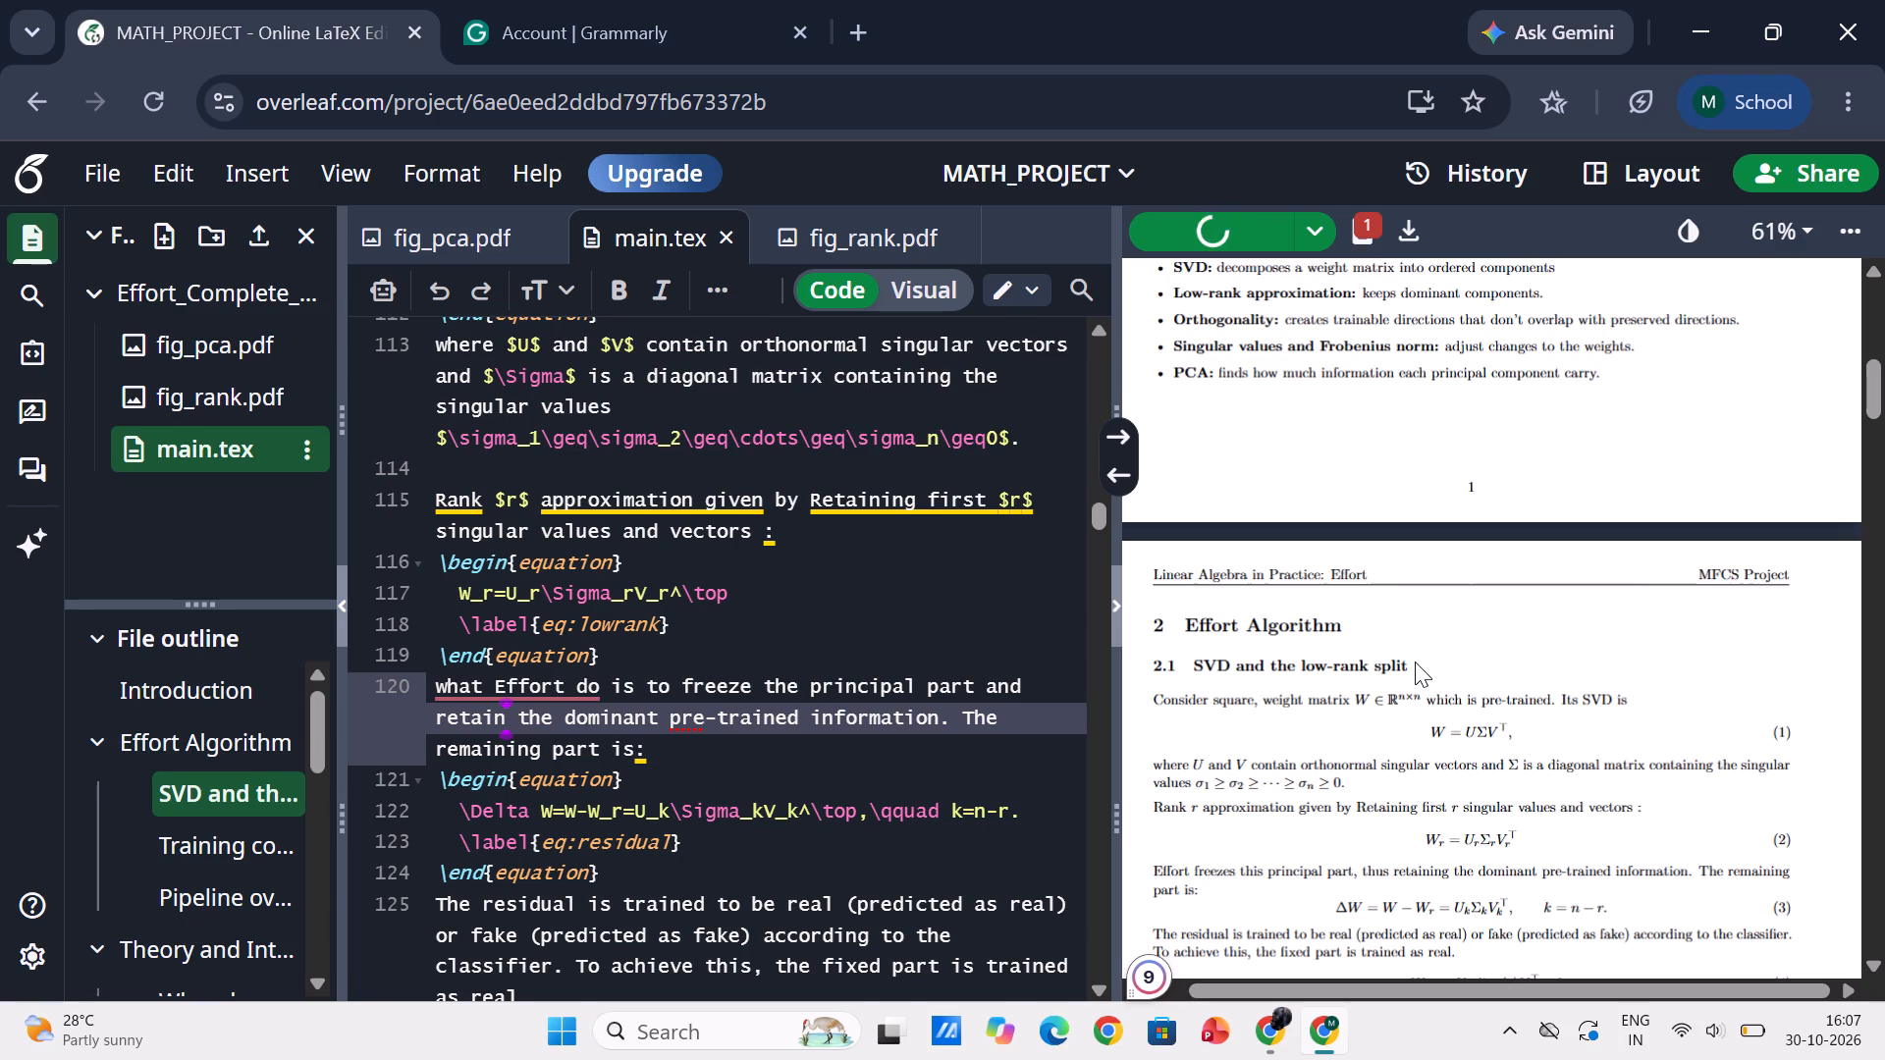
scroll(1415, 662, down, 2)
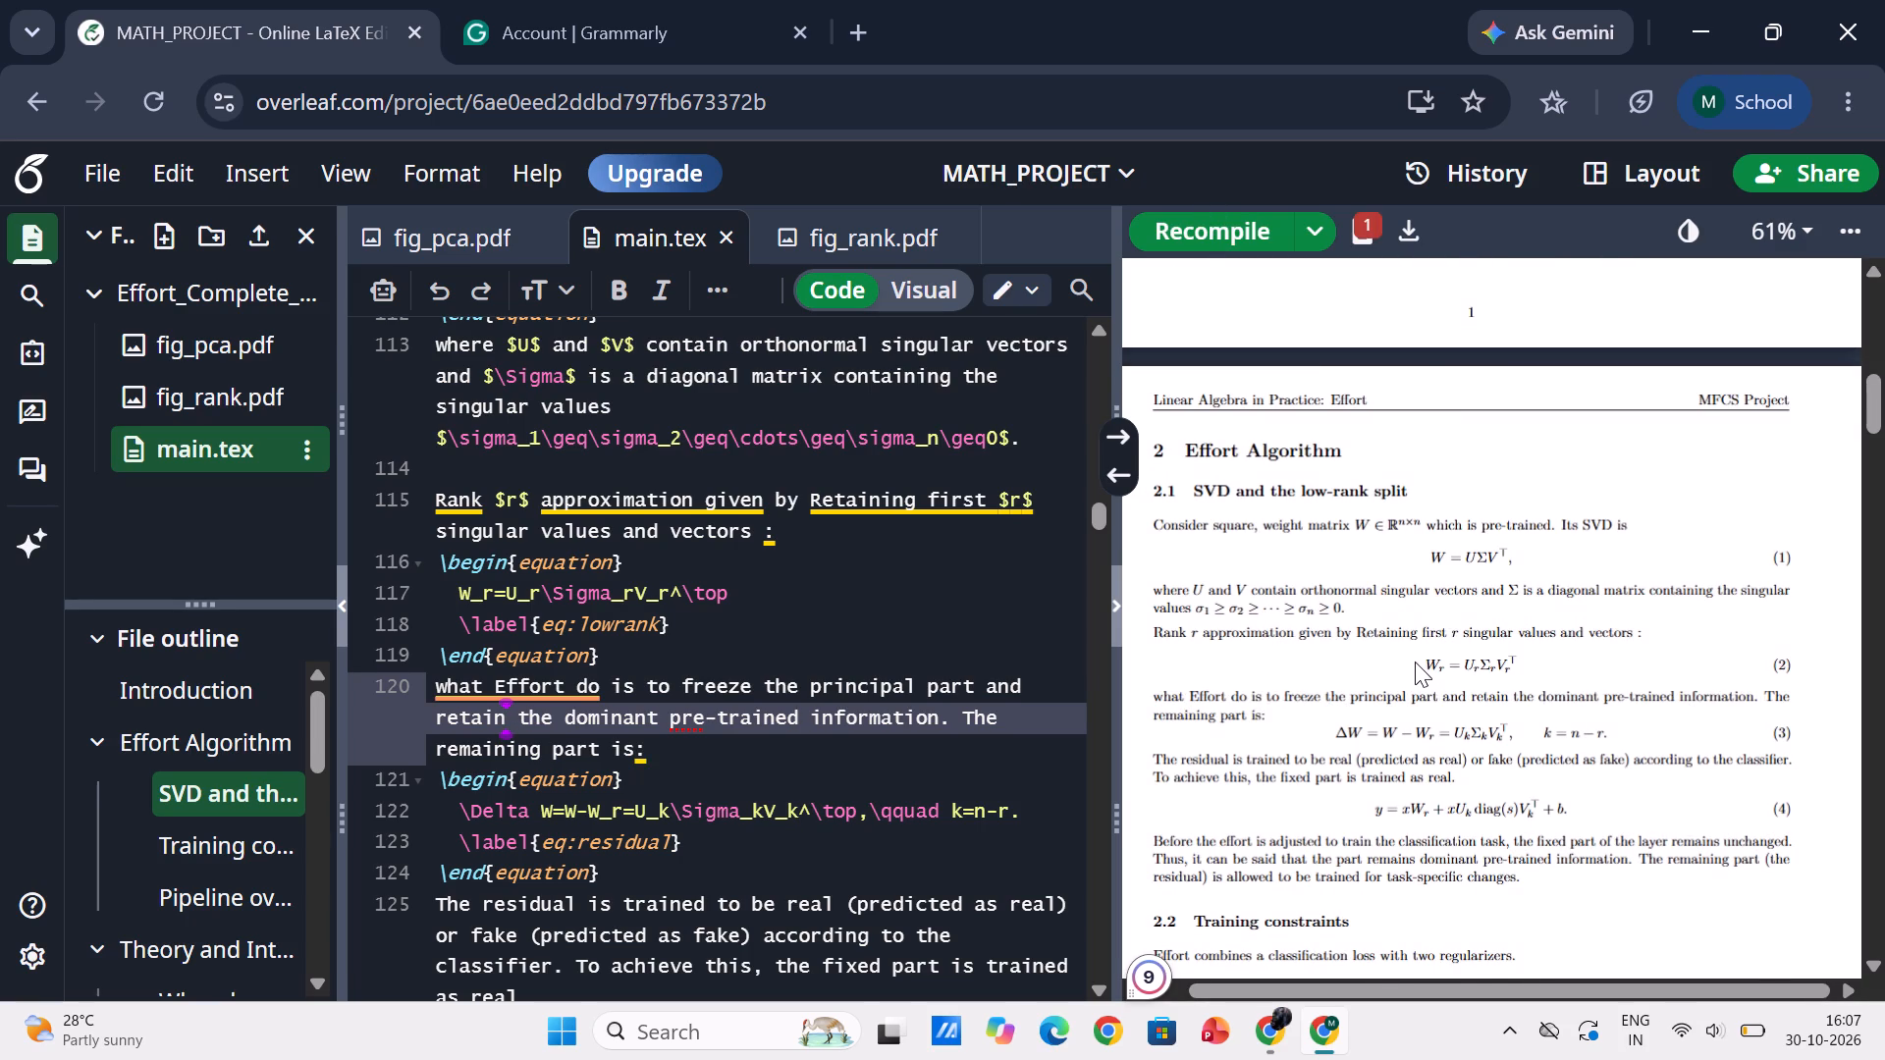
Capitalise the opening word of the sentence on freezing the principal part, making it "What".
click(452, 689)
key(BackSpace)
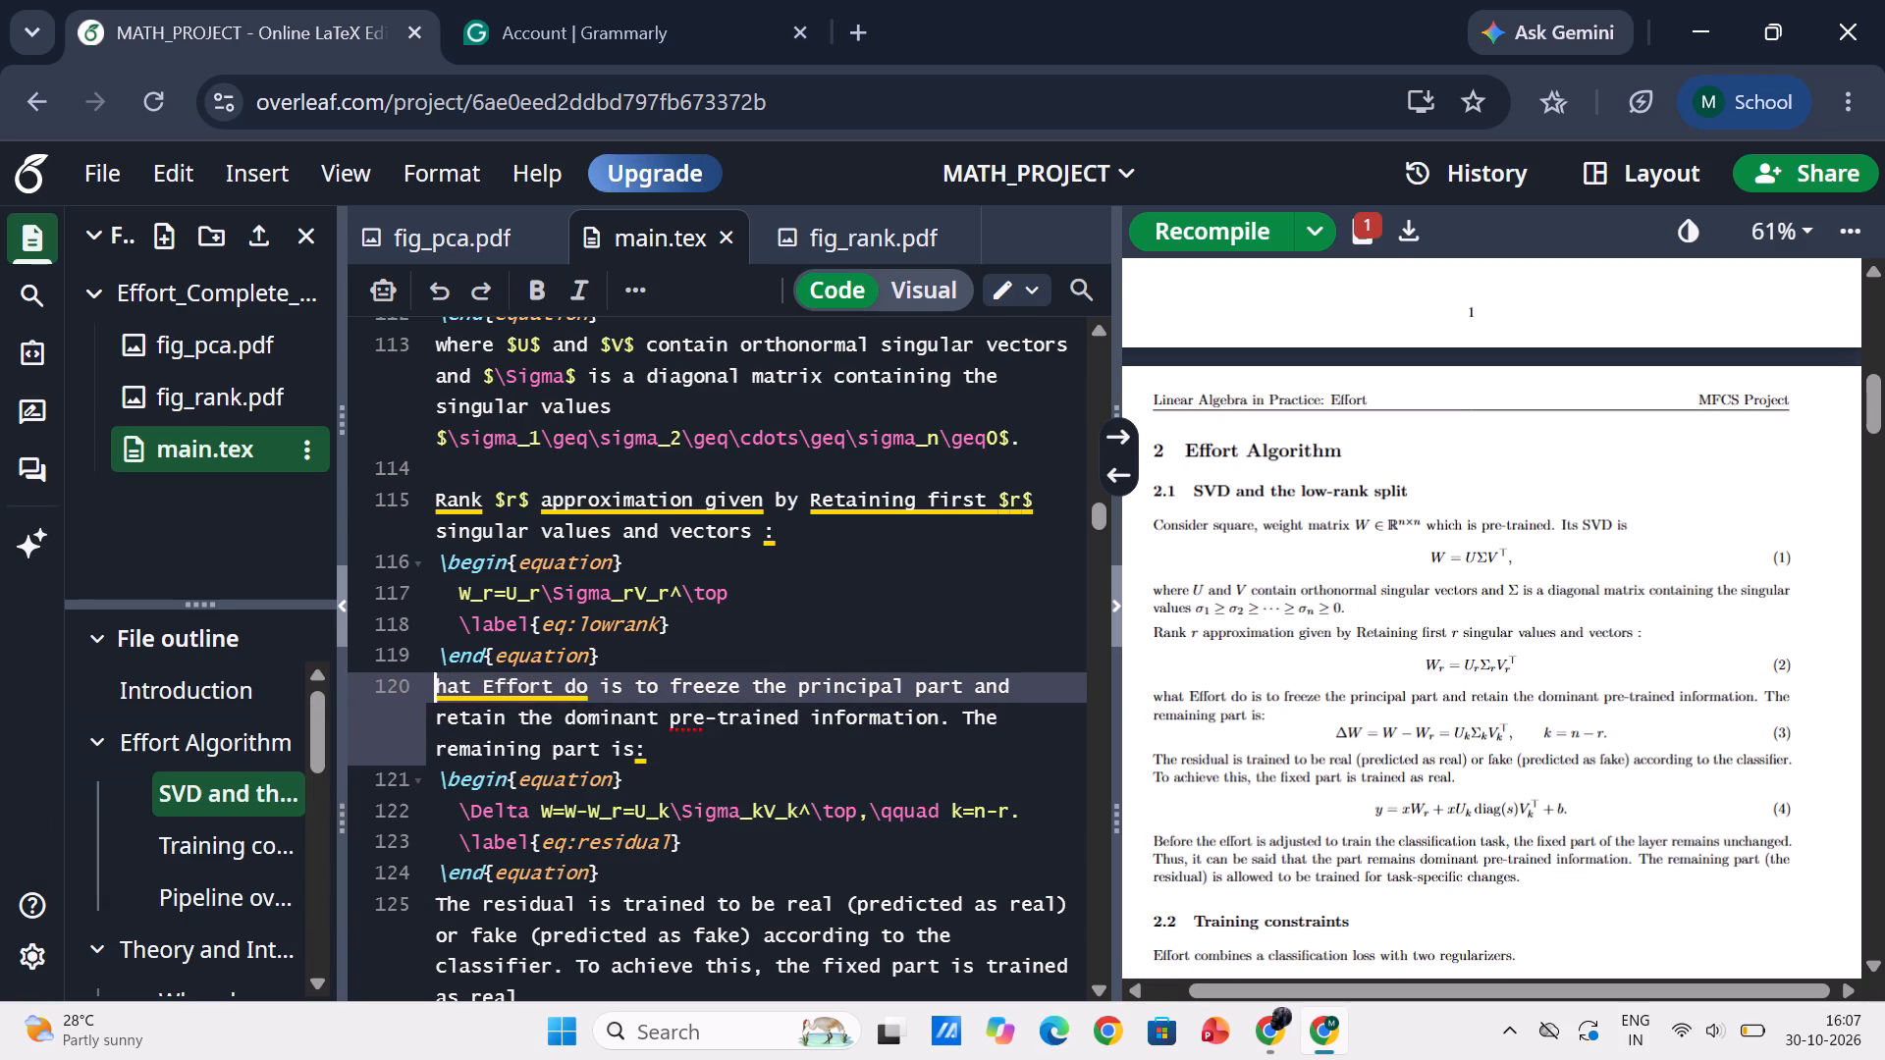
key(w)
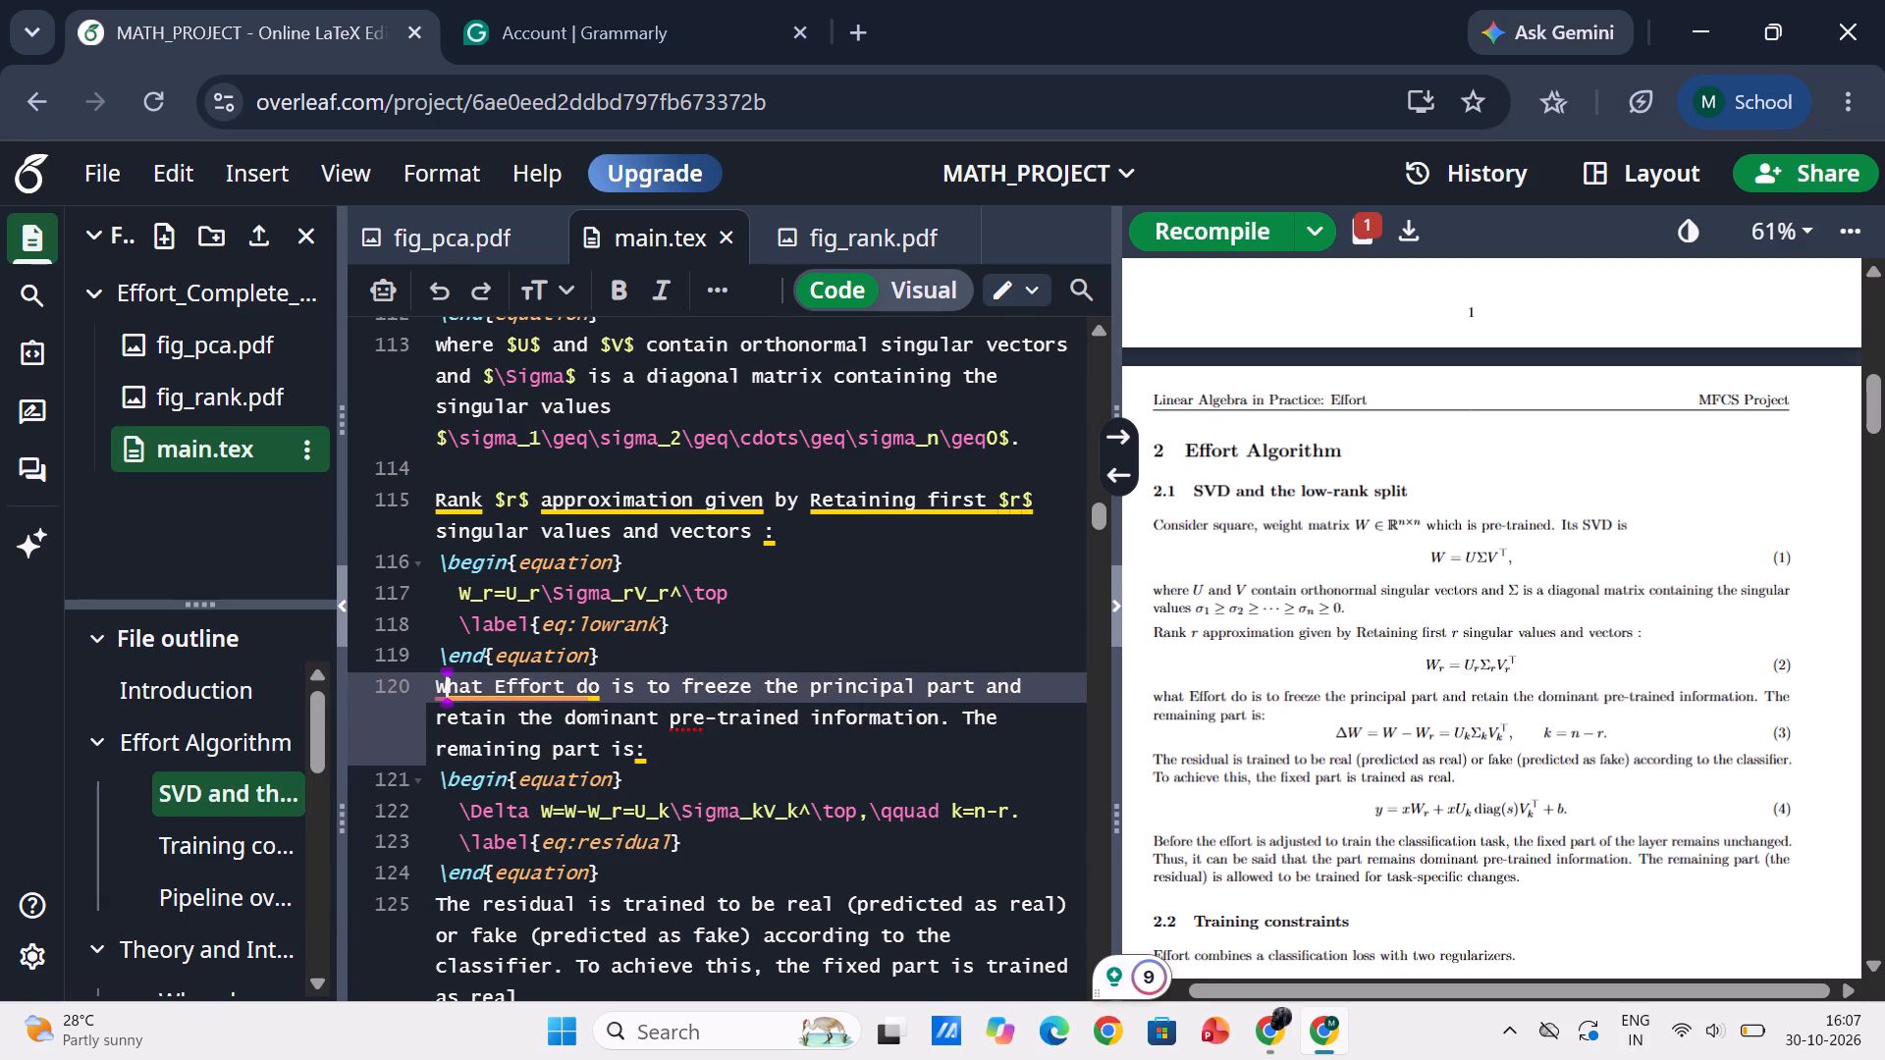
click(874, 783)
Review the source text following the residual equation in the SVD and low-rank split subsection.
scroll(874, 783, down, 1)
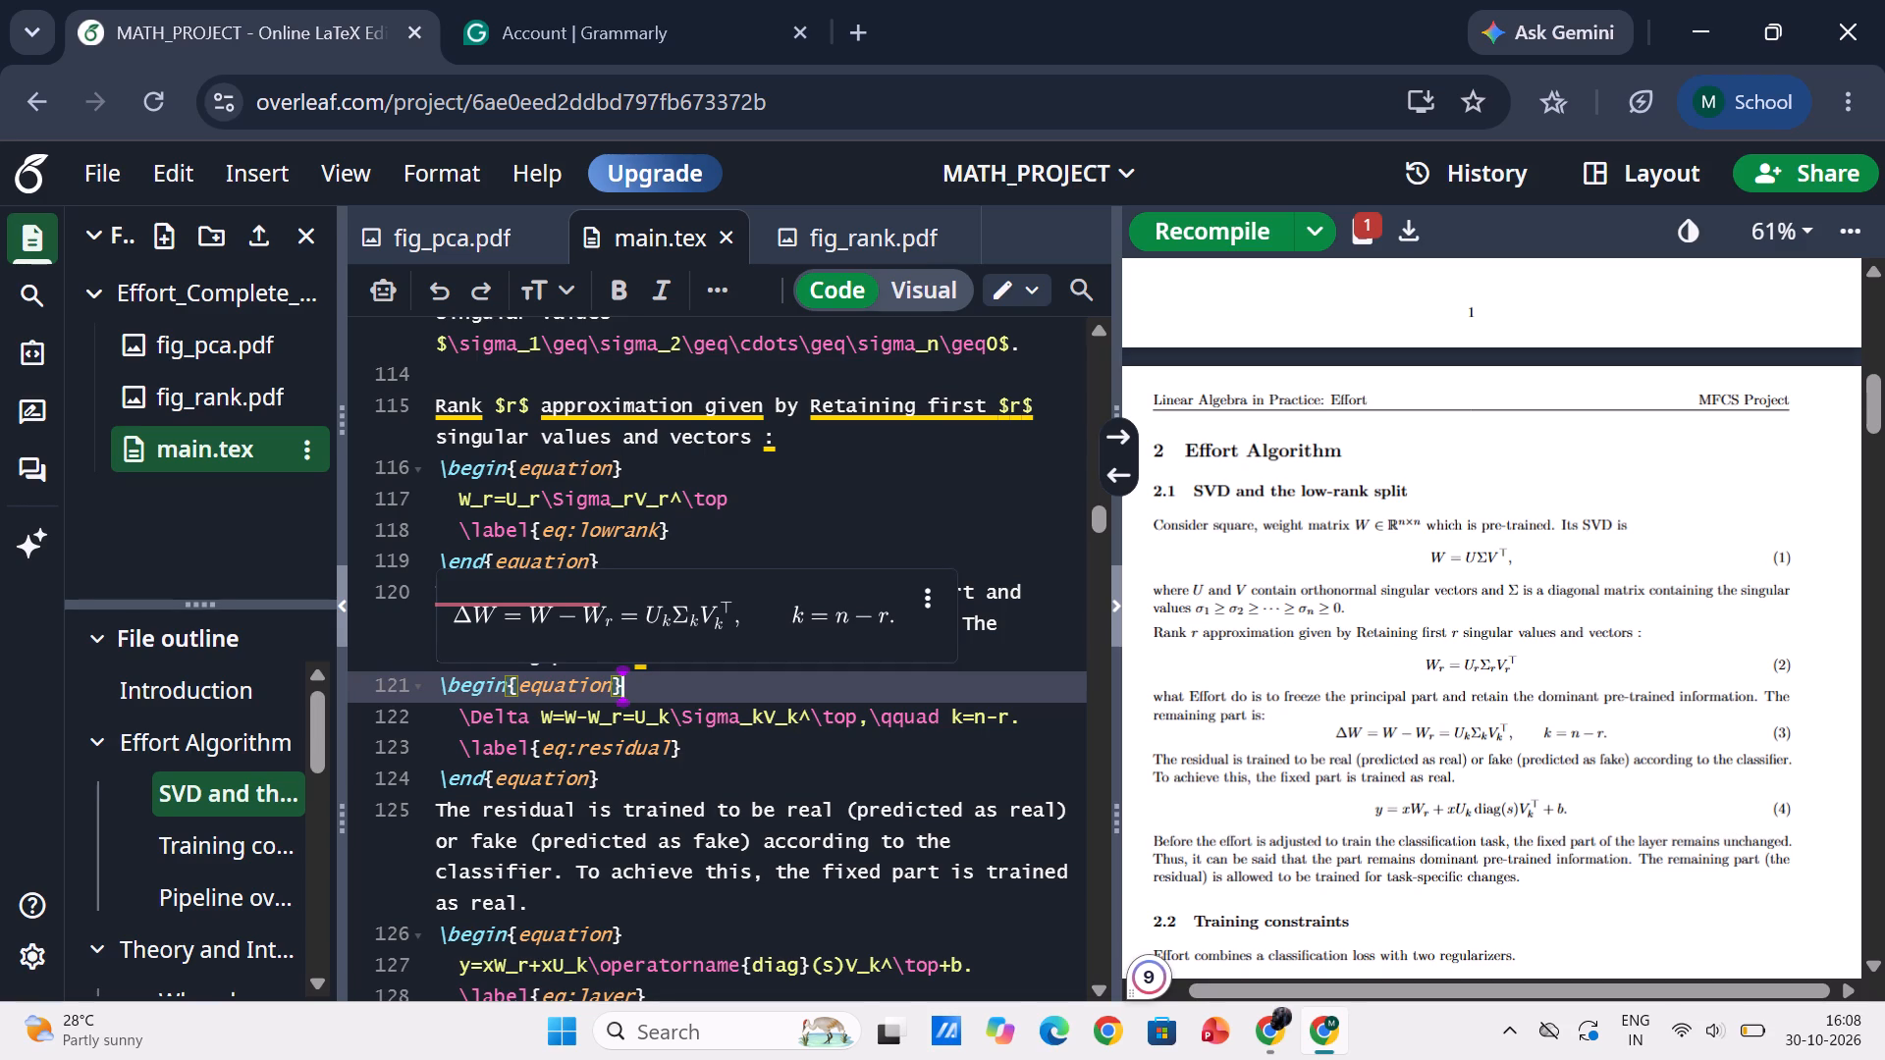
scroll(874, 783, down, 1)
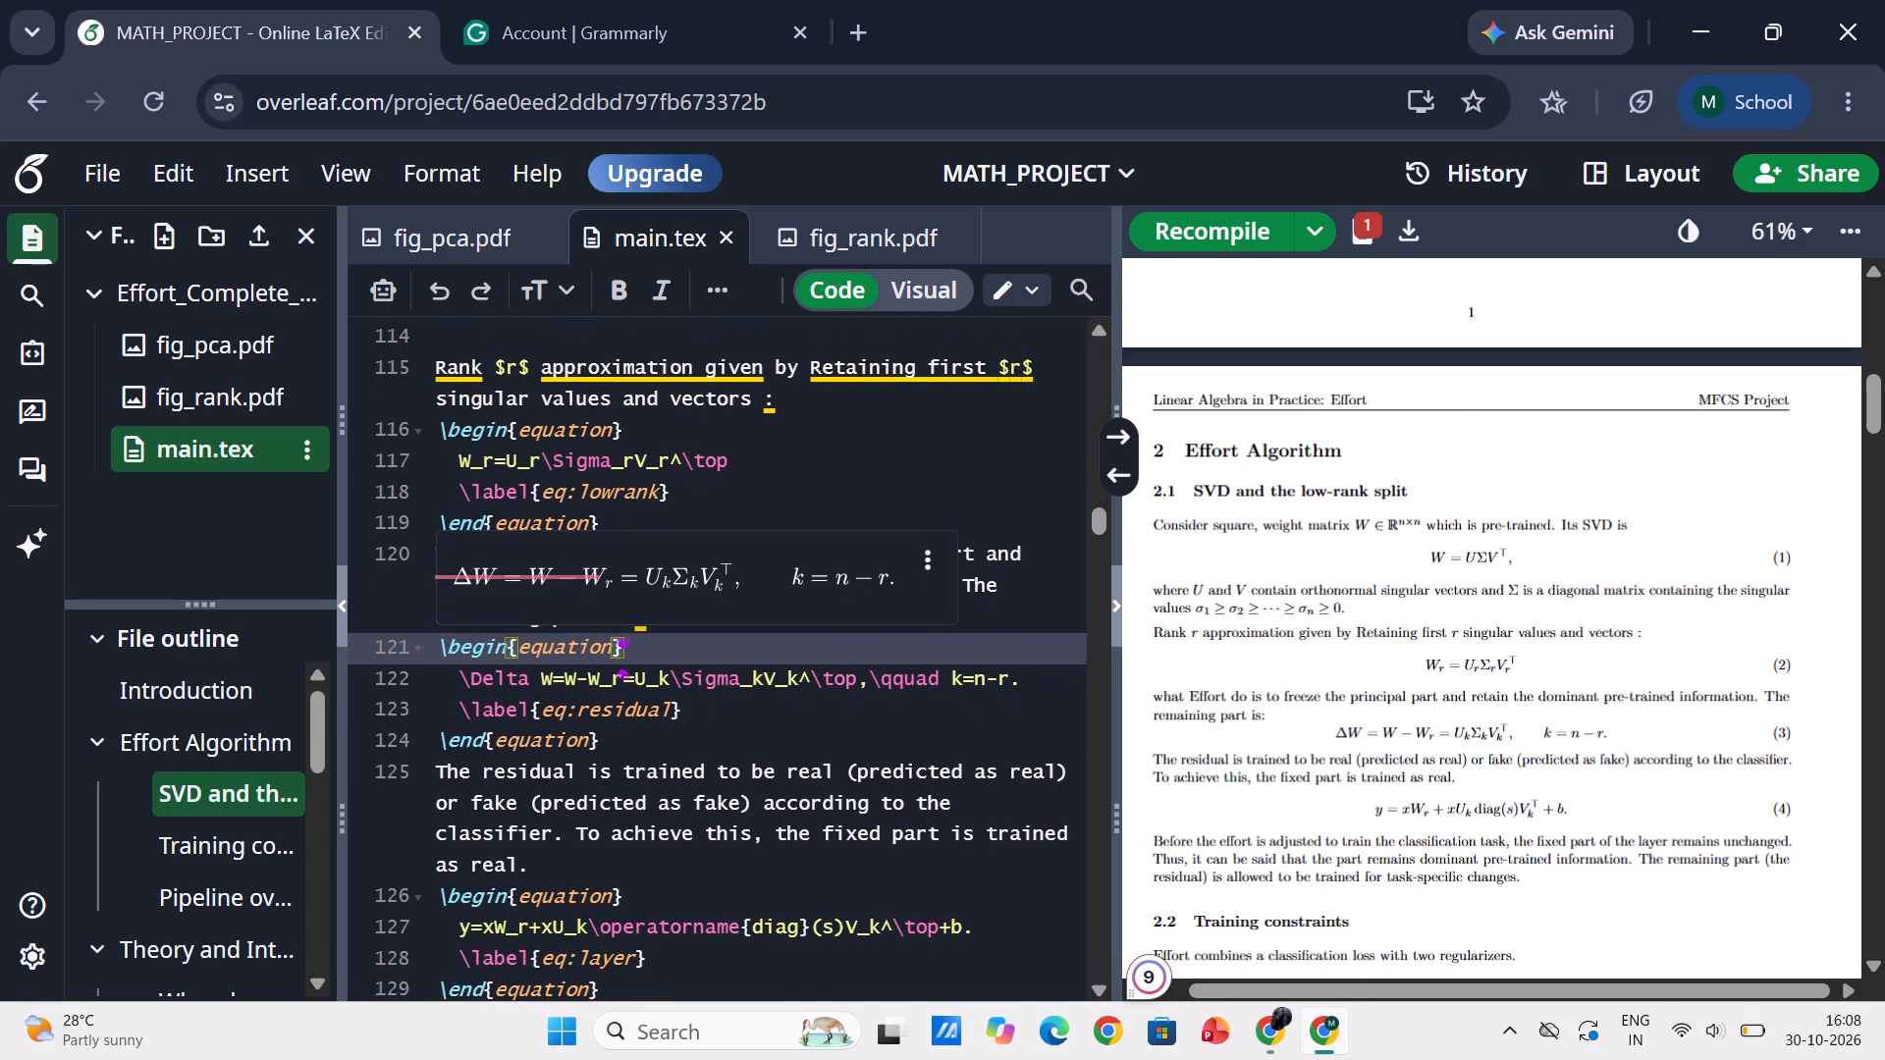
scroll(874, 783, down, 2)
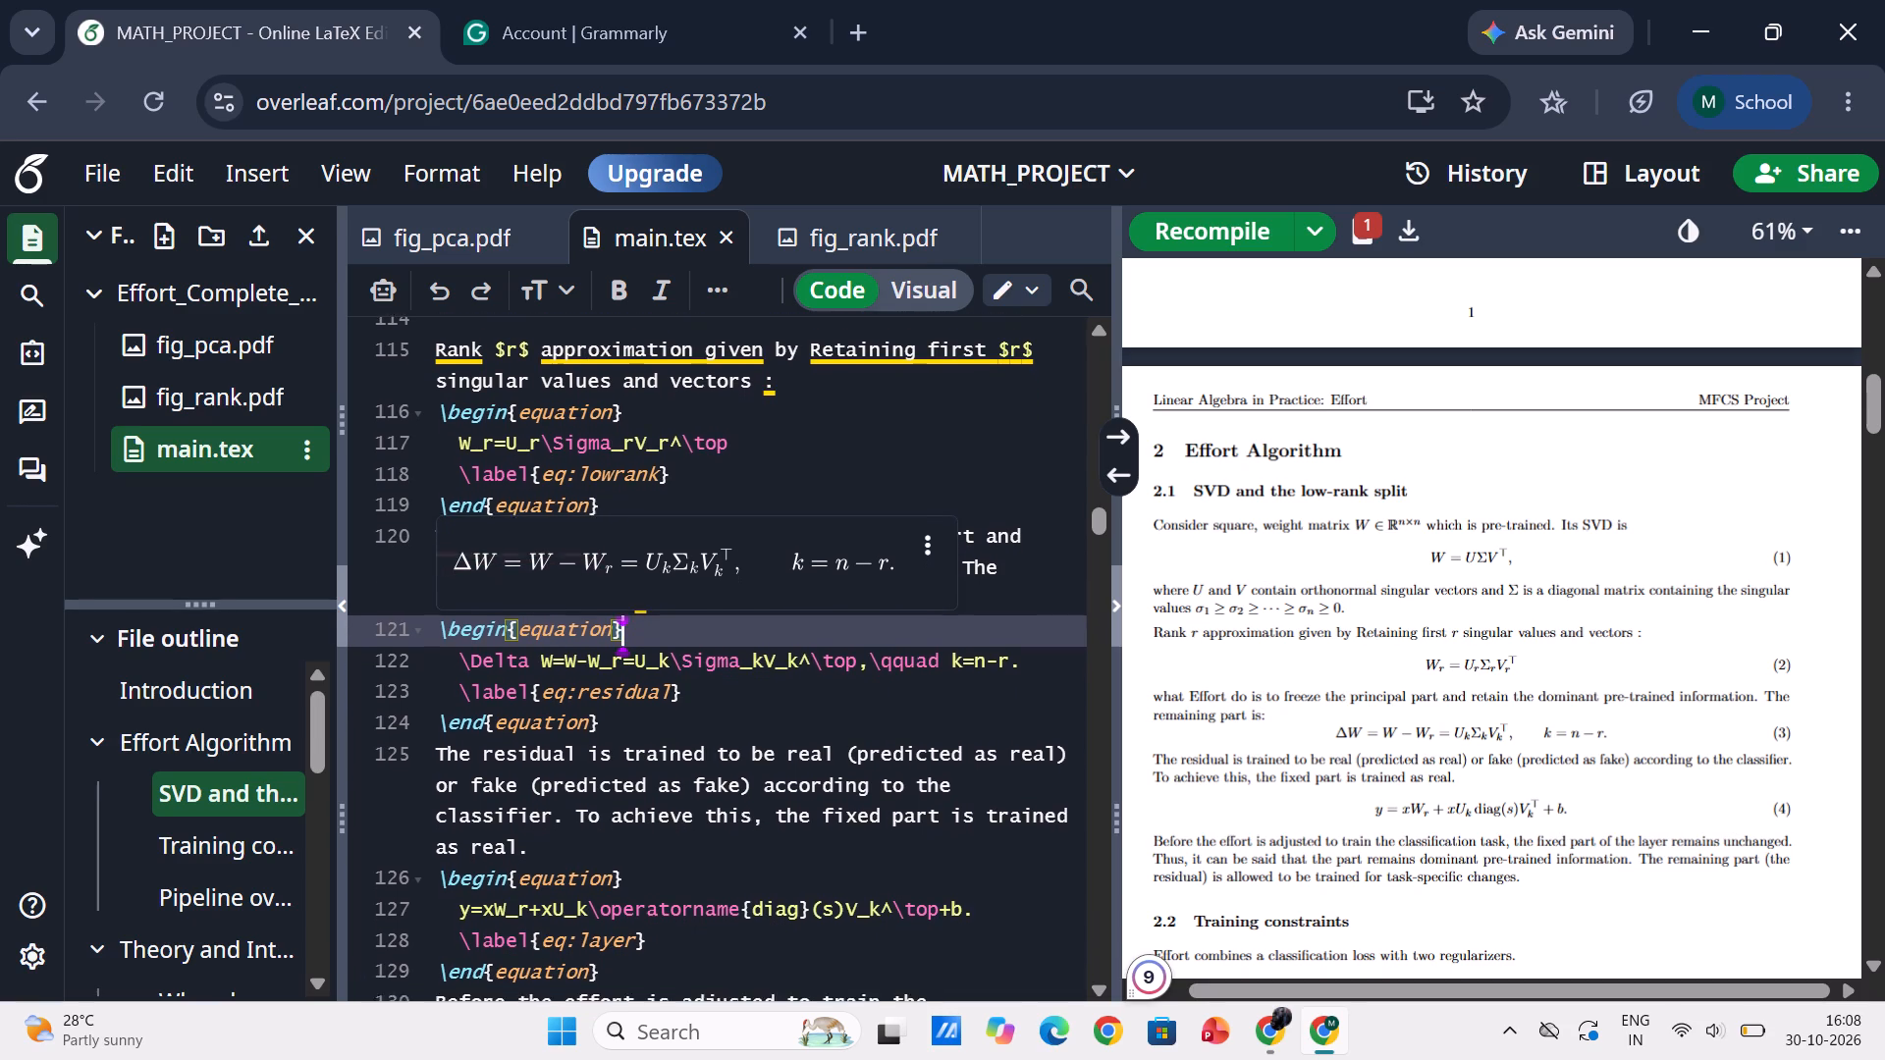
scroll(874, 783, down, 1)
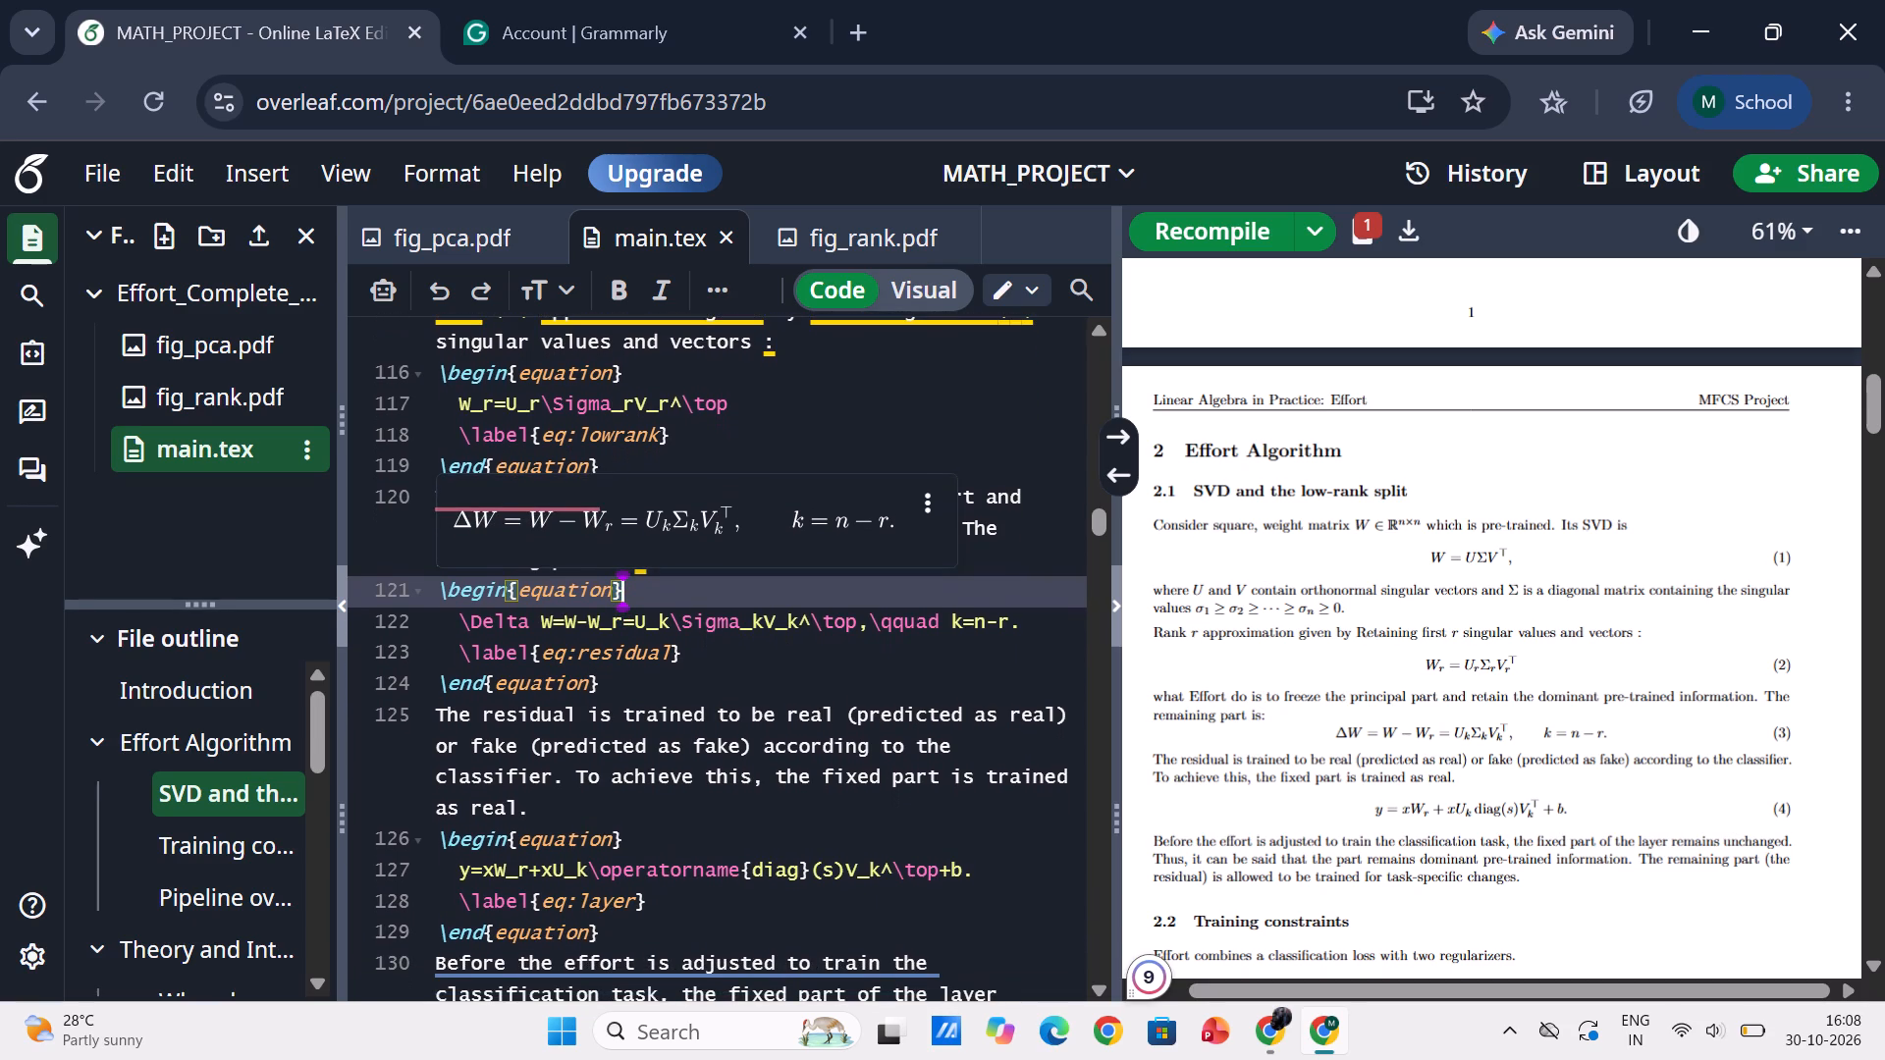
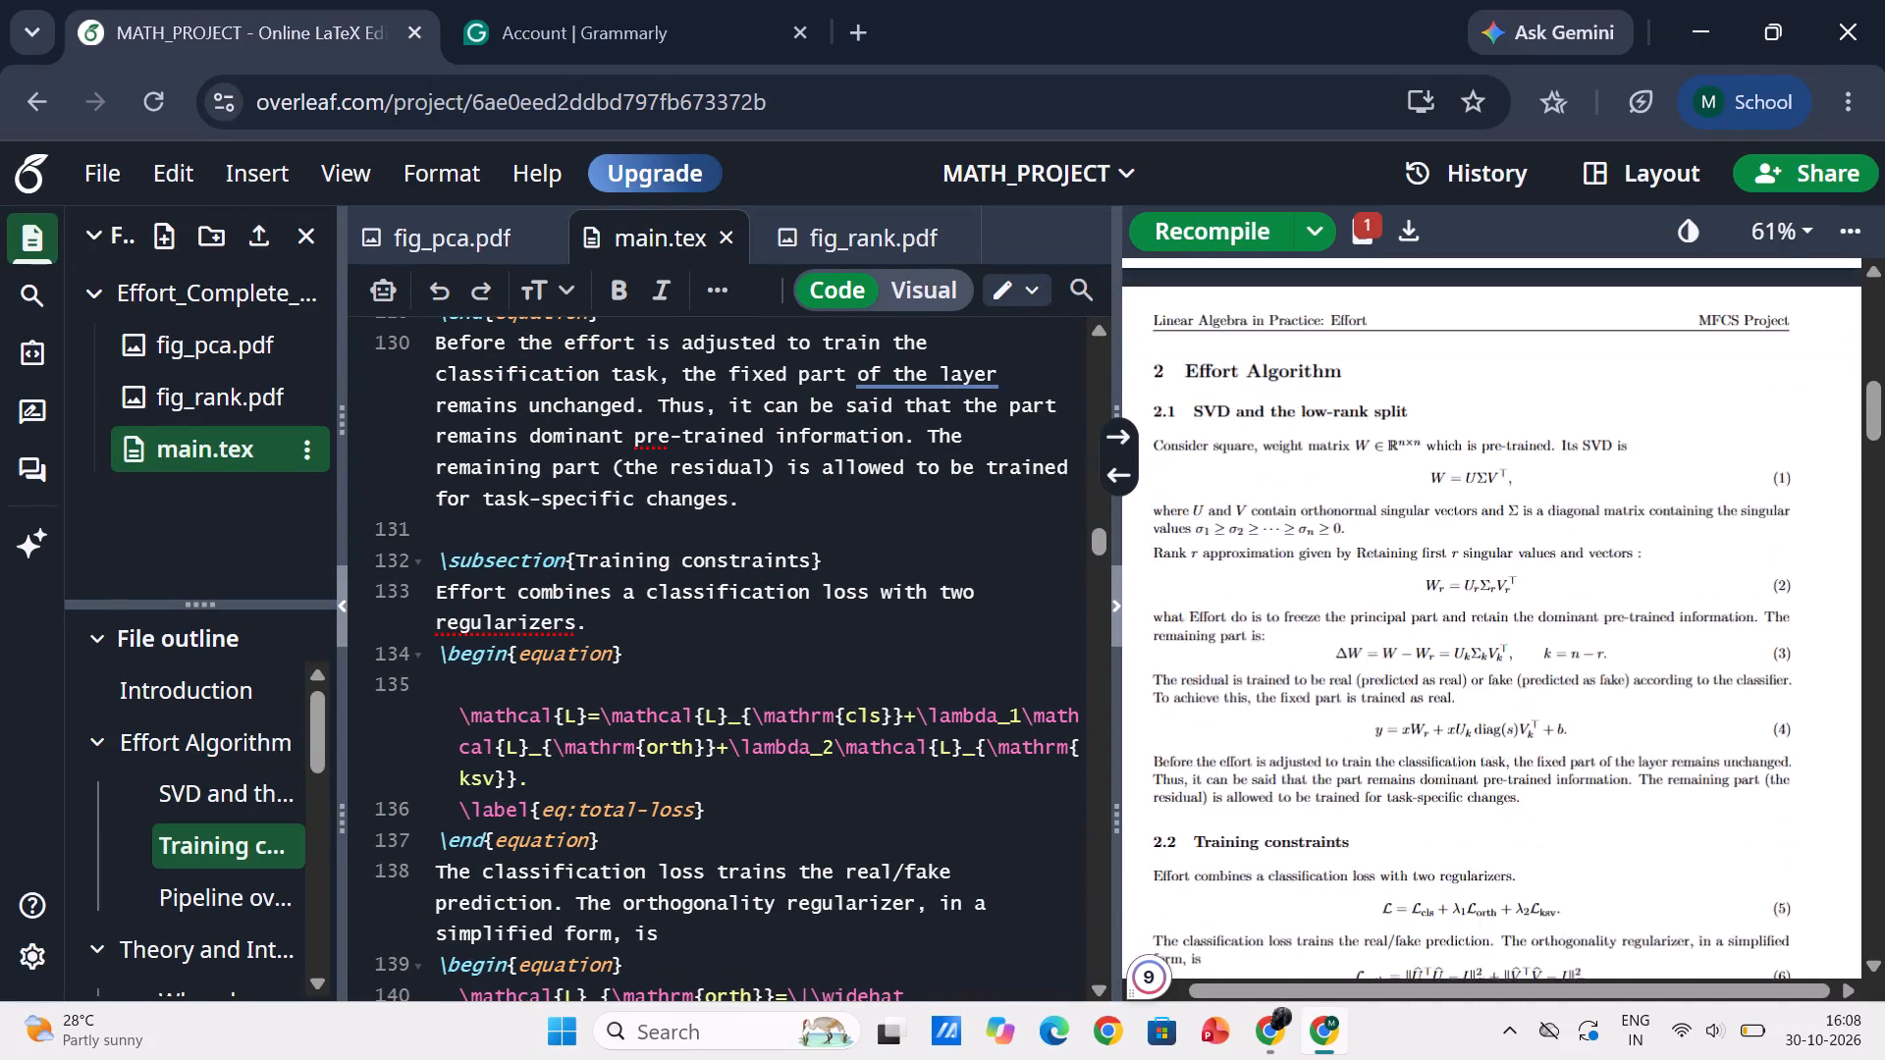
Review the PDF and source text from Training constraints and Pipeline overview through to the low-rank approximation subsection.
scroll(1279, 859, down, 9)
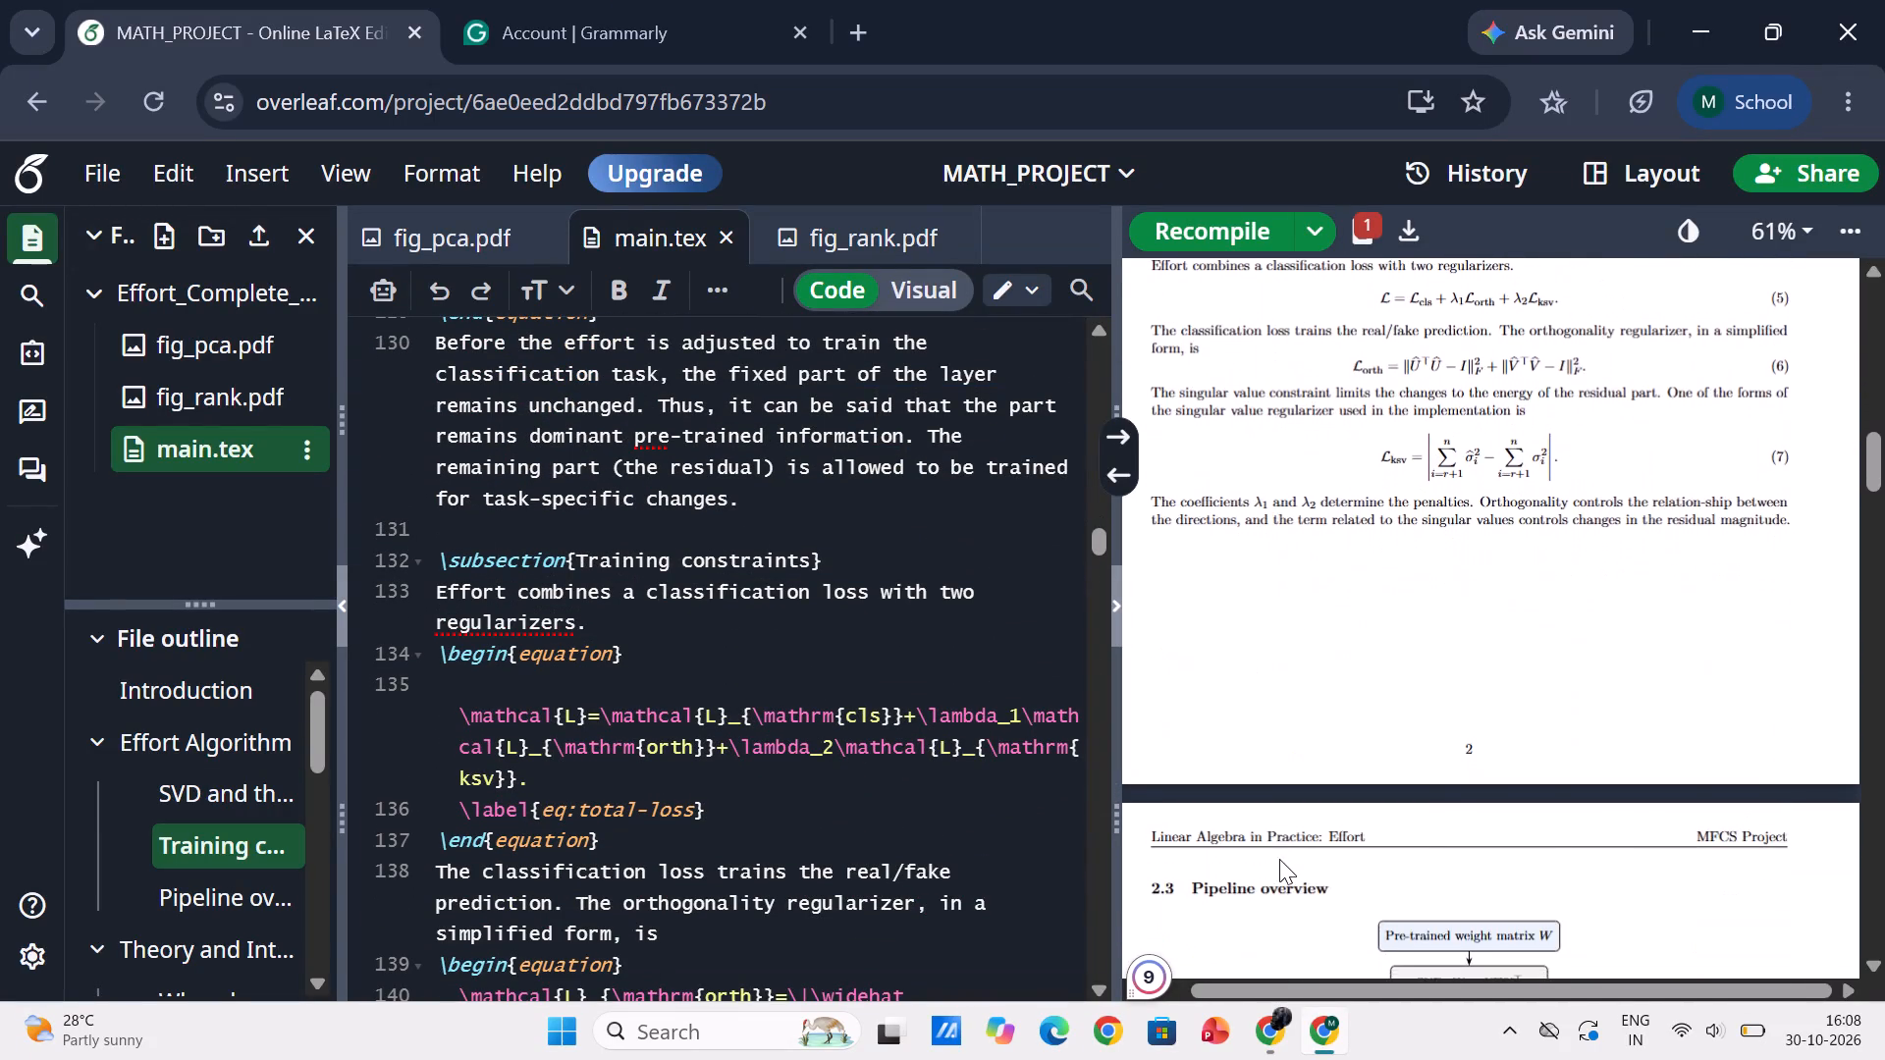
scroll(1279, 859, down, 2)
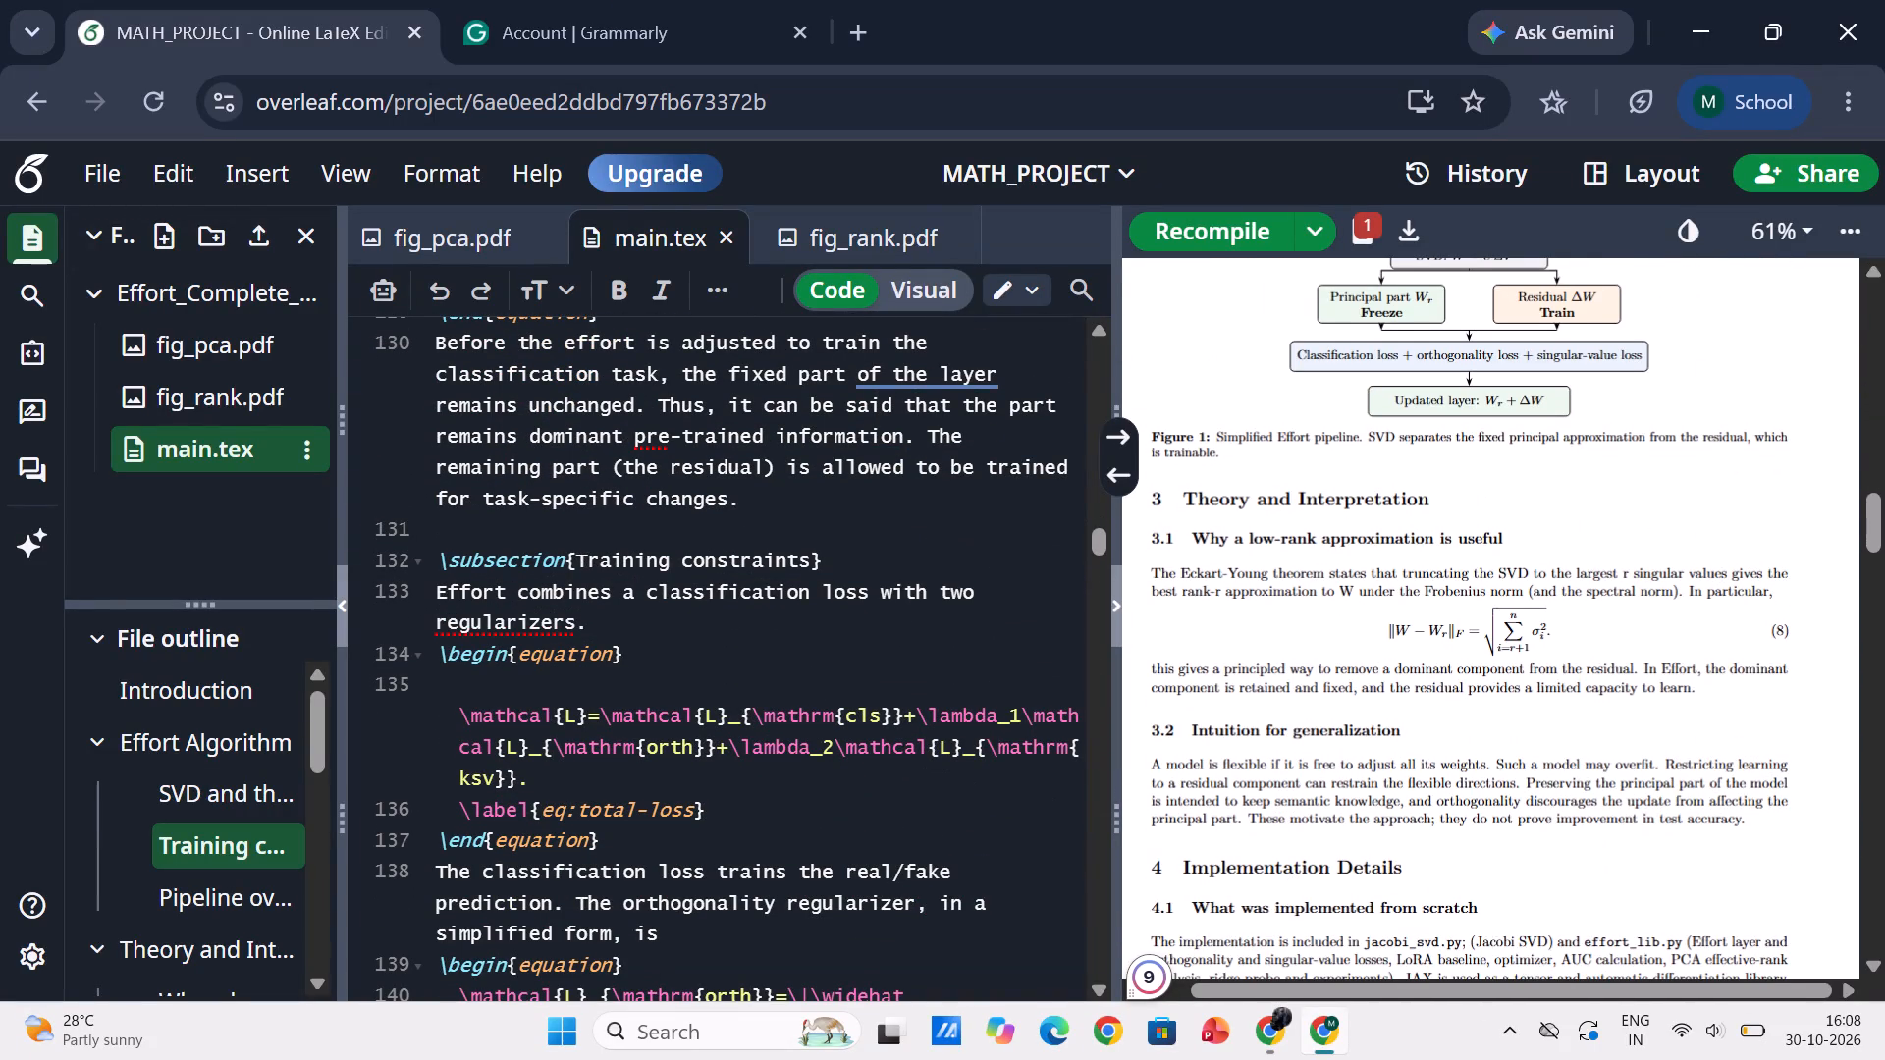
scroll(848, 793, down, 3)
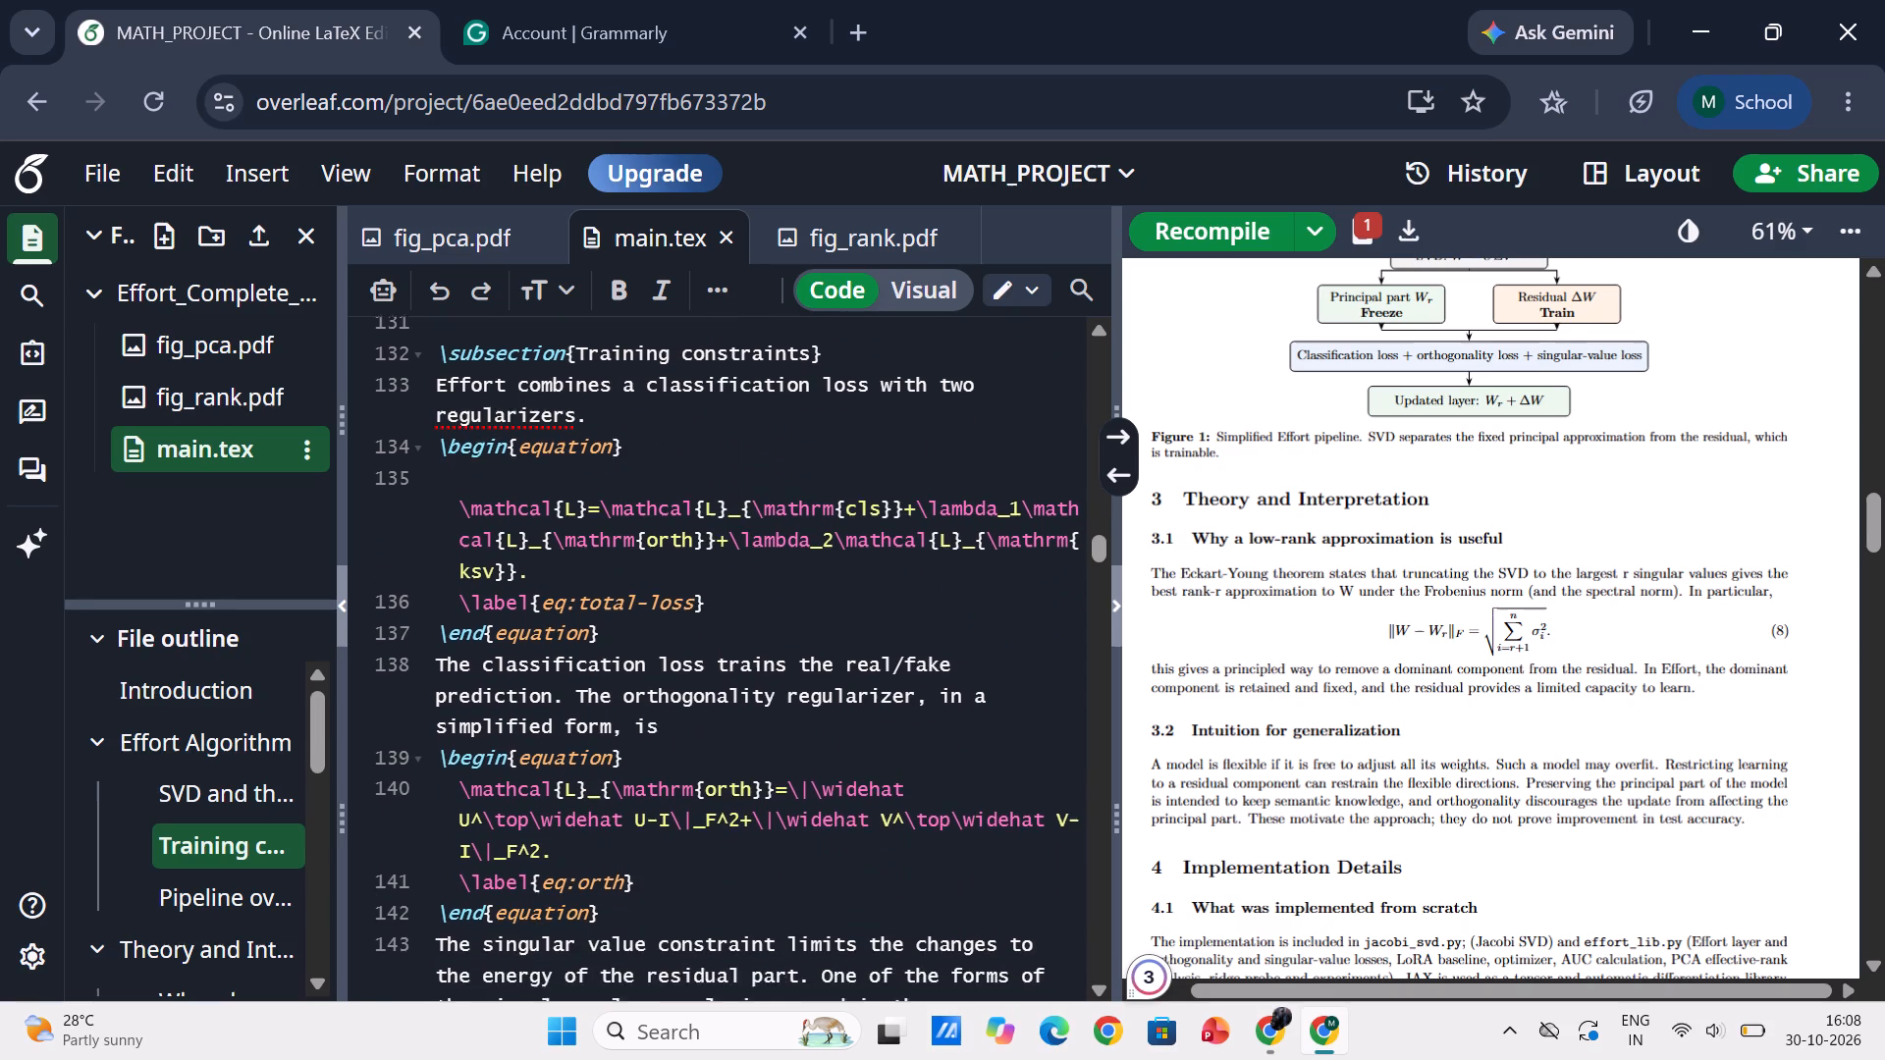
scroll(848, 793, down, 6)
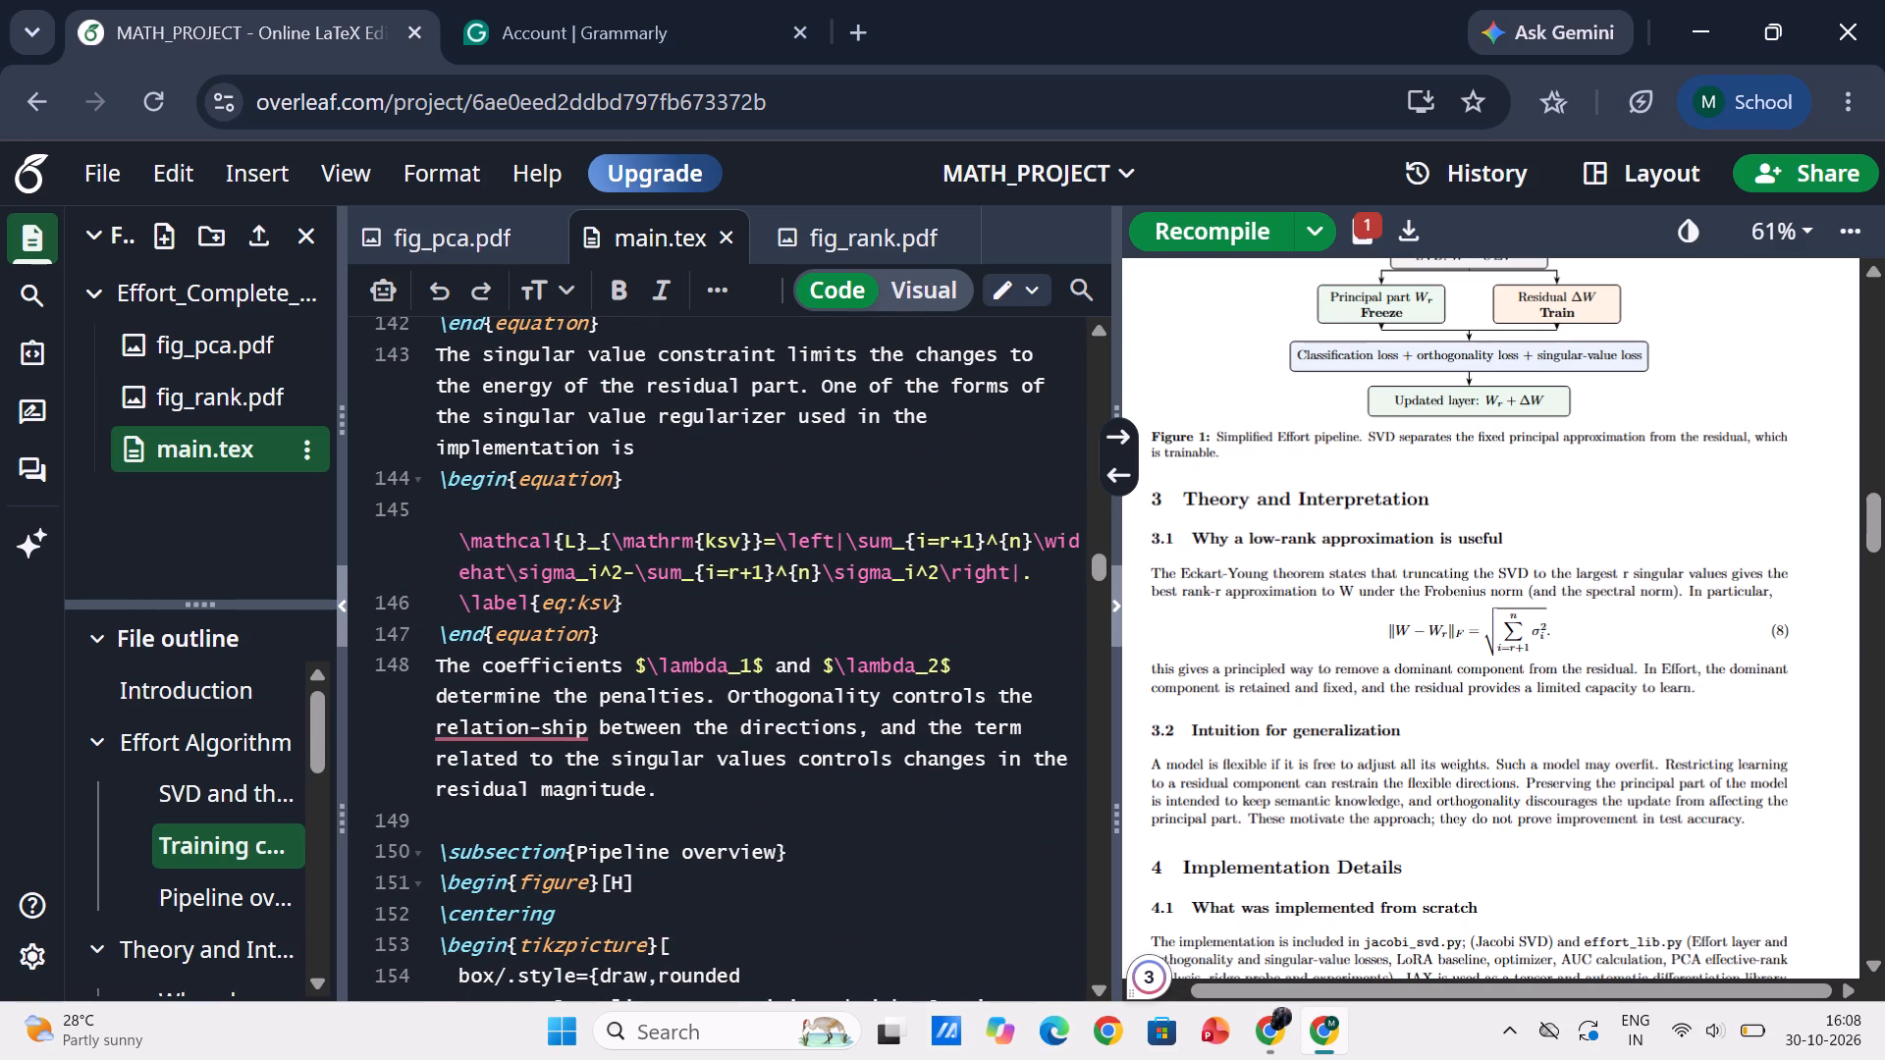
scroll(848, 793, down, 2)
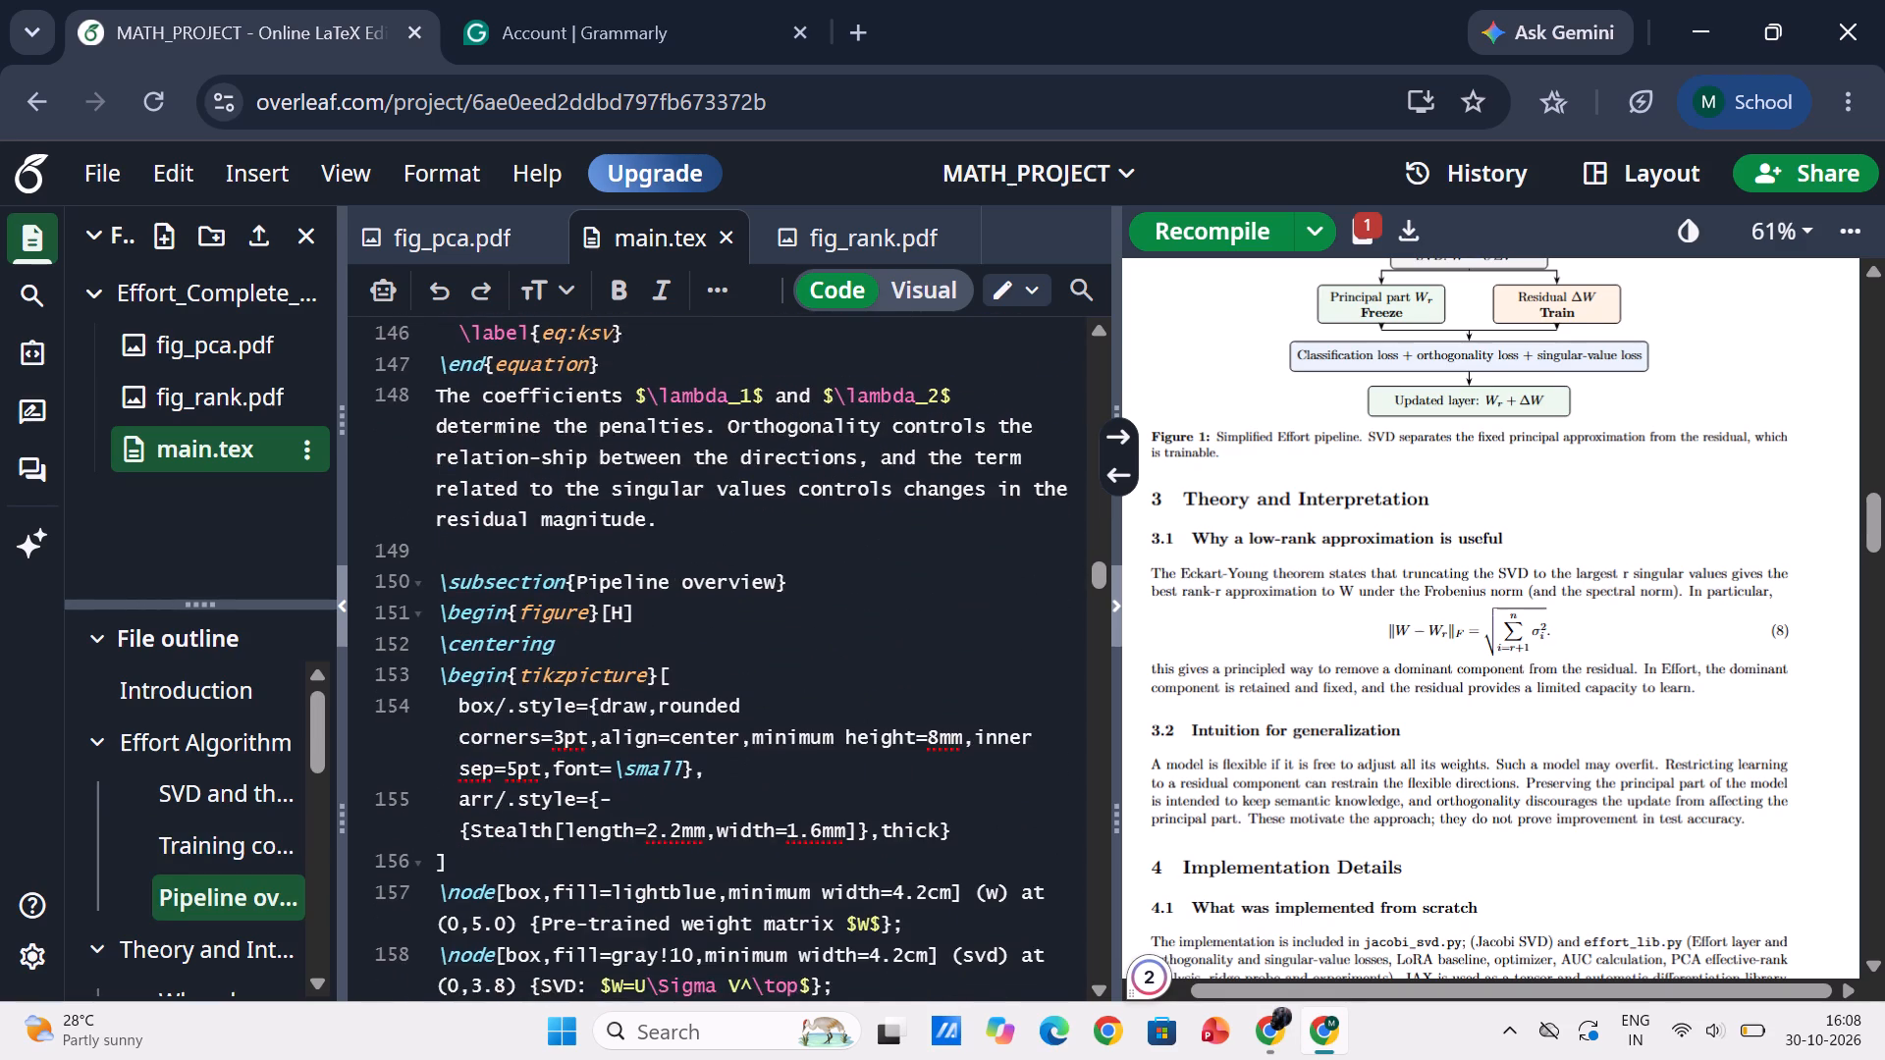
scroll(848, 793, down, 8)
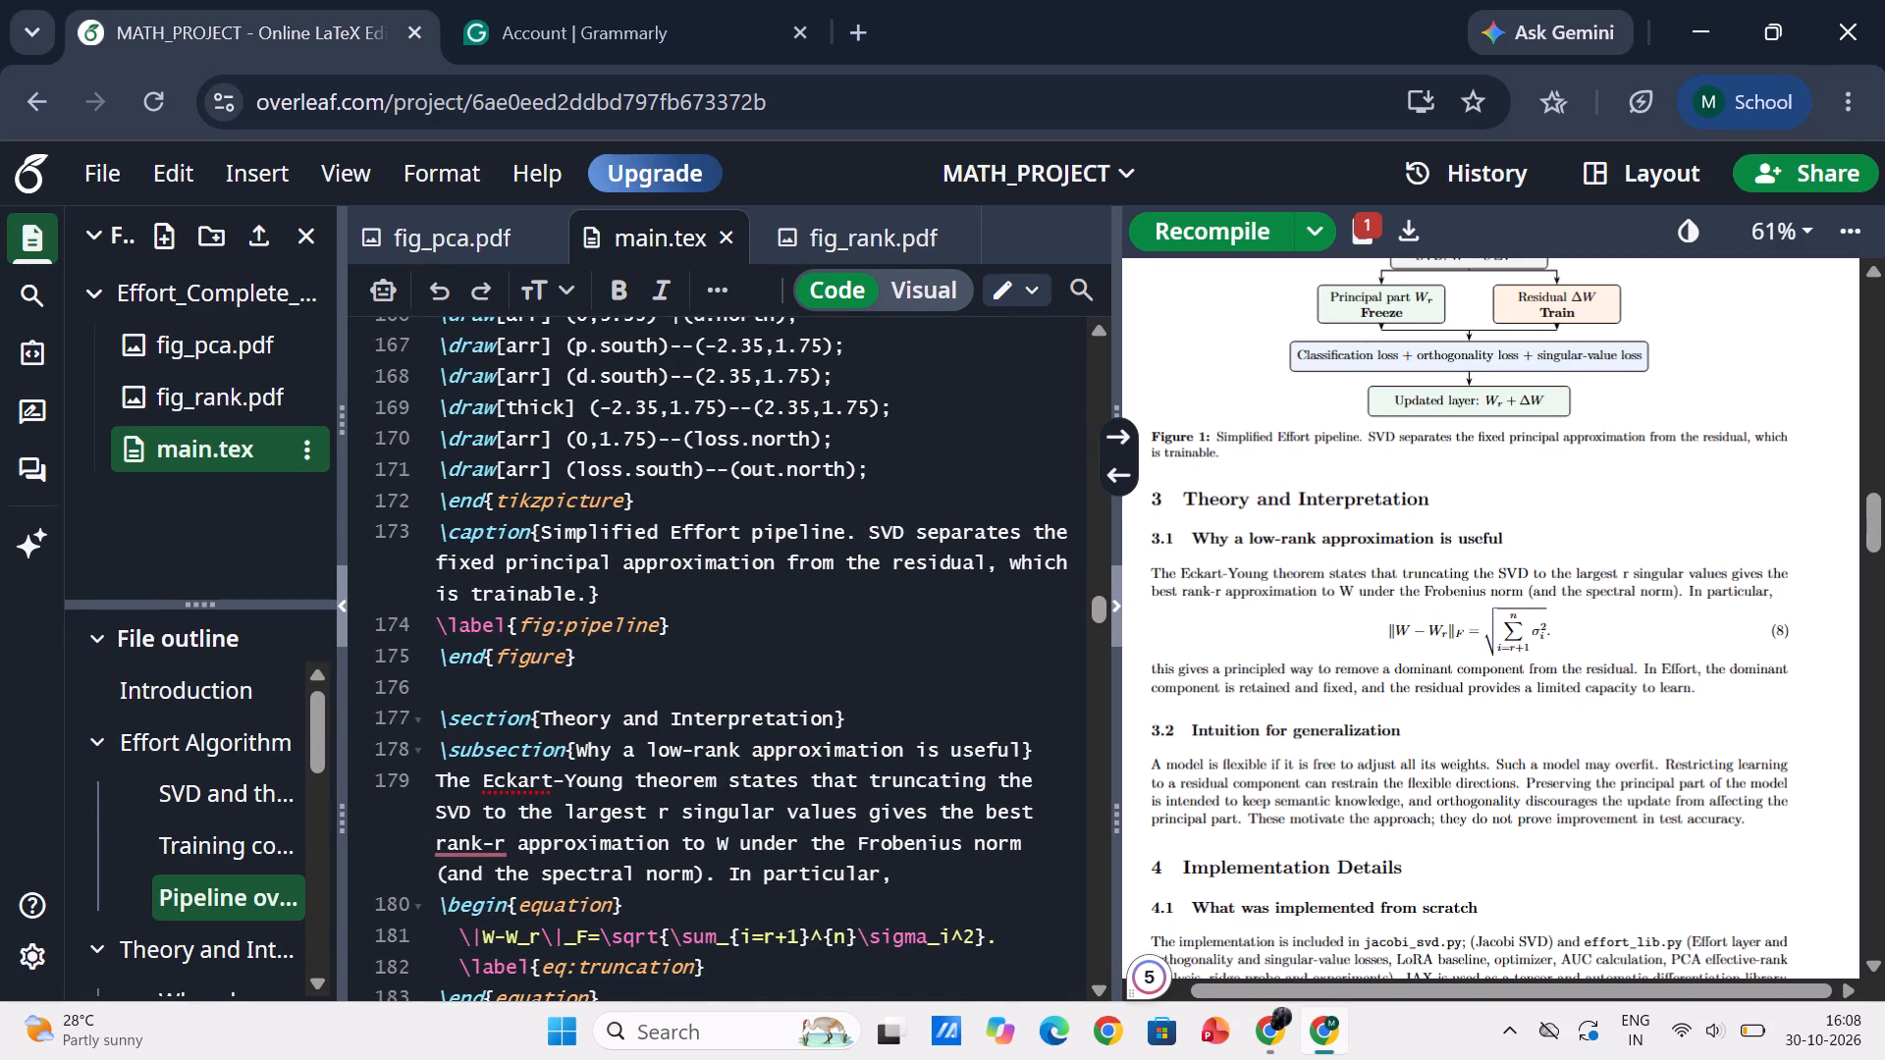
scroll(848, 793, down, 3)
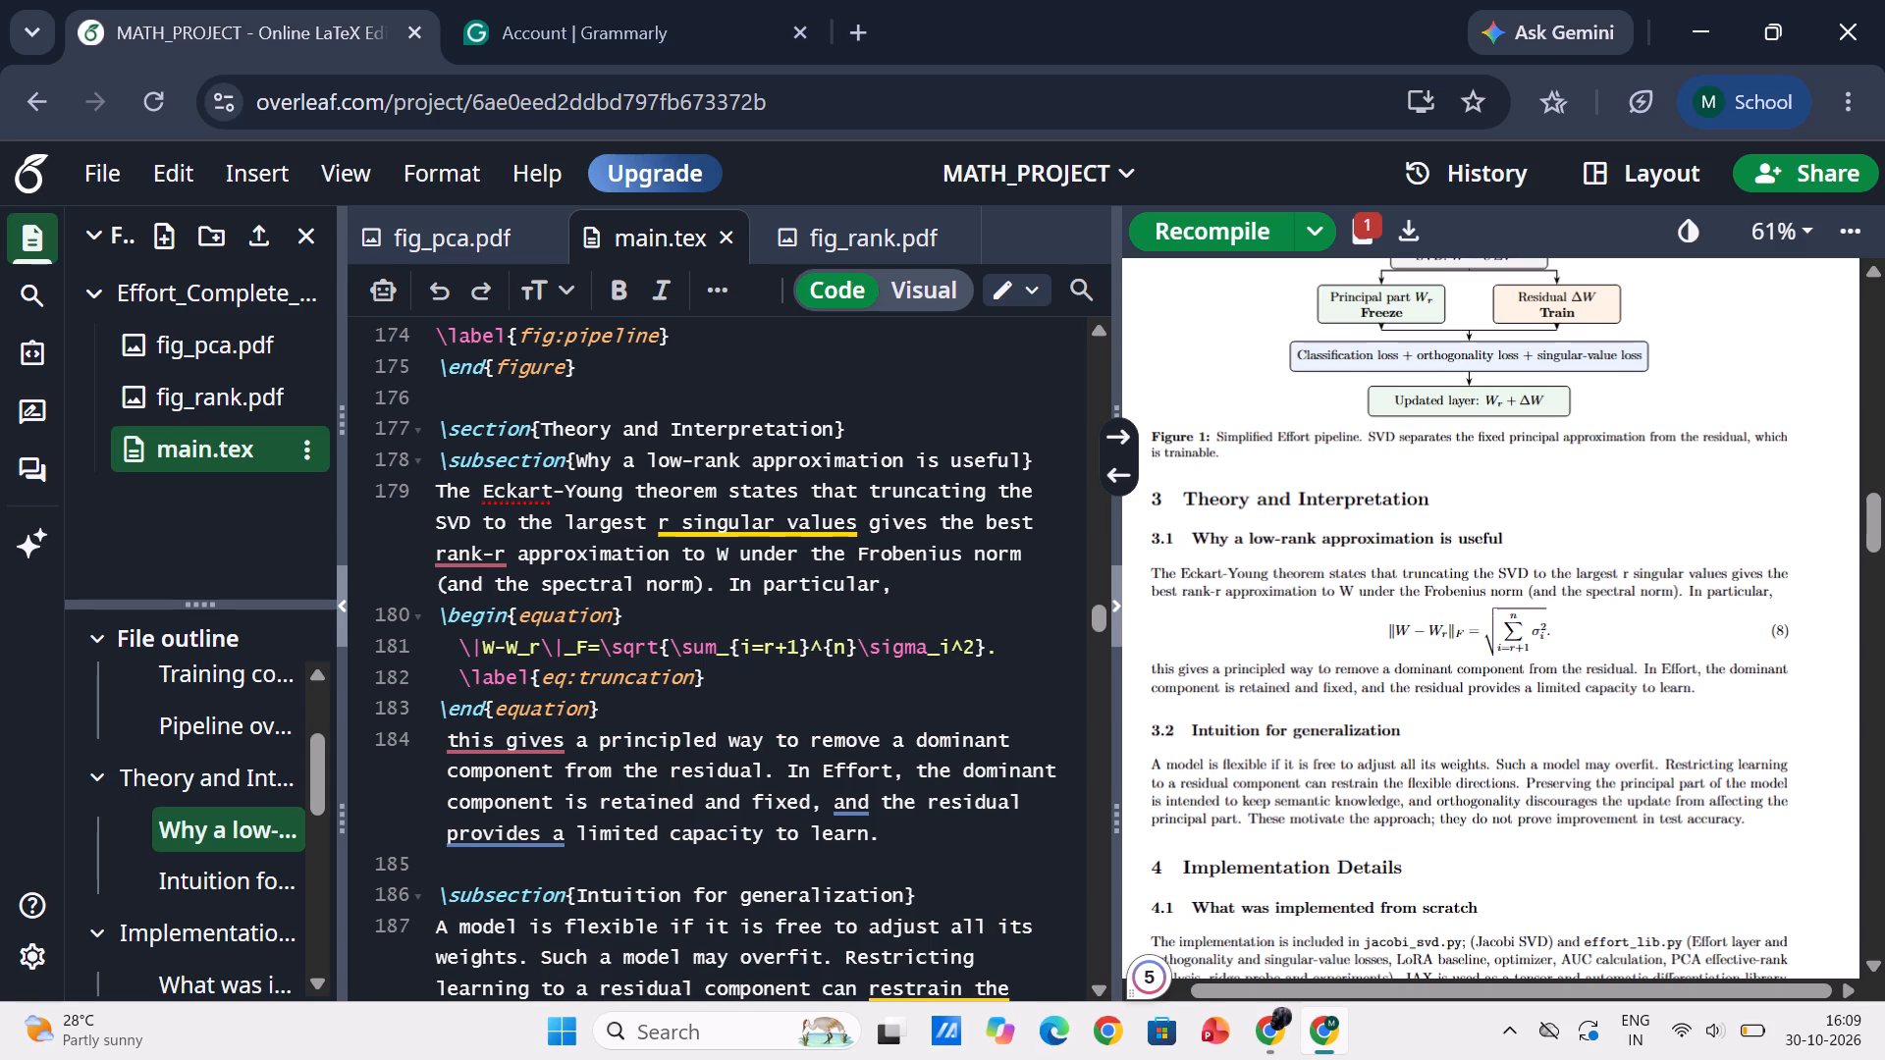
Delete the sentence "this gives a principled way to remove a dominant component from the residual." after the truncation equation.
click(779, 765)
drag(779, 765, 504, 736)
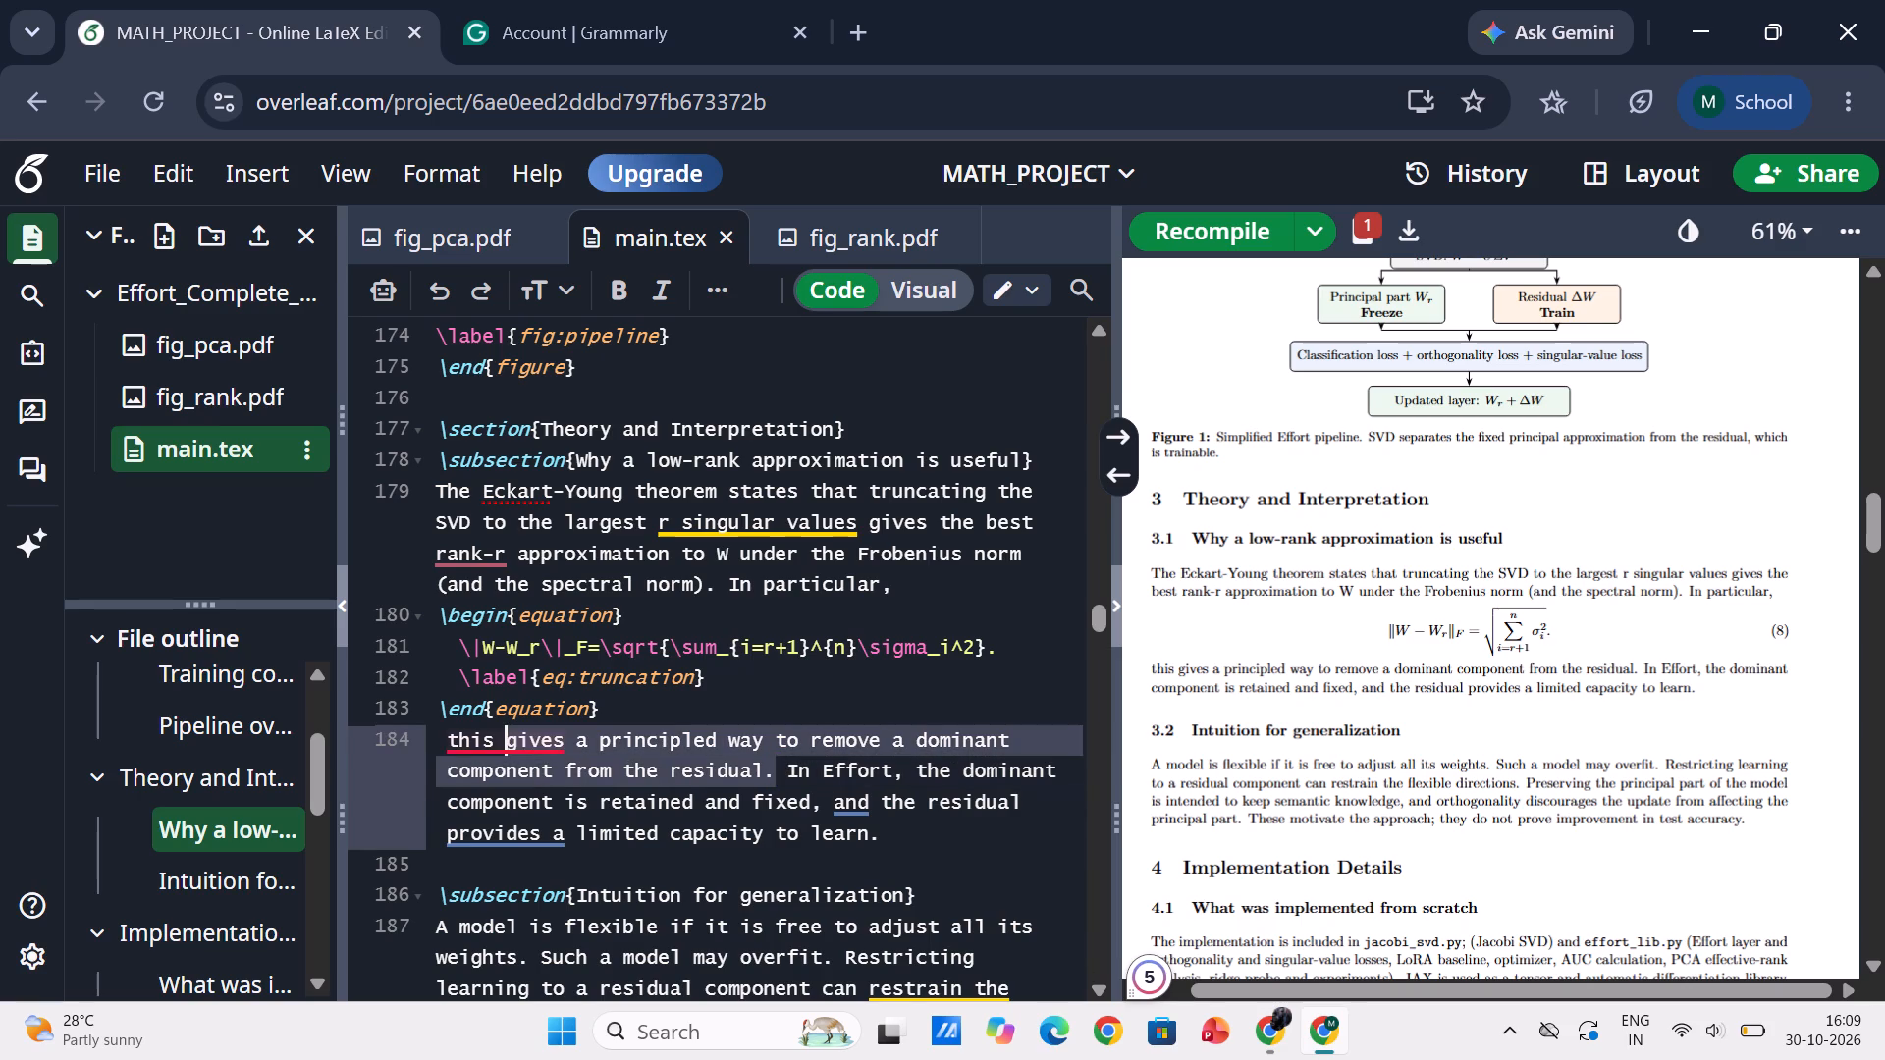
drag(504, 736, 434, 753)
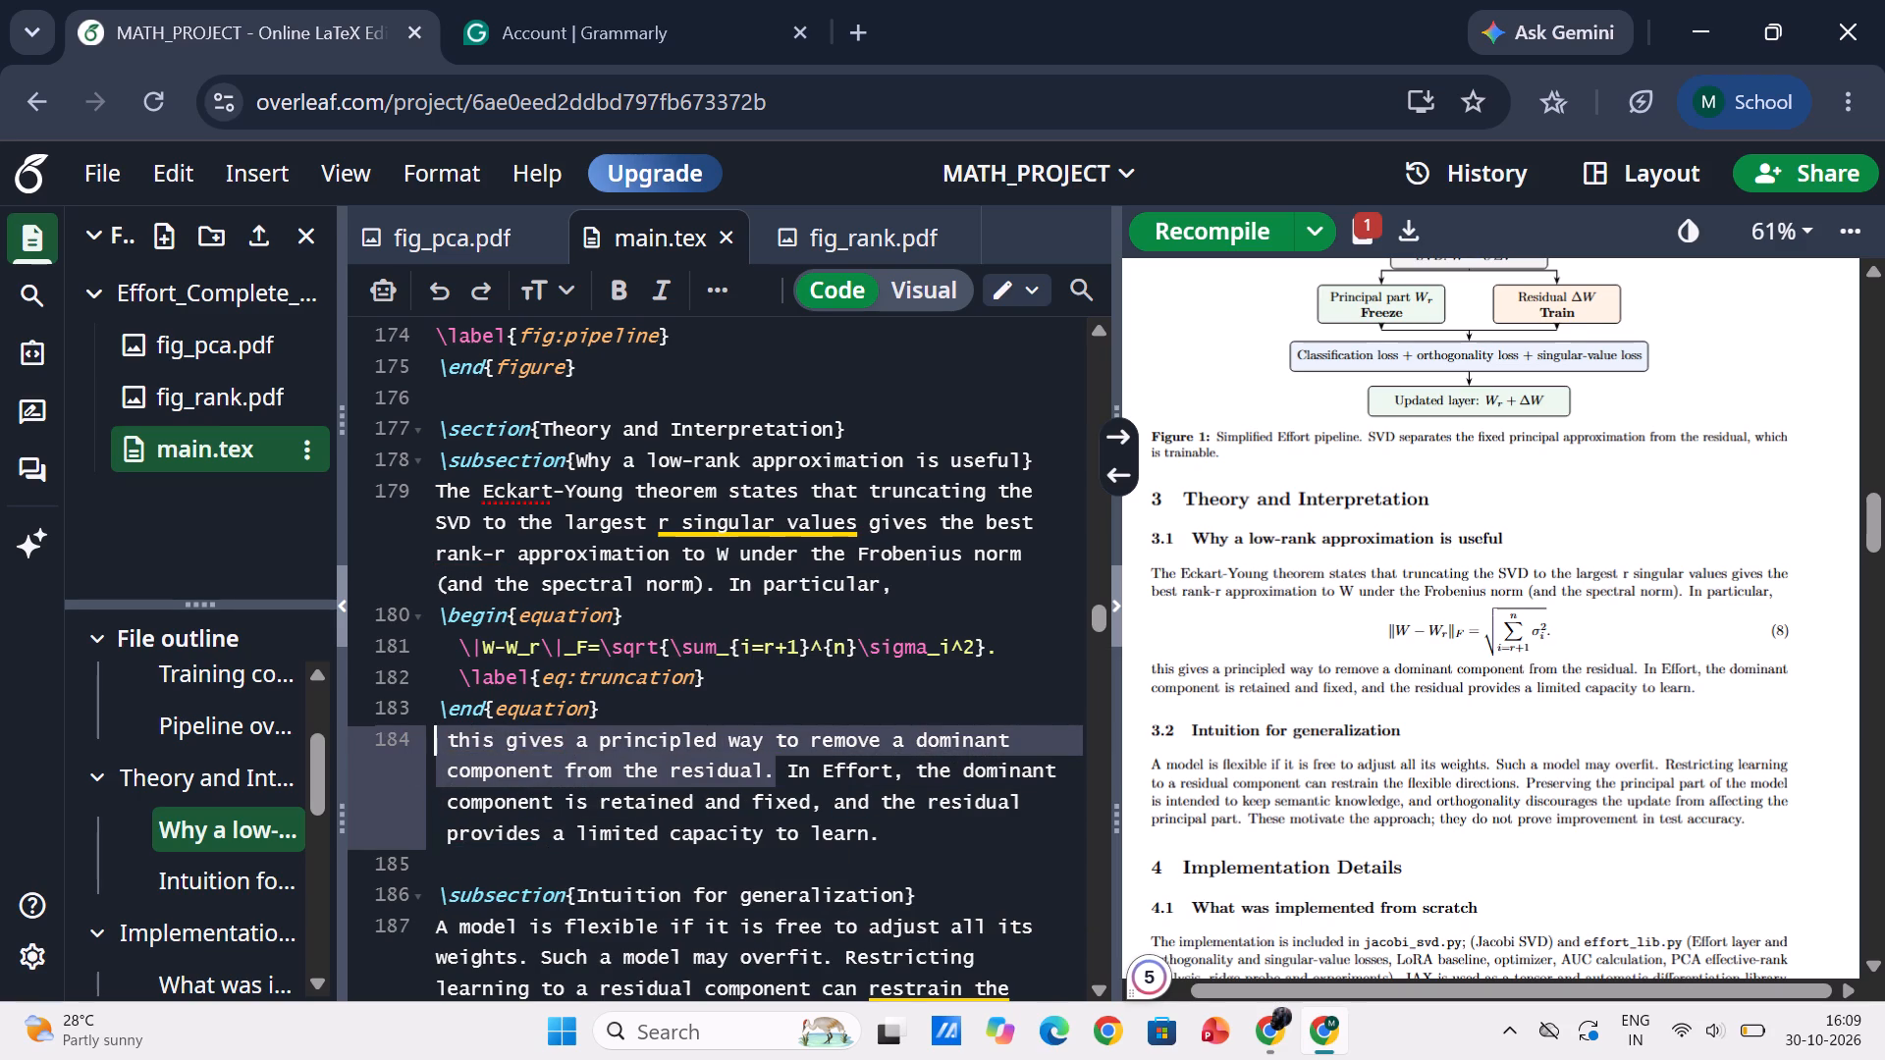
key(BackSpace)
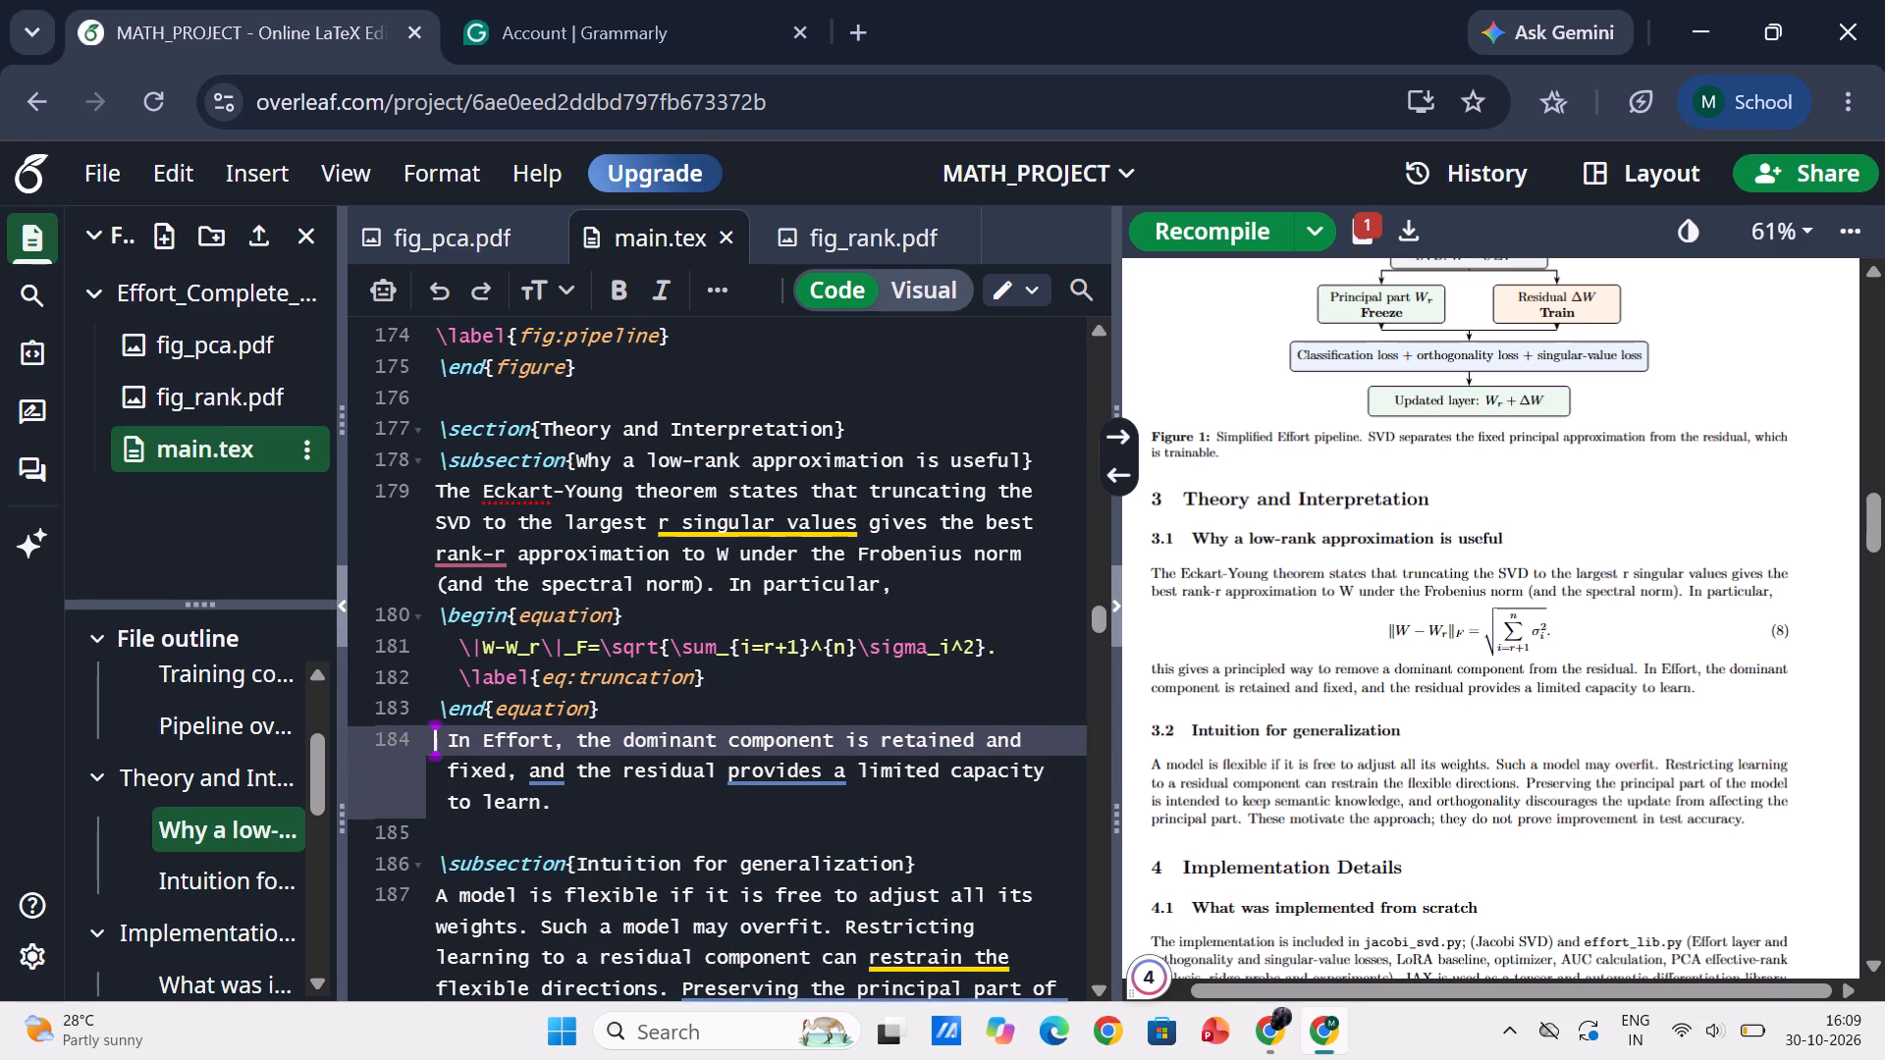
key(Right)
Recompile the report and check the shortened low-rank approximation paragraph in the PDF preview.
key(ctrl+s)
scroll(1185, 678, down, 2)
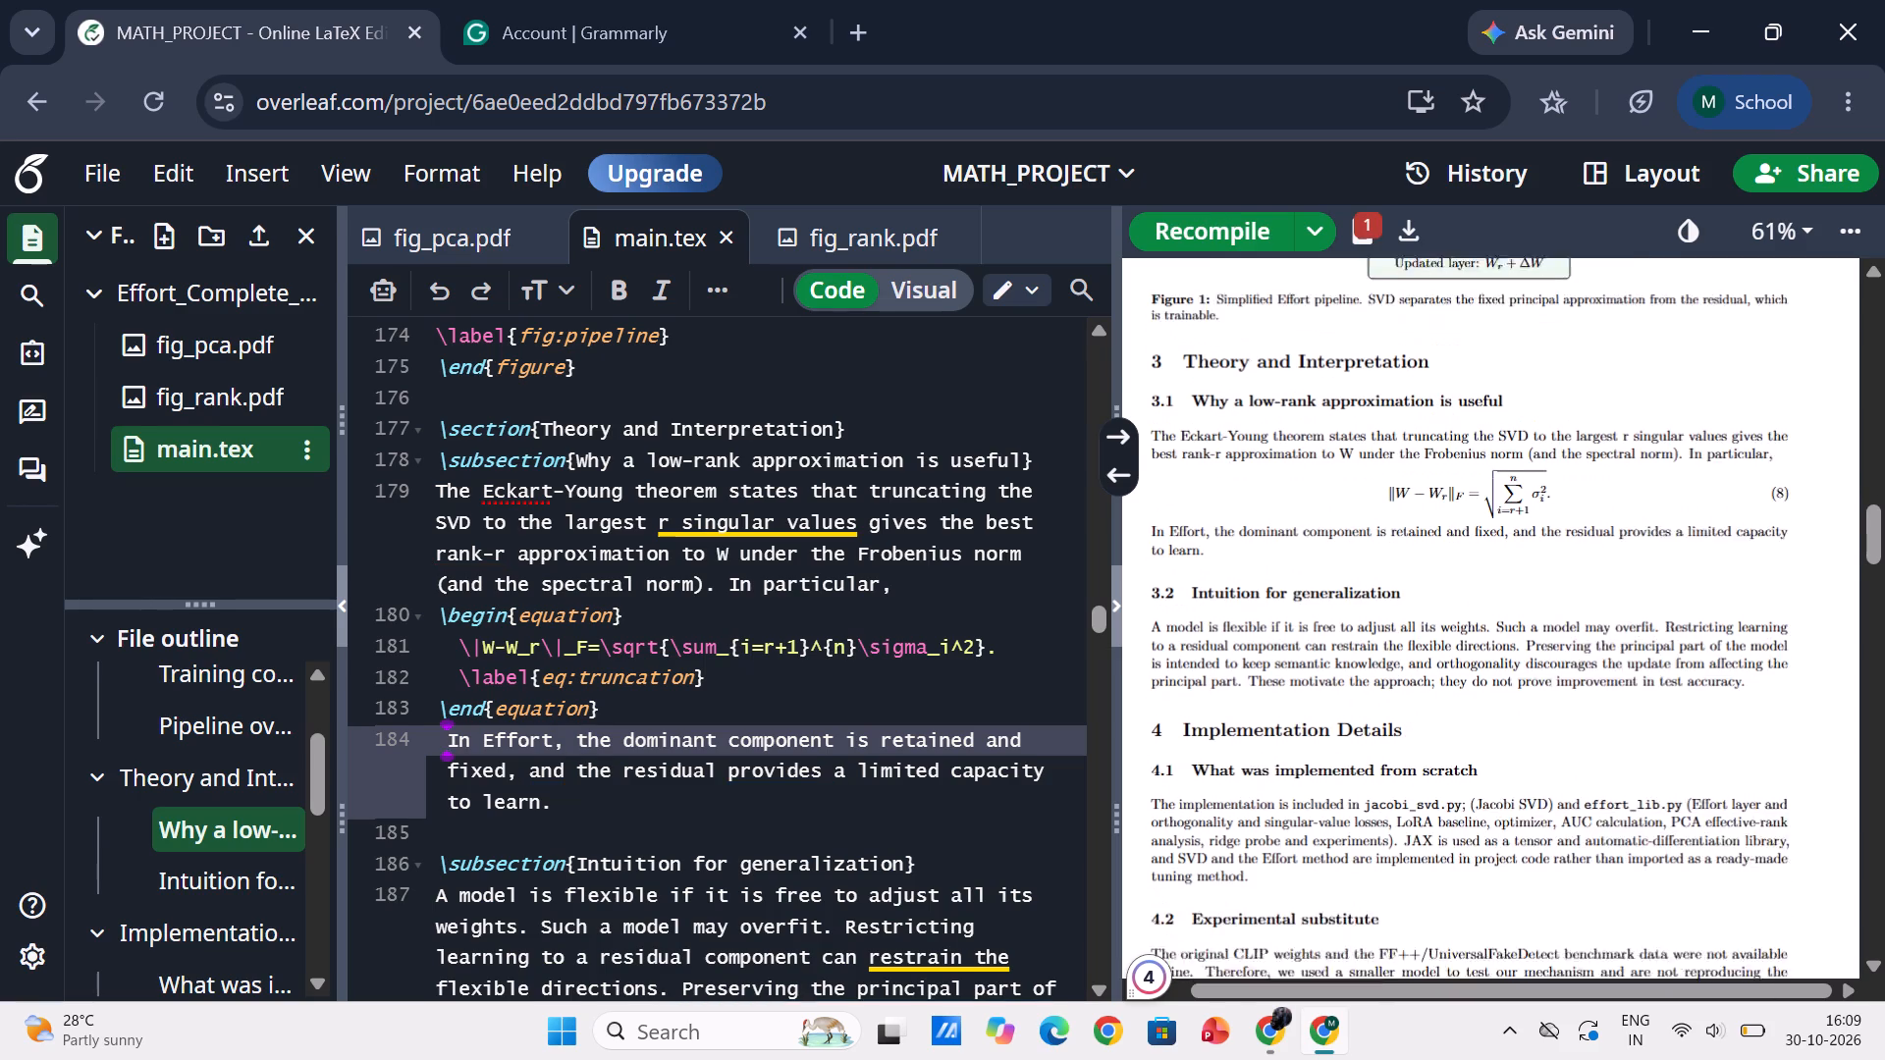
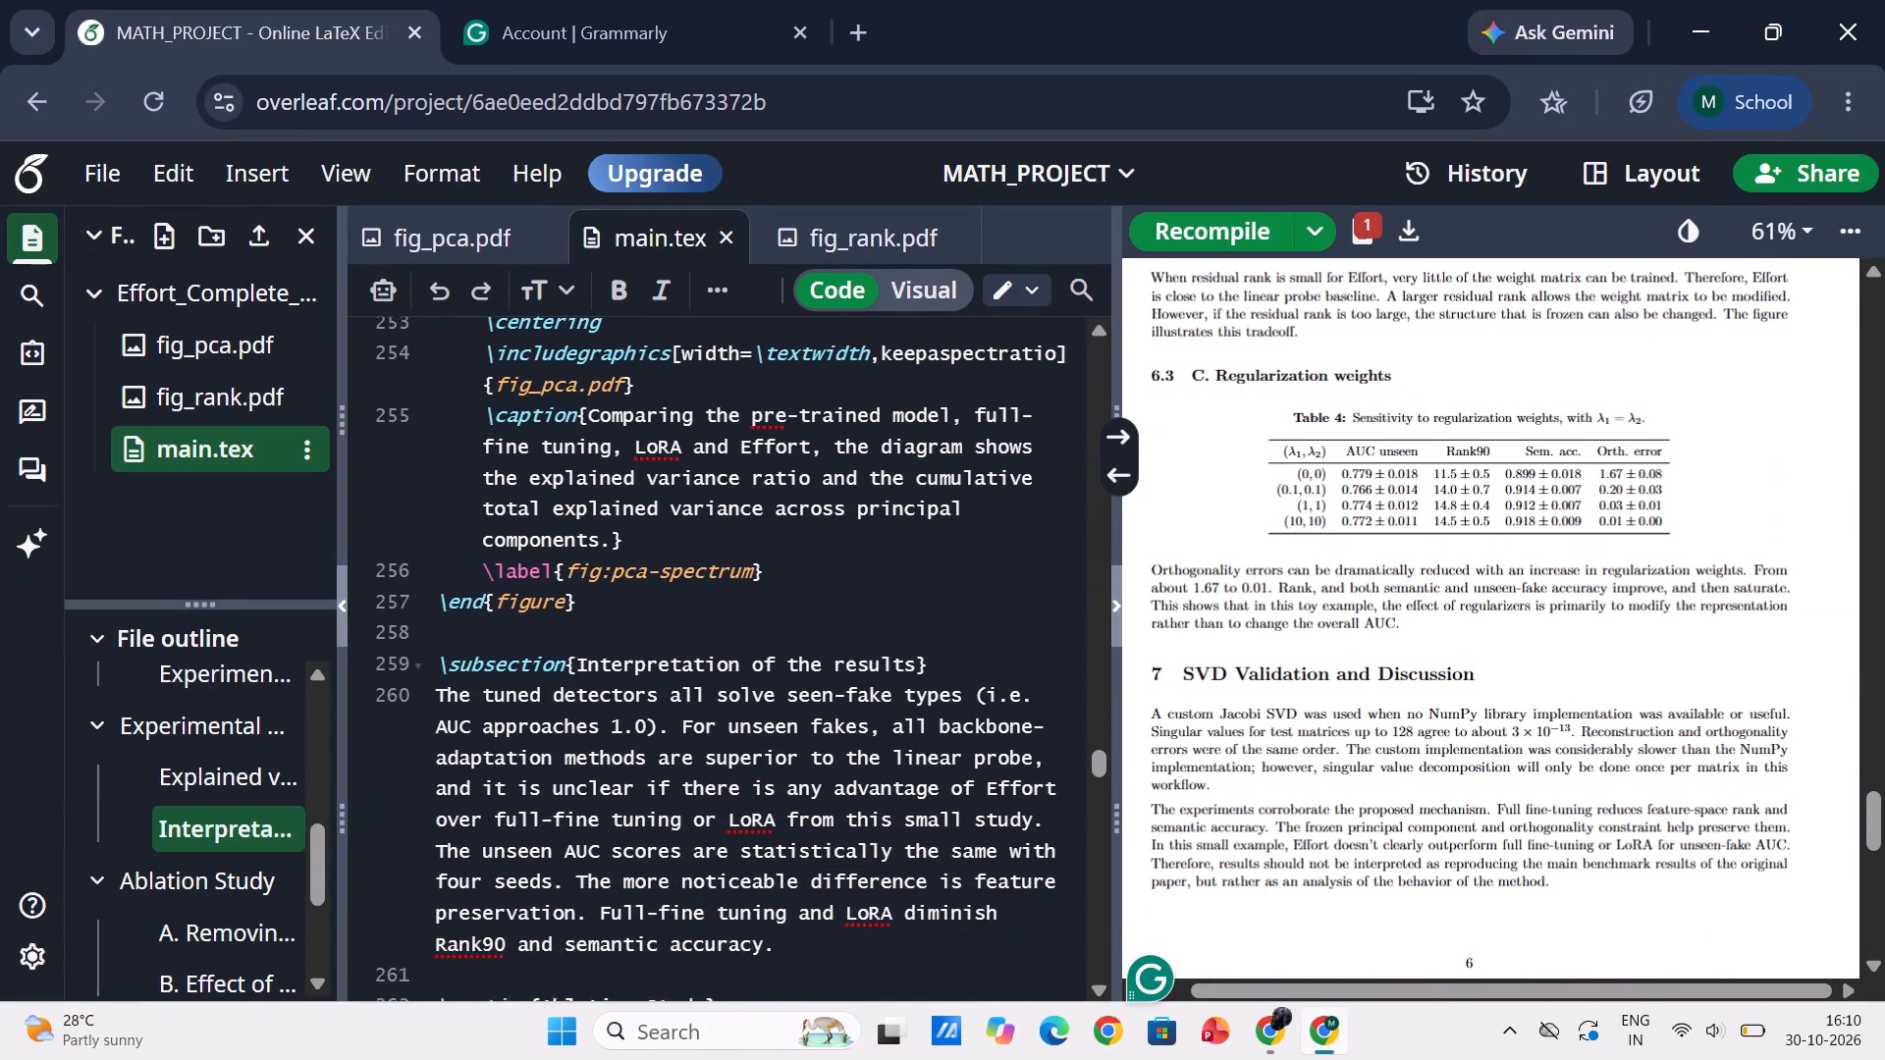
Review the main.tex source from Interpretation of the results through the Ablation Study to the residual rank discussion and Regularization weights.
scroll(896, 791, down, 8)
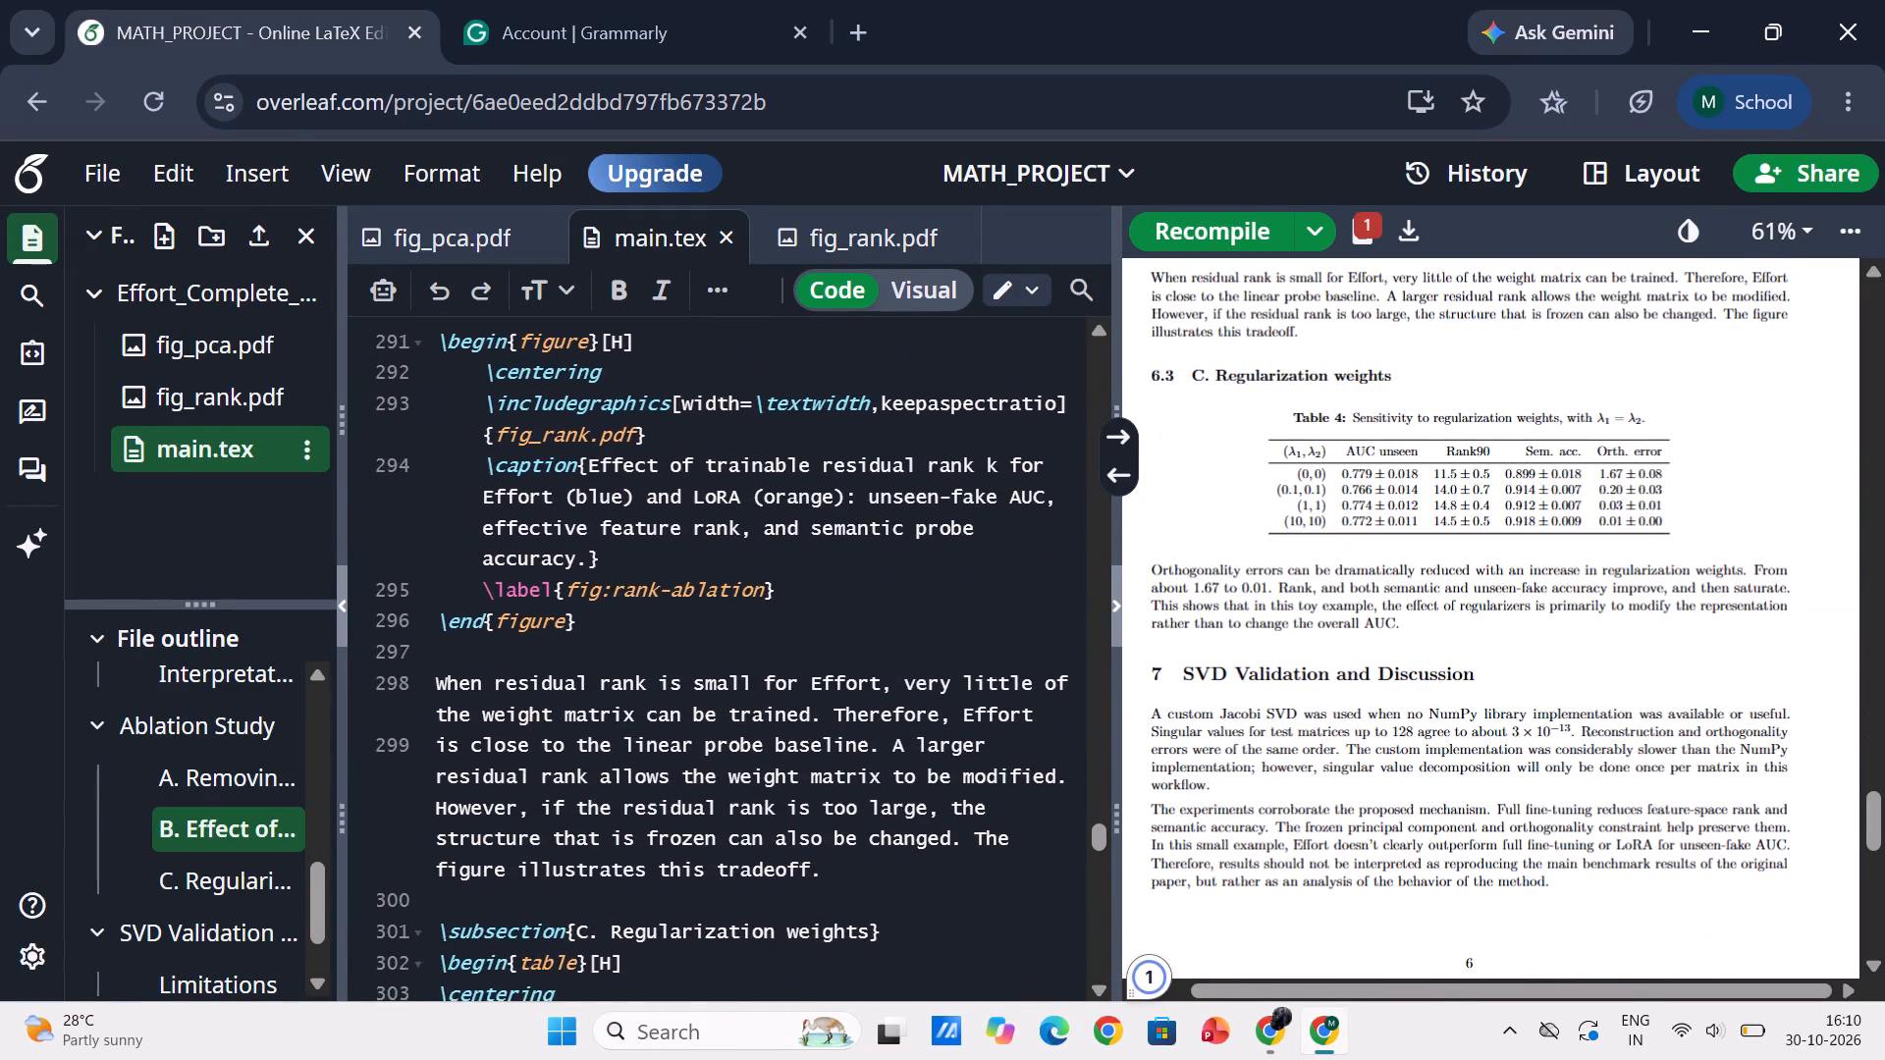
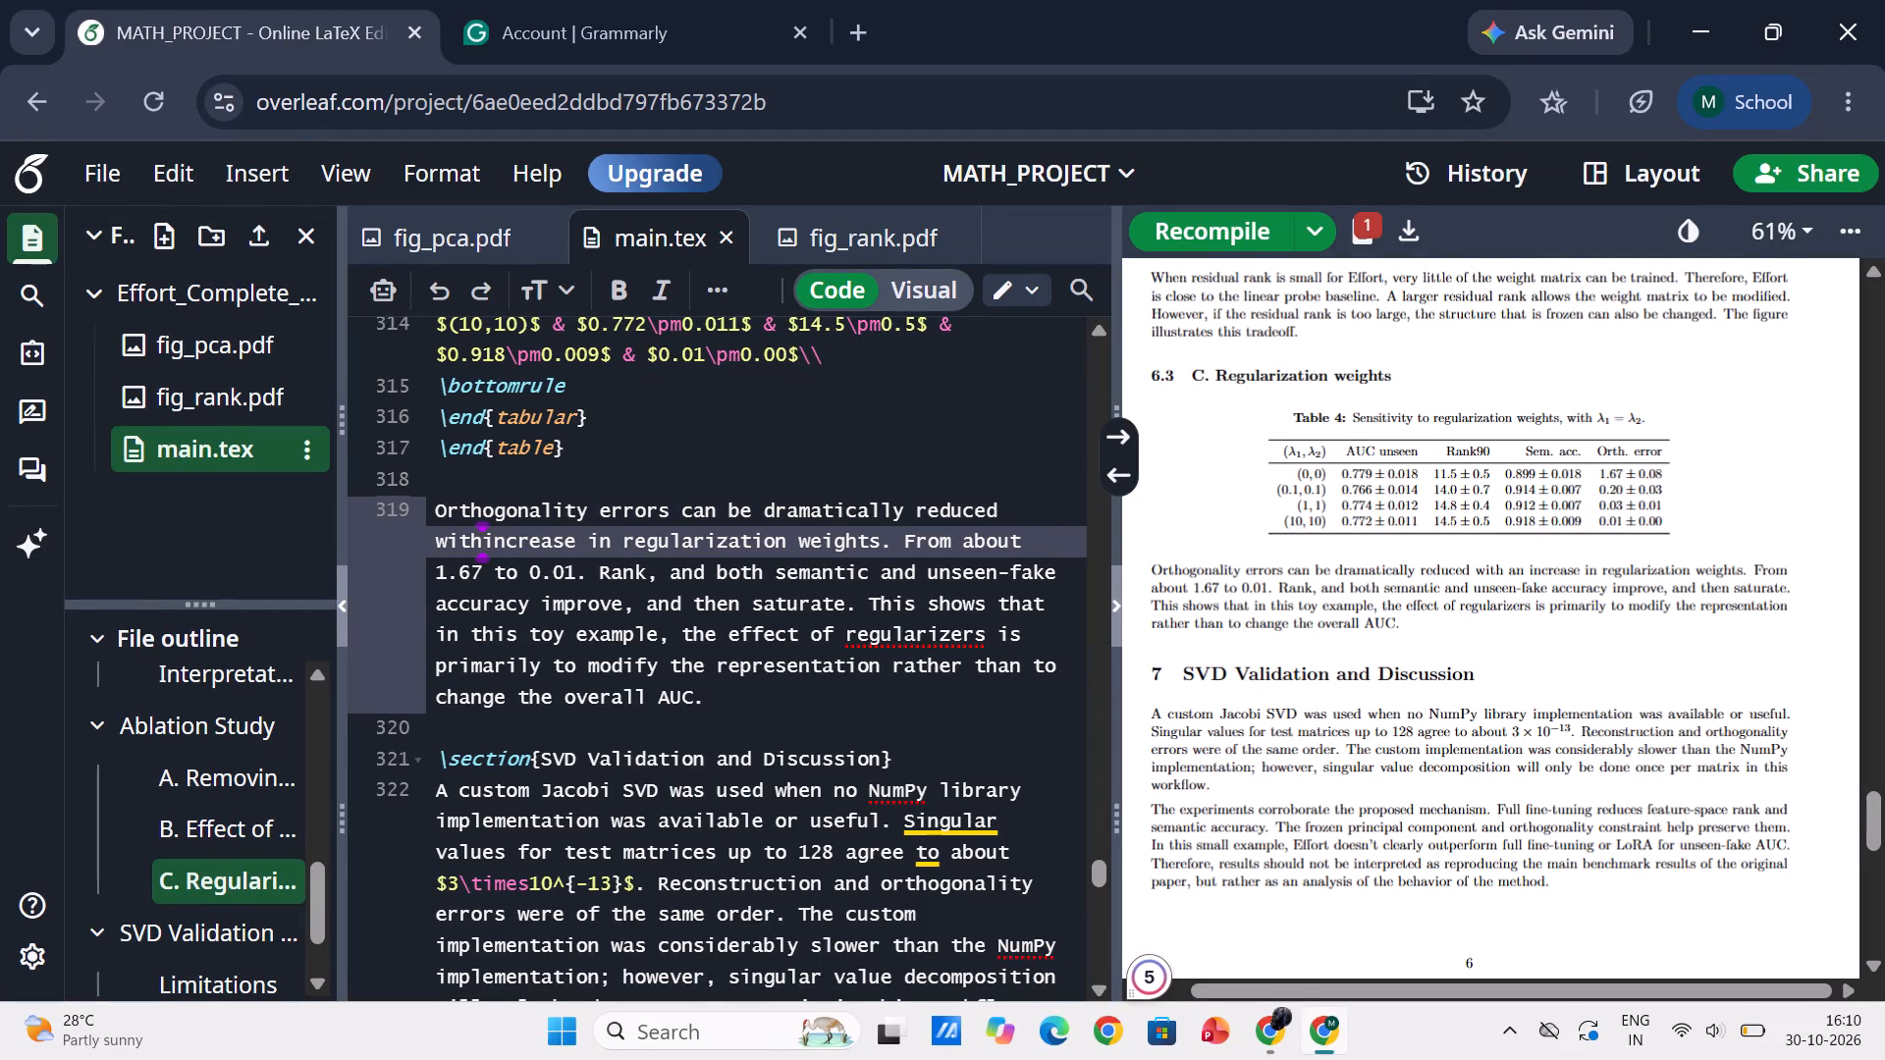
Separate "with" from "increase" and capitalise it as "With" in the first sentence below the regularization weights table.
key(space)
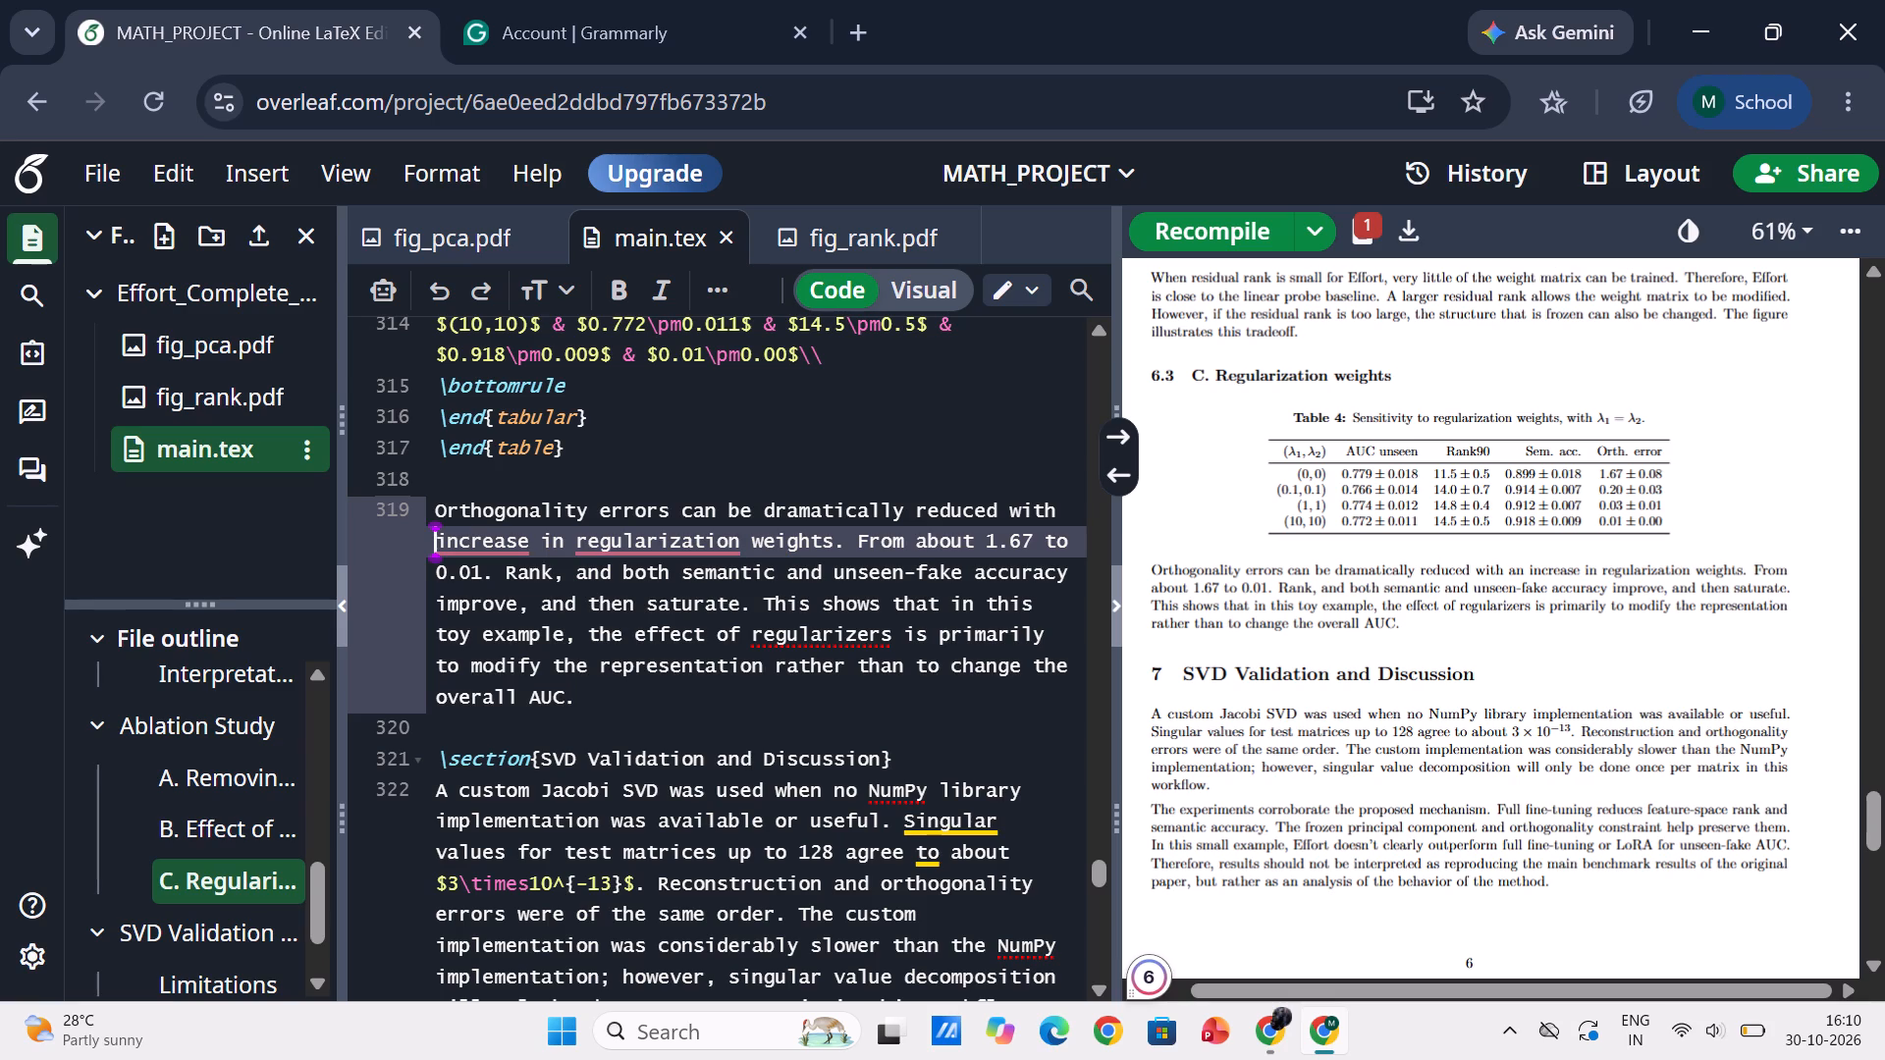
click(1020, 510)
key(BackSpace)
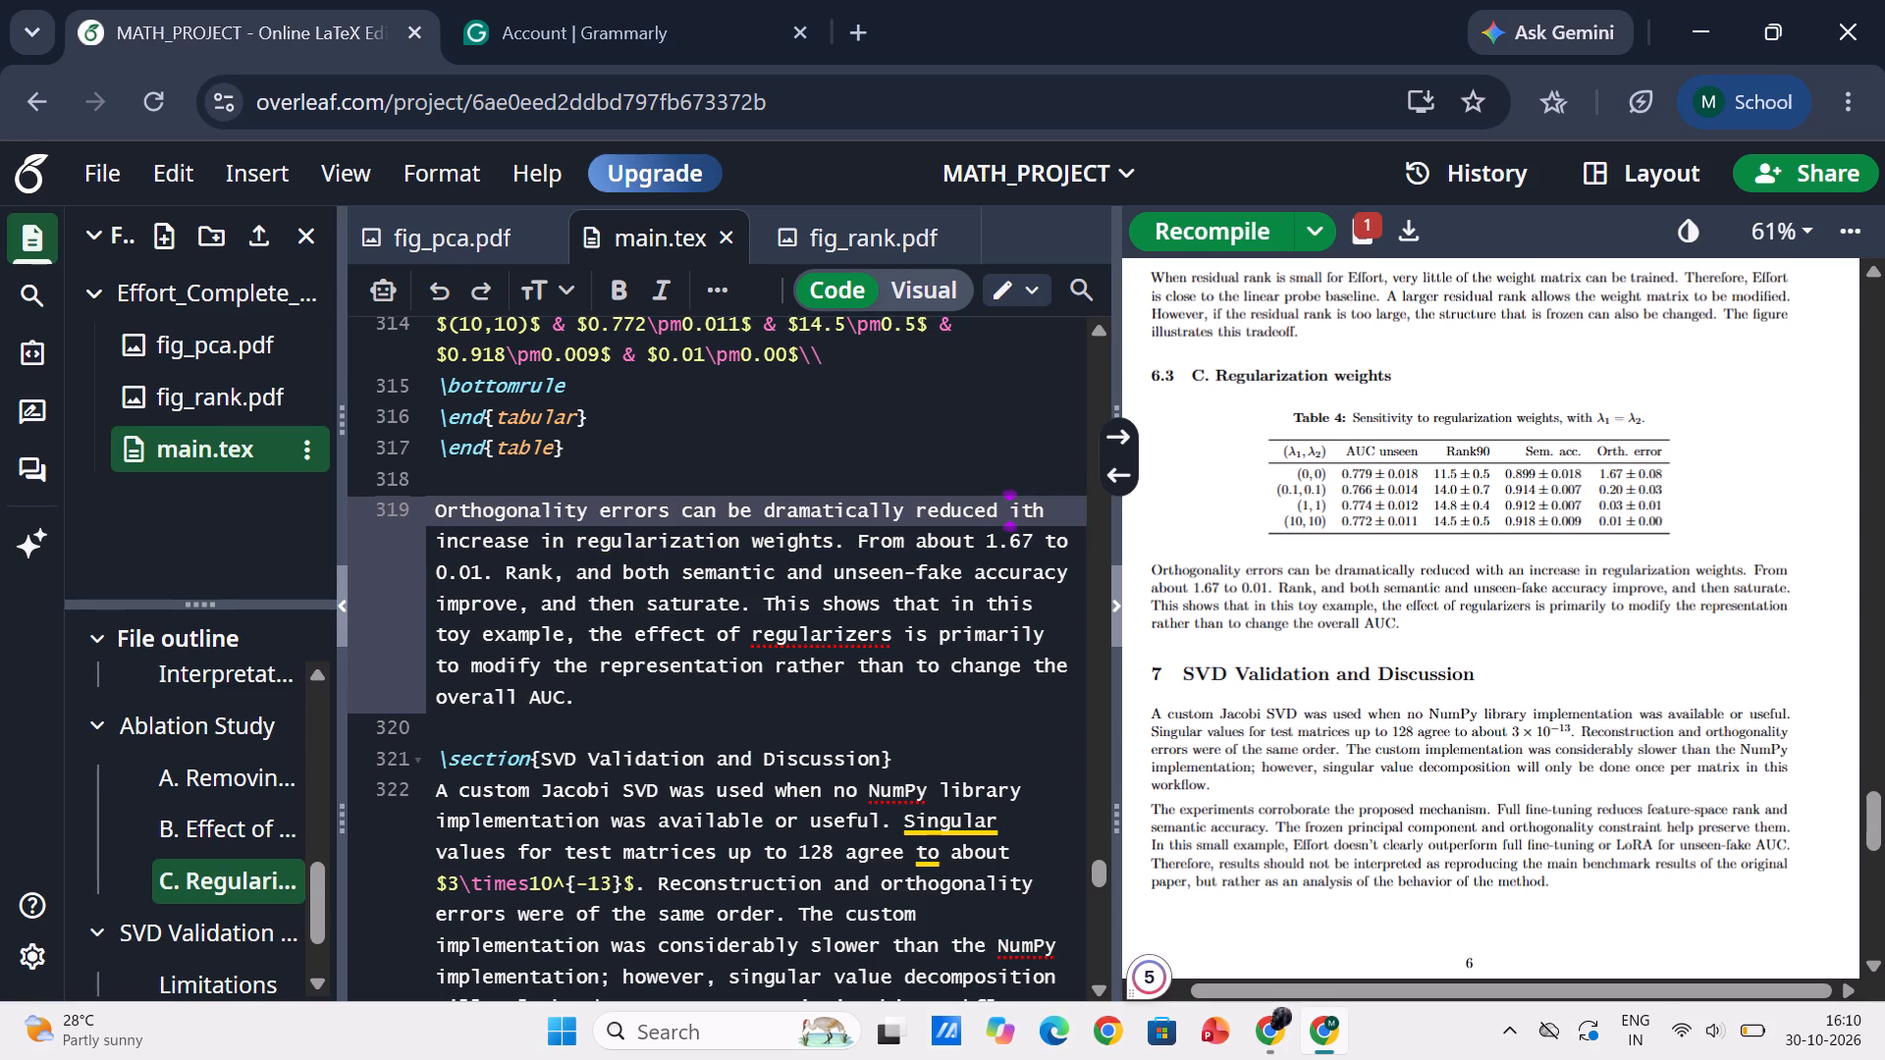
key(w)
Move "Orthogonality errors can be dramatically reduced" after "With increase in regularization weights", adding a comma between them and lowercasing "orthogonality".
drag(430, 506, 535, 491)
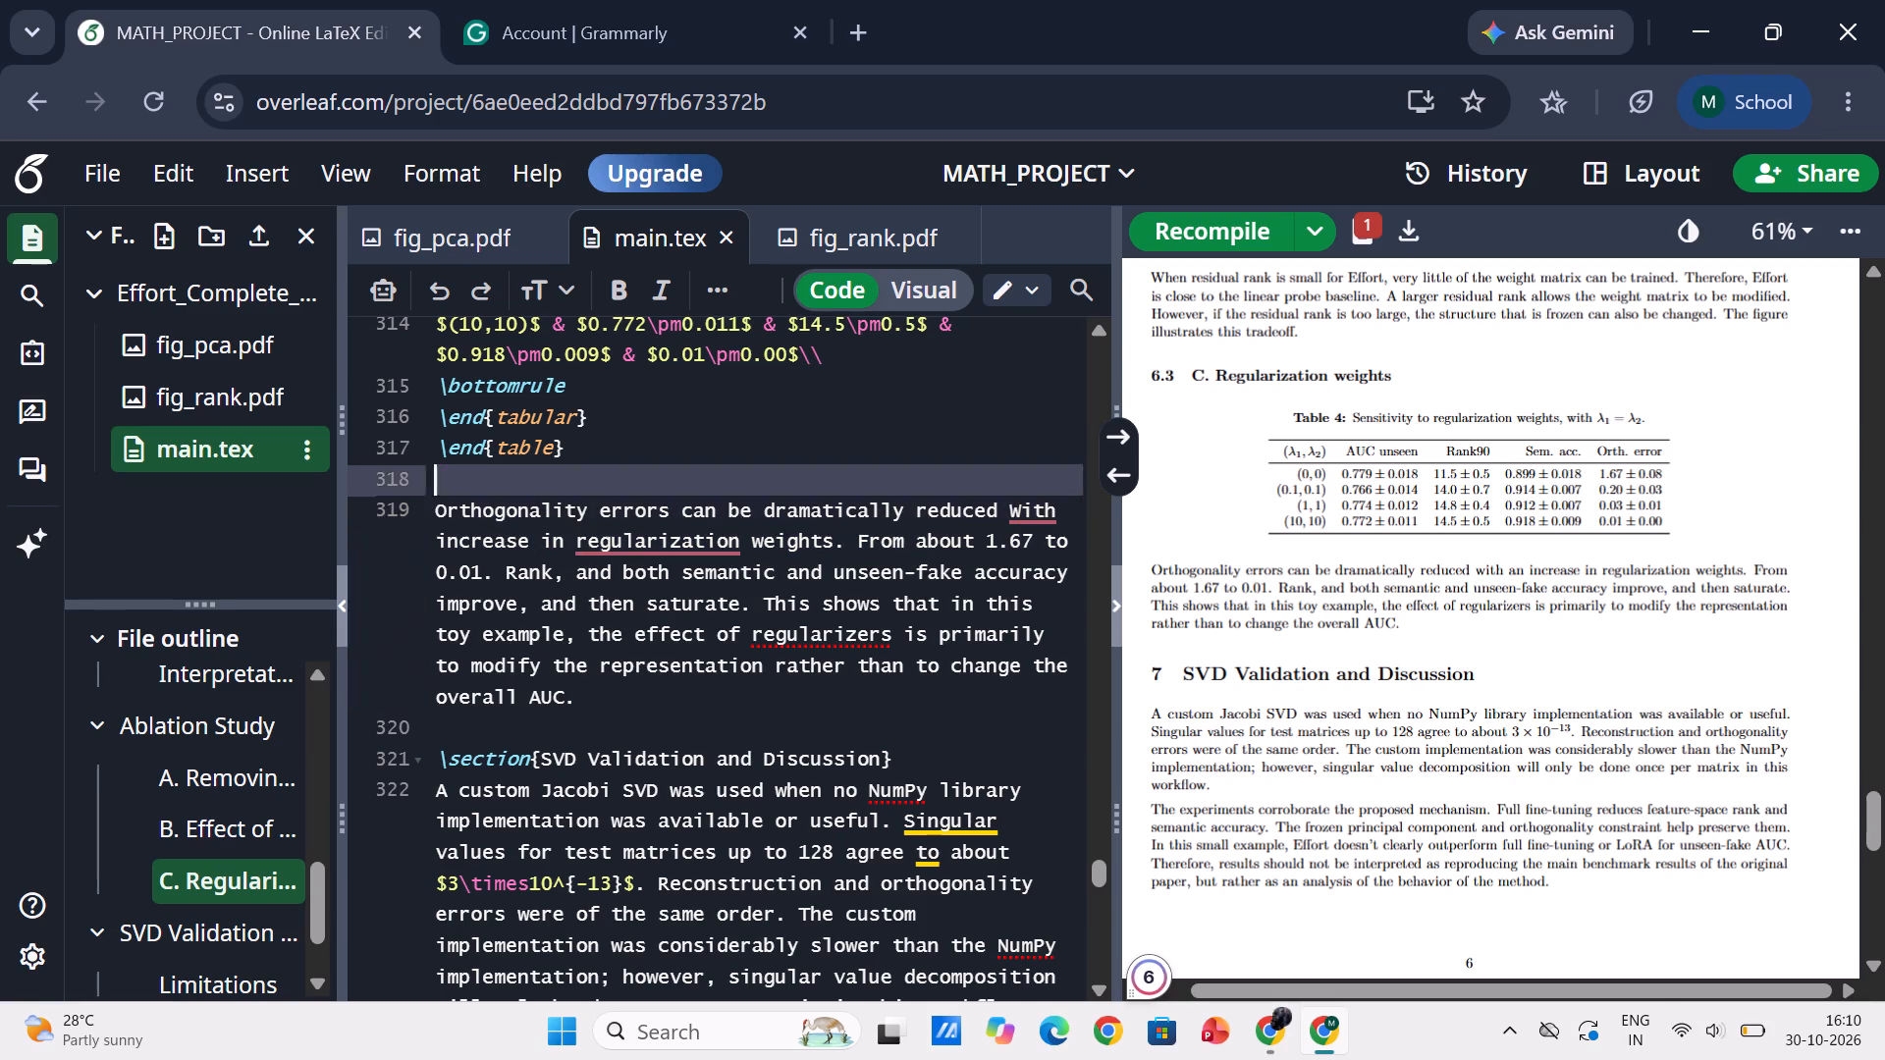
drag(535, 491, 998, 525)
key(ctrl+x)
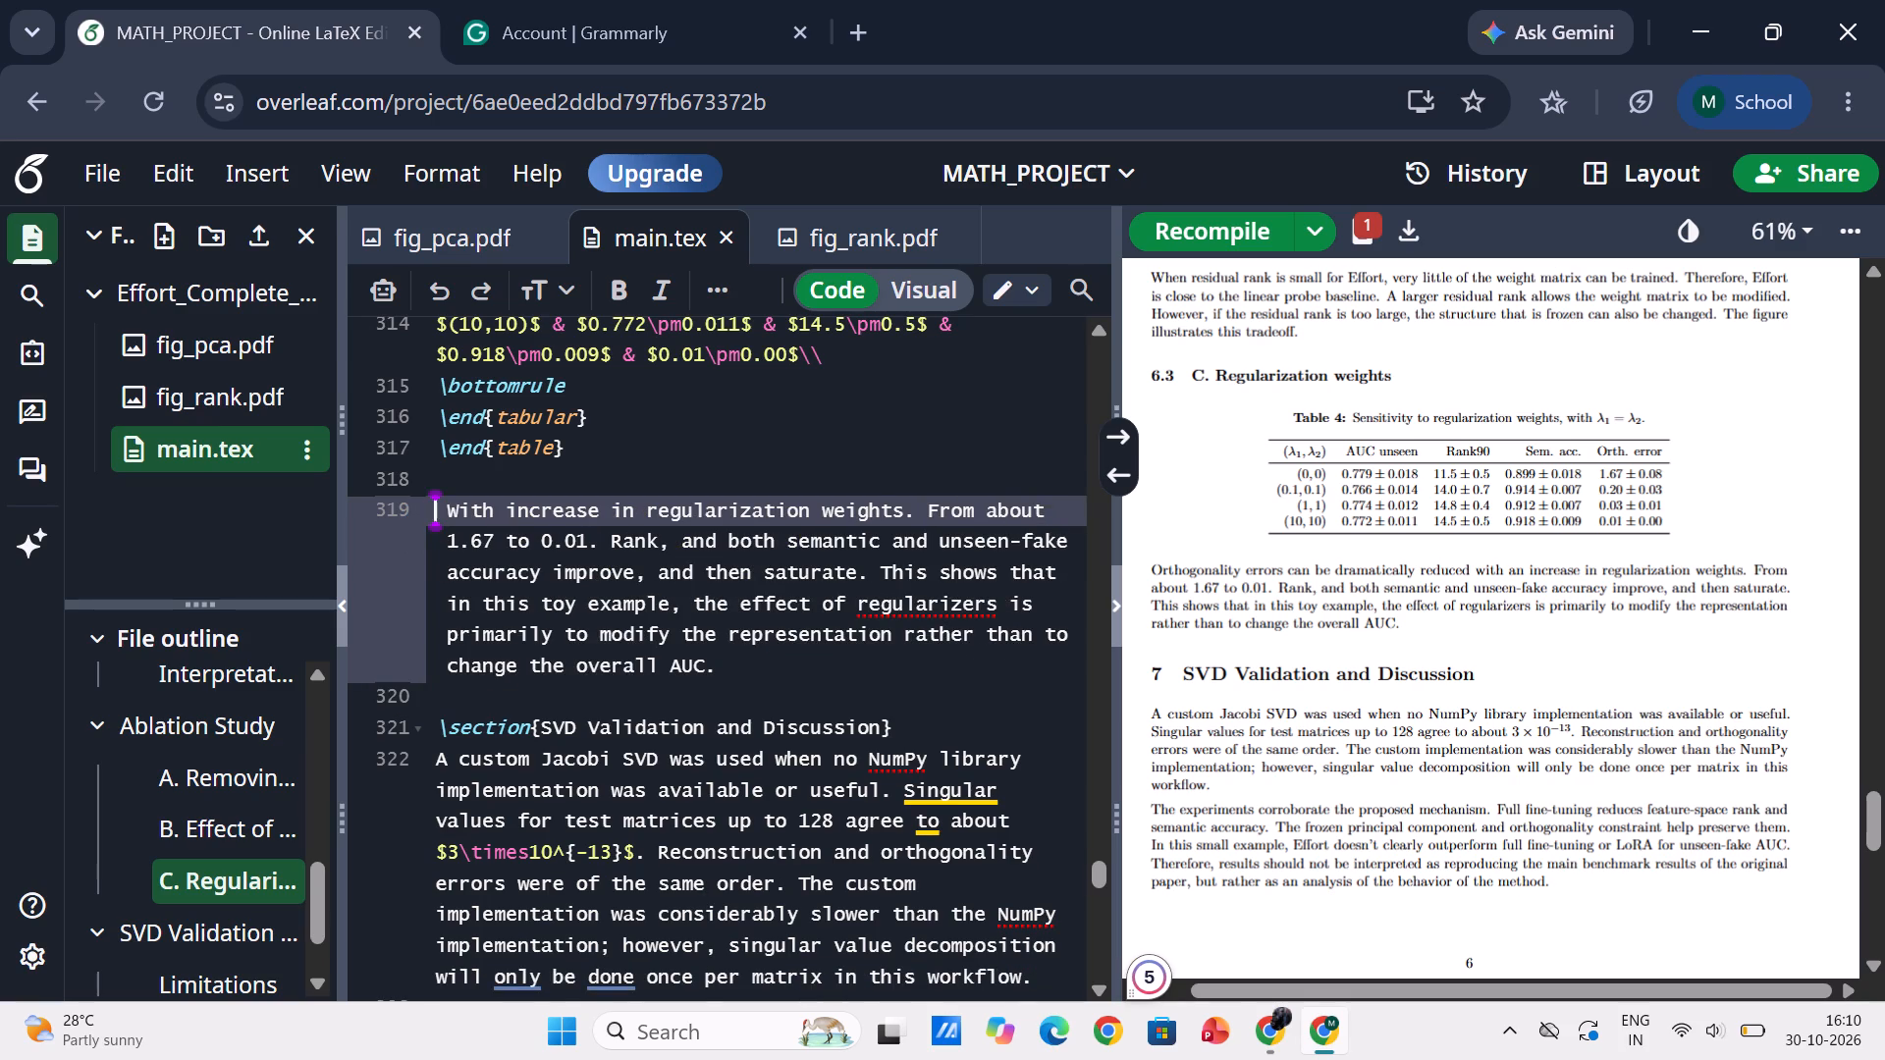
key(Right)
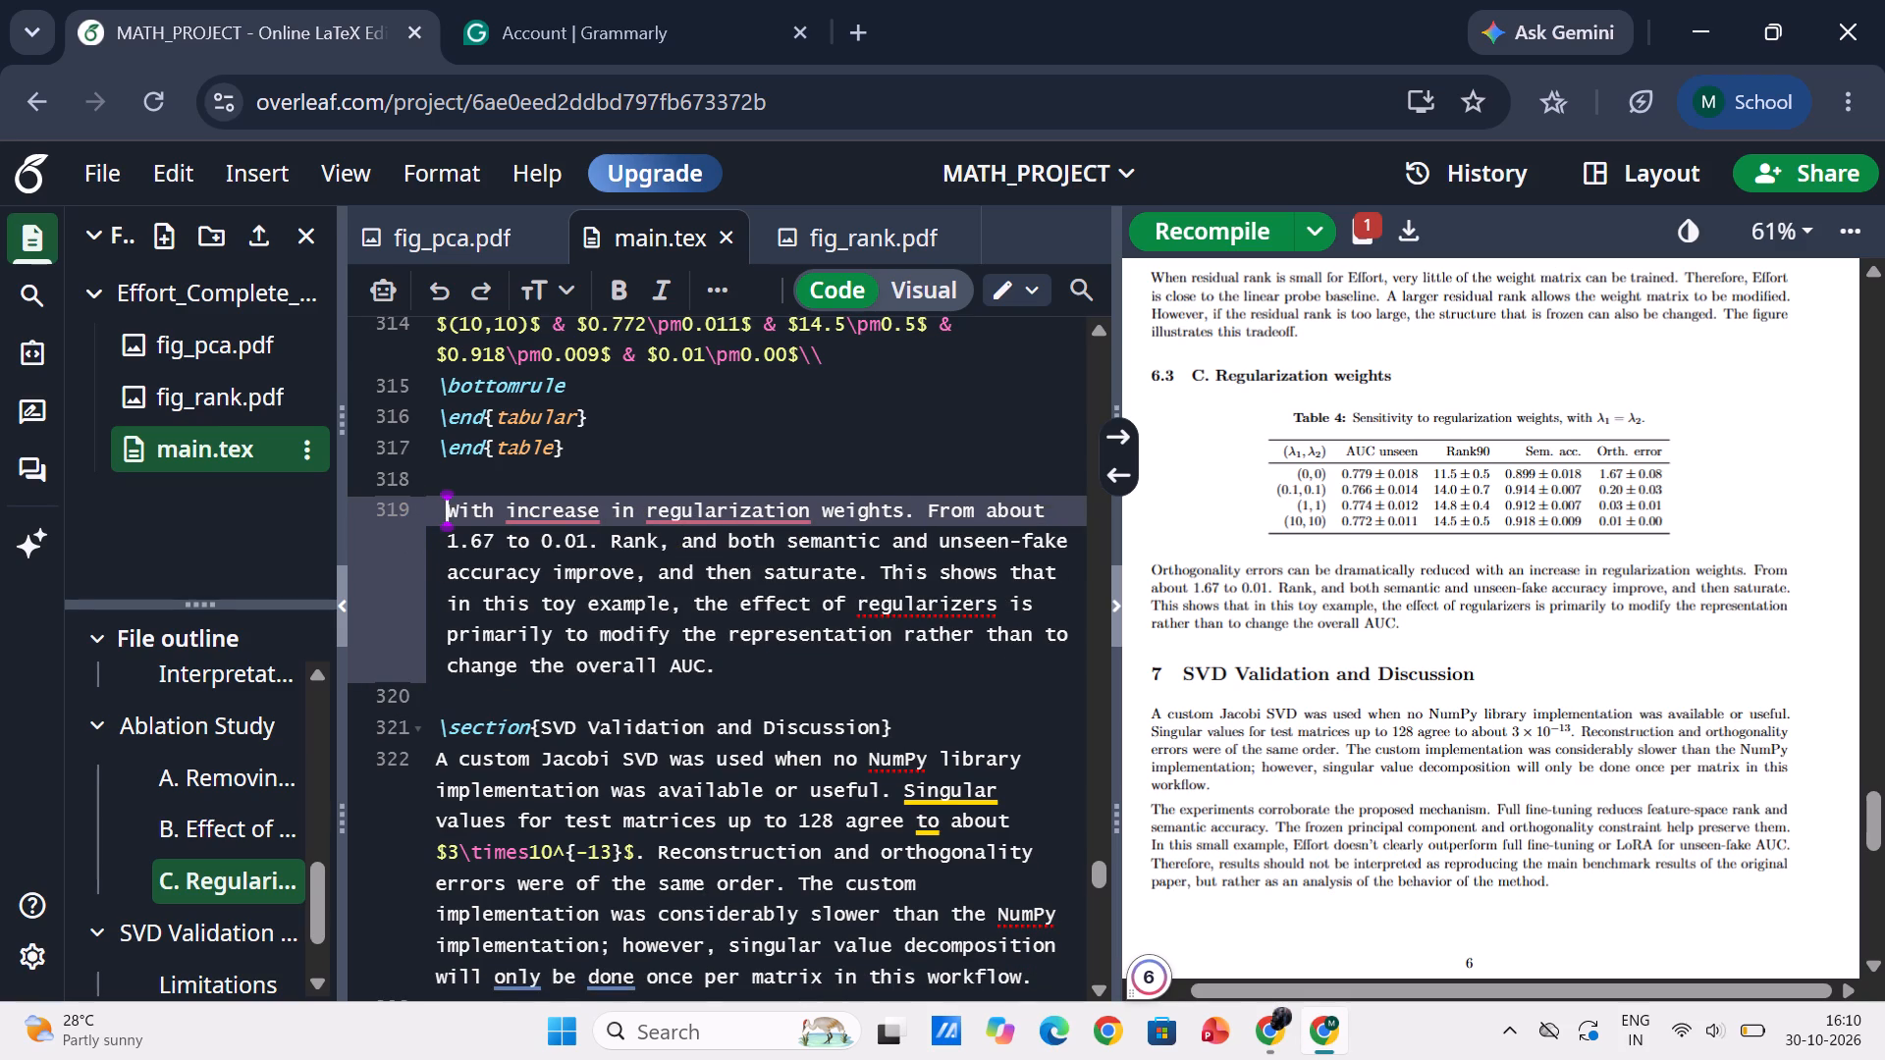
click(902, 514)
text(,)
key(space)
key(ctrl+v)
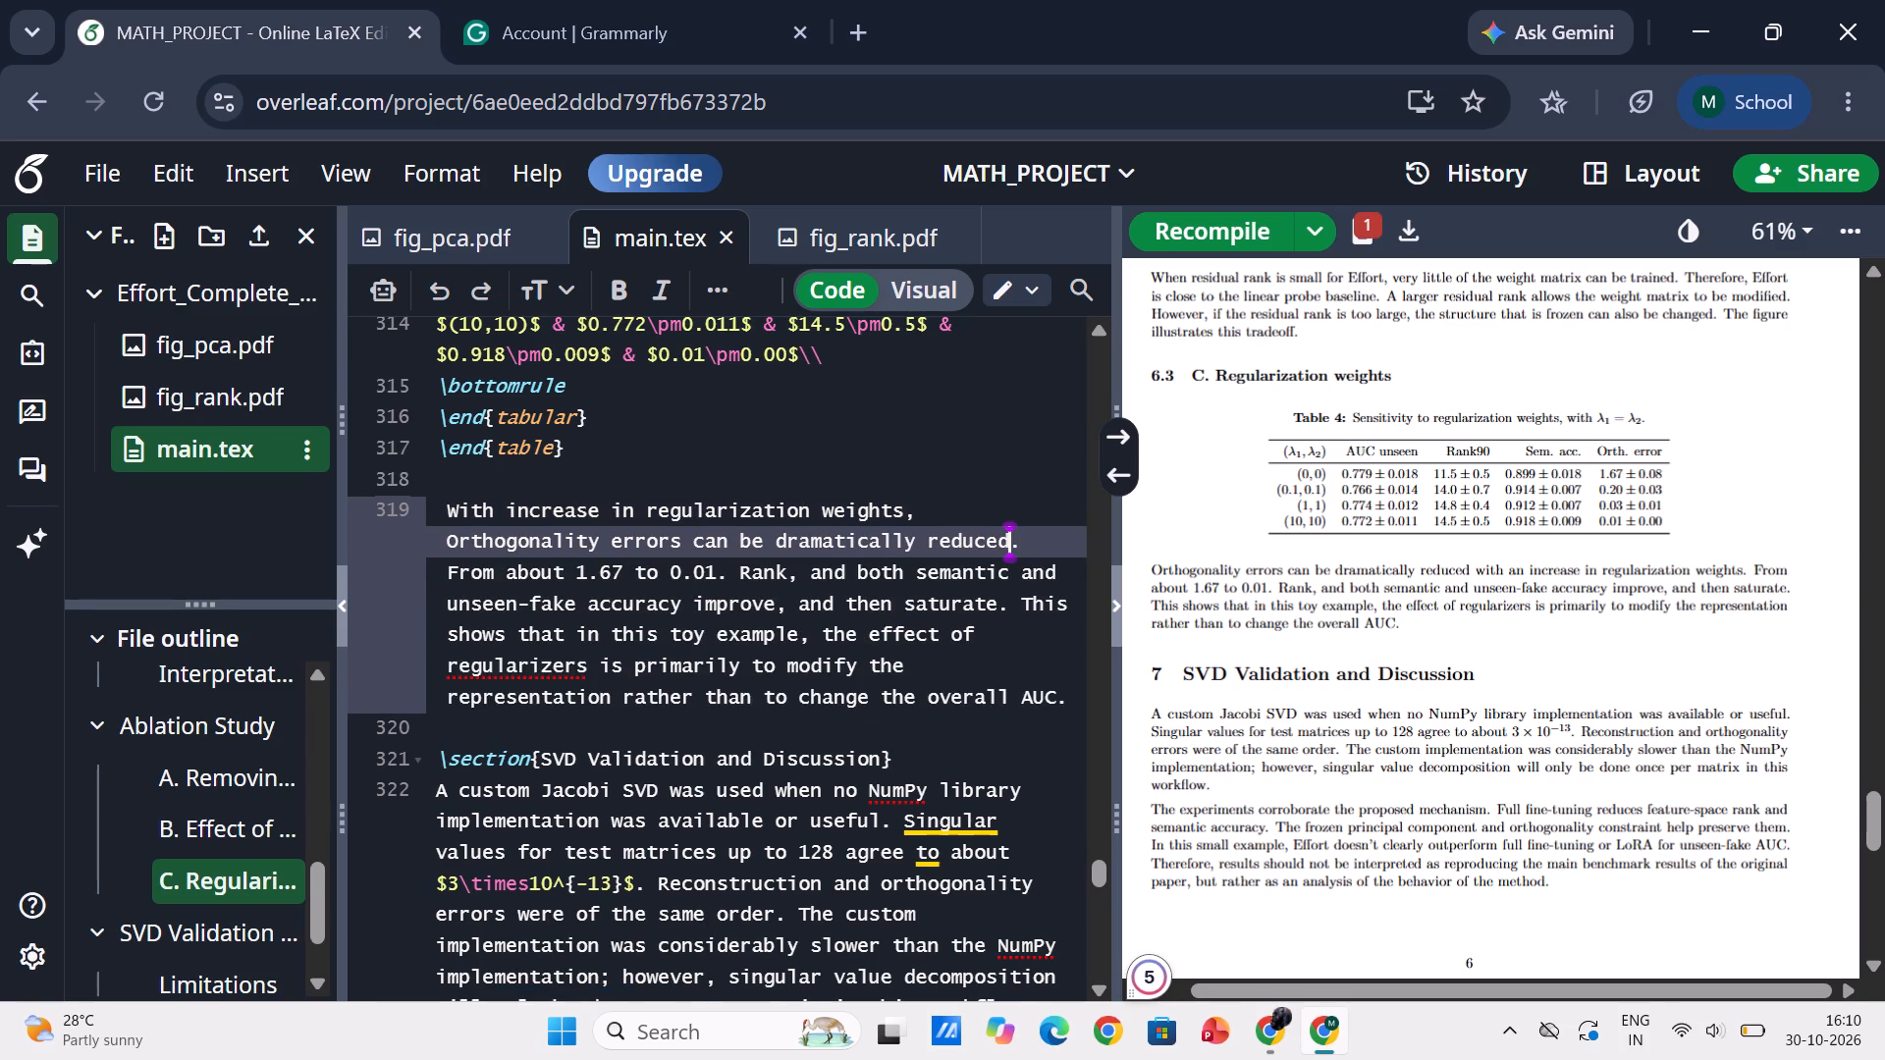
click(462, 532)
key(BackSpace)
key(o)
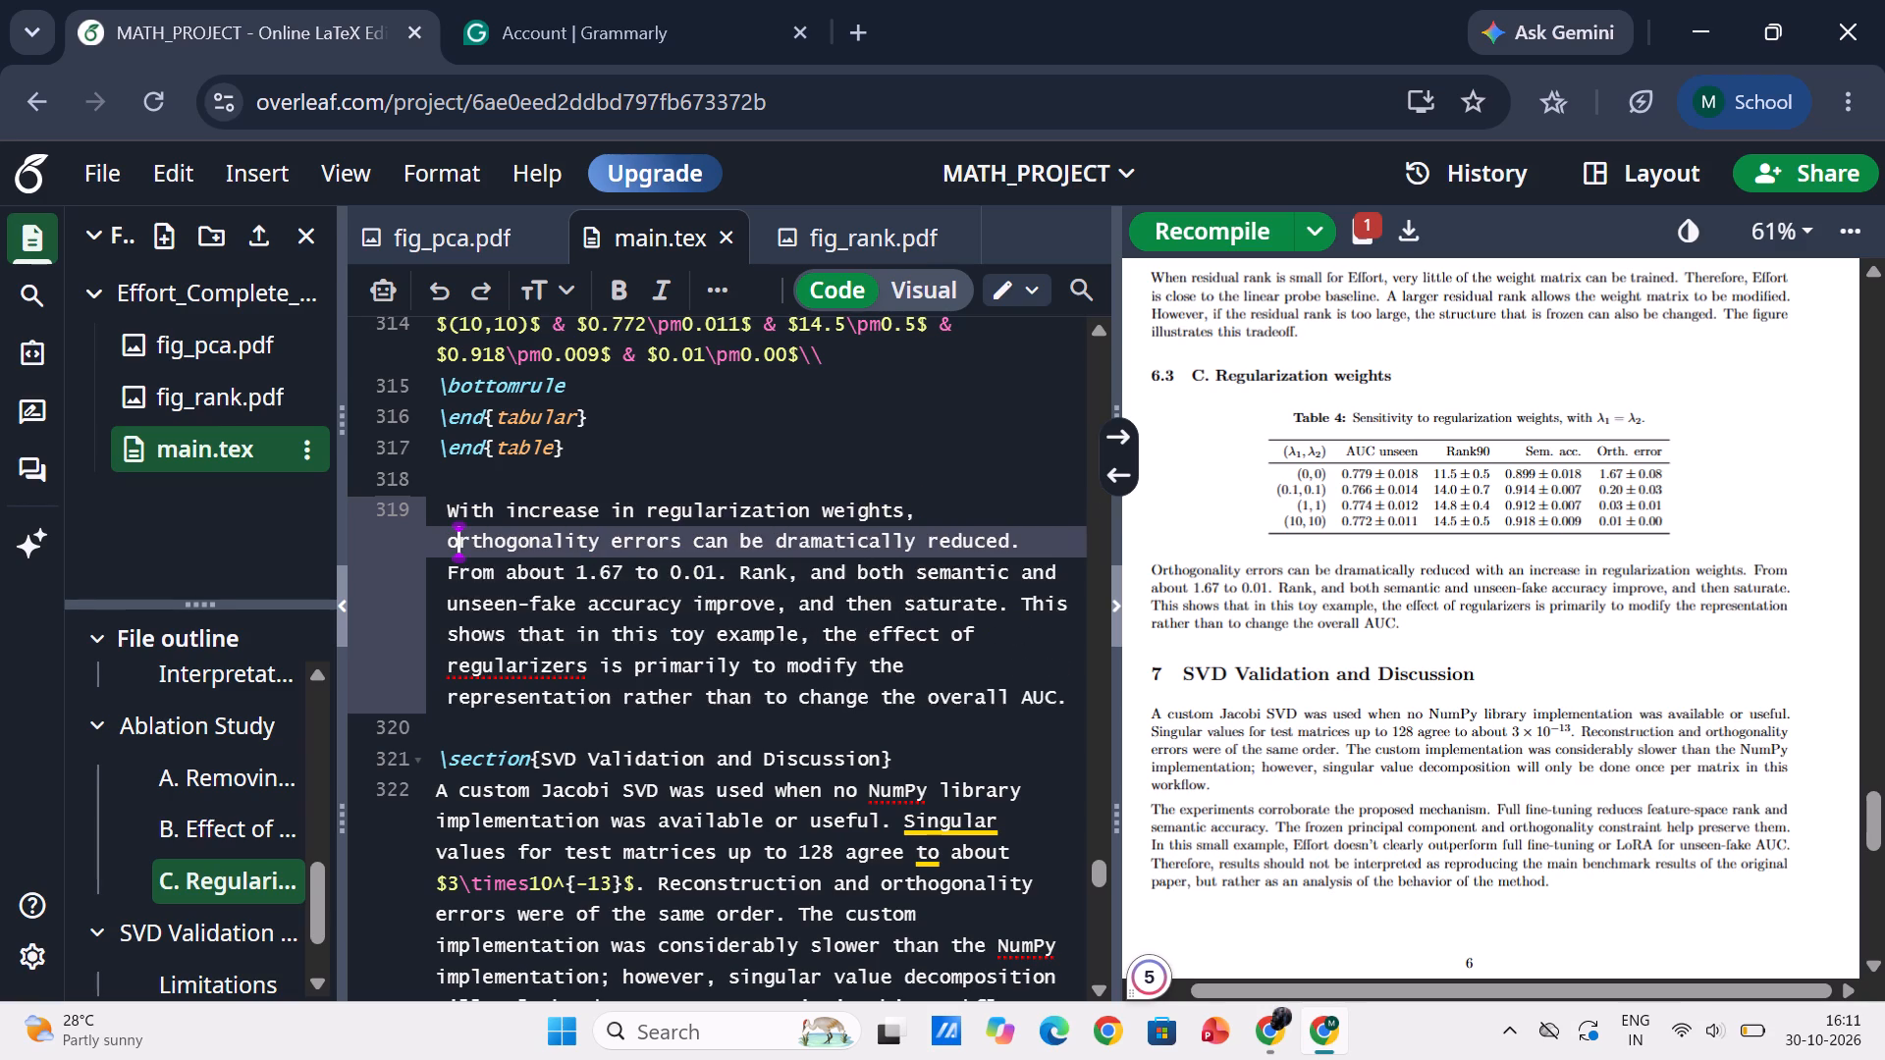
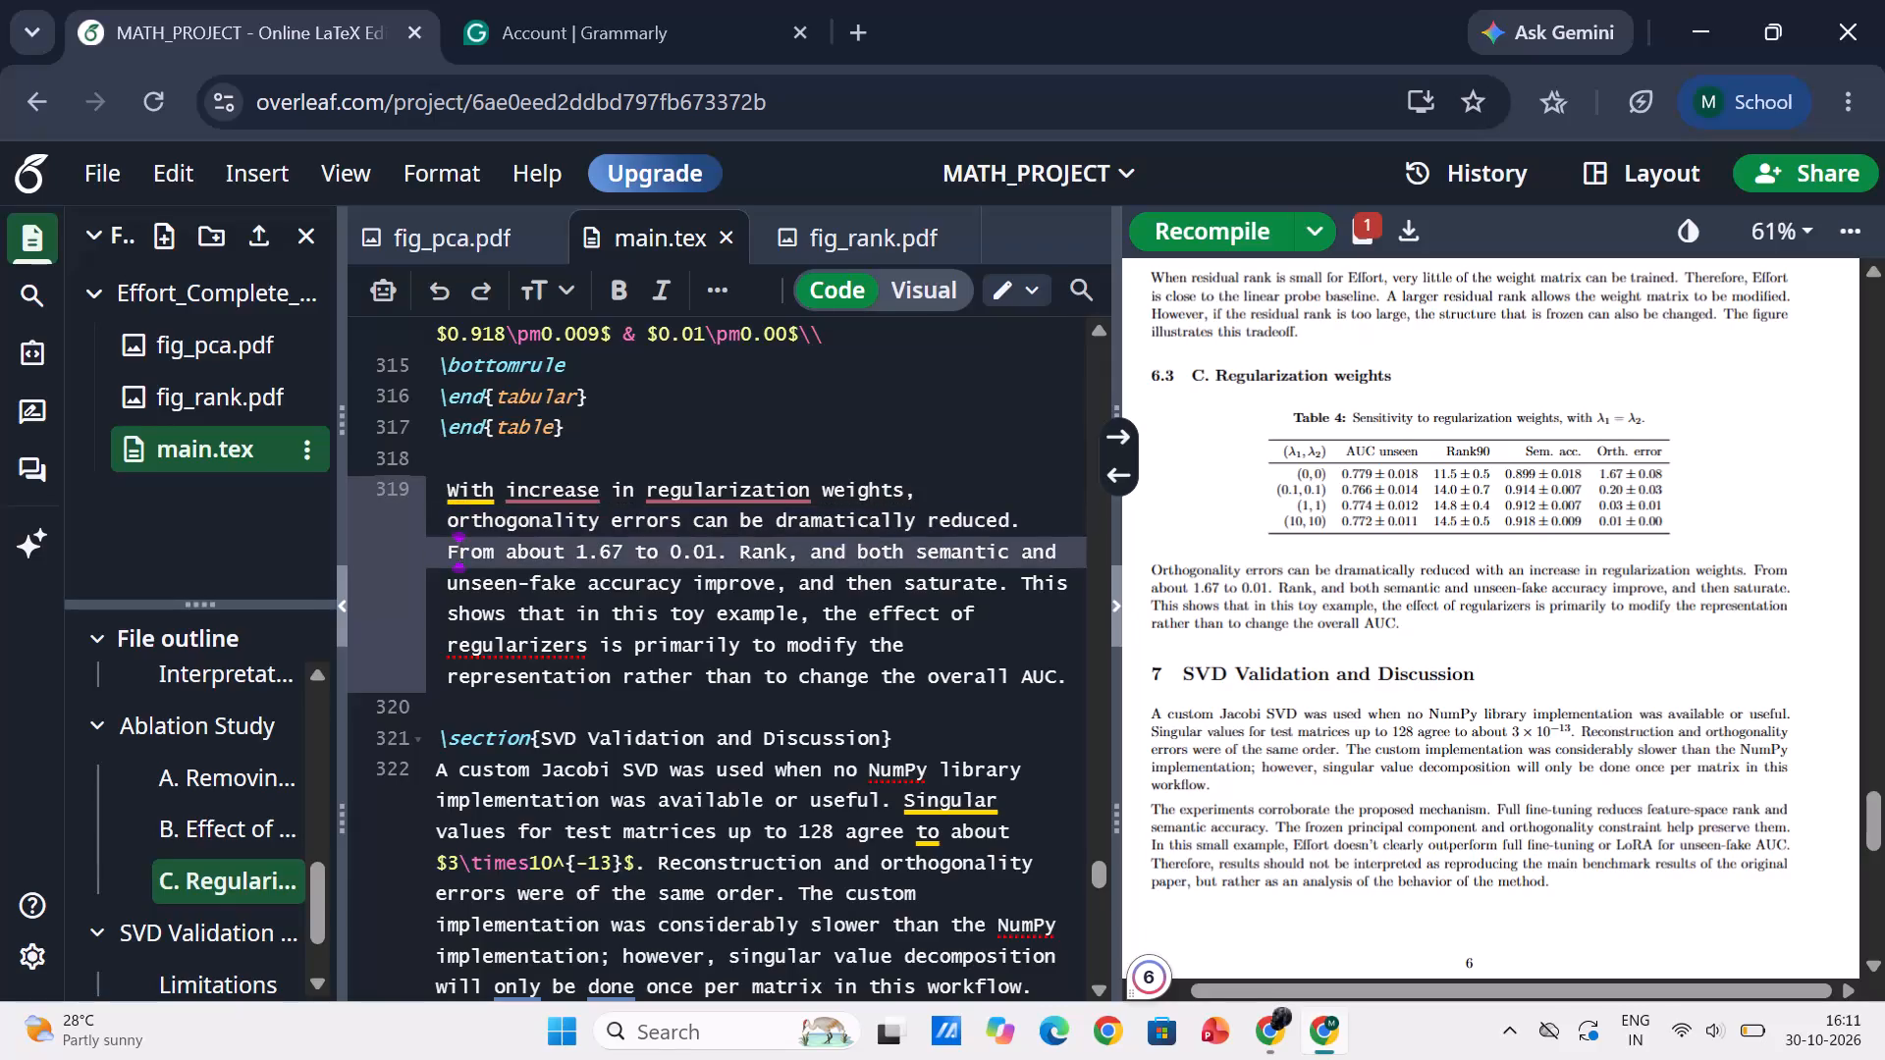
Join the first two sentences below the regularization weights table by lowercasing "from" and putting a comma after "dramatically reduced".
key(f)
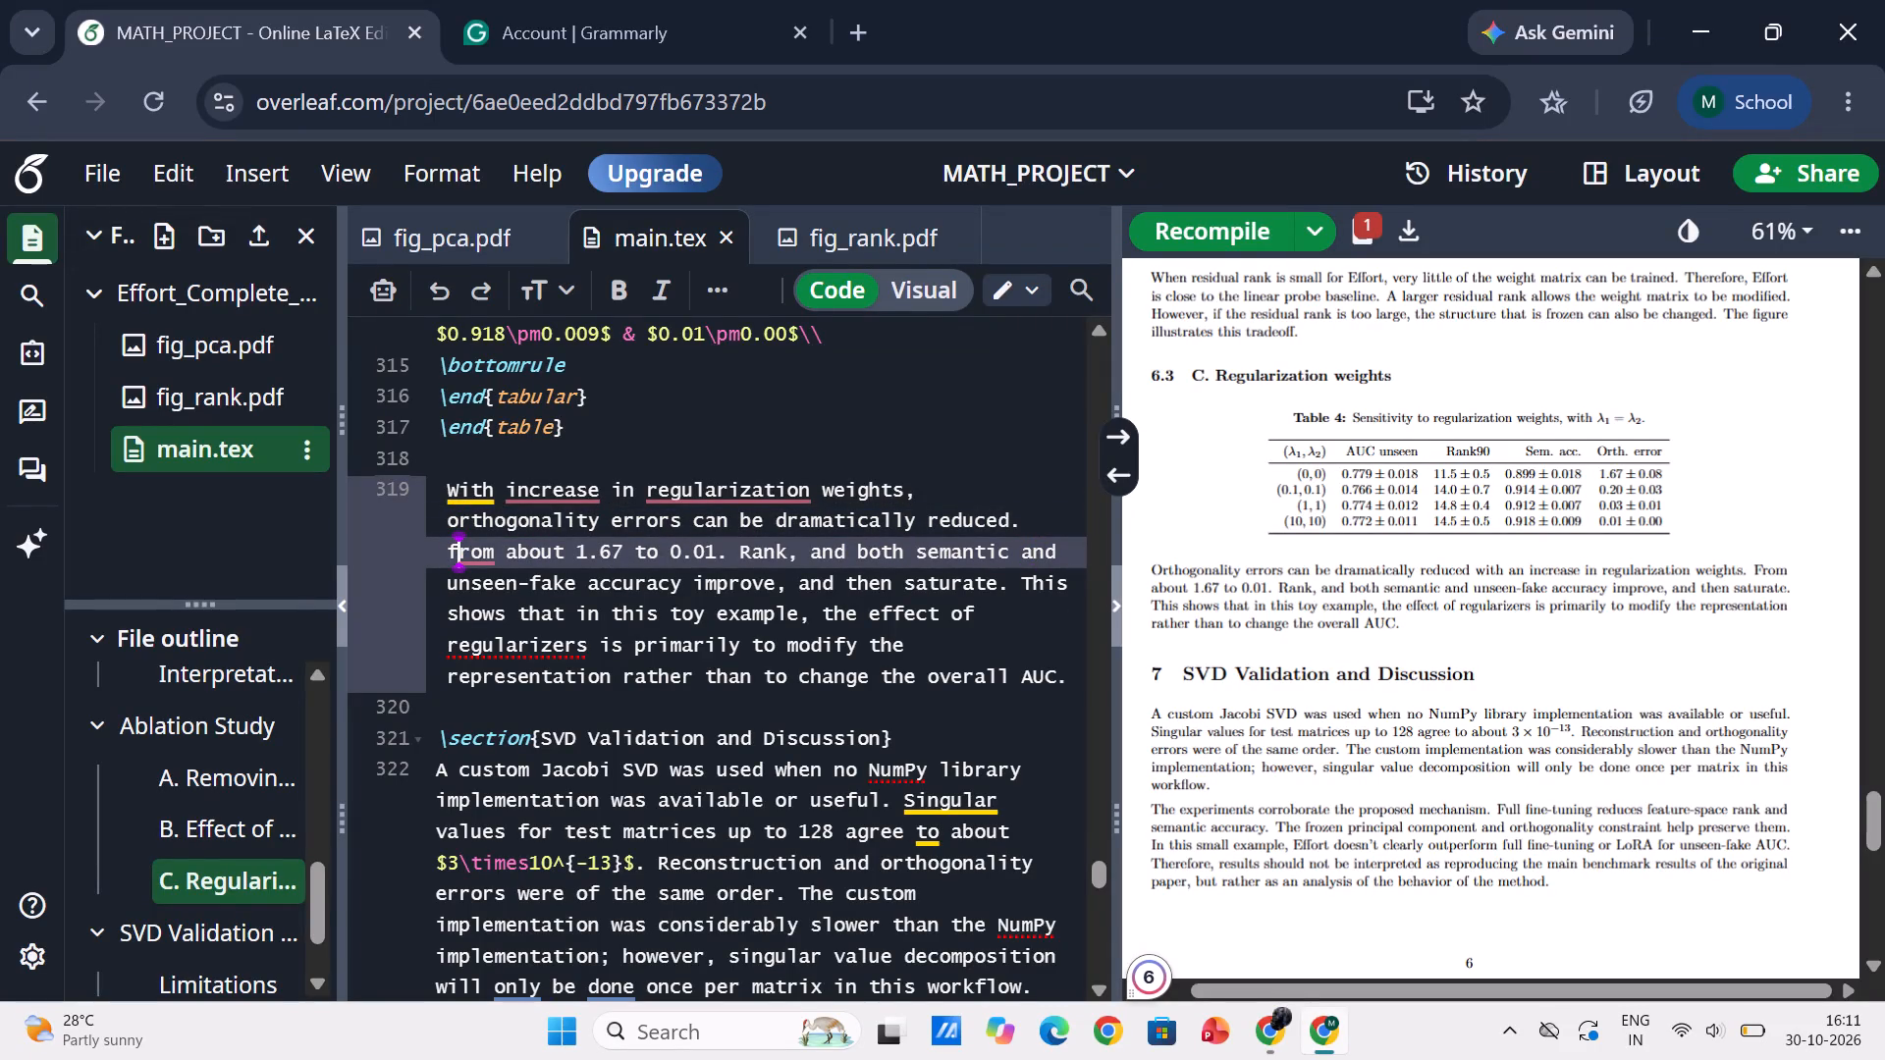
click(1028, 523)
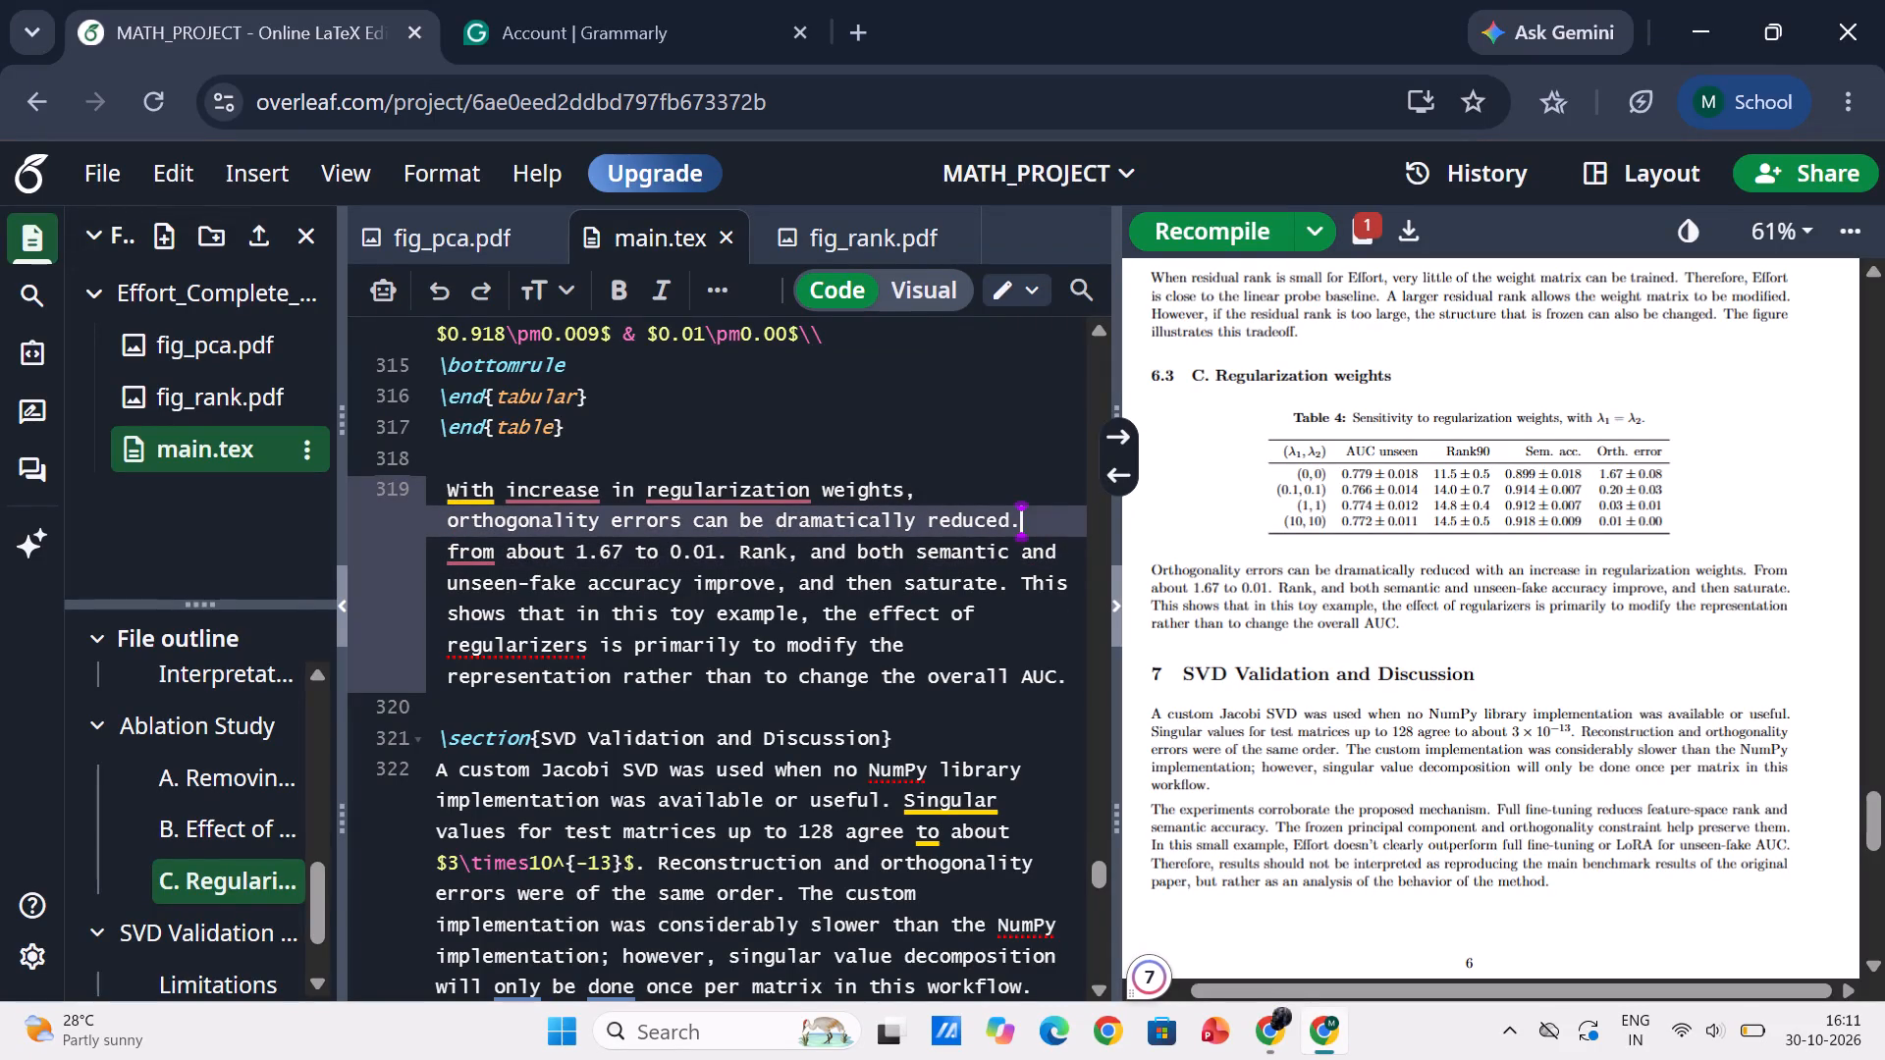
key(BackSpace)
key(comma)
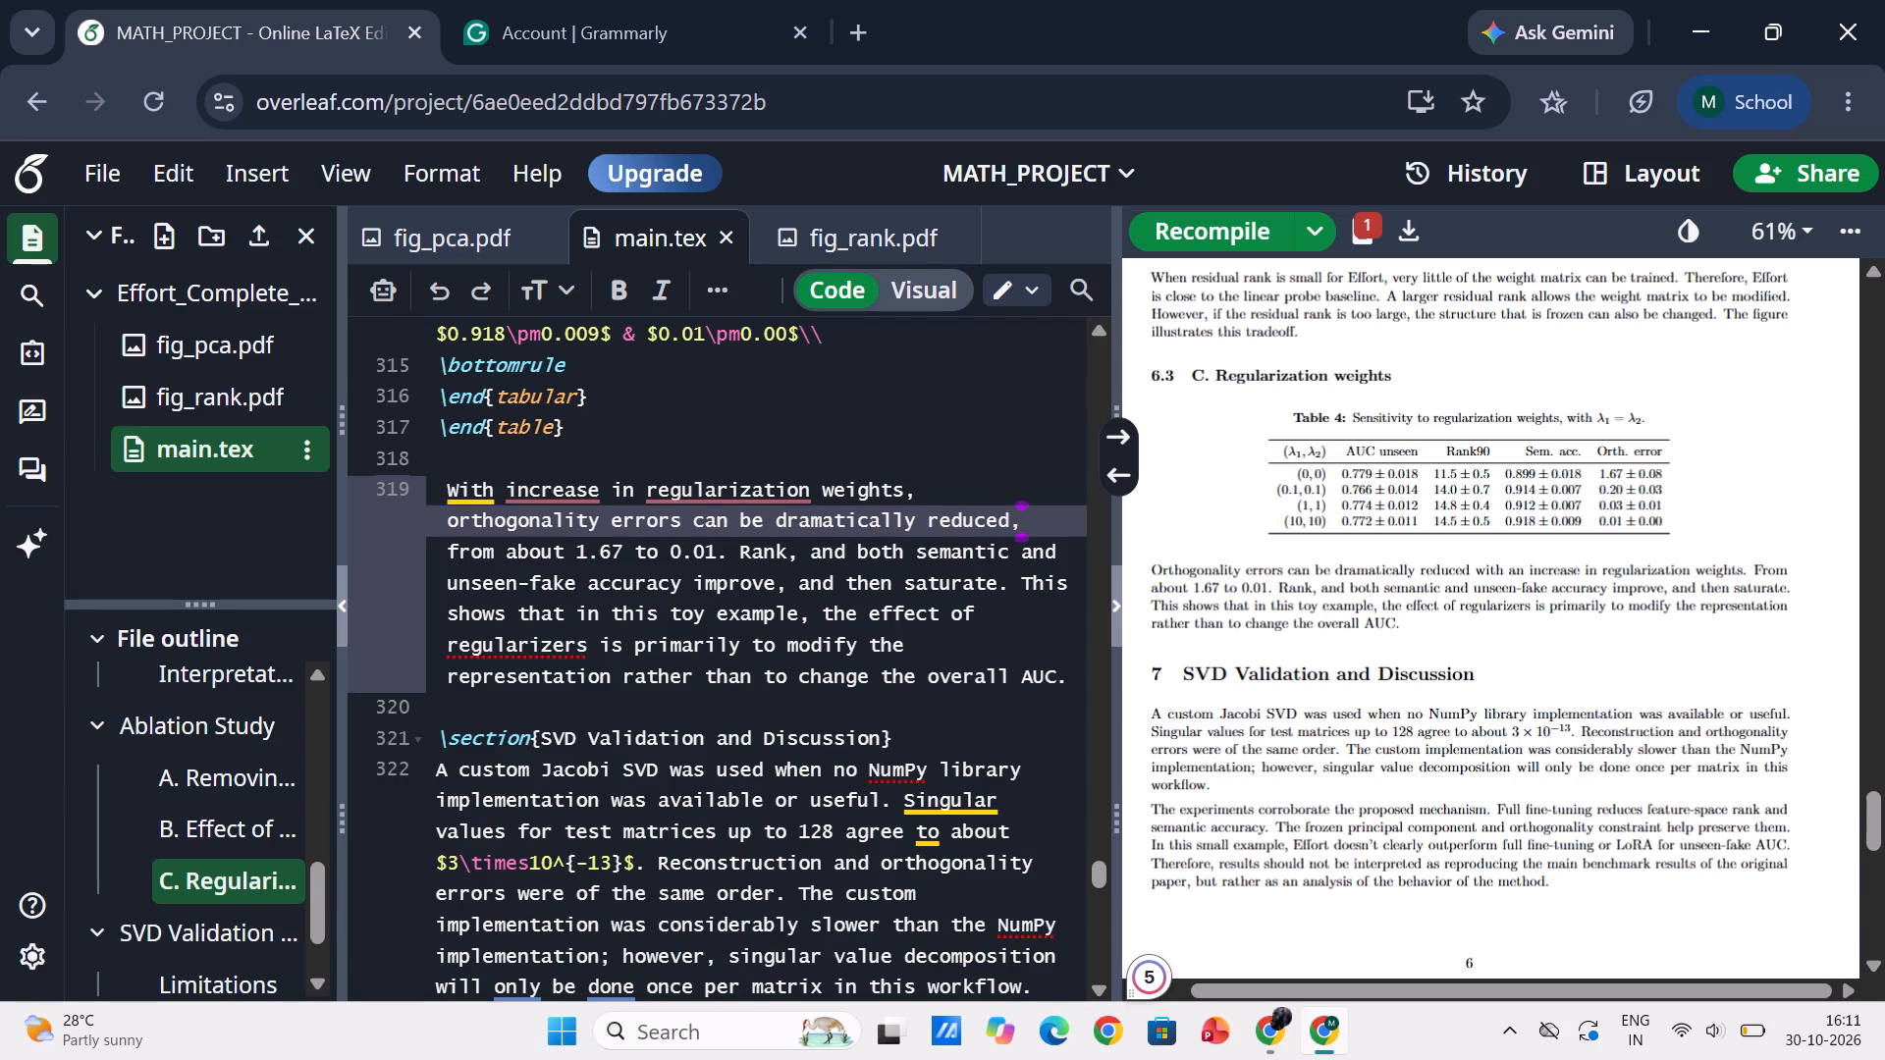
Capitalise "the" as "The" before "effect of regularizers" in the paragraph's last sentence.
click(827, 611)
key(Right)
key(BackSpace)
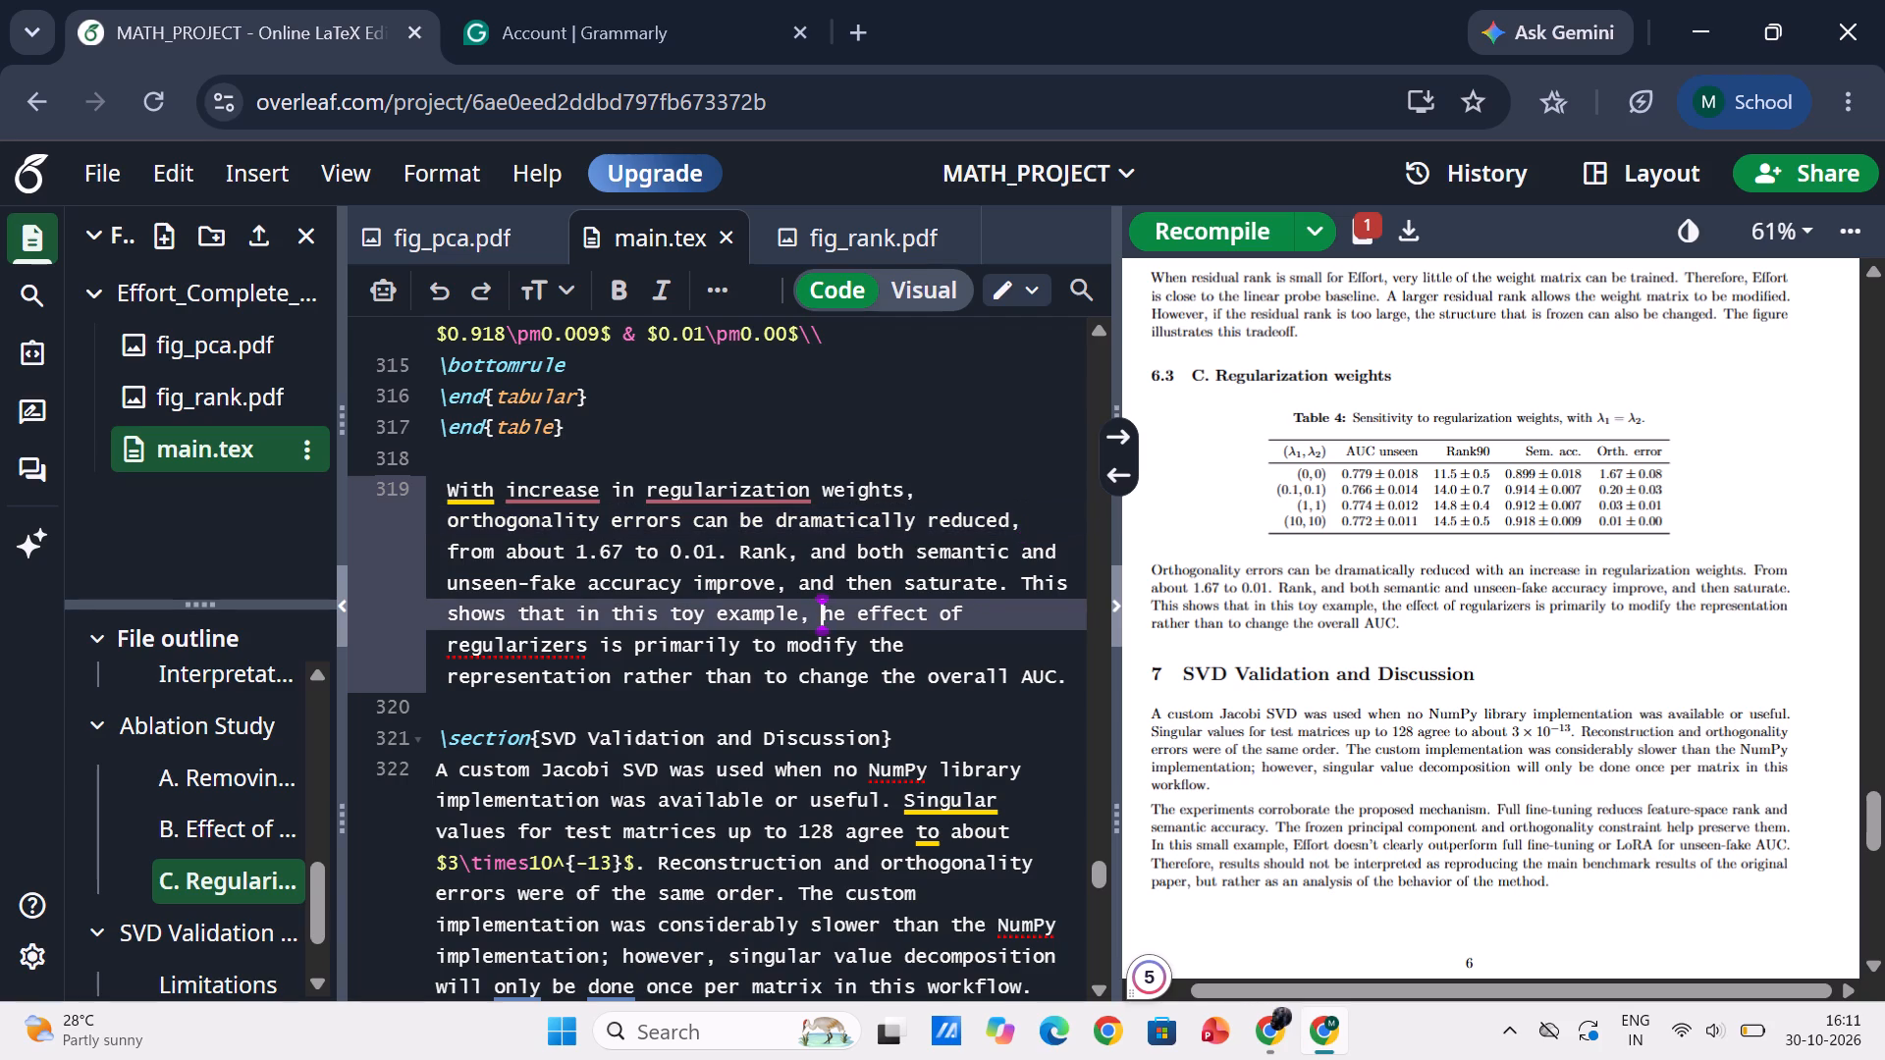
key(t)
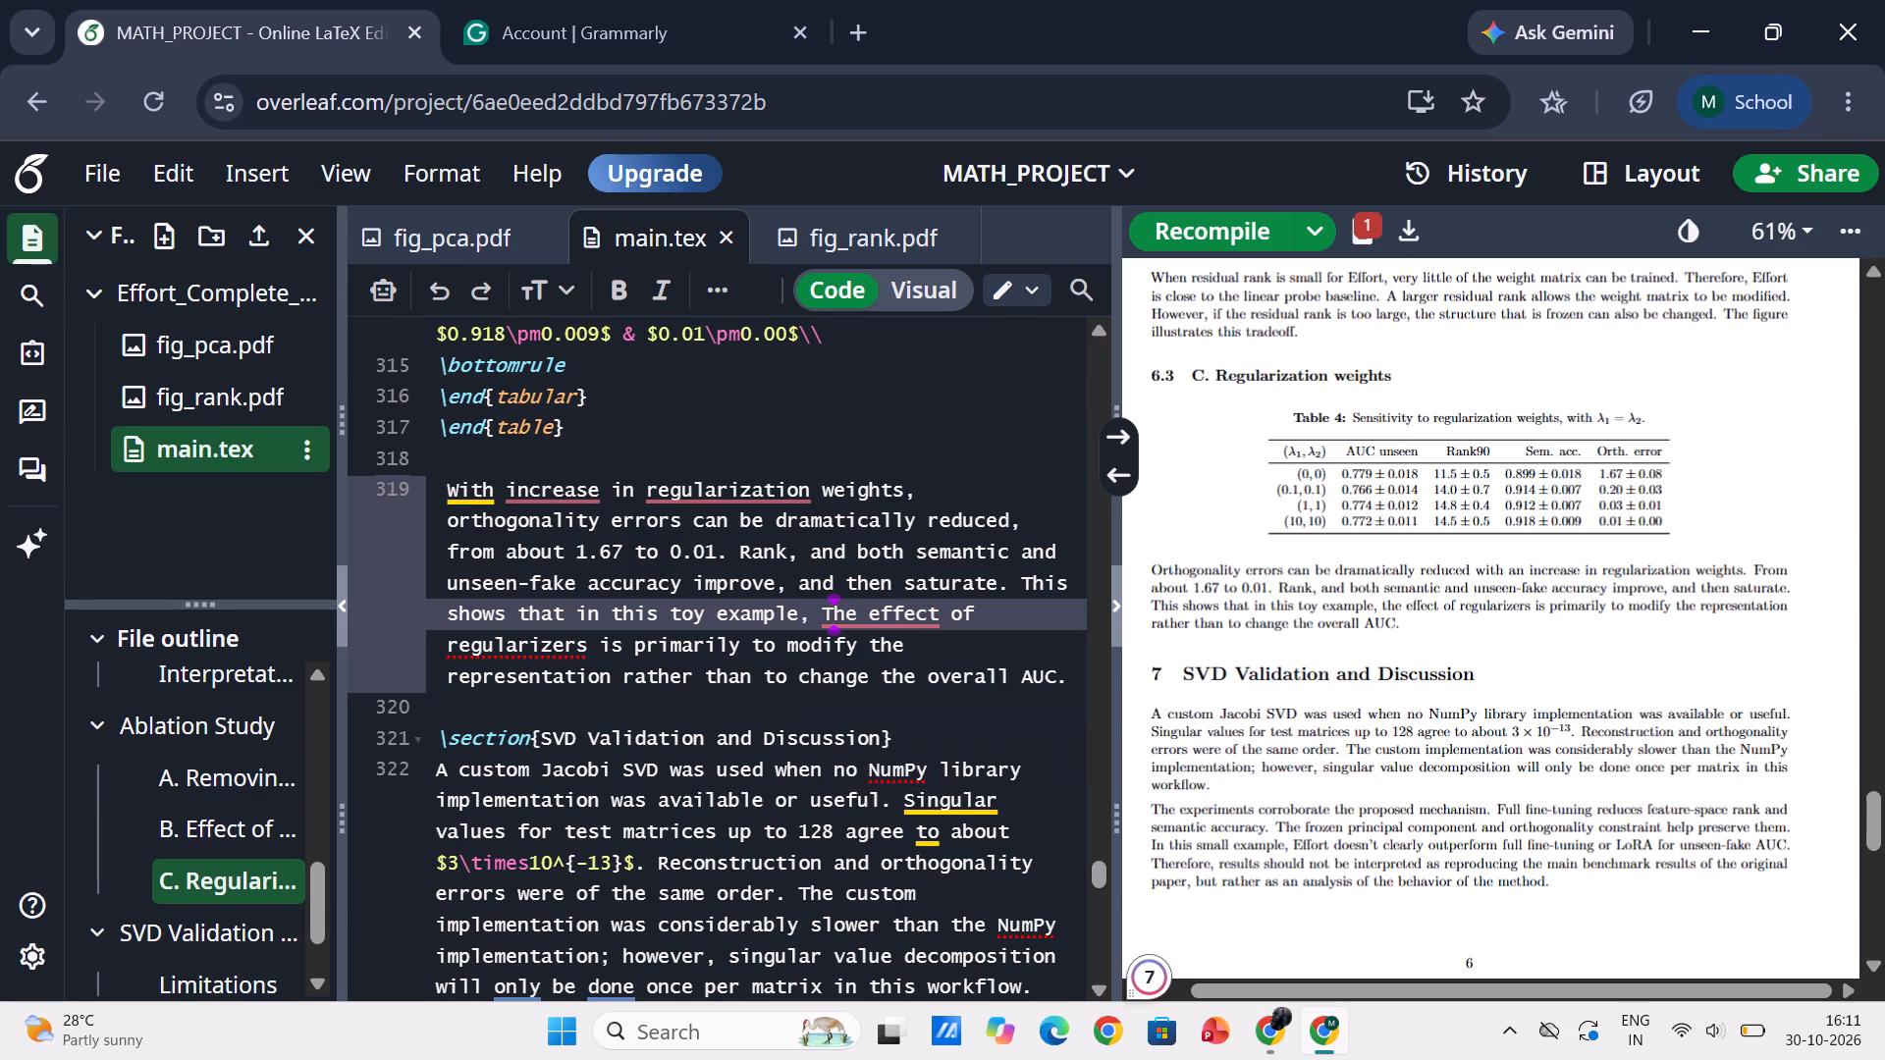
Select the word "in" before "this toy example" in the paragraph's last sentence.
drag(581, 609, 615, 609)
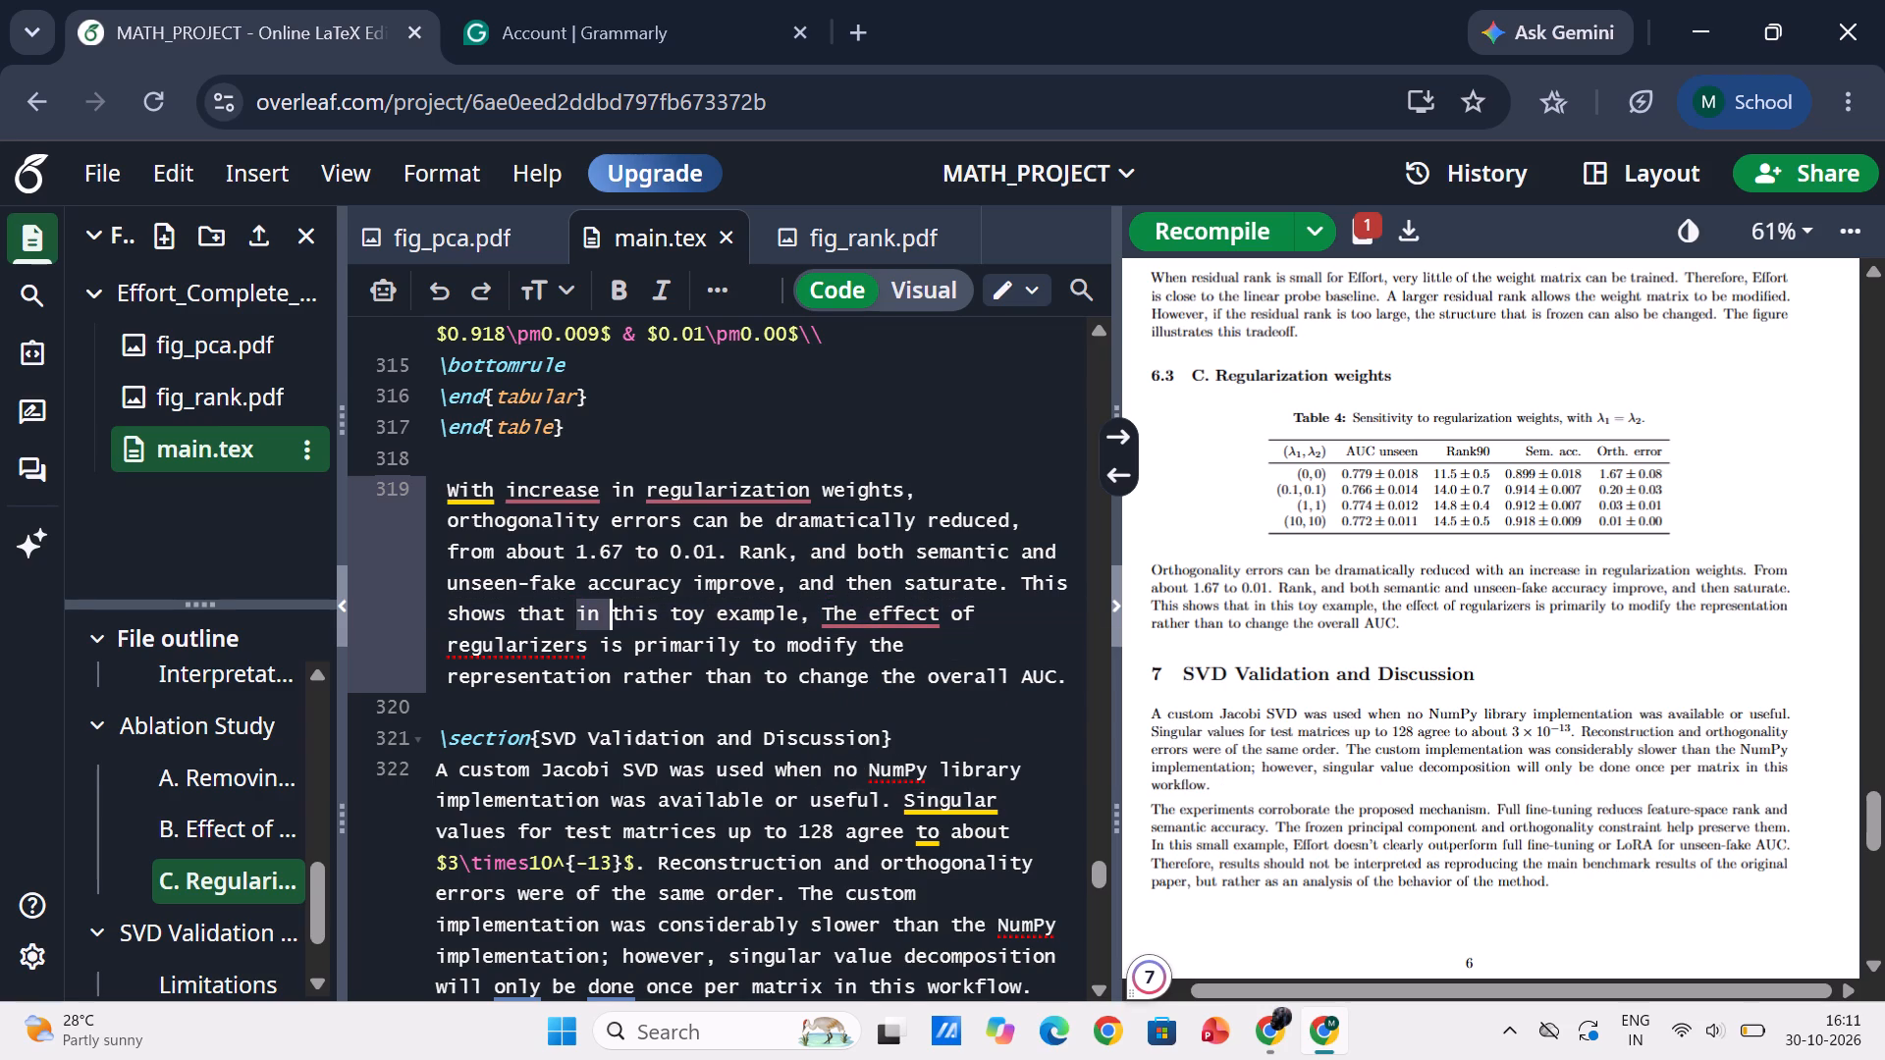
Move "in this toy example" from after "This shows that" to after "overall AUC" at the paragraph's end, removing the full stop there.
drag(615, 609, 796, 601)
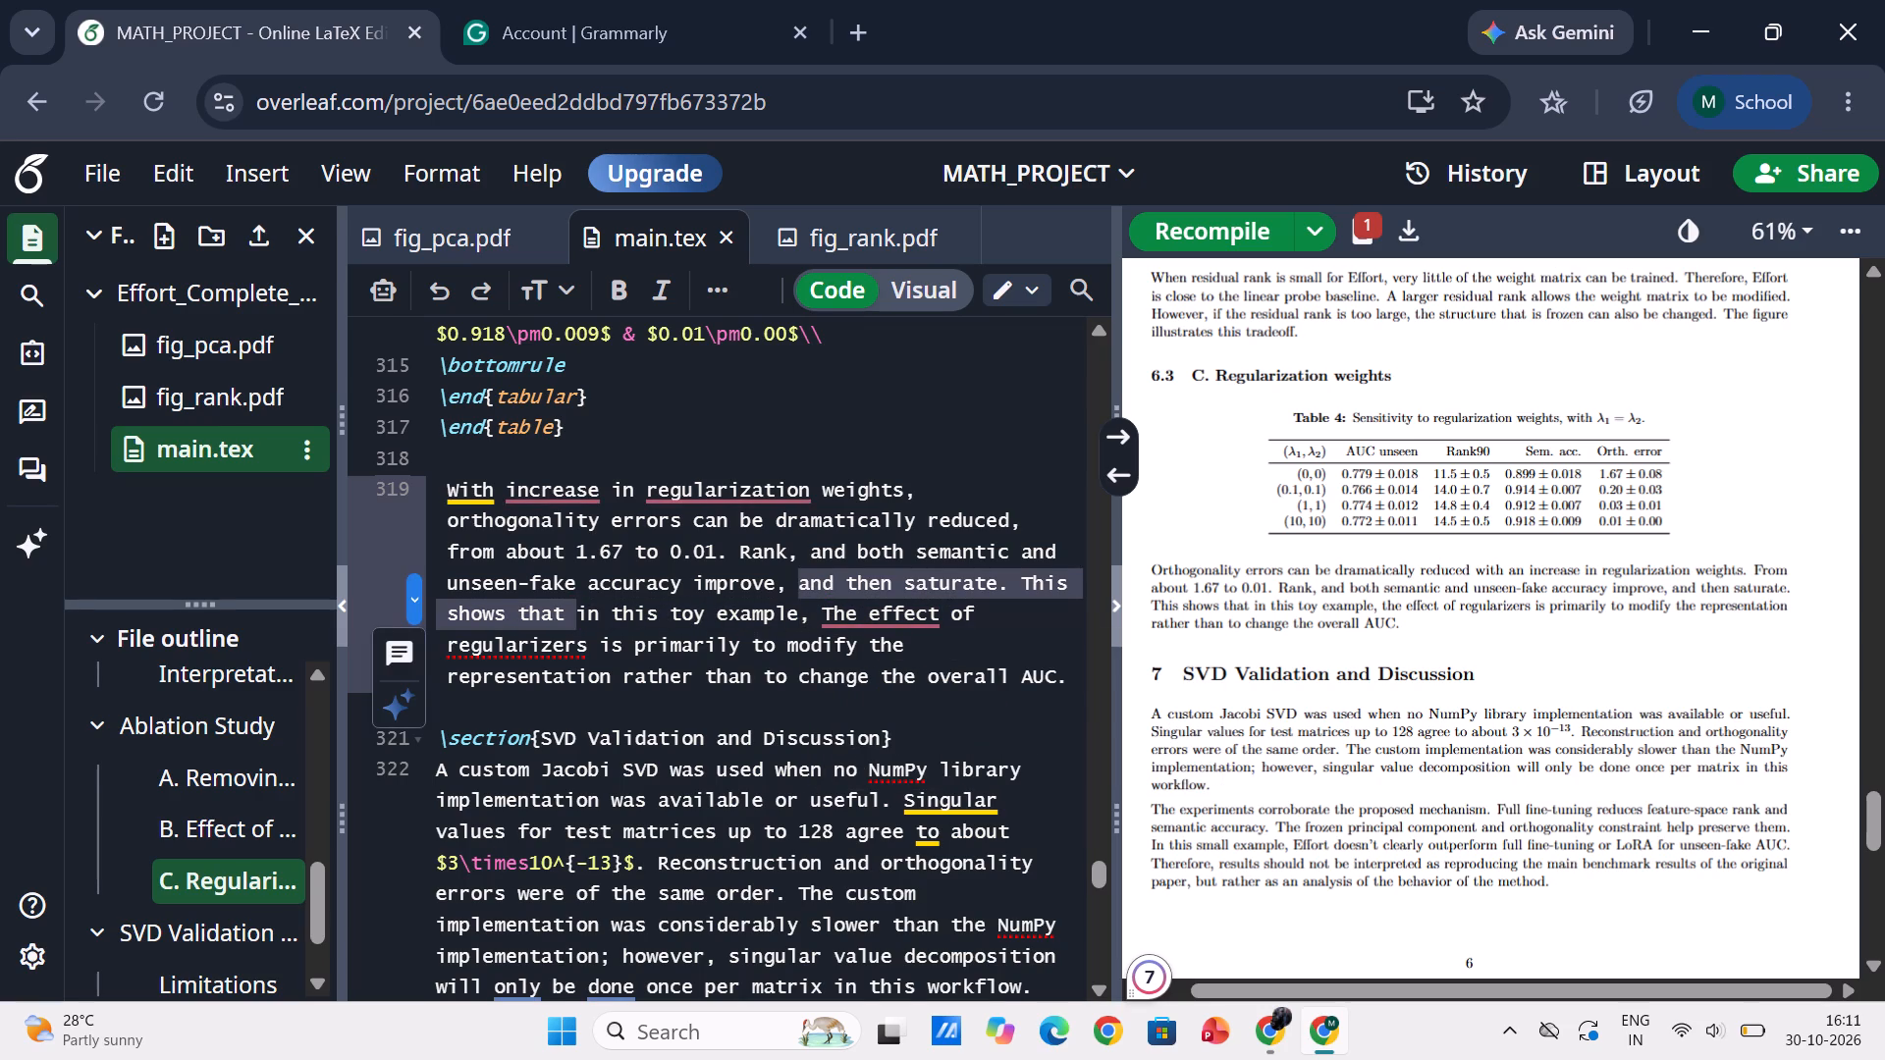
click(577, 609)
drag(577, 609, 757, 631)
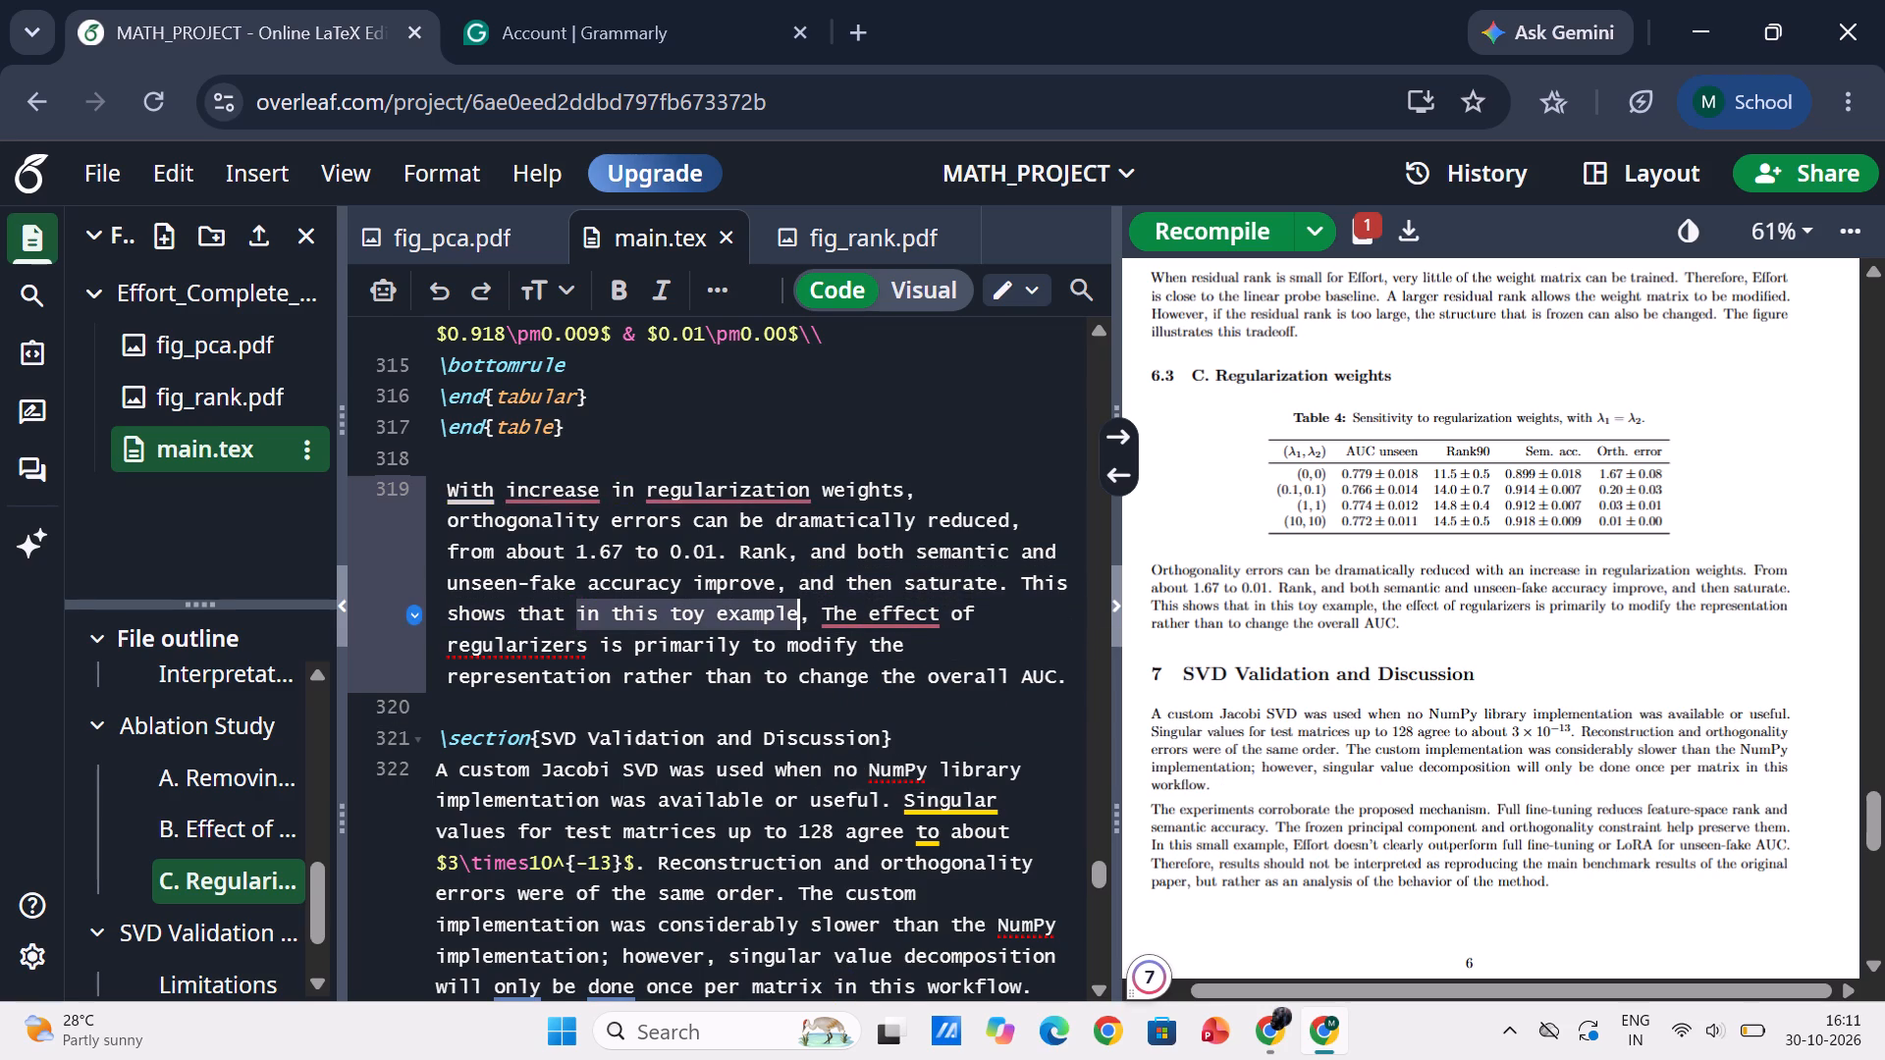
drag(757, 631, 794, 610)
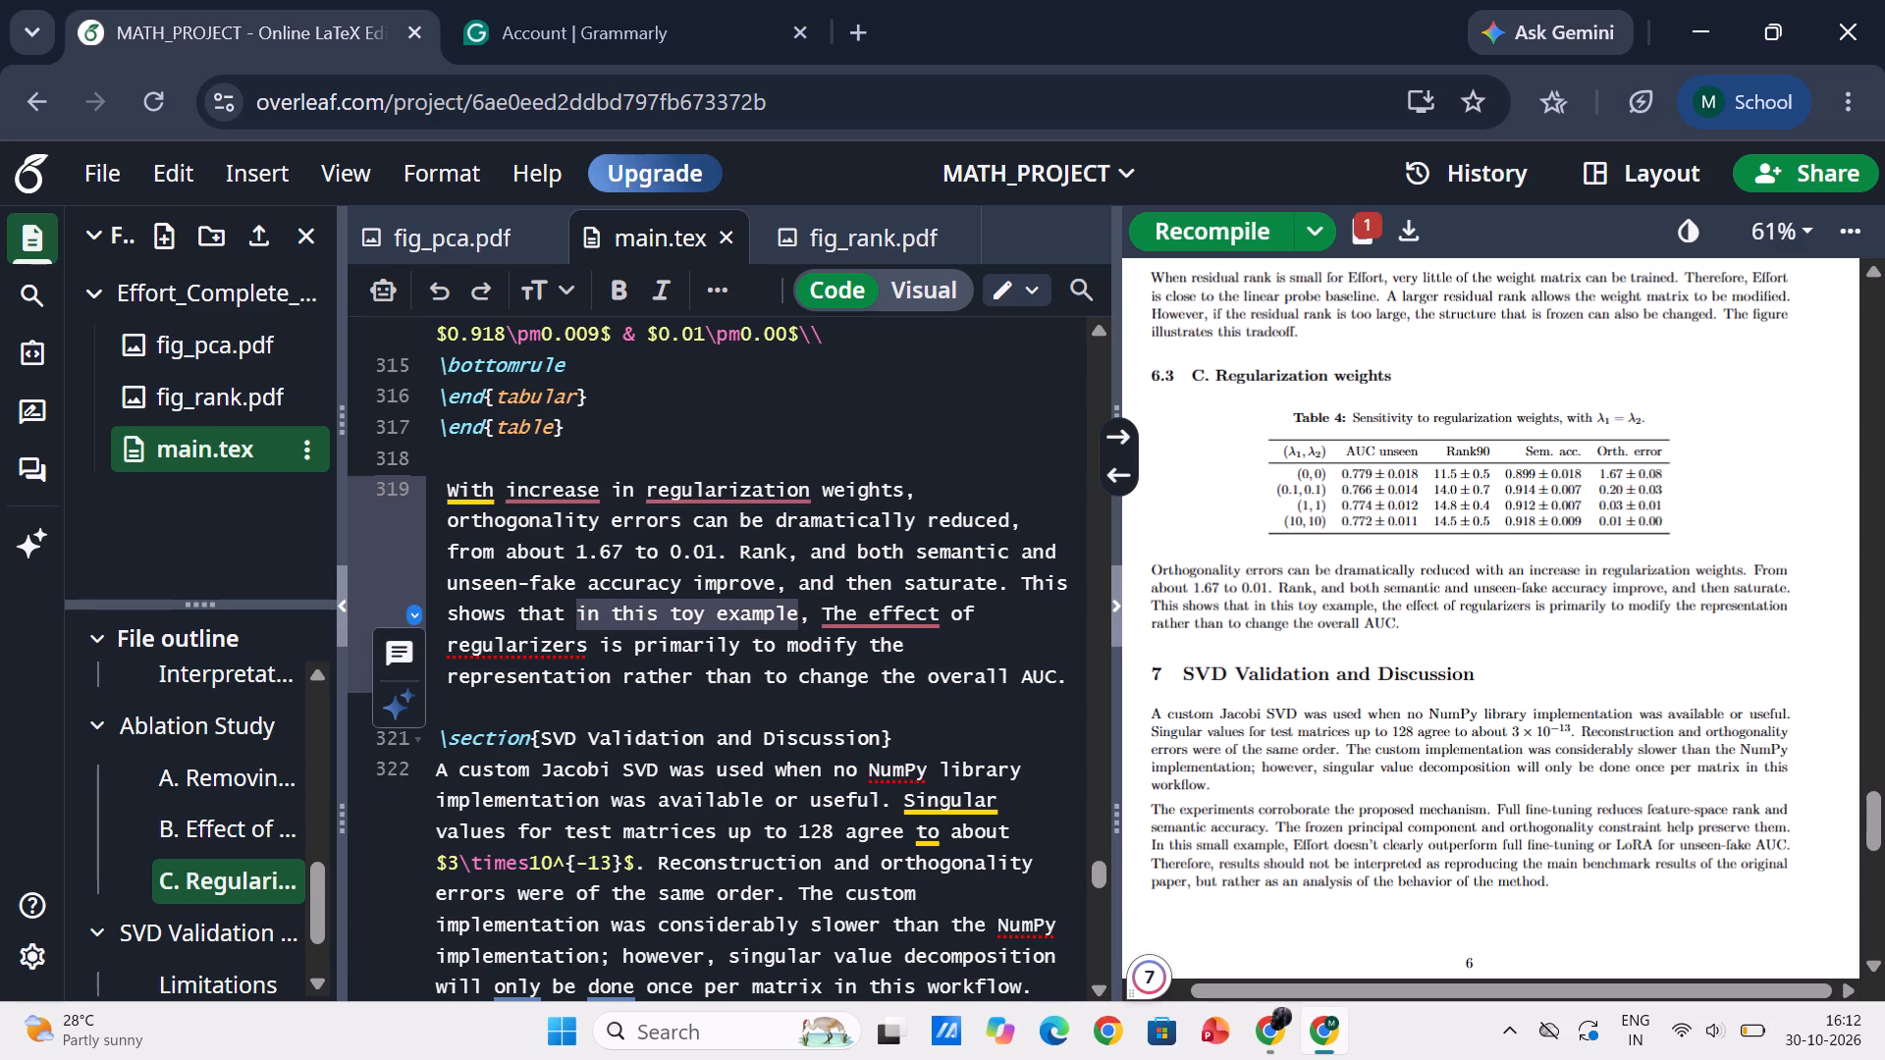
key(ctrl+x)
ctrl+click(794, 610)
click(641, 663)
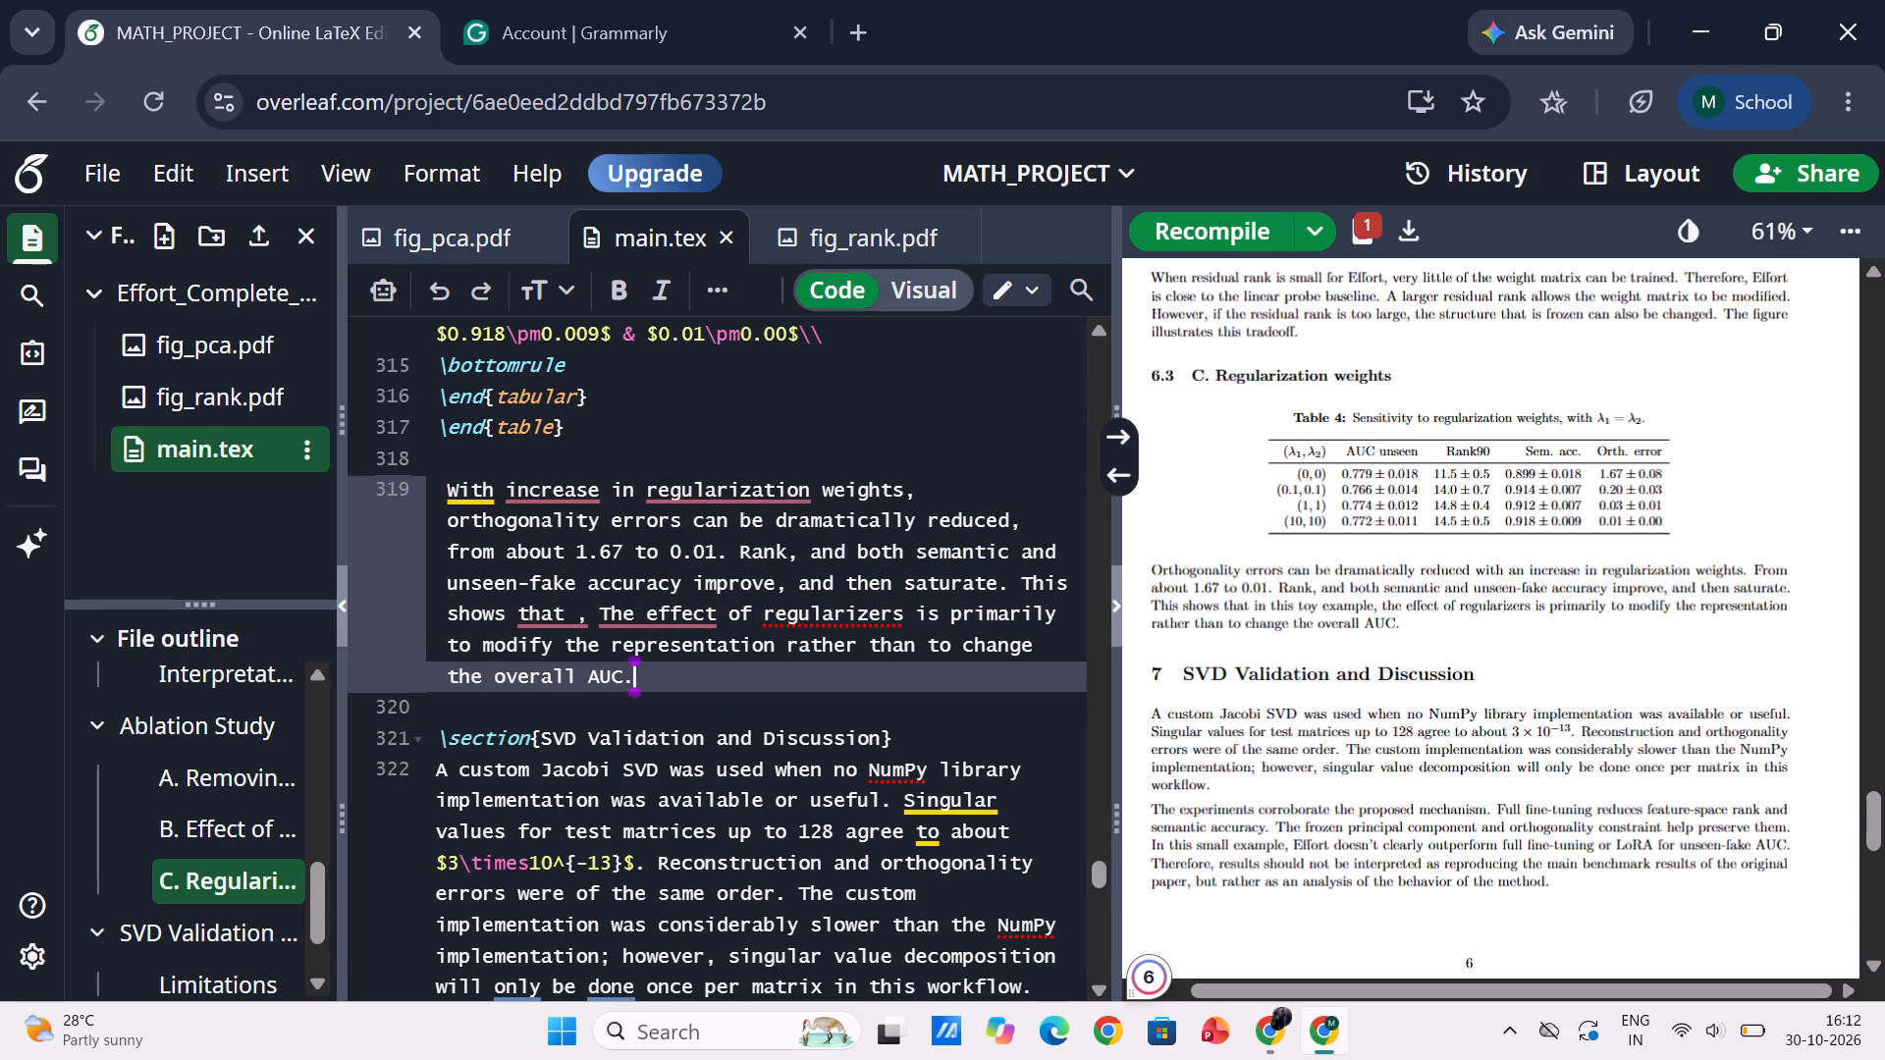
key(BackSpace)
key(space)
key(ctrl+v)
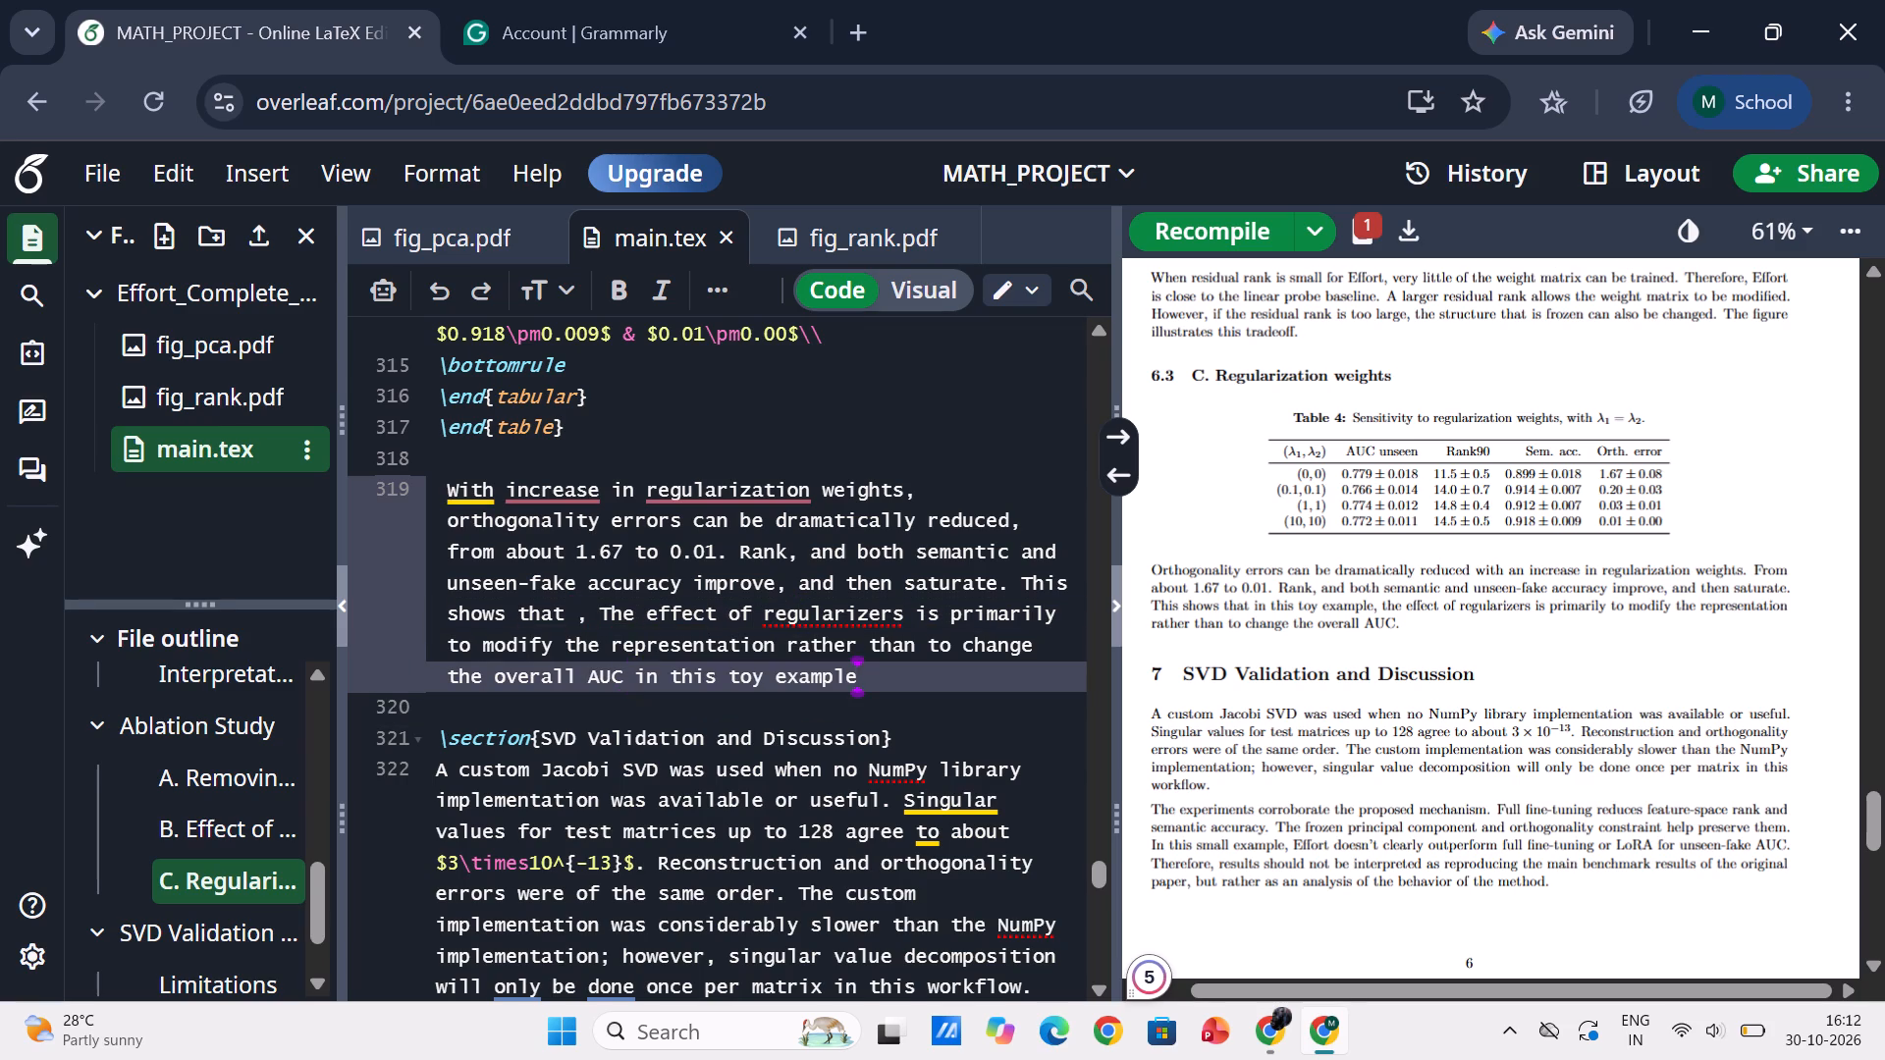
Delete the leftover "This shows that ," so the paragraph's last sentence starts with "The effect of regularizers".
click(592, 622)
key(Right)
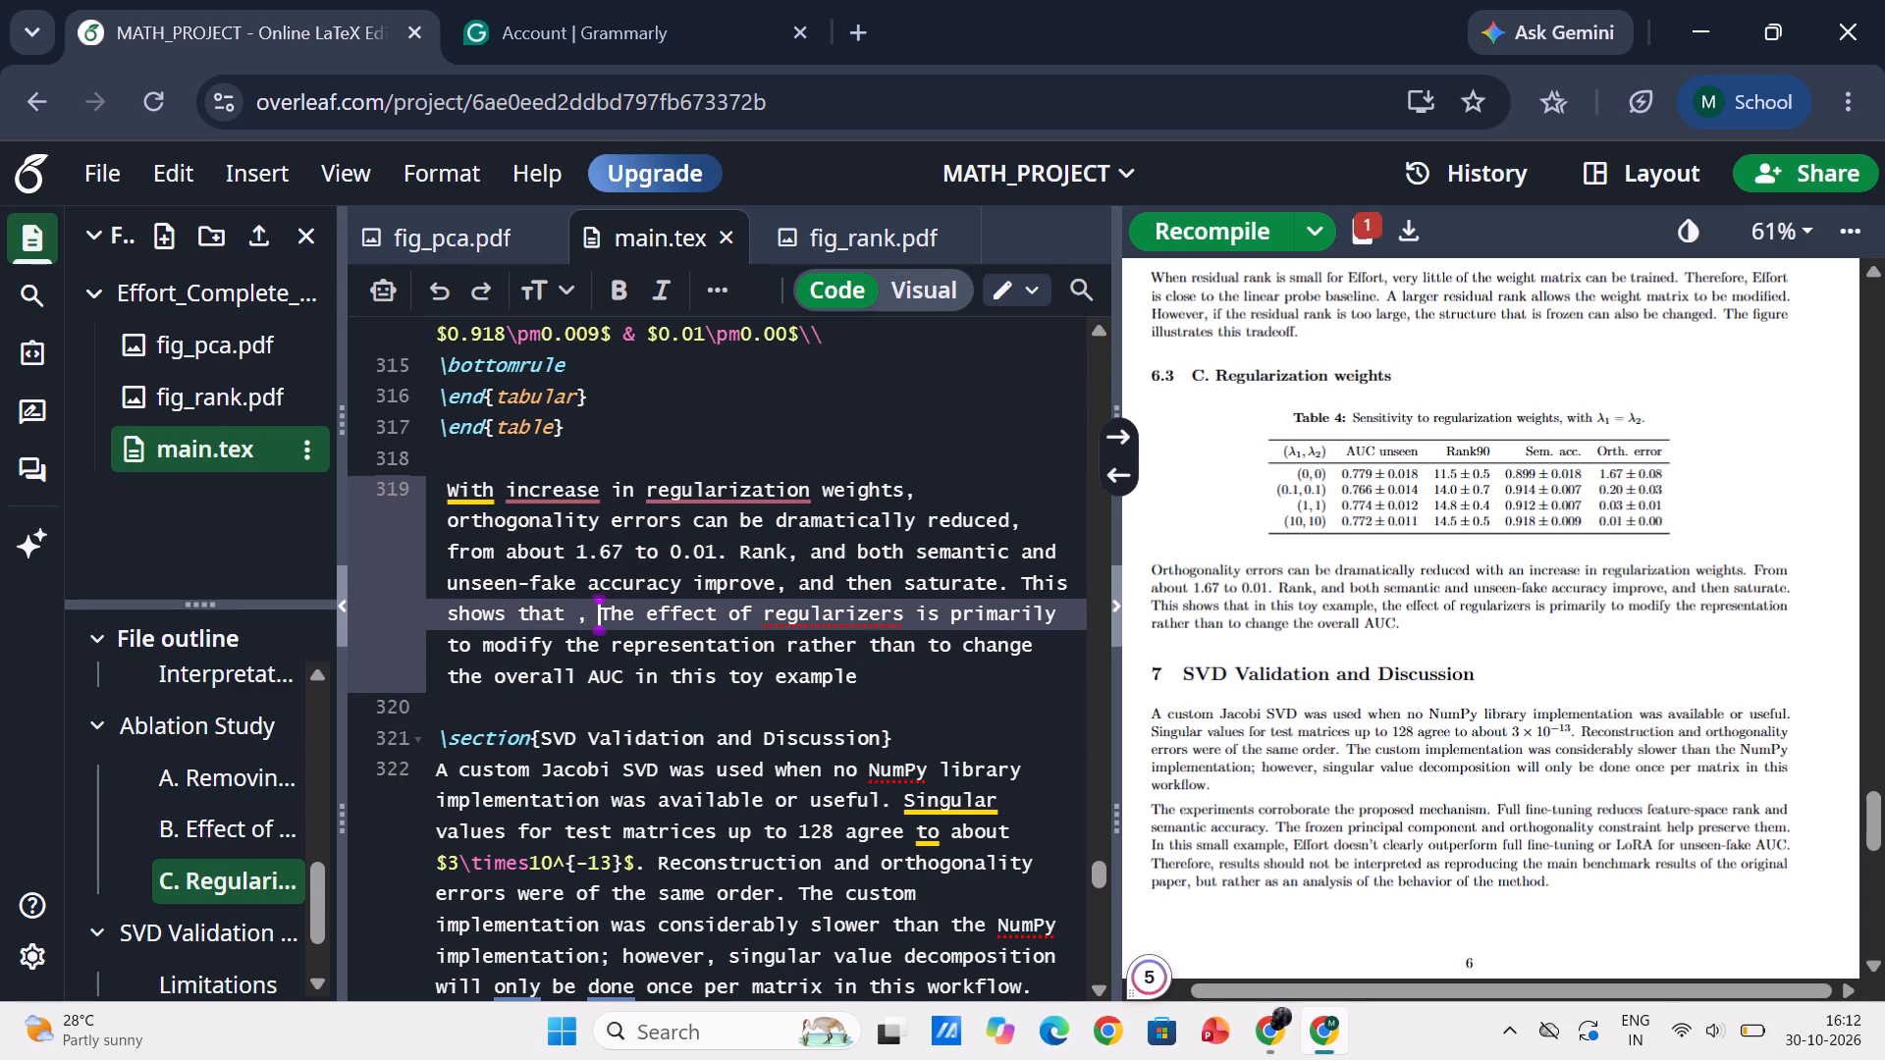
key(BackSpace)
key(BackSpace)
key(BackSpace)
key(BackSpace)
key(BackSpace)
key(BackSpace)
key(BackSpace)
key(BackSpace)
key(BackSpace)
key(BackSpace)
key(BackSpace)
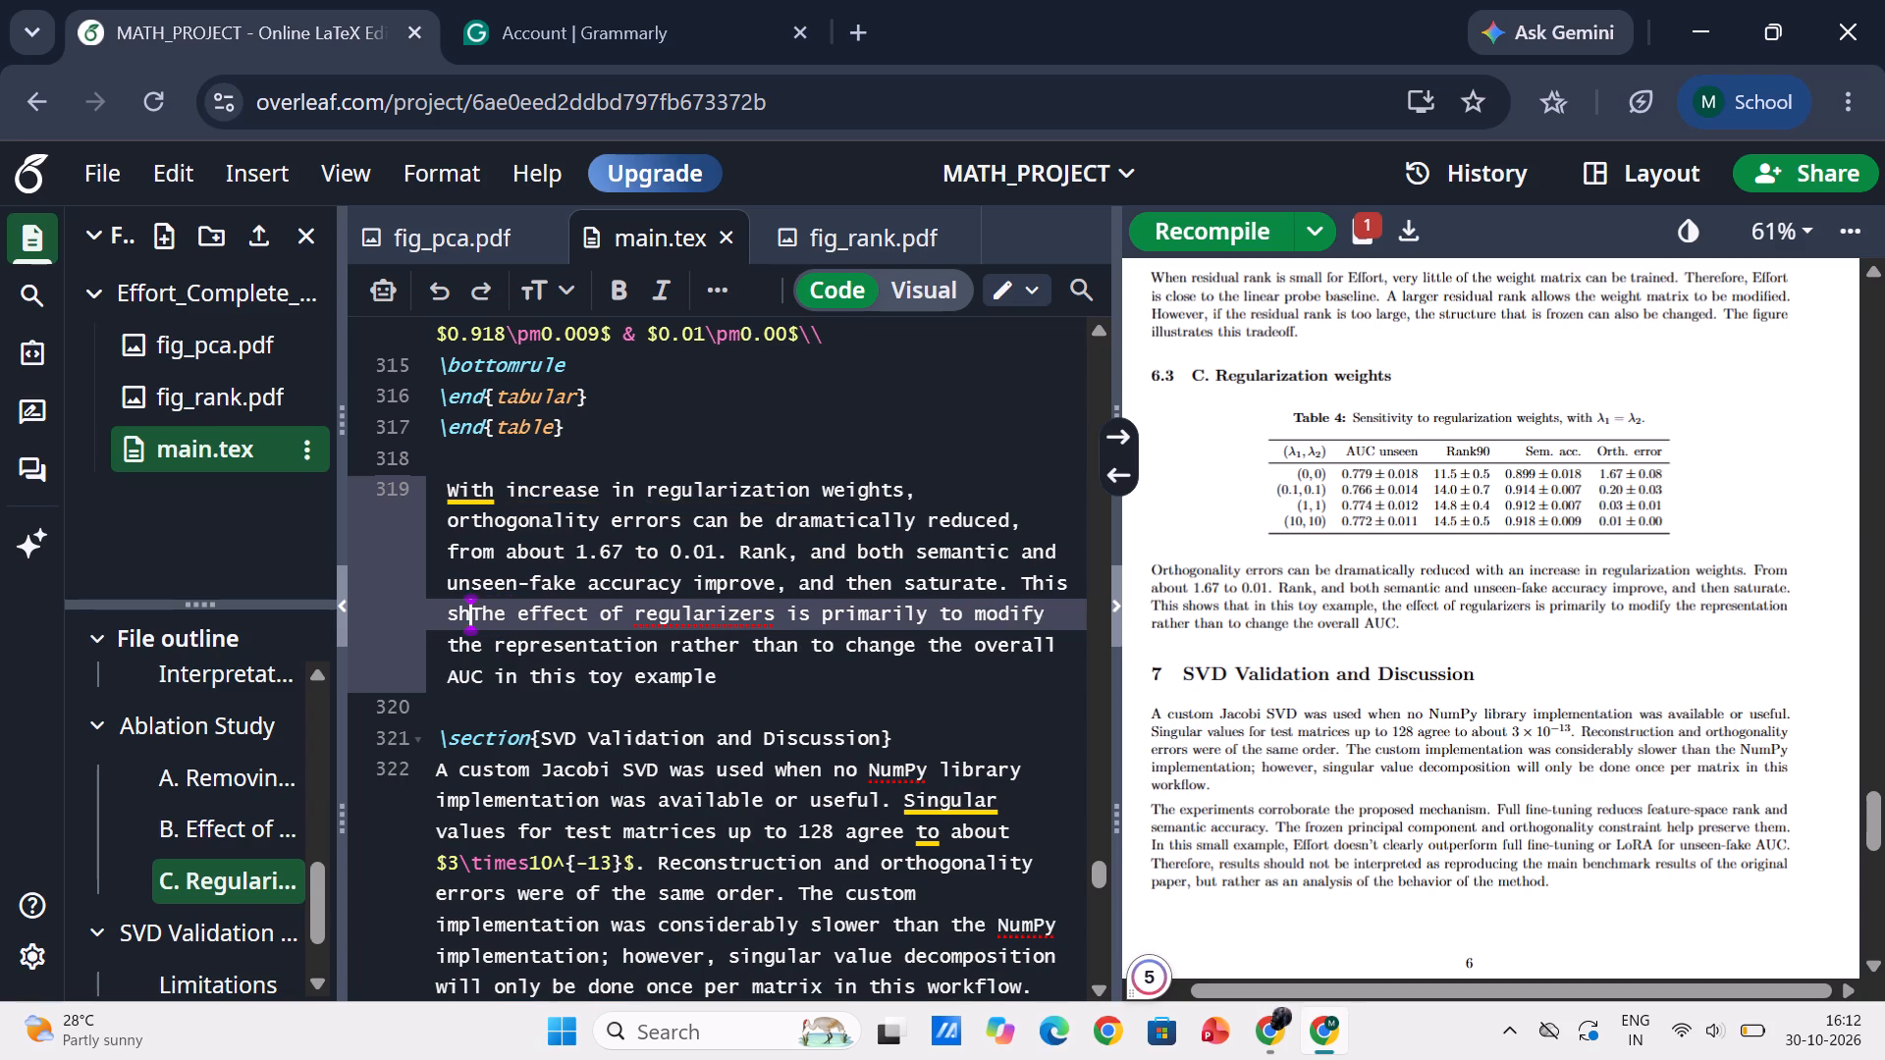
key(BackSpace)
key(BackSpace)
key(BackSpace)
key(BackSpace)
key(BackSpace)
key(BackSpace)
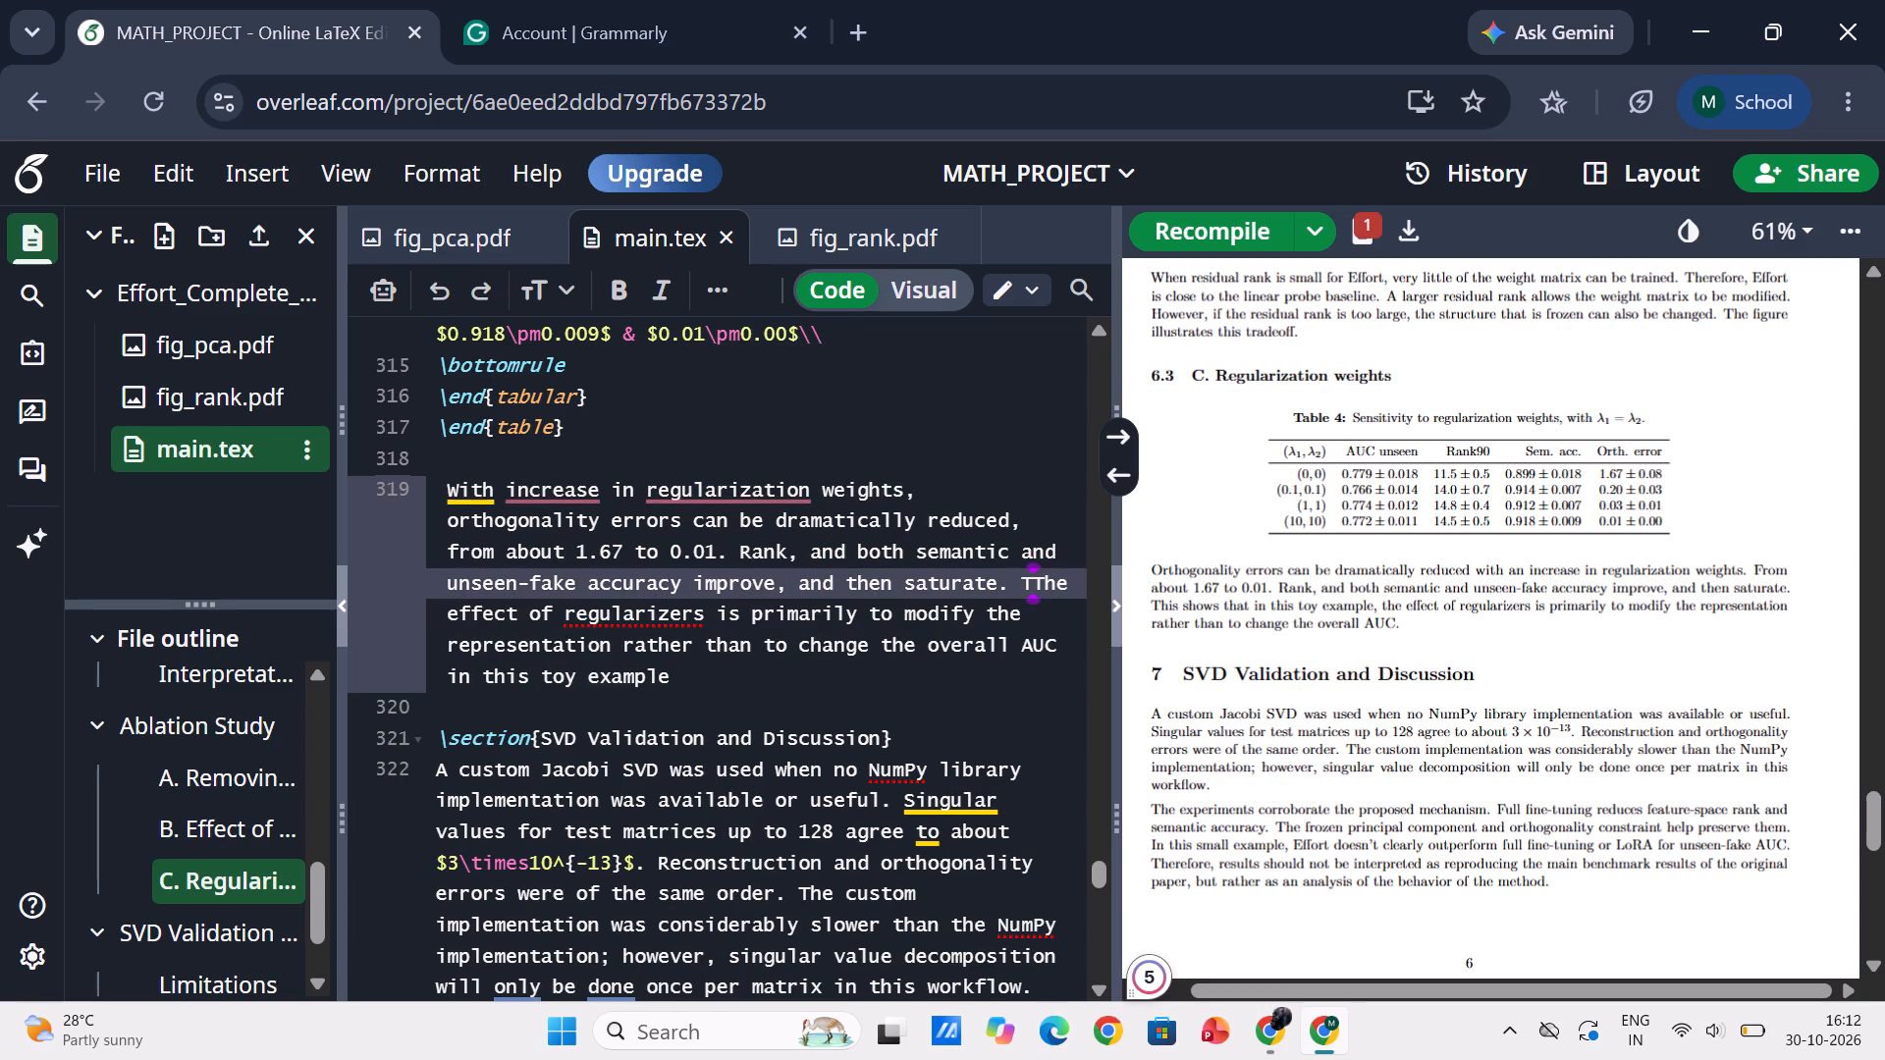
key(BackSpace)
key(BackSpace)
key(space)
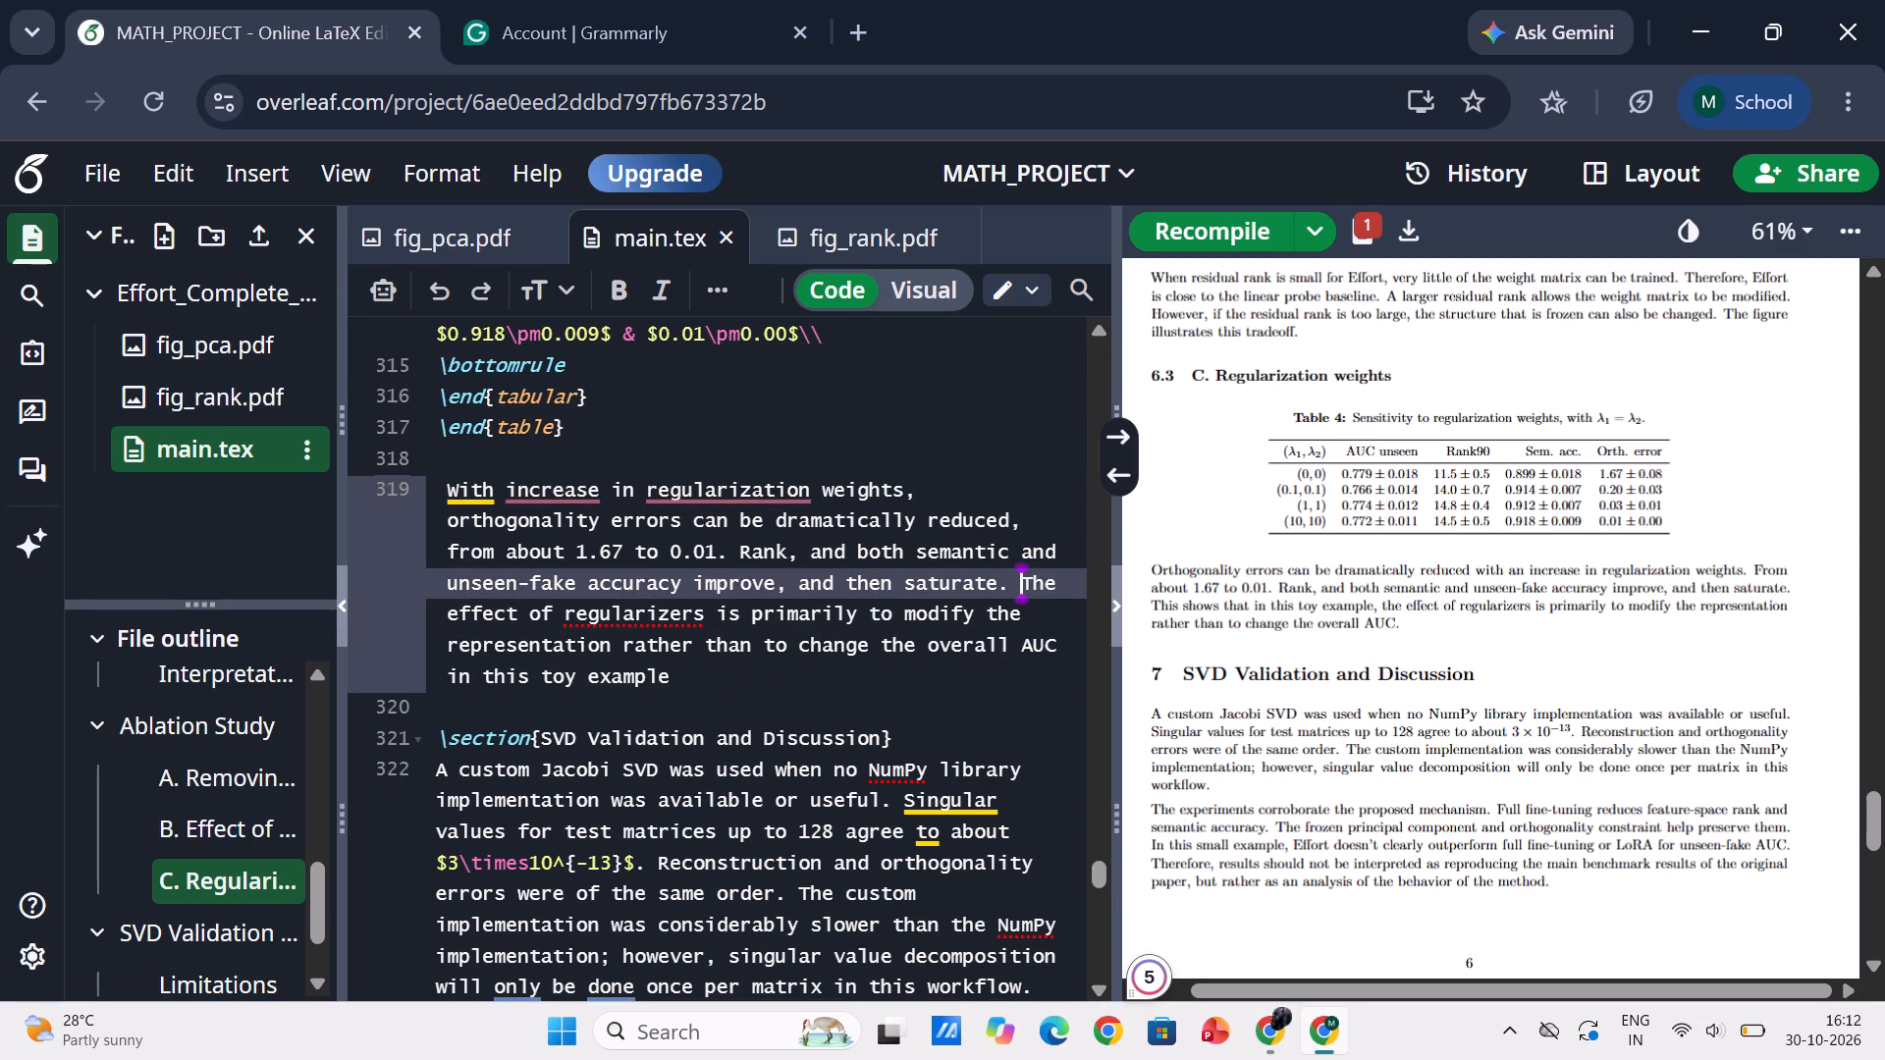
Place the text cursor directly after "in this toy example" at the end of the regularization weights paragraph.
click(687, 661)
click(701, 674)
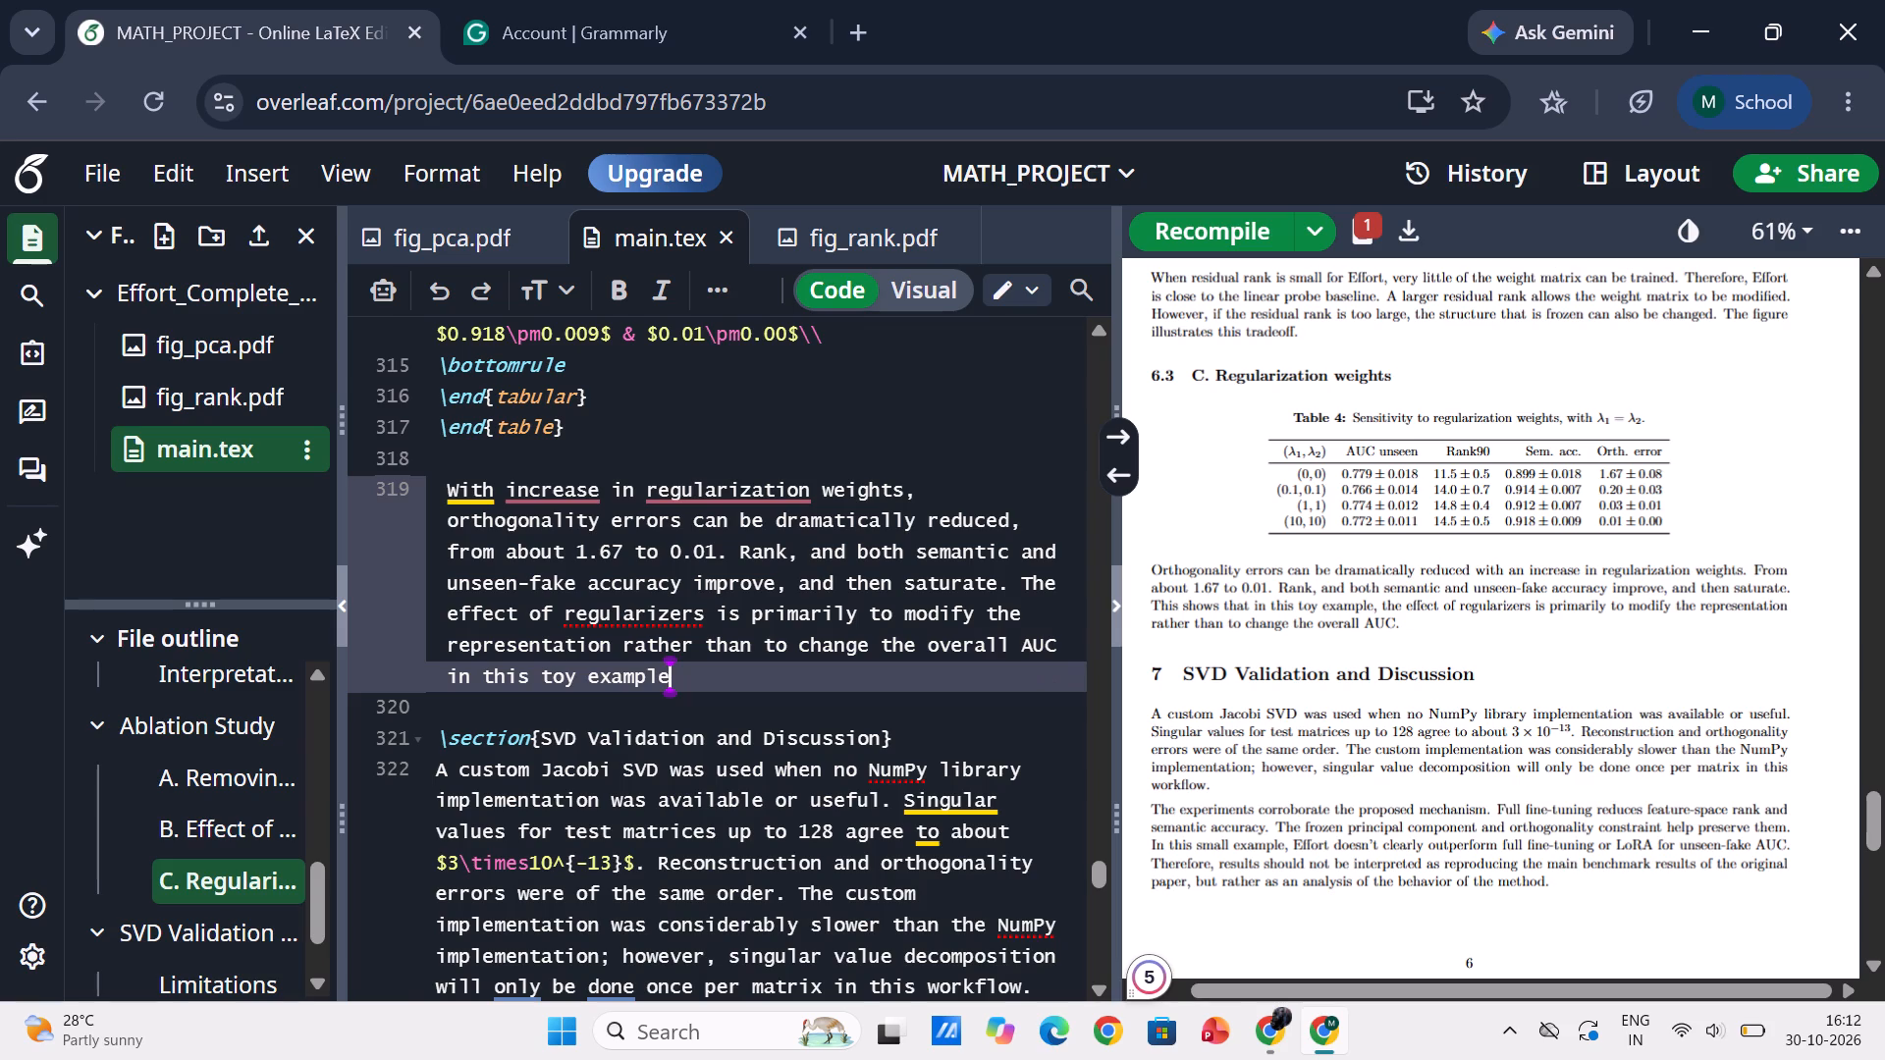
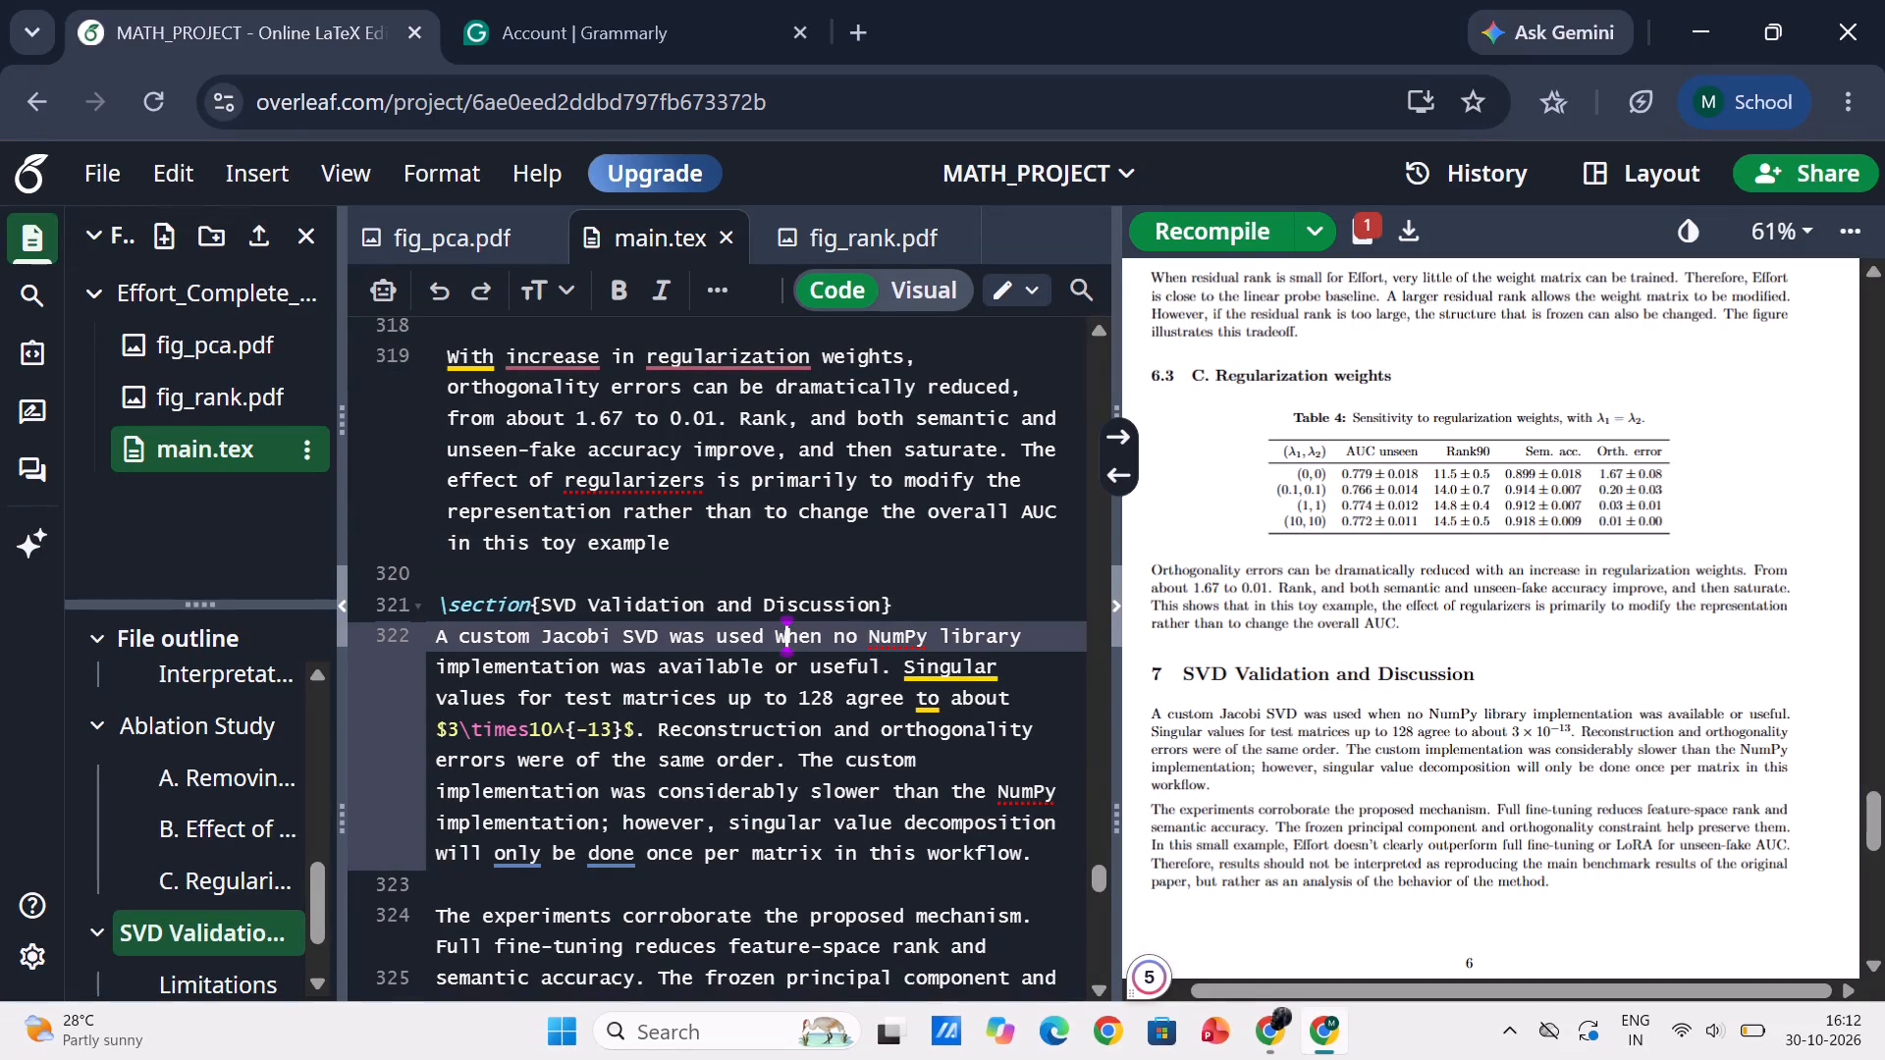
Insert "there is" after "When" in the first sentence of the SVD Validation and Discussion section.
click(824, 636)
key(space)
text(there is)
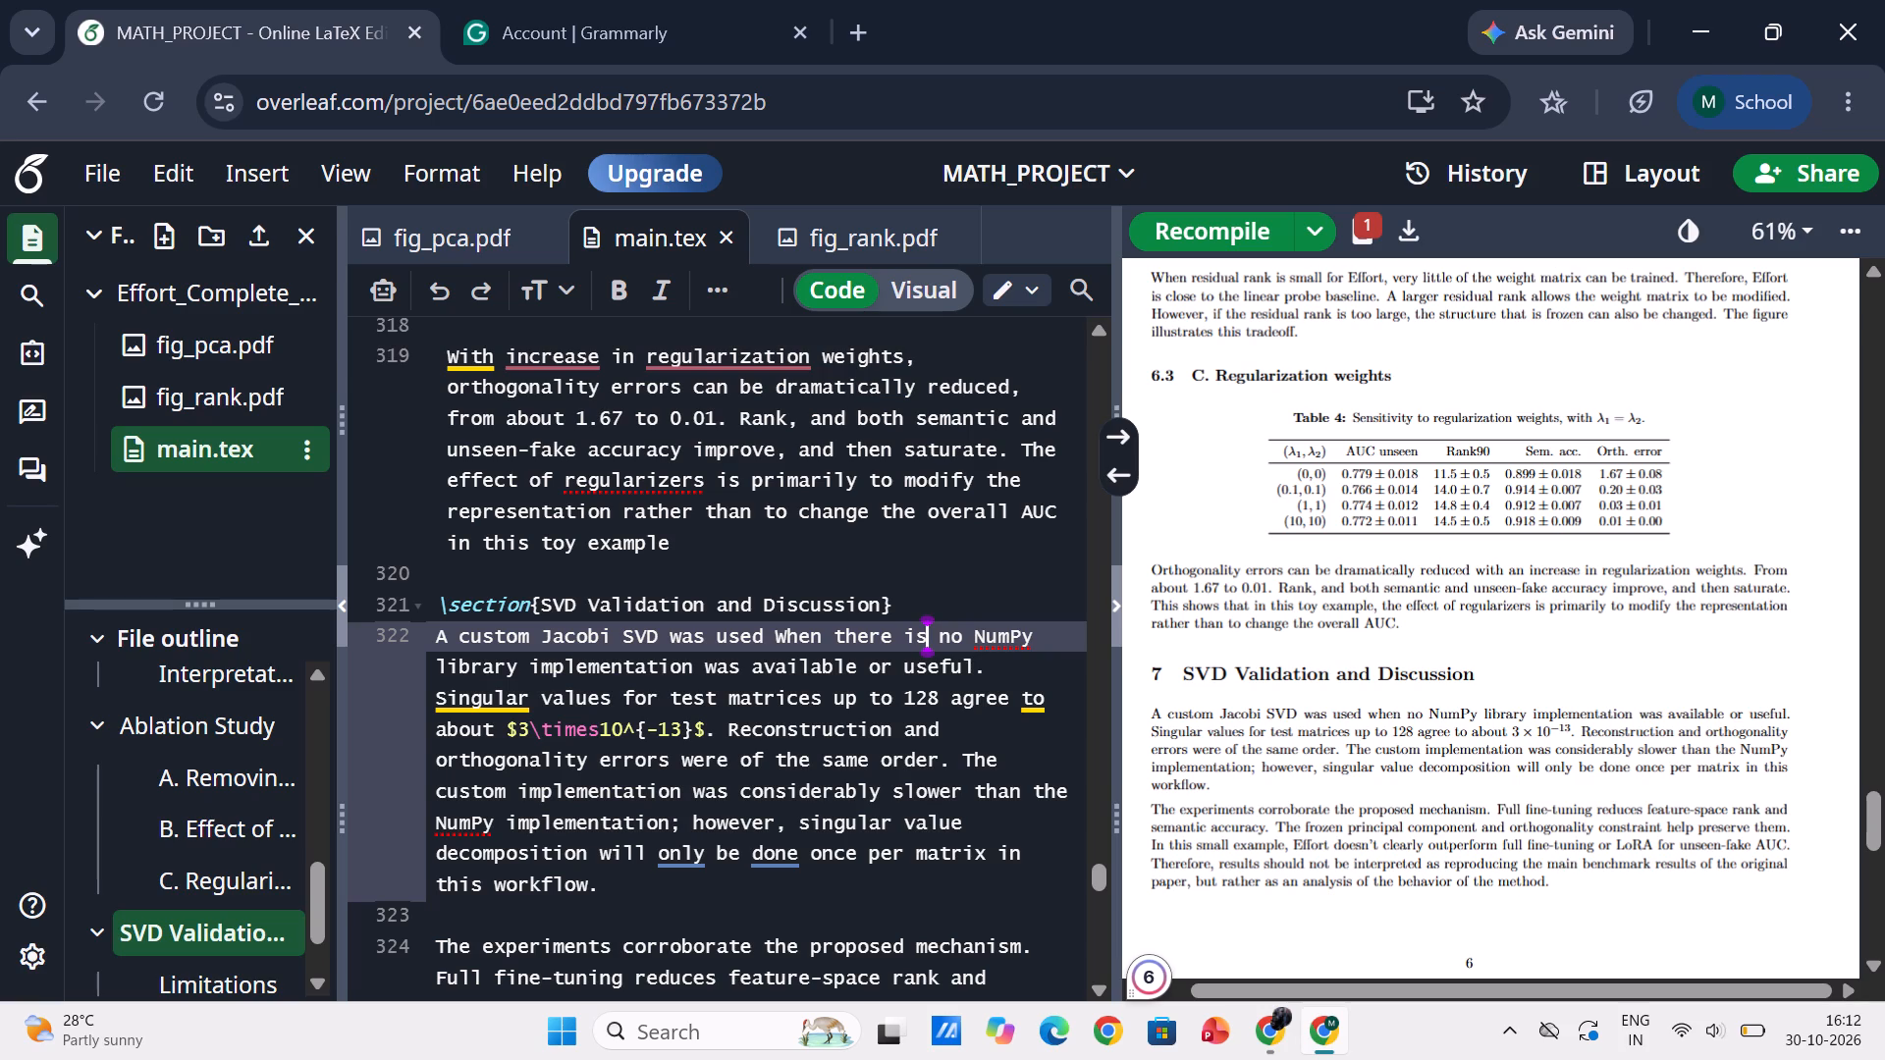
Select the opening words "A custom Jacobi SVD was used When" in the SVD Validation and Discussion section.
drag(434, 636, 827, 647)
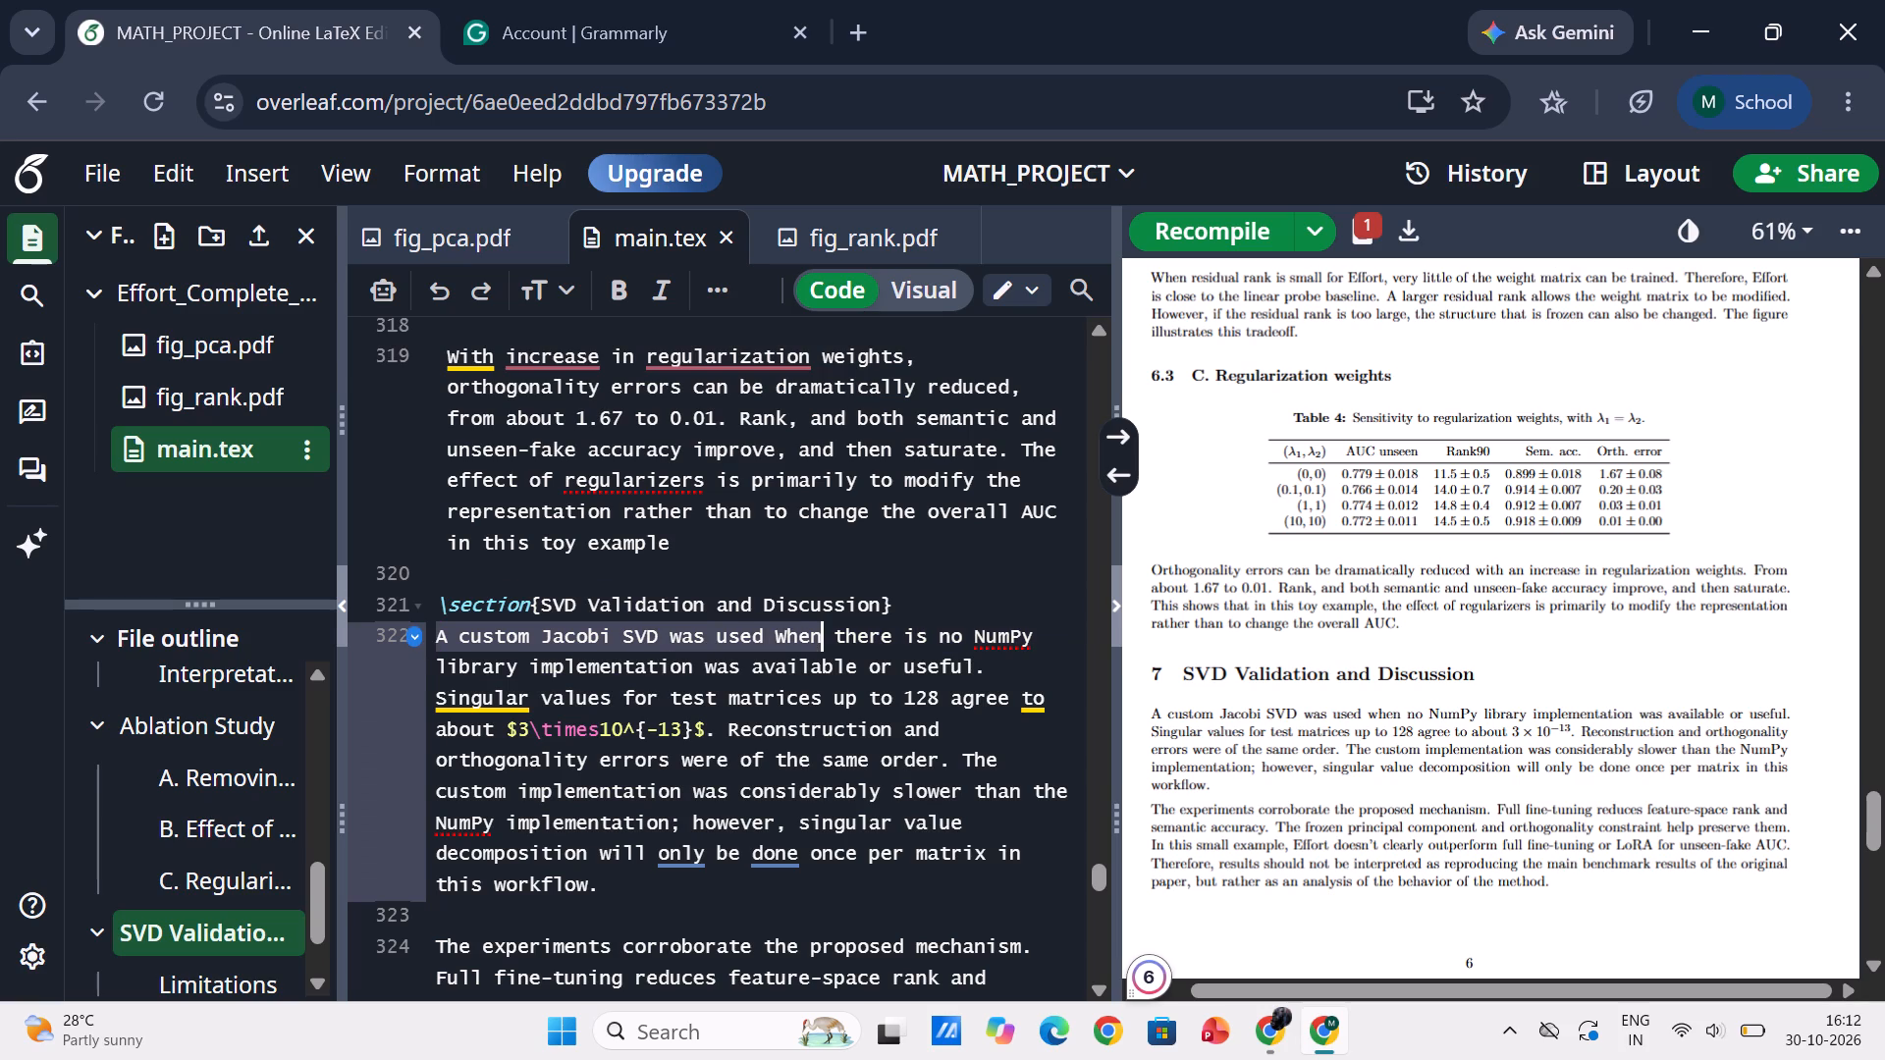
In the SVD Validation section's first sentence, move "A custom Jacobi SVD was used" after "available or useful", joined by ", then the" and ending with a period.
drag(827, 647, 781, 647)
key(ctrl+x)
ctrl+click(781, 647)
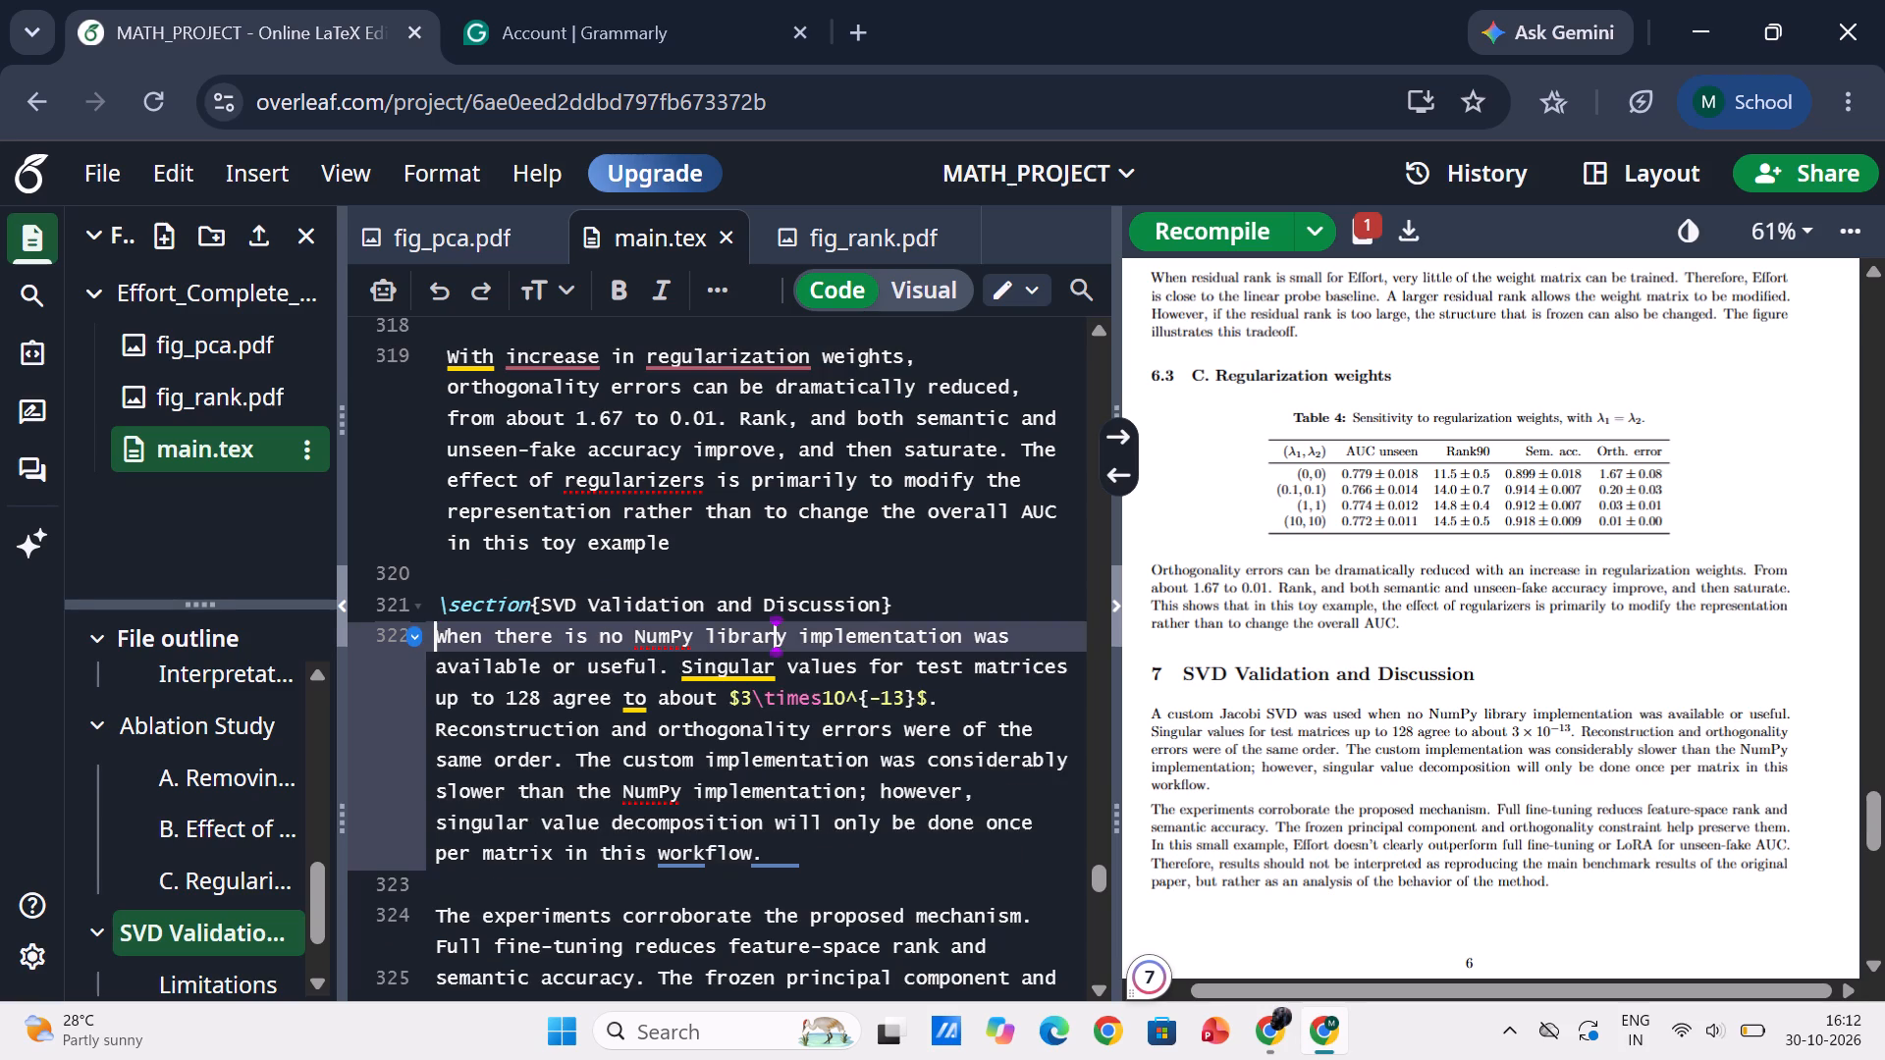
click(668, 668)
key(BackSpace)
text(, then the)
key(space)
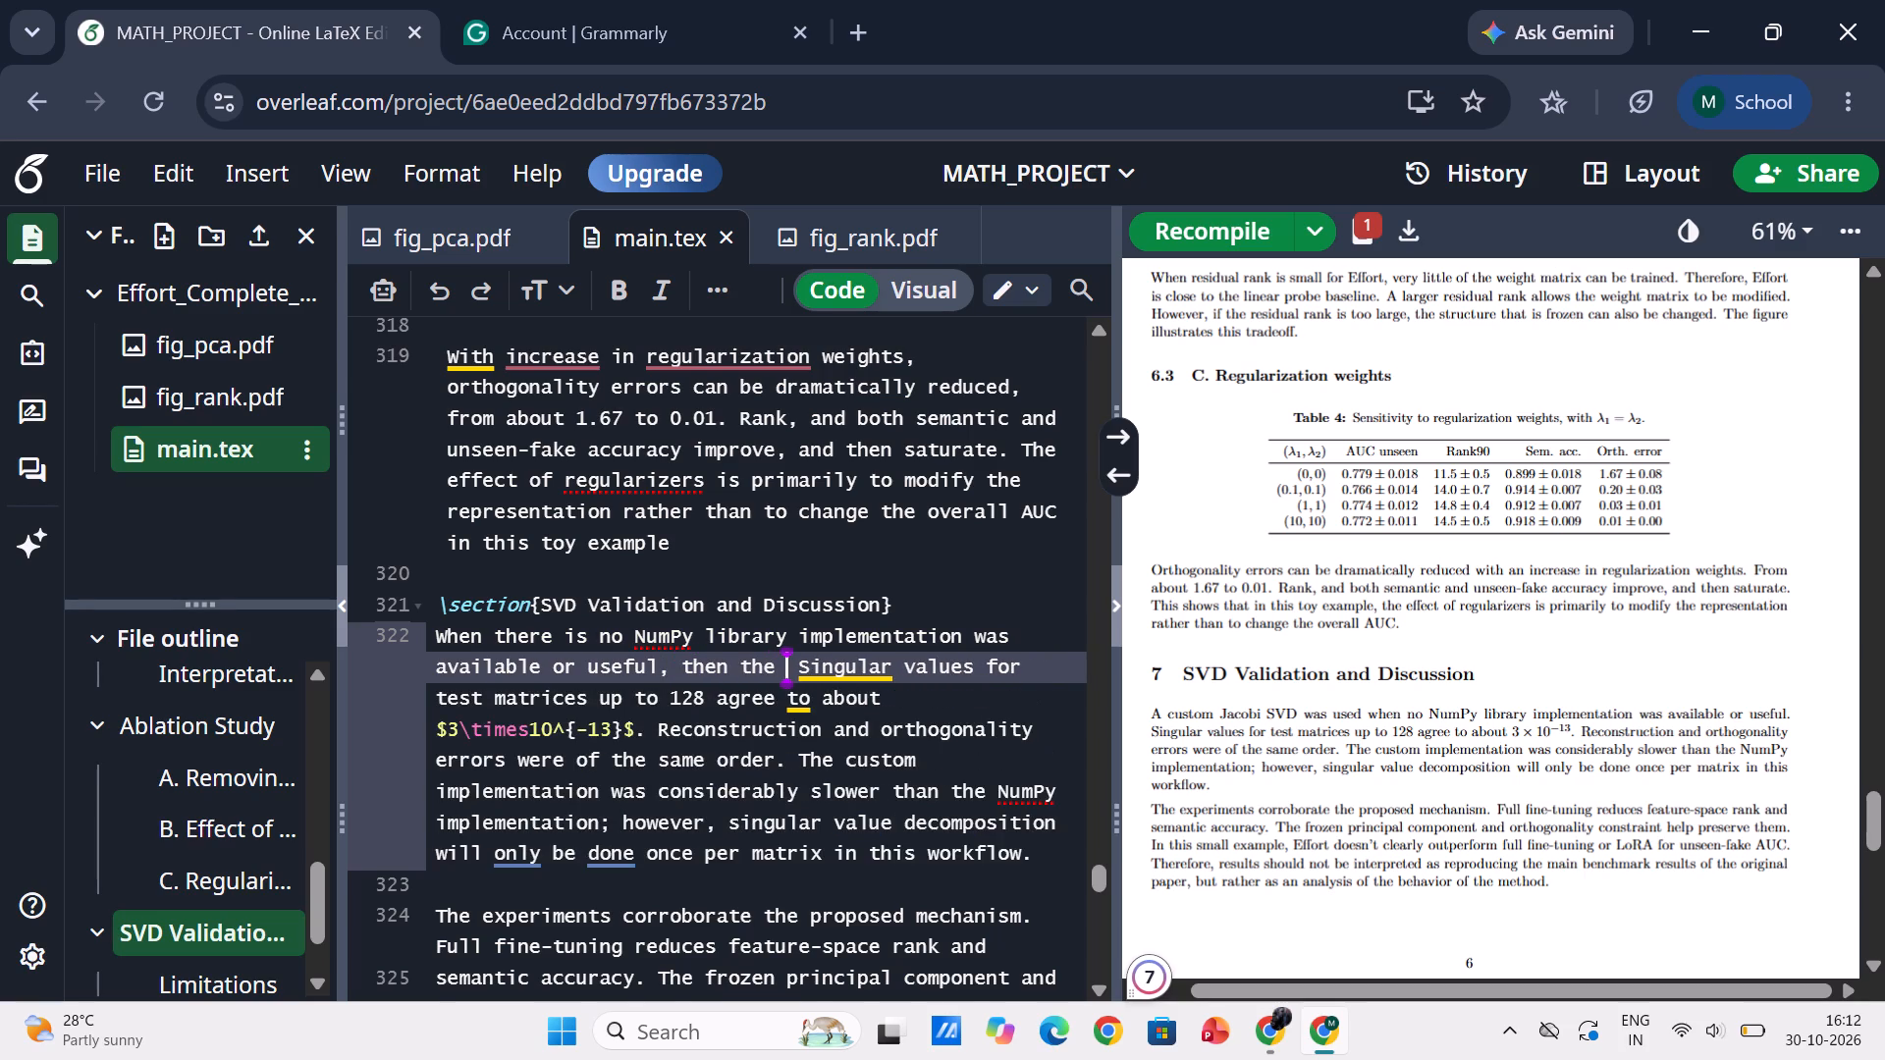
key(ctrl+v)
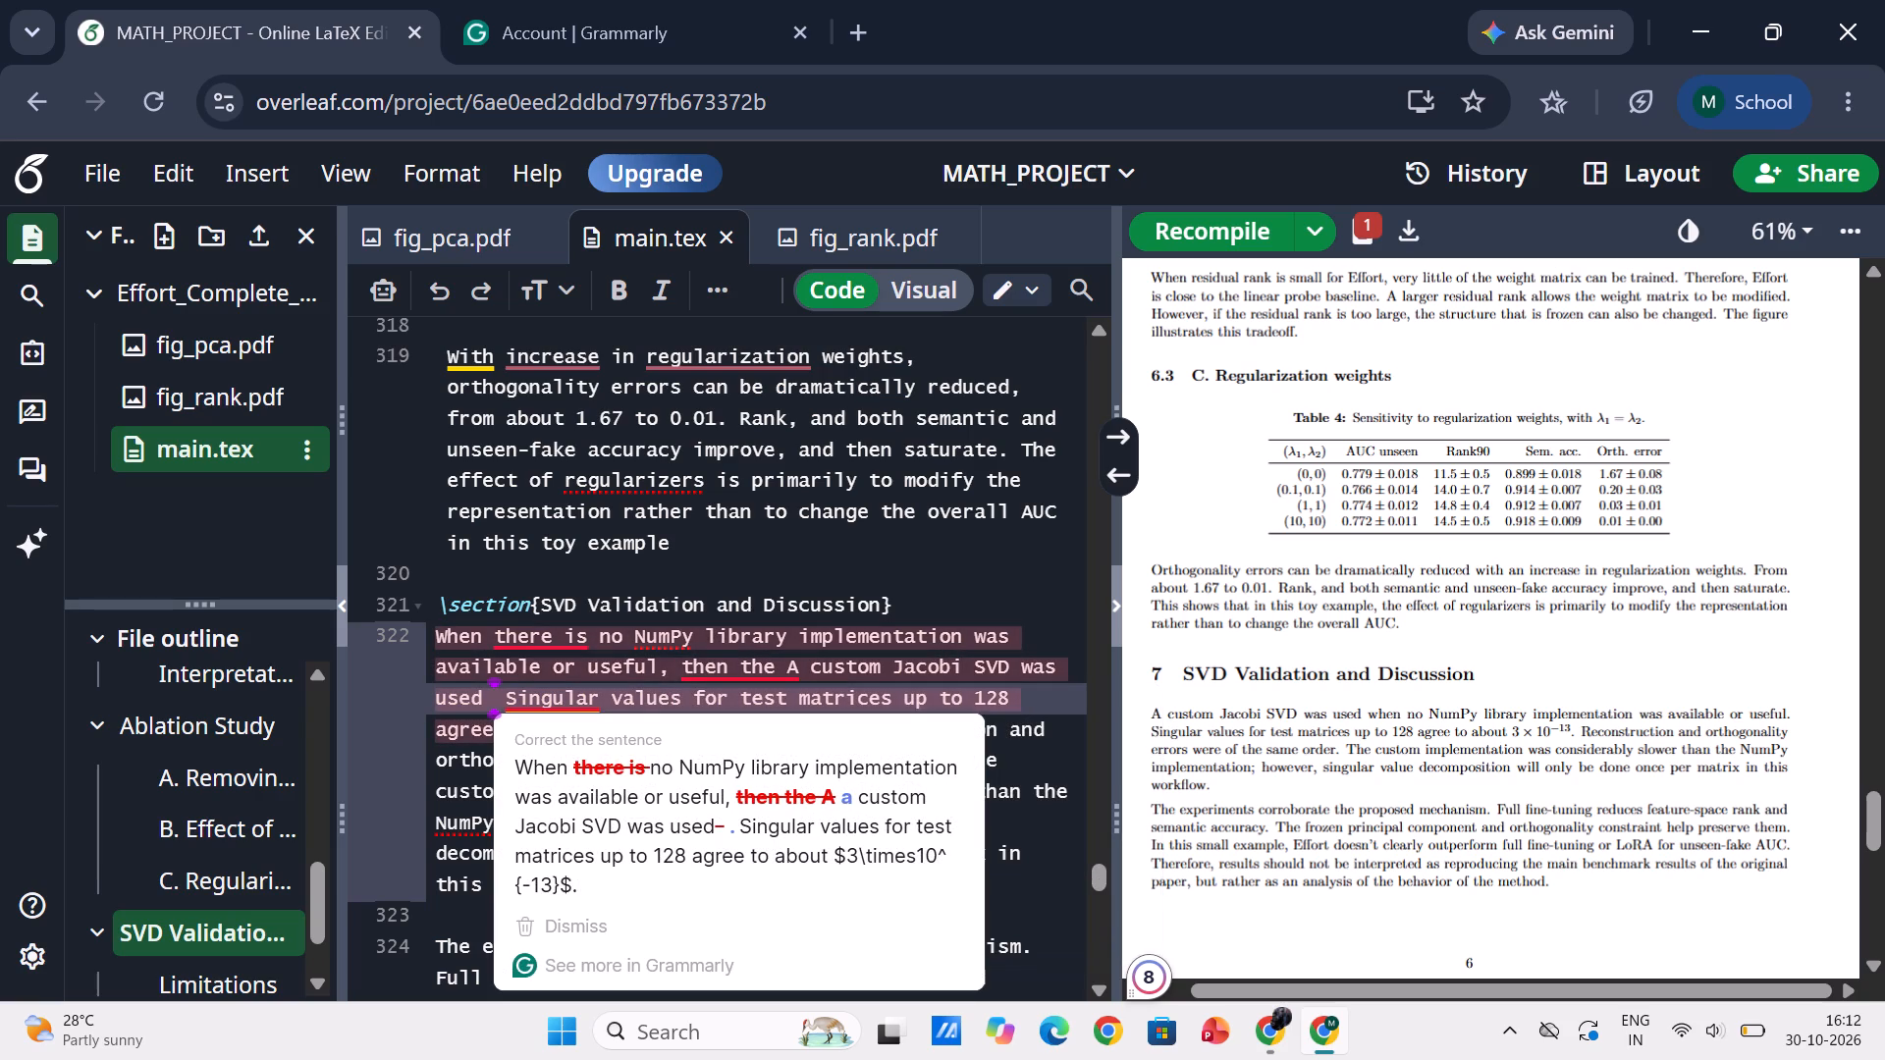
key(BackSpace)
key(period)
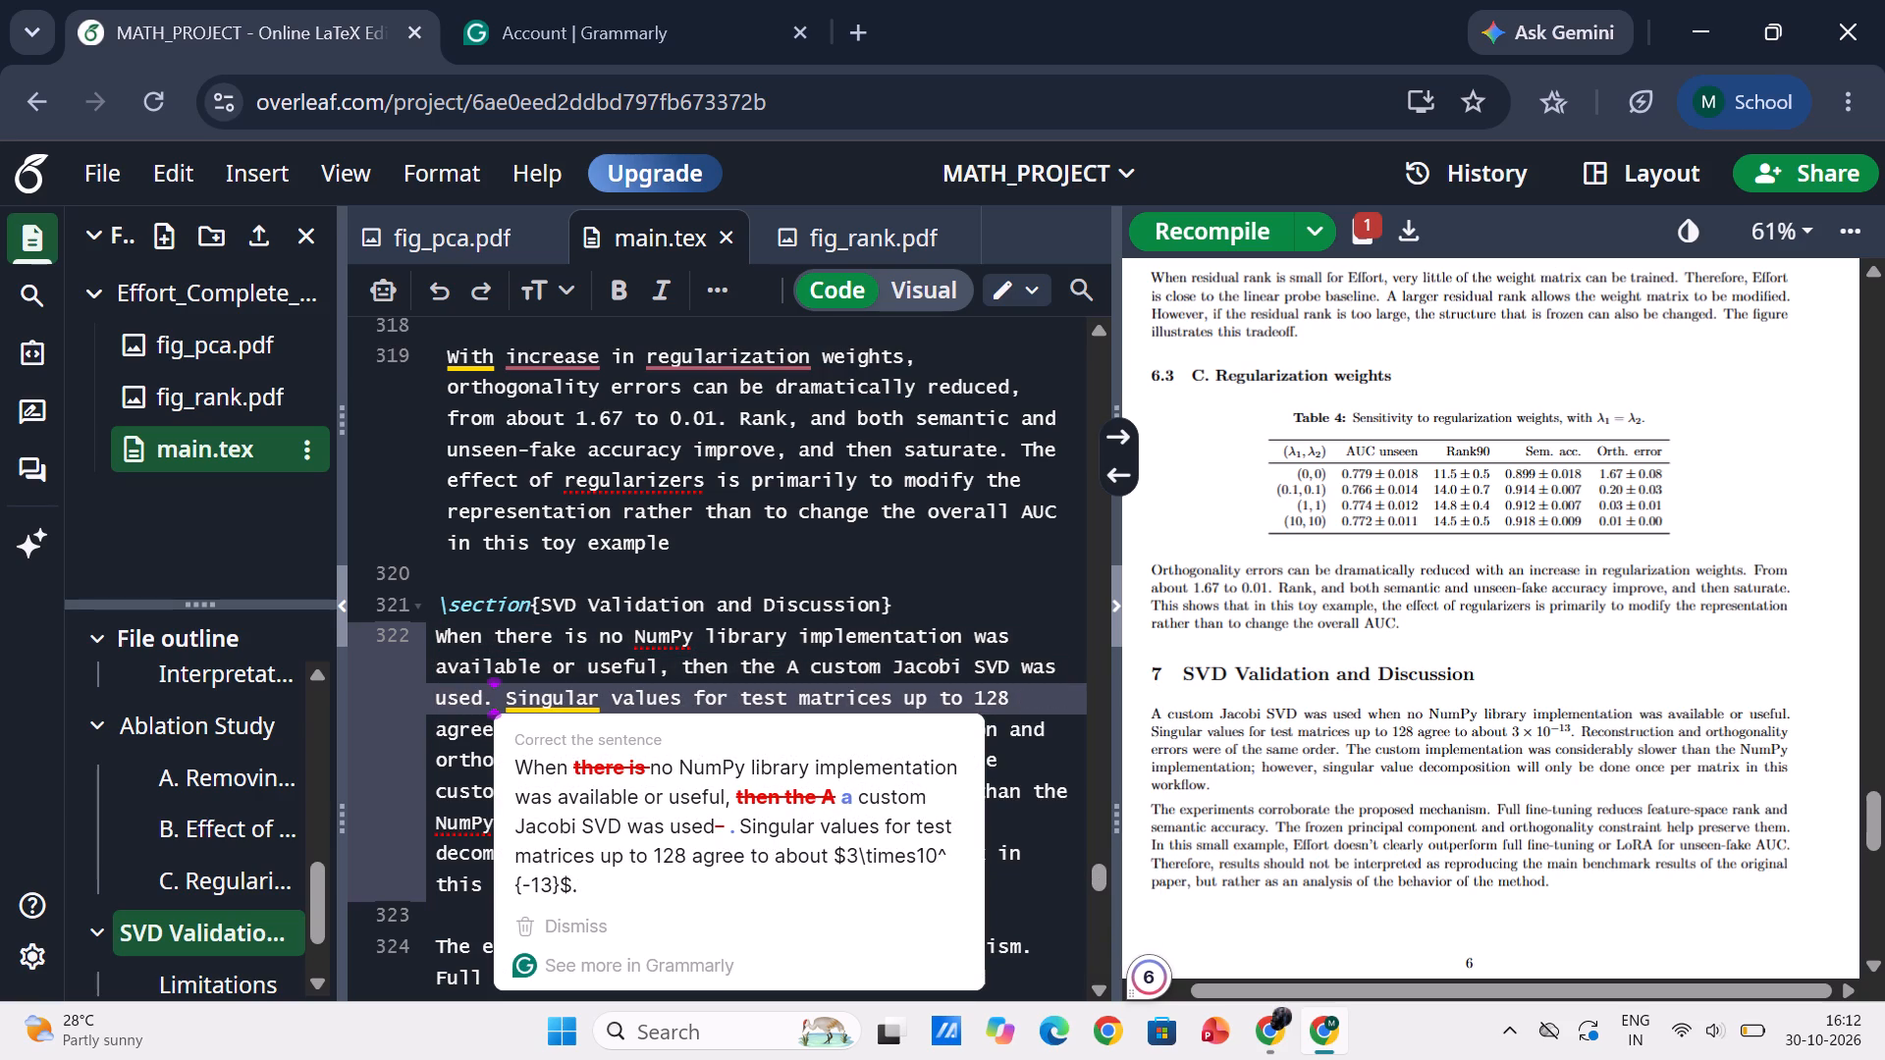
Delete the stray "A" before "custom Jacobi SVD" in the first sentence of SVD Validation and Discussion.
click(762, 650)
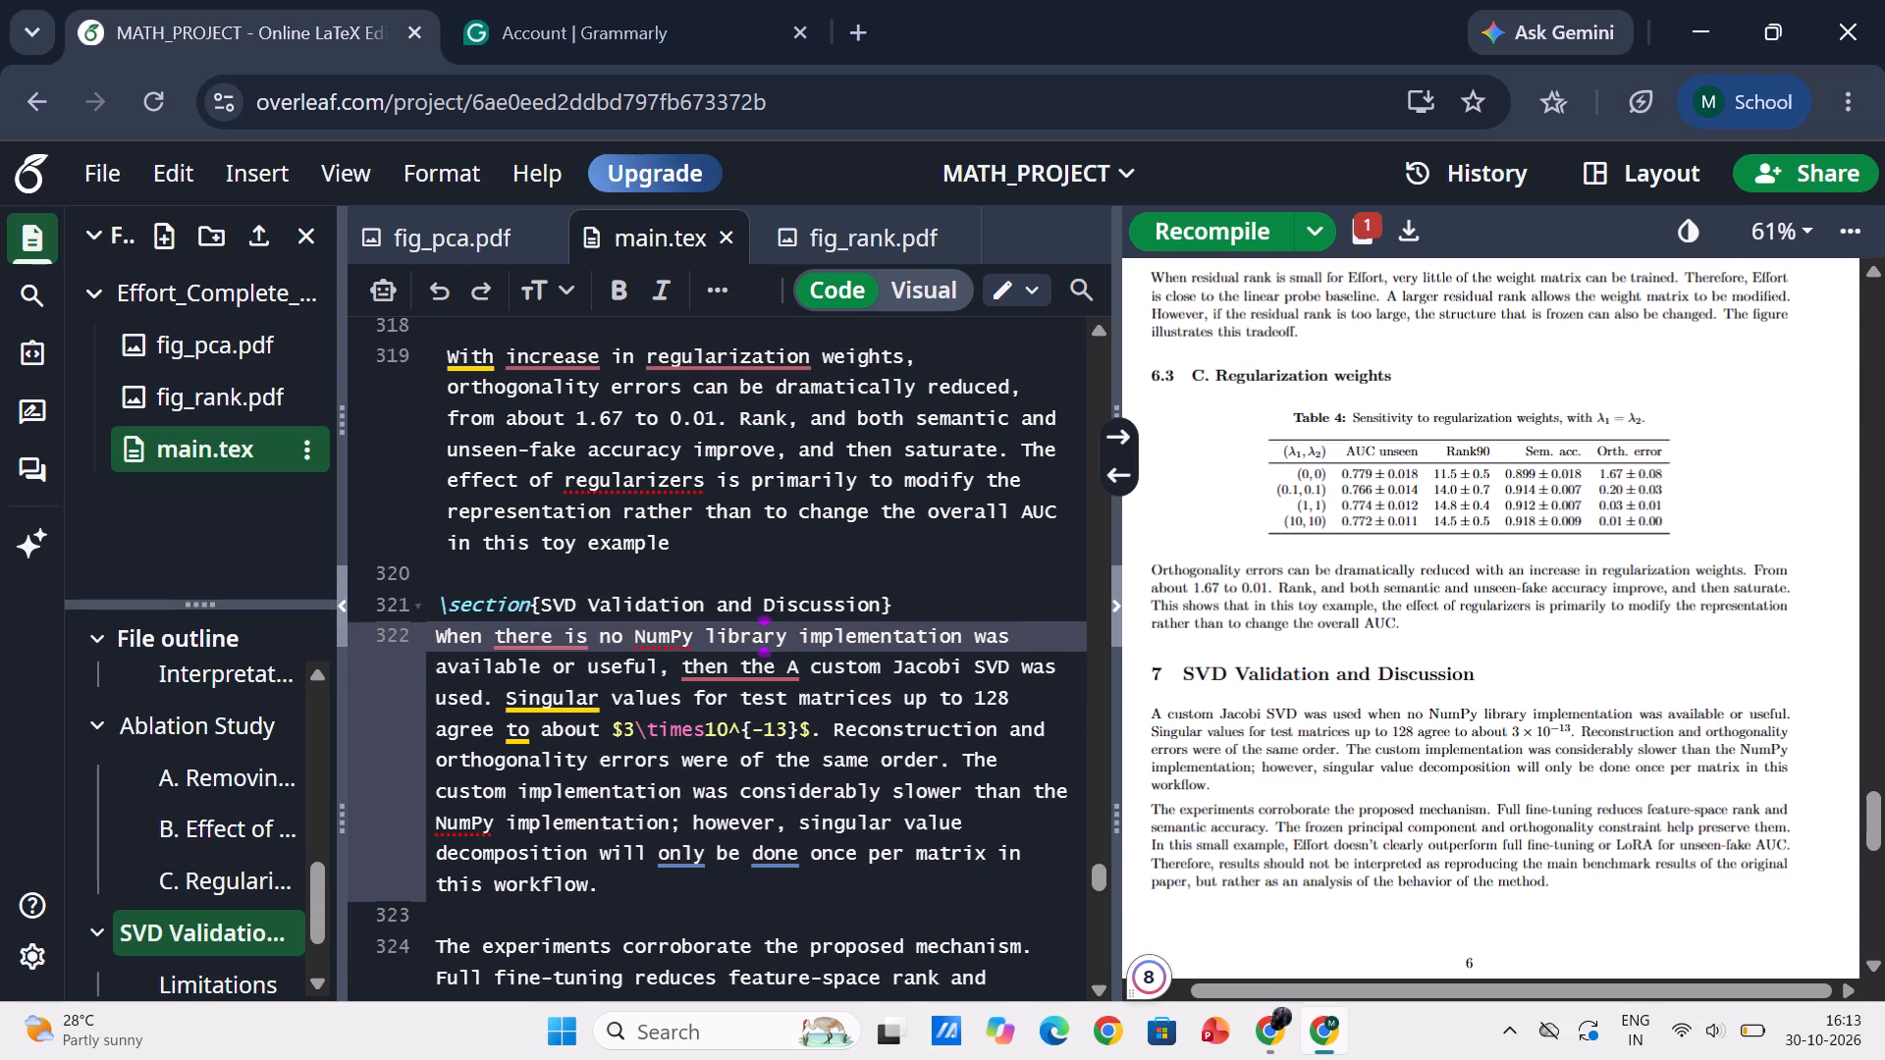
click(784, 539)
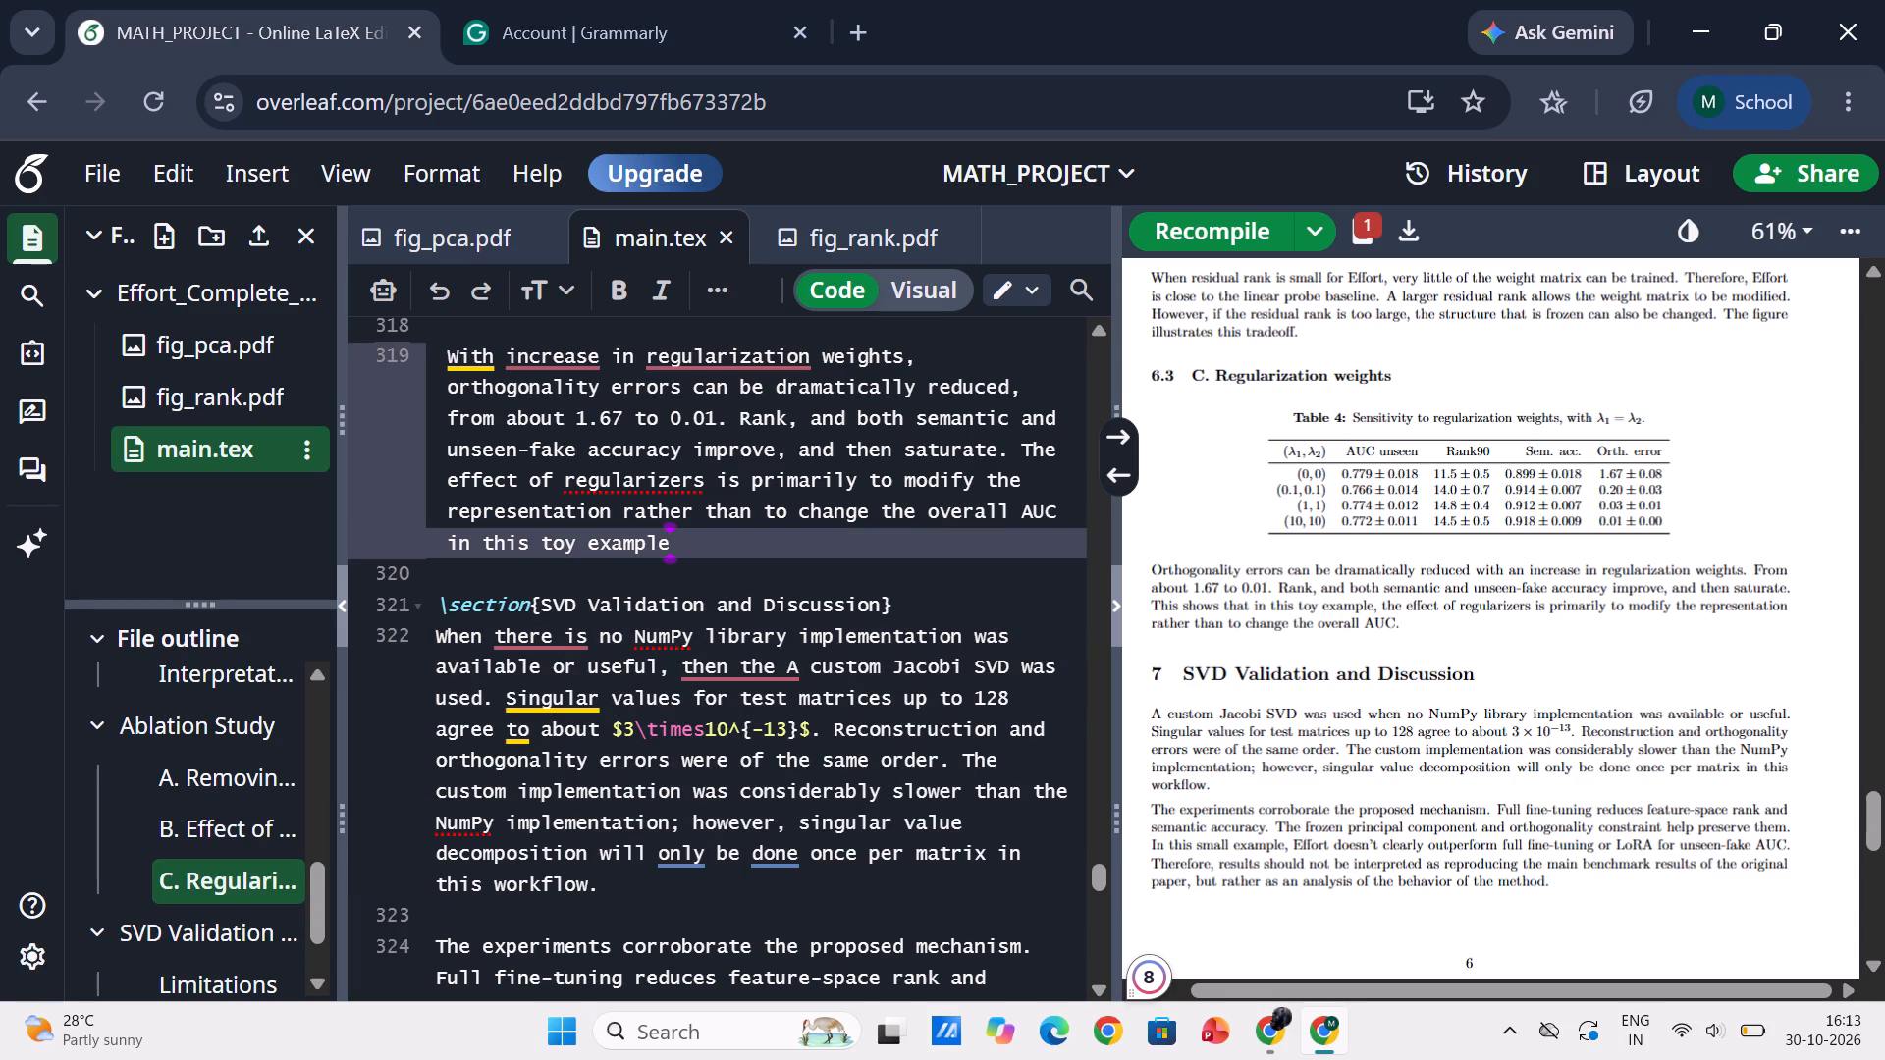
click(801, 667)
key(BackSpace)
key(BackSpace)
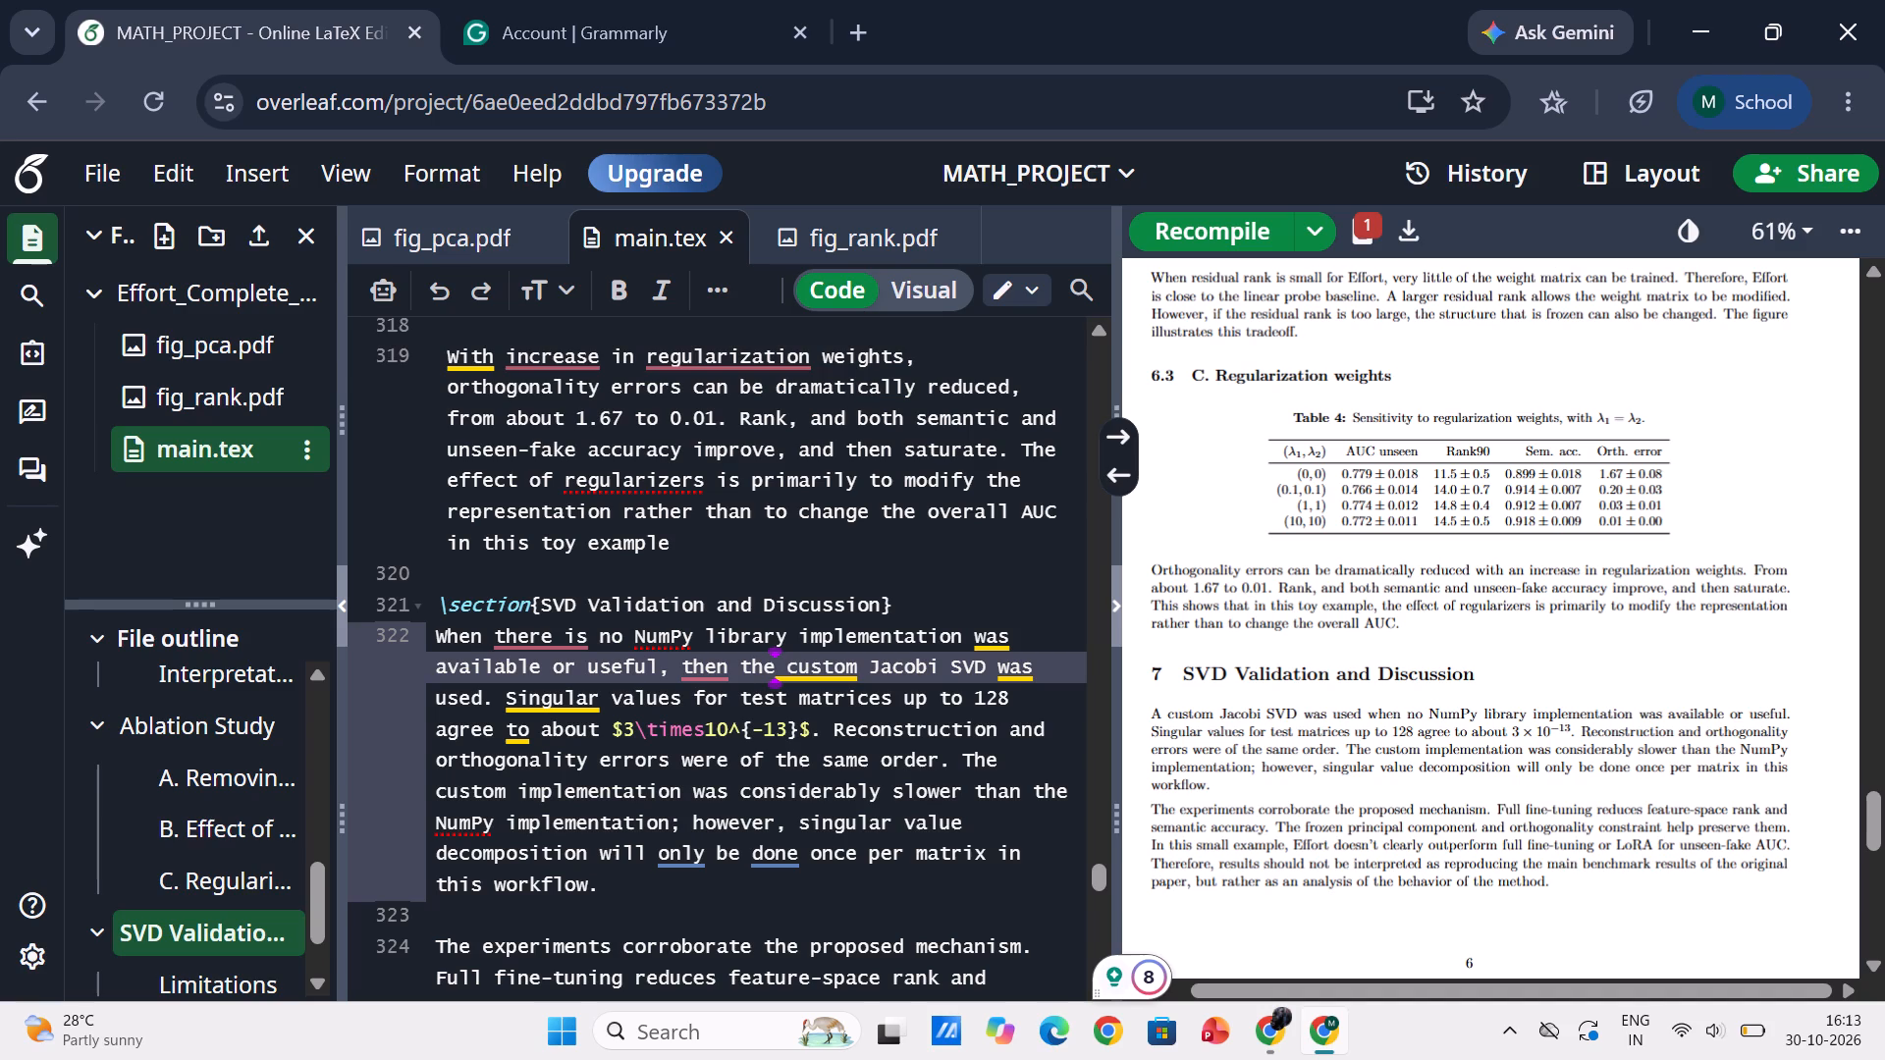
click(825, 771)
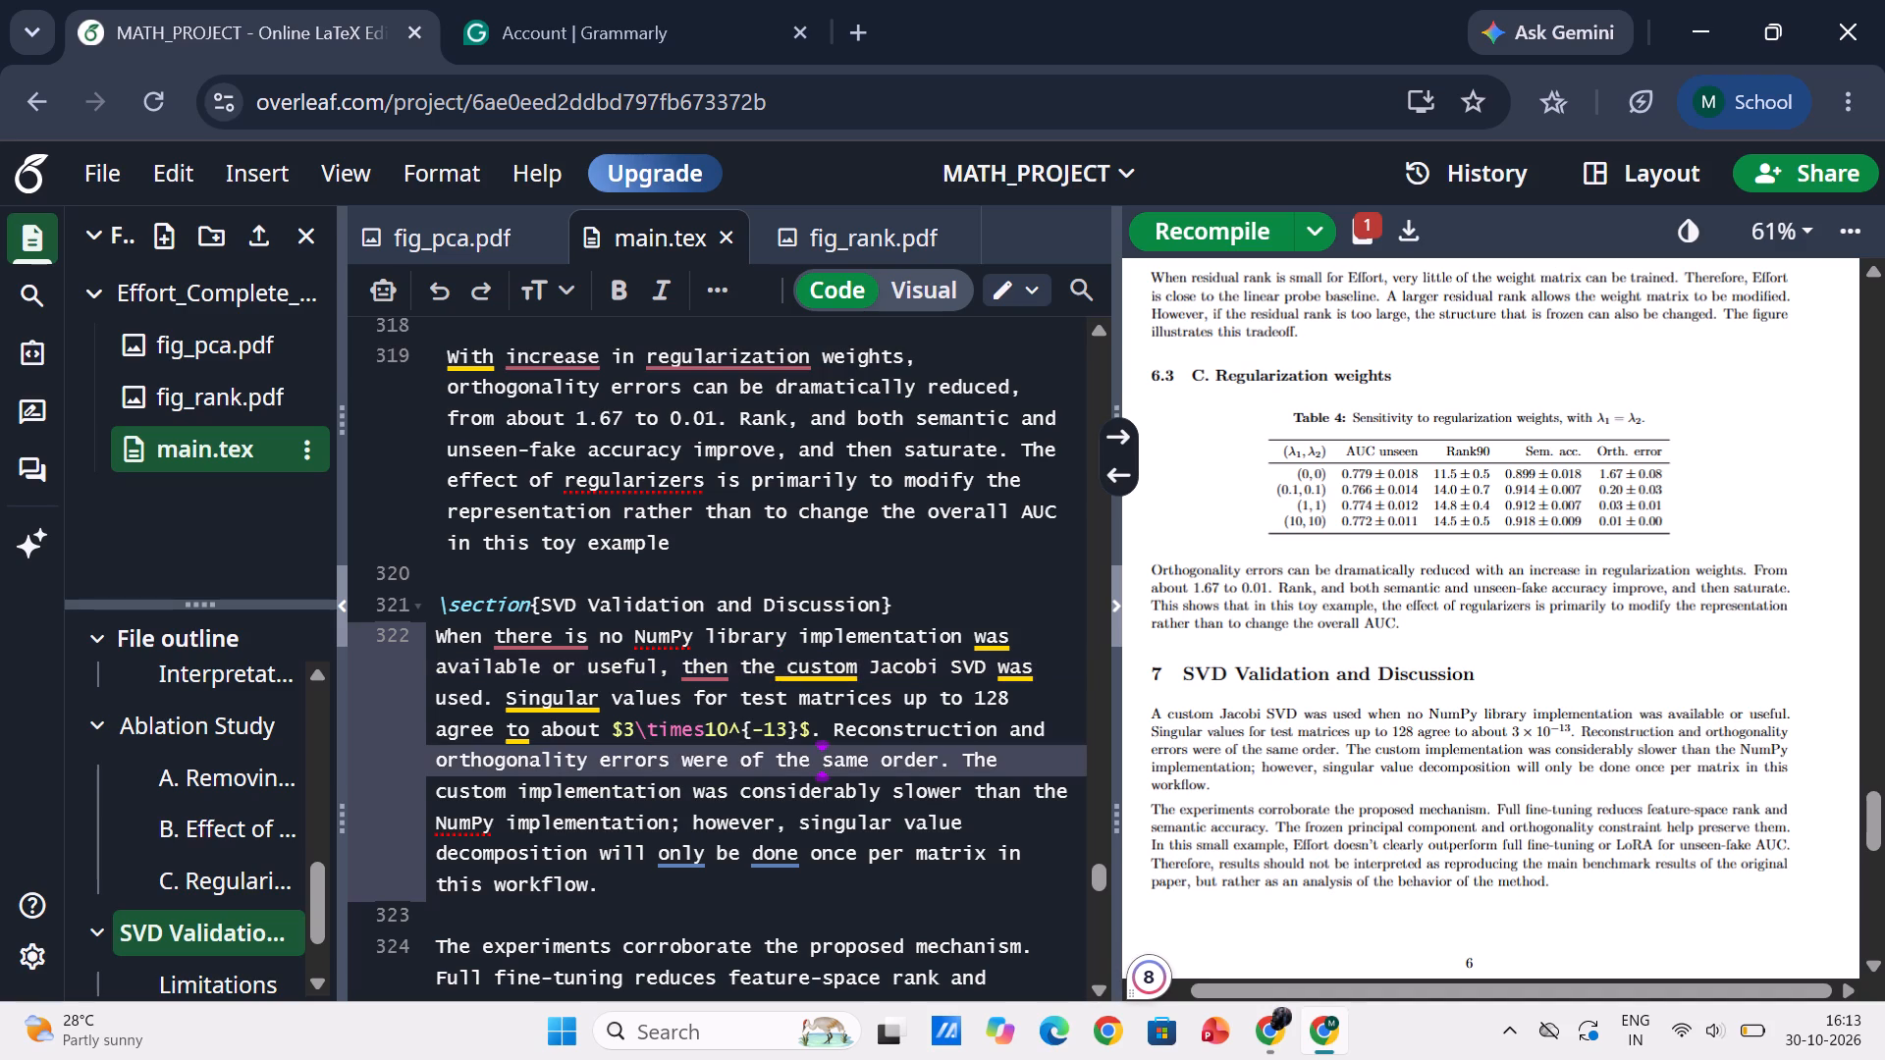
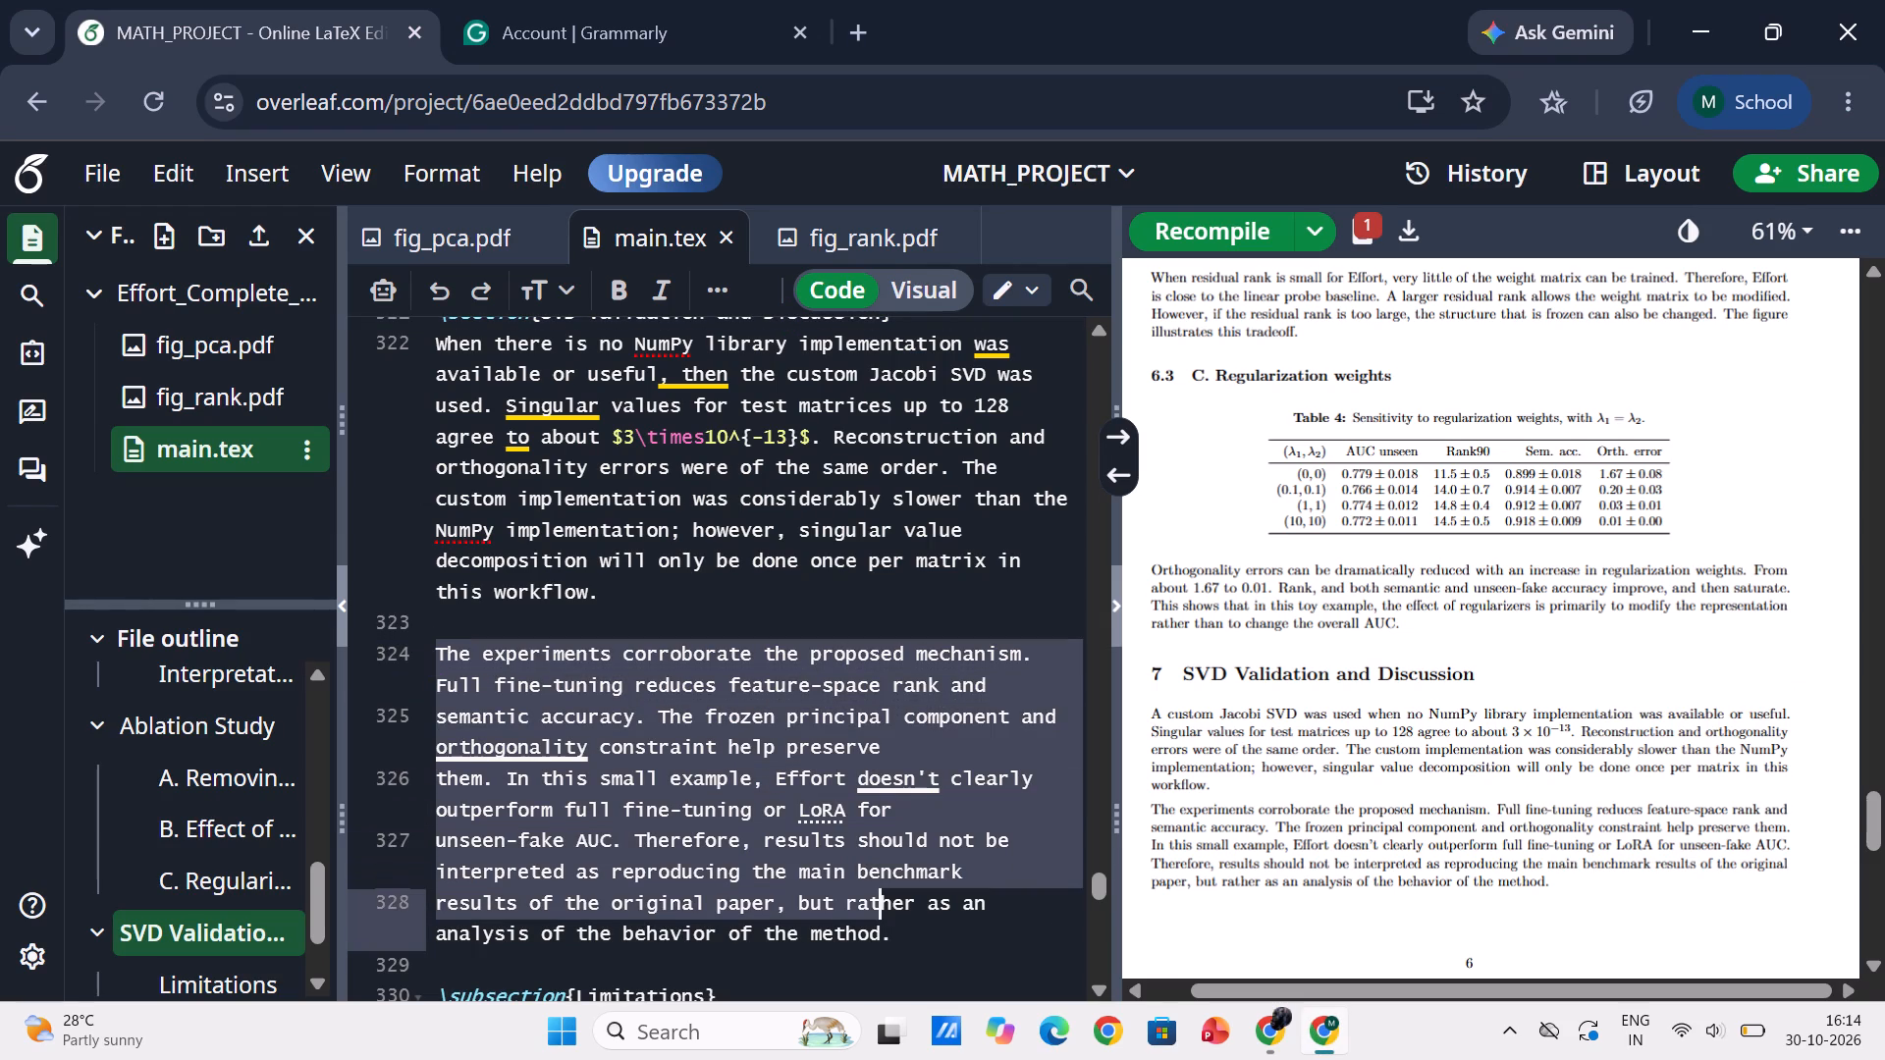
drag(882, 897, 906, 922)
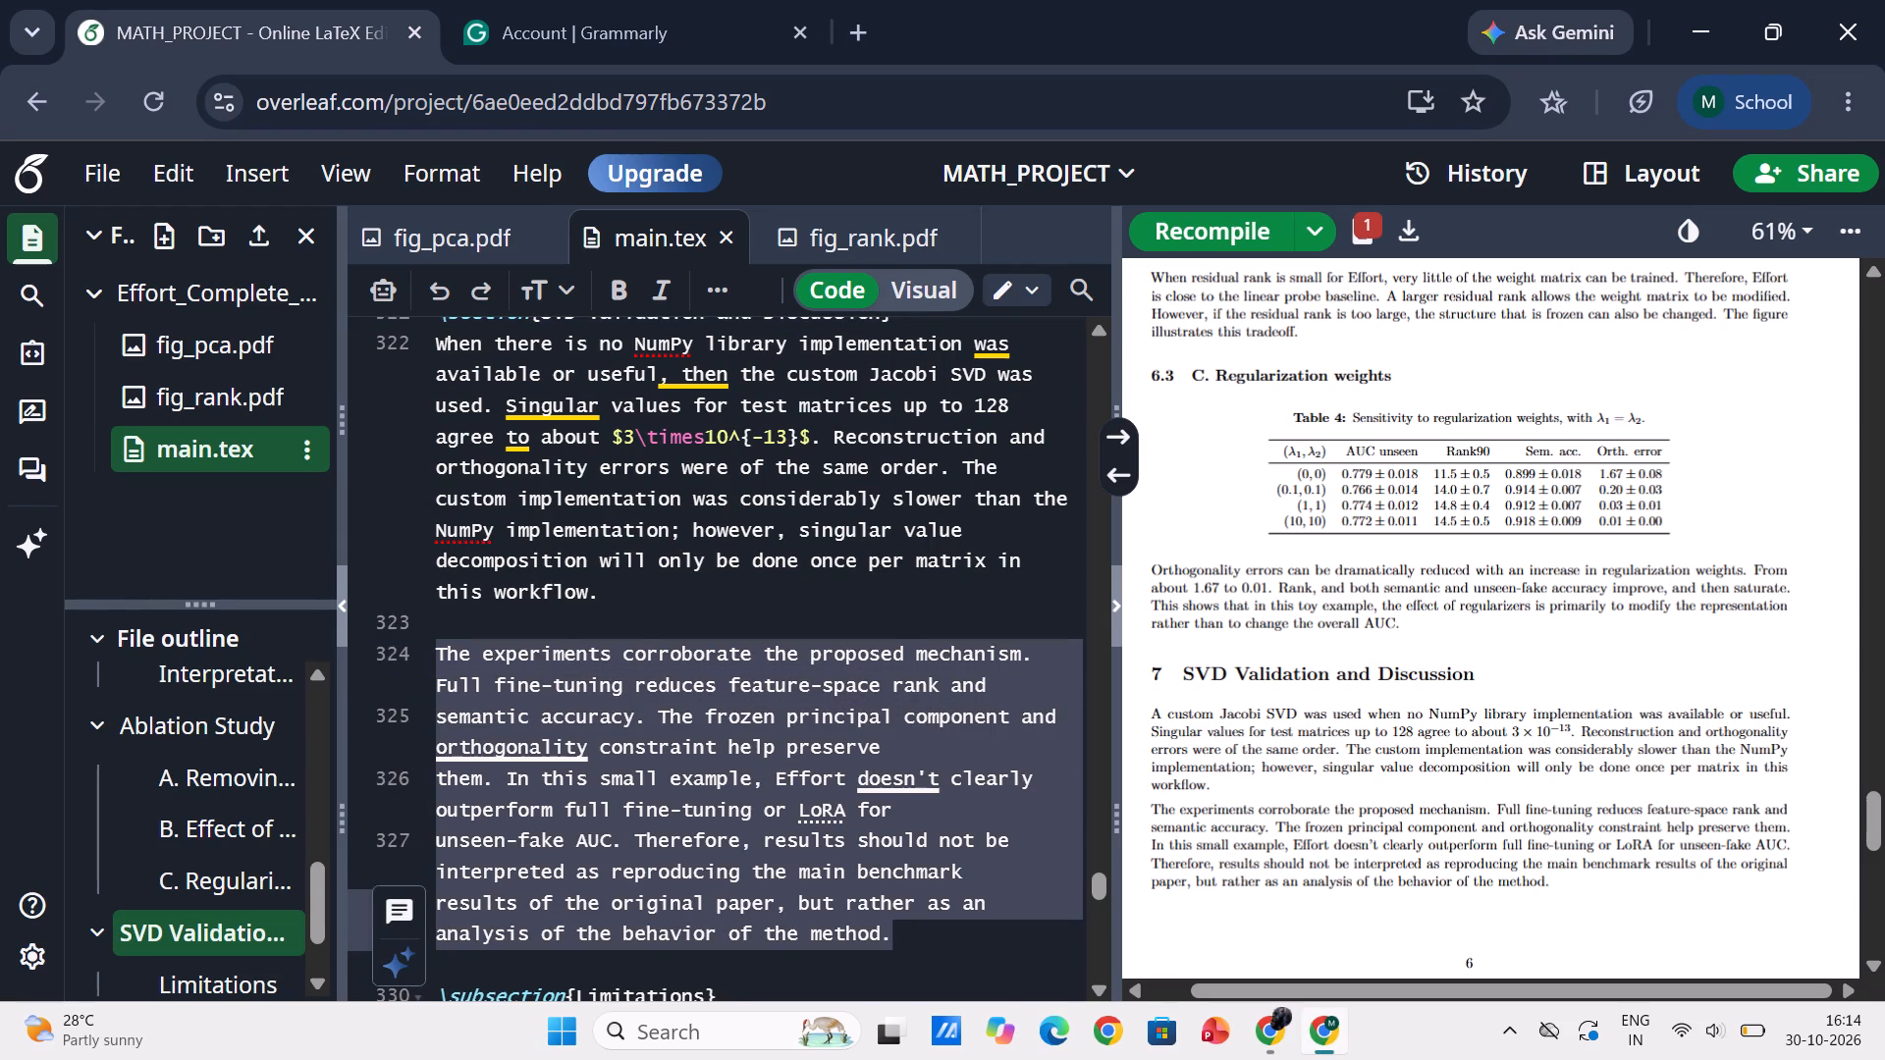
key(ctrl+v)
key(ctrl+s)
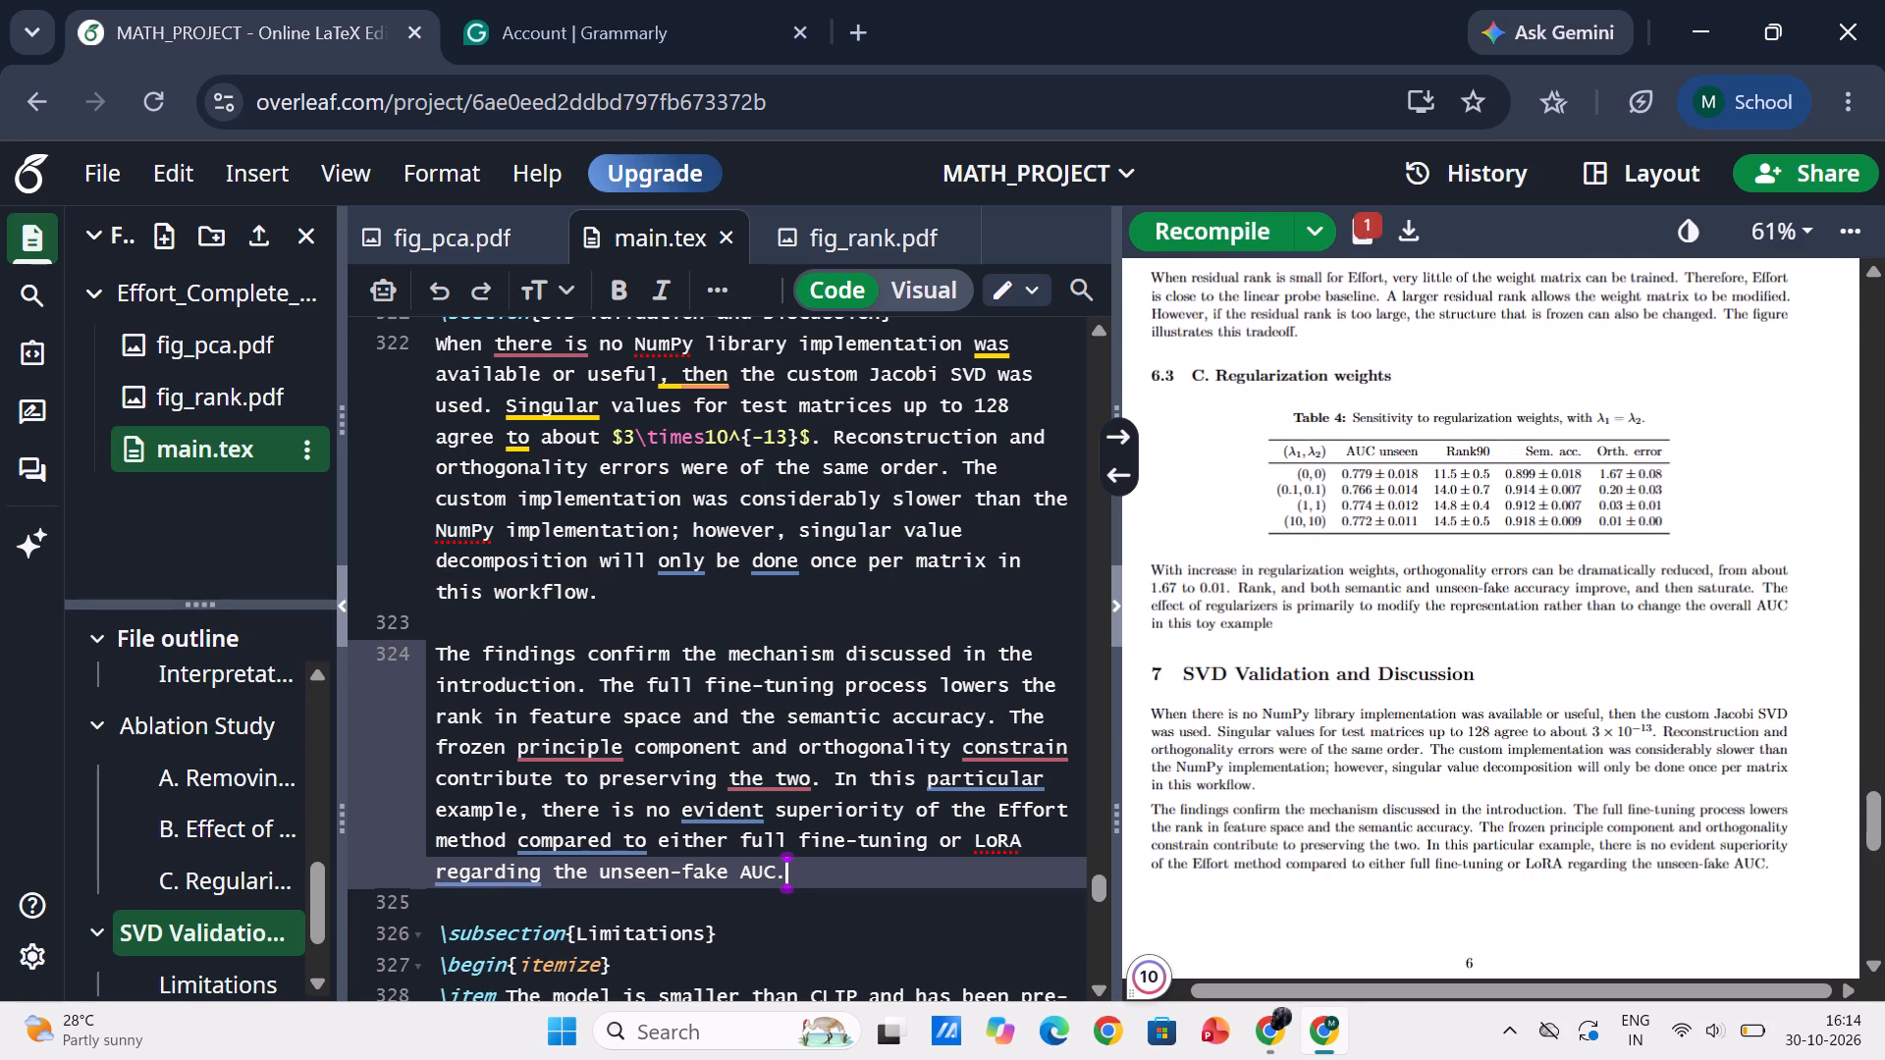
Review the report from its beginning, examining the compiled first page and the main.tex preamble down to the header and title definitions.
scroll(1418, 737, up, 20)
scroll(1418, 737, up, 14)
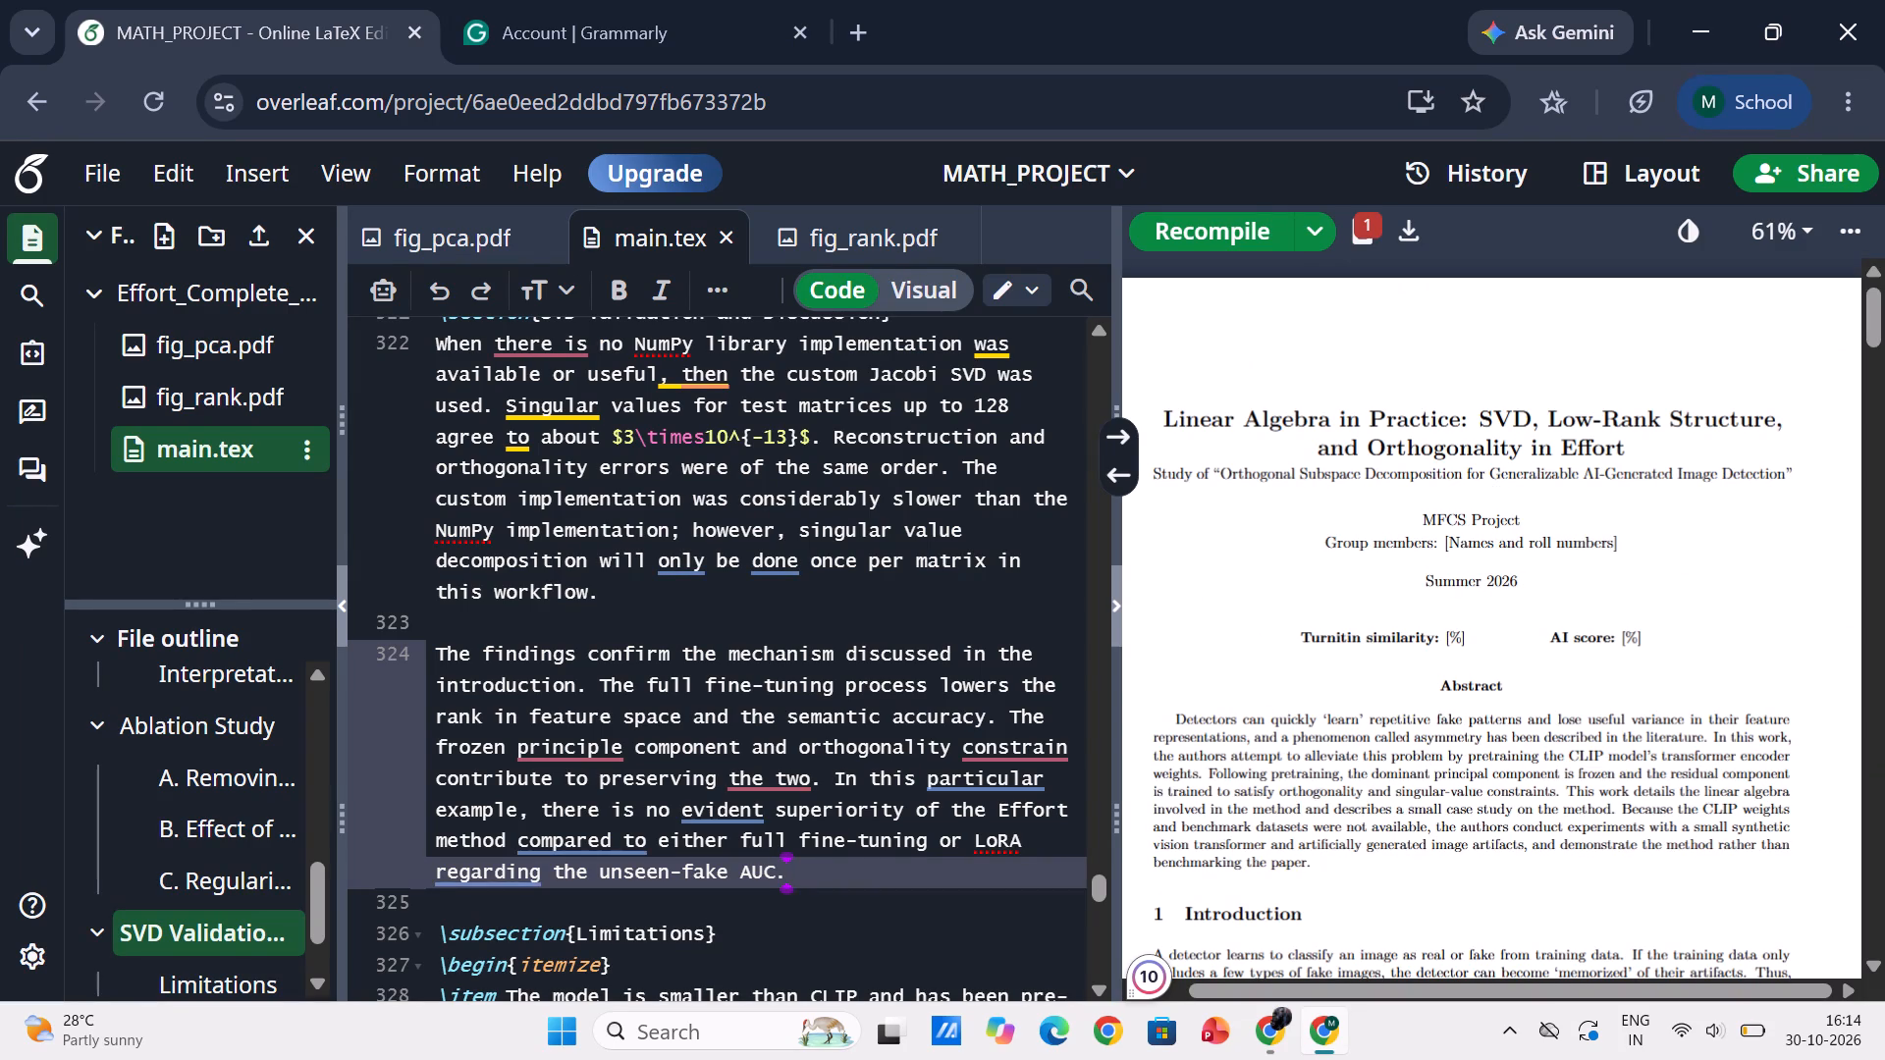
scroll(868, 646, up, 20)
scroll(868, 646, up, 5)
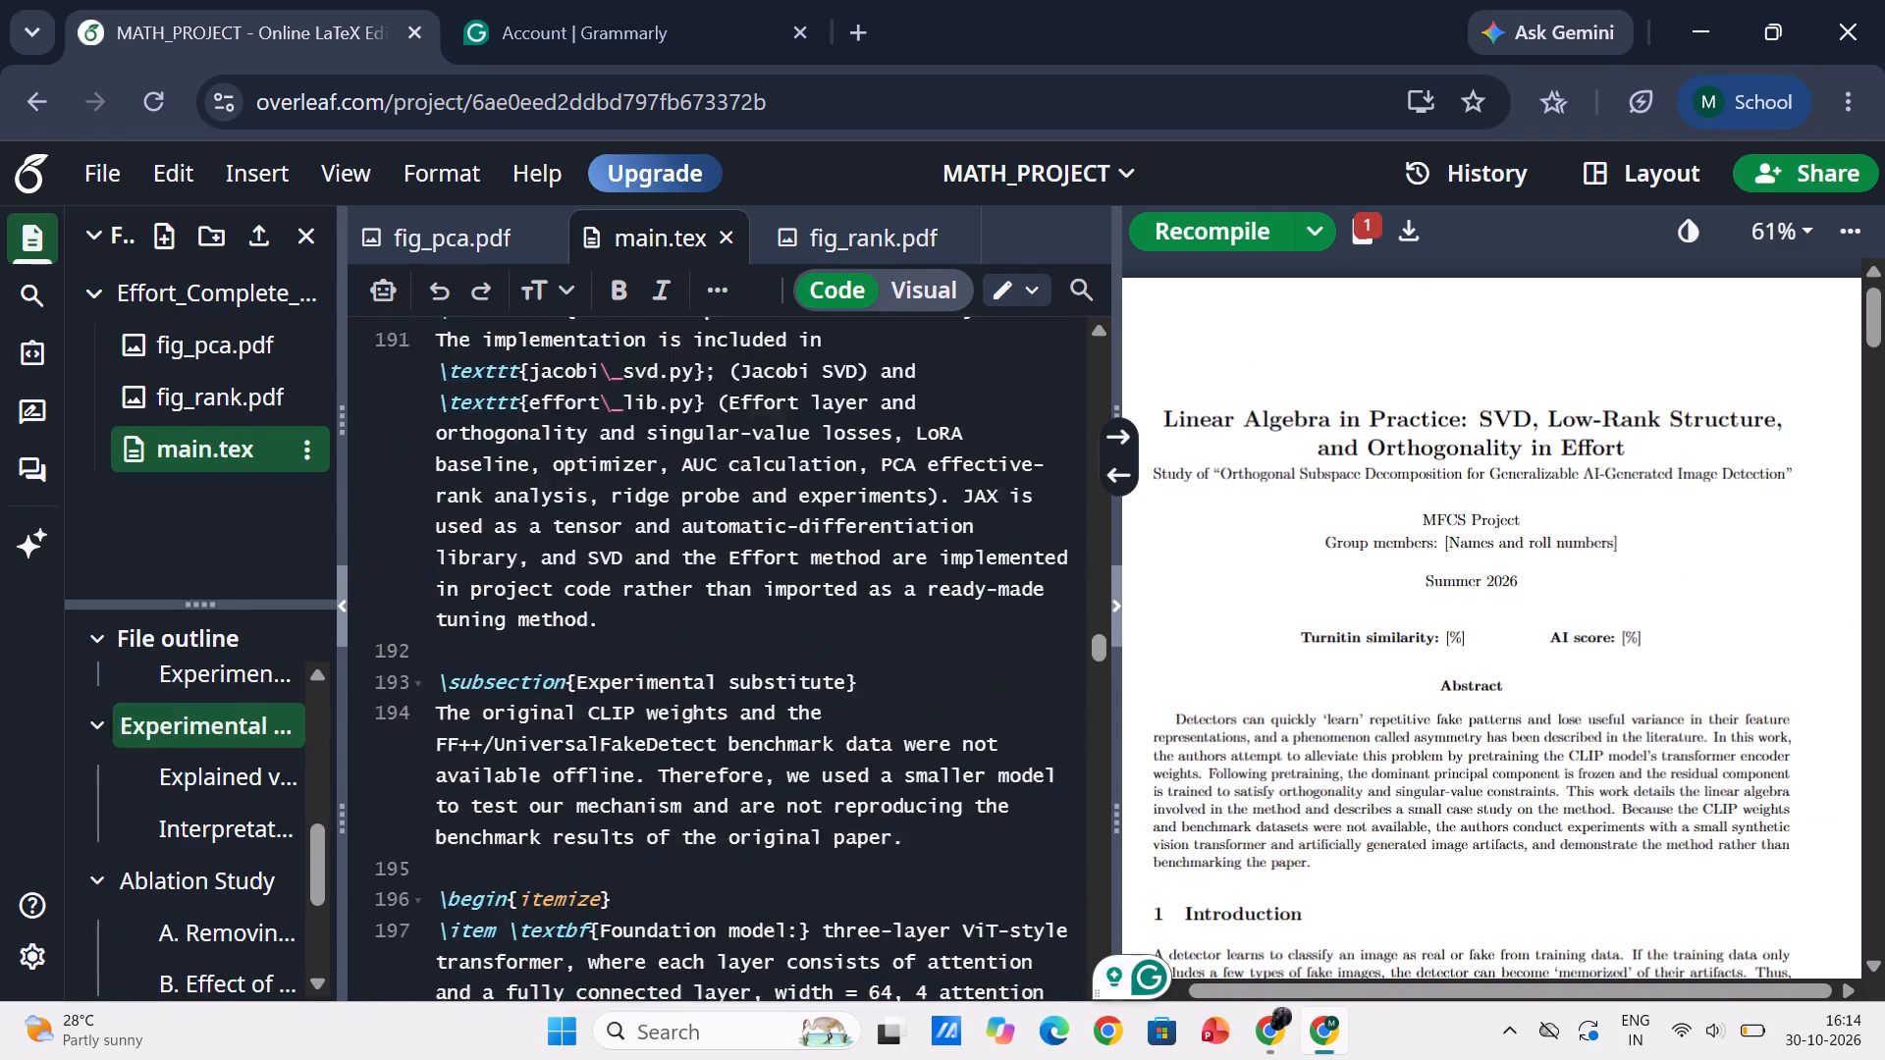
scroll(868, 646, up, 12)
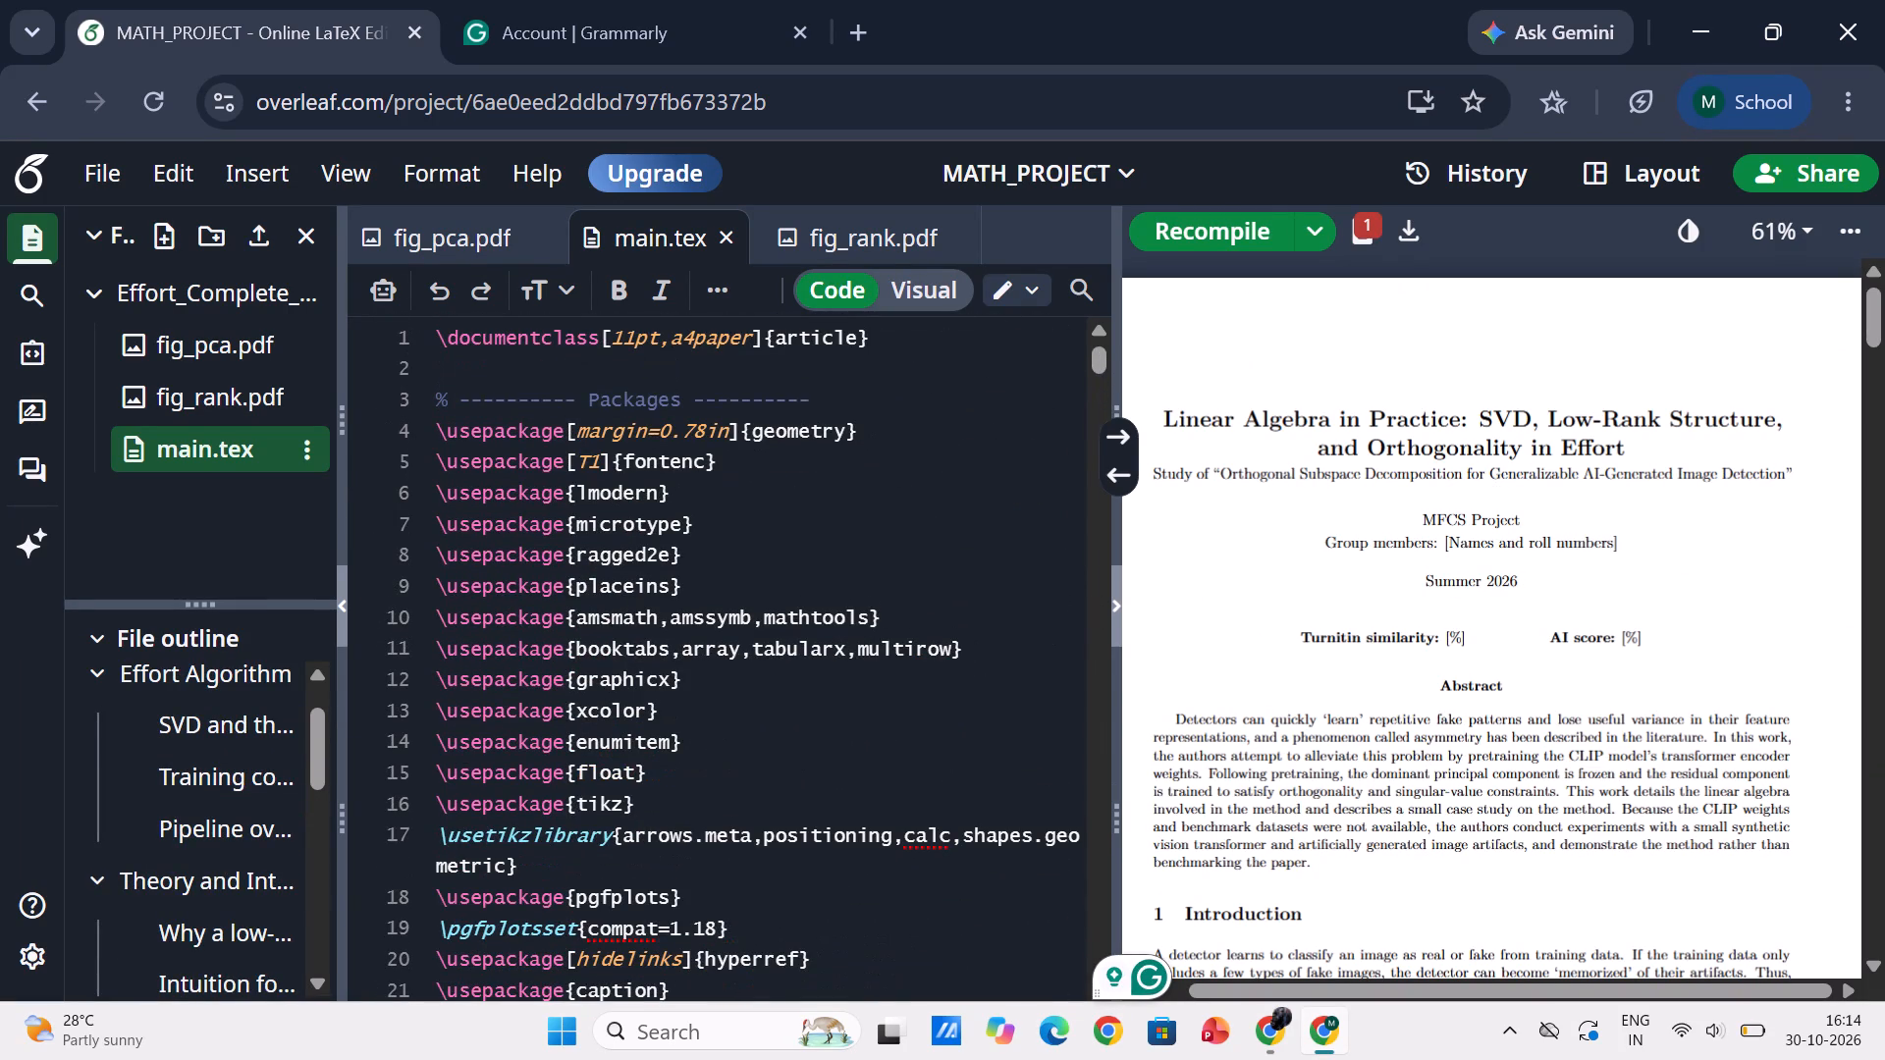
scroll(754, 656, down, 2)
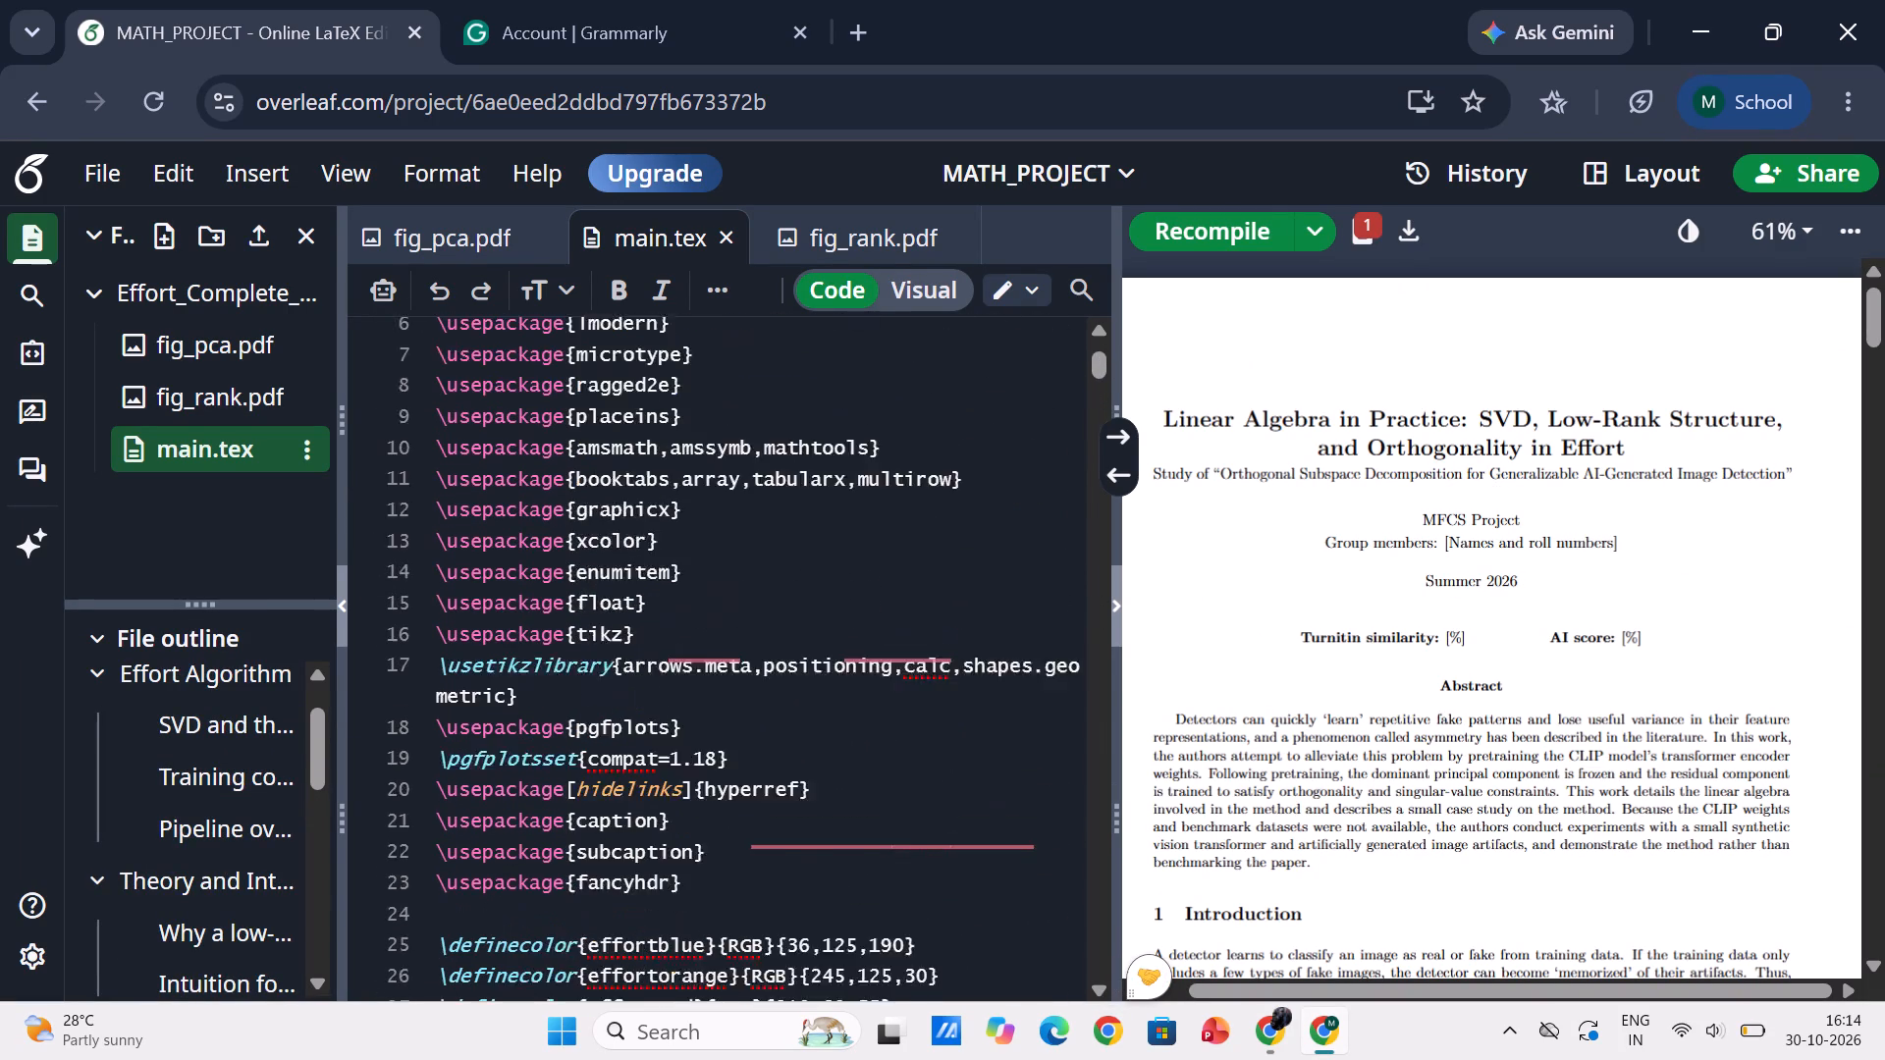
scroll(754, 656, down, 5)
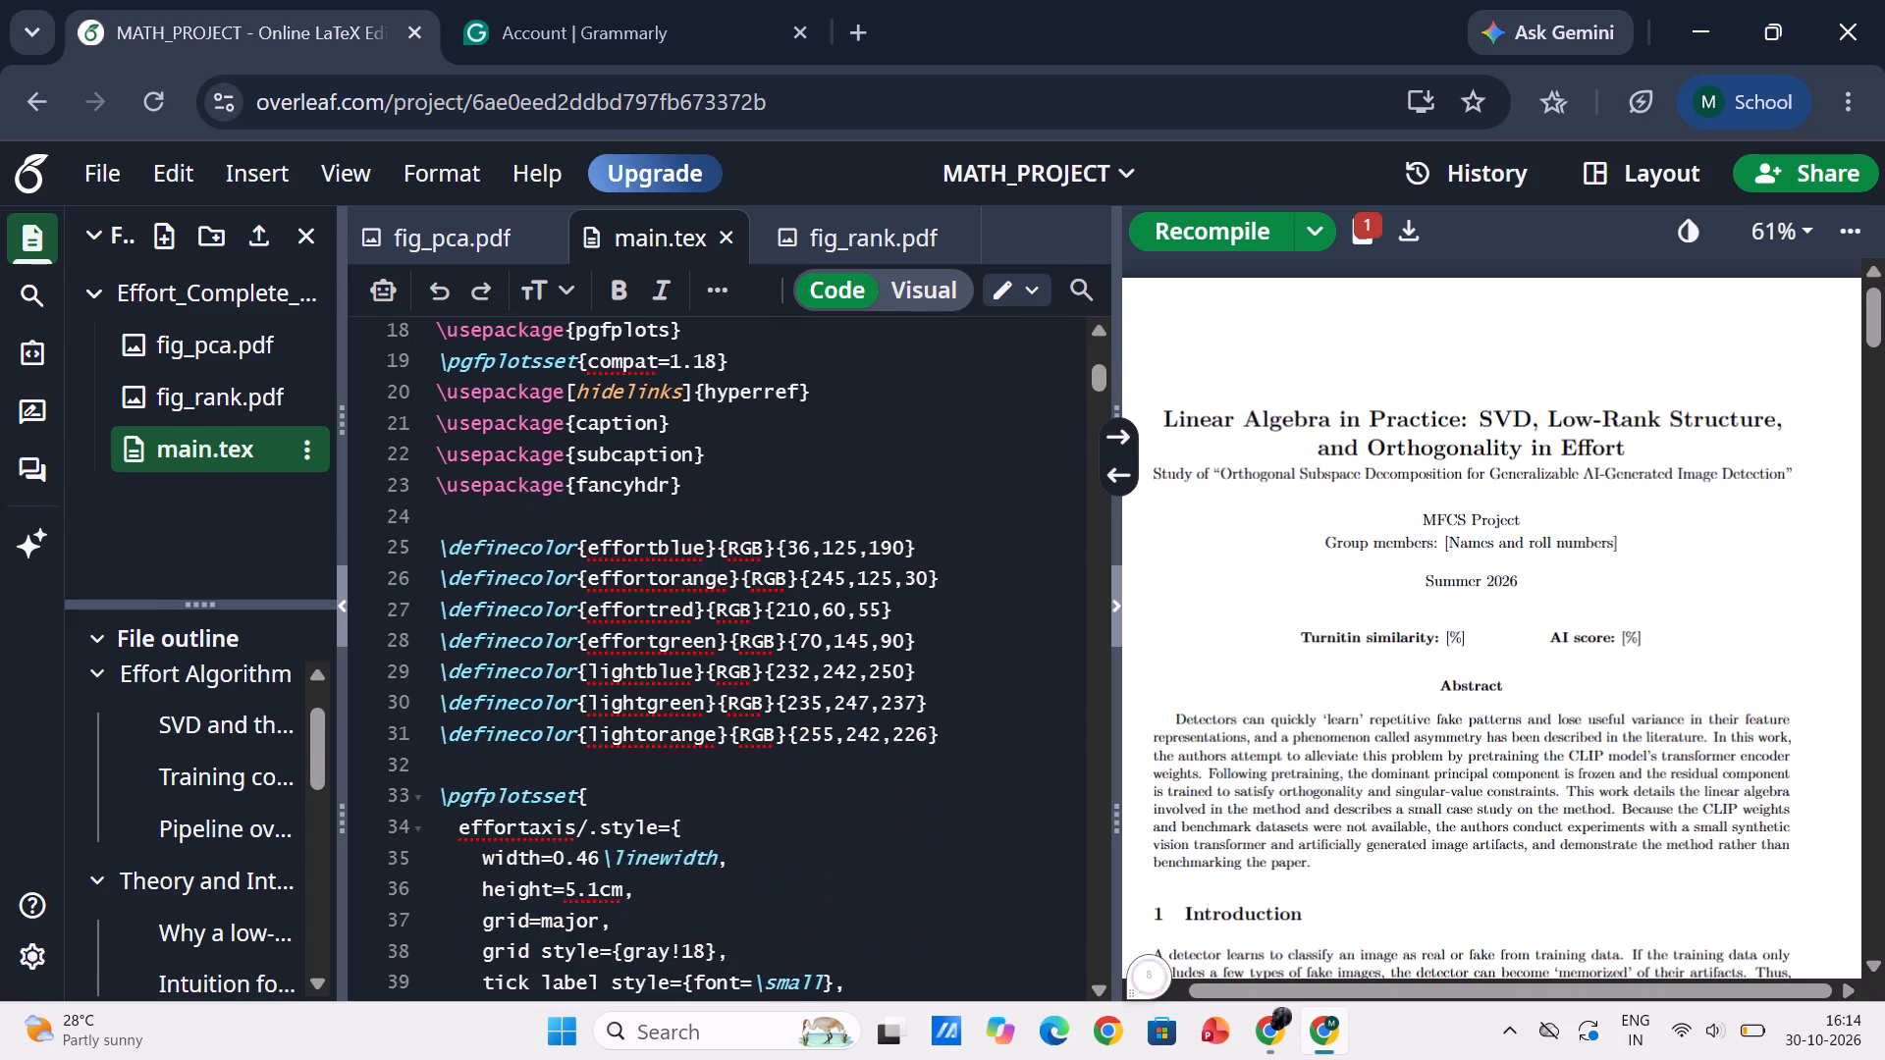
scroll(754, 656, down, 6)
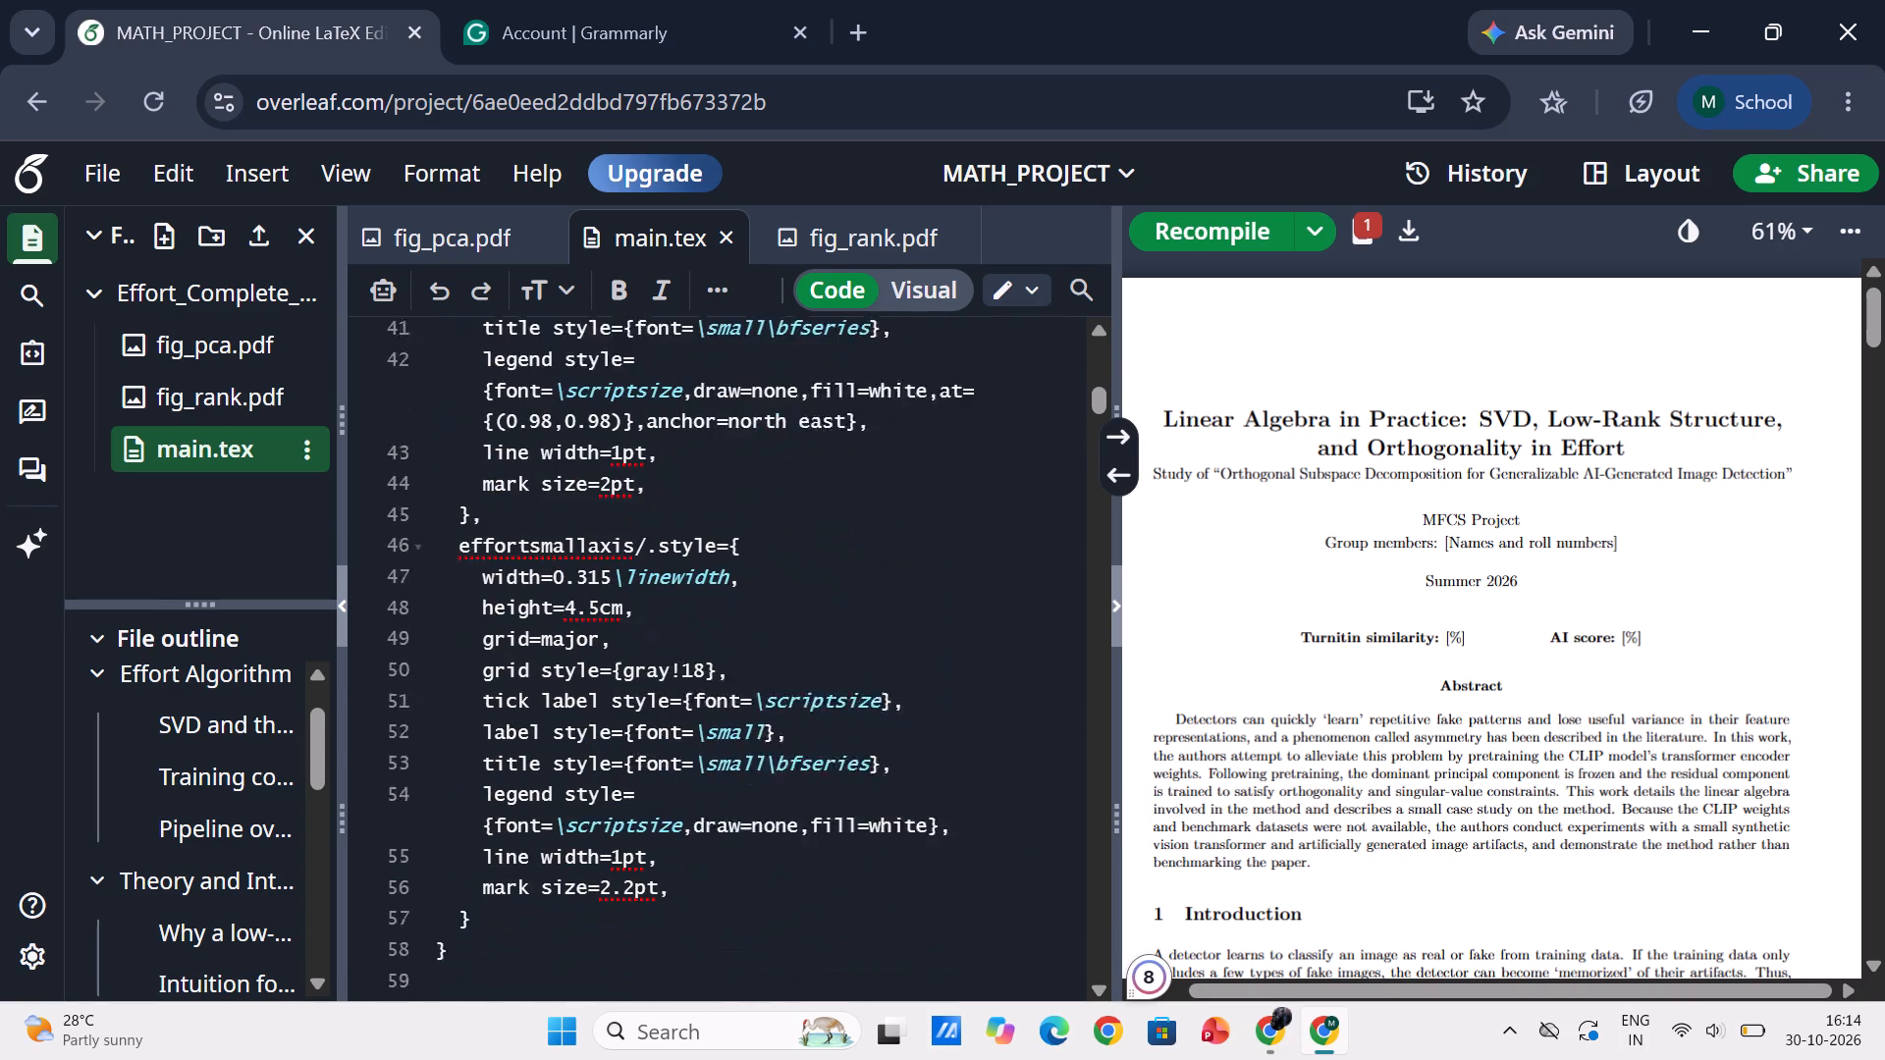
scroll(754, 656, down, 7)
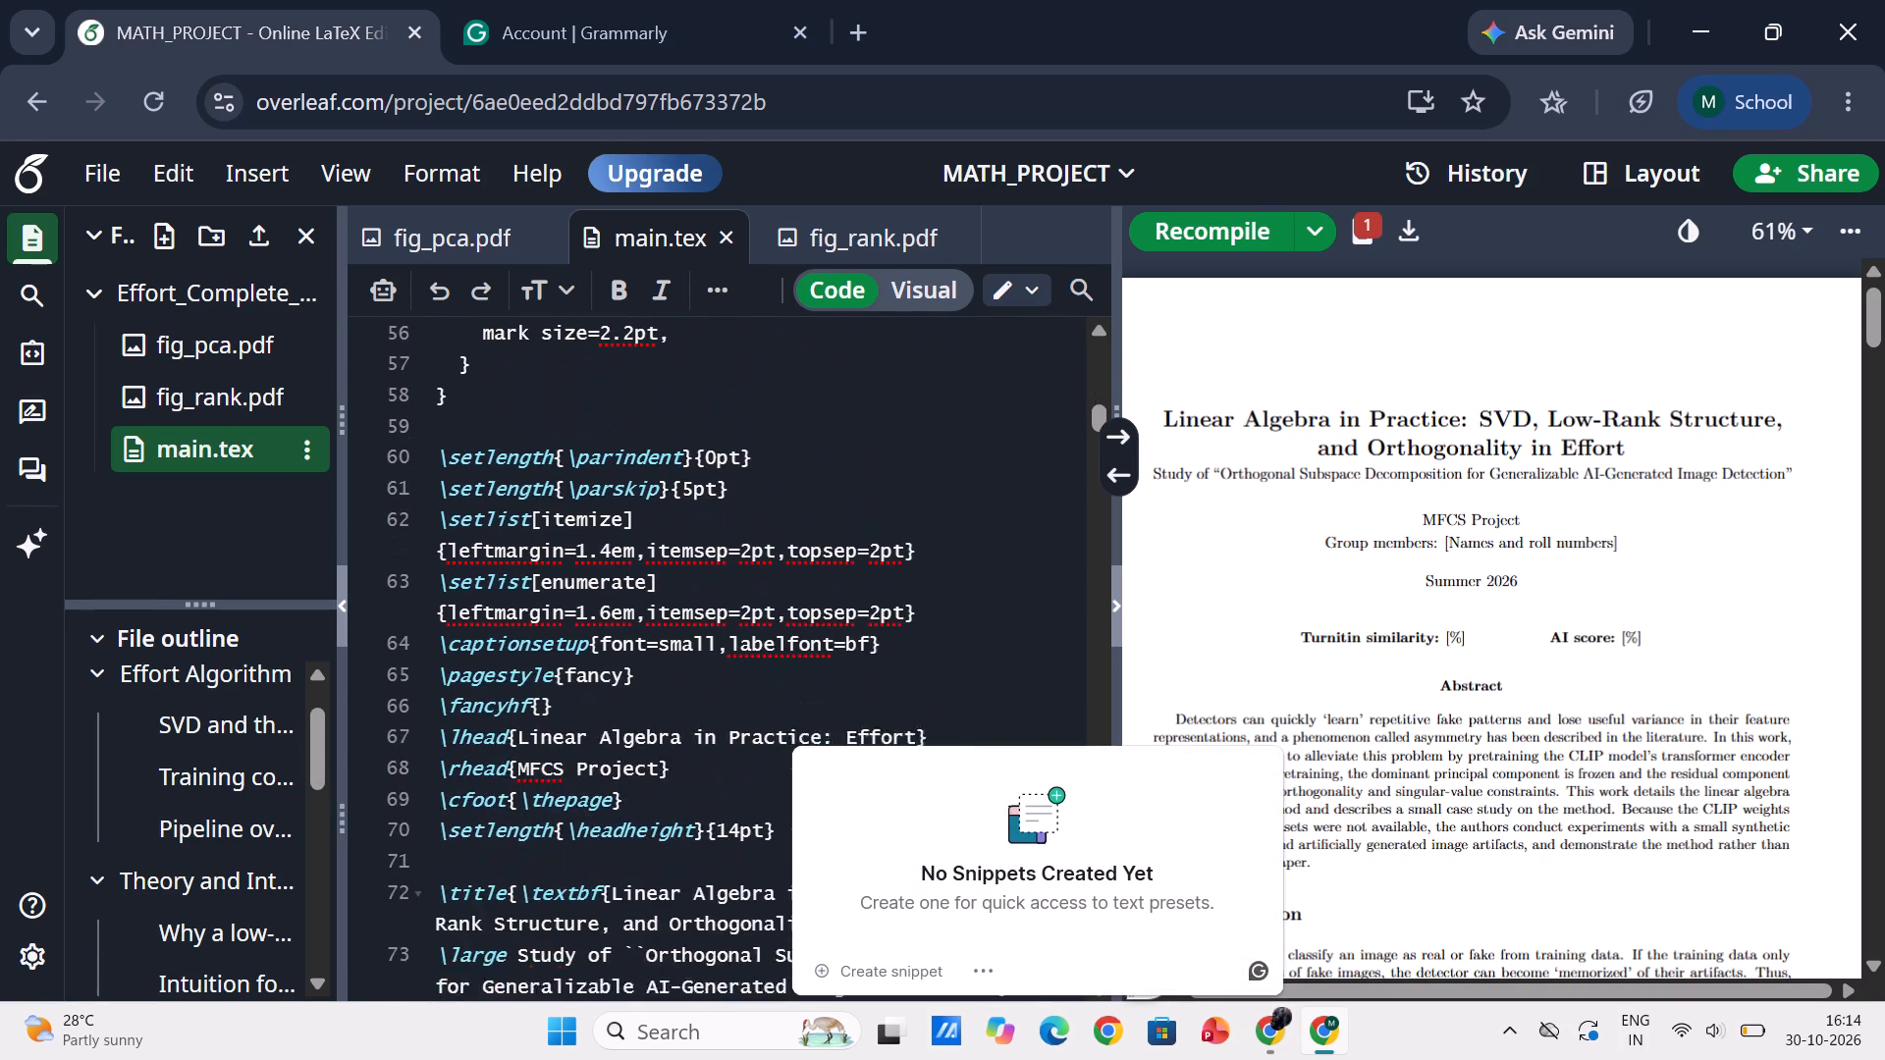
scroll(754, 656, down, 1)
click(754, 656)
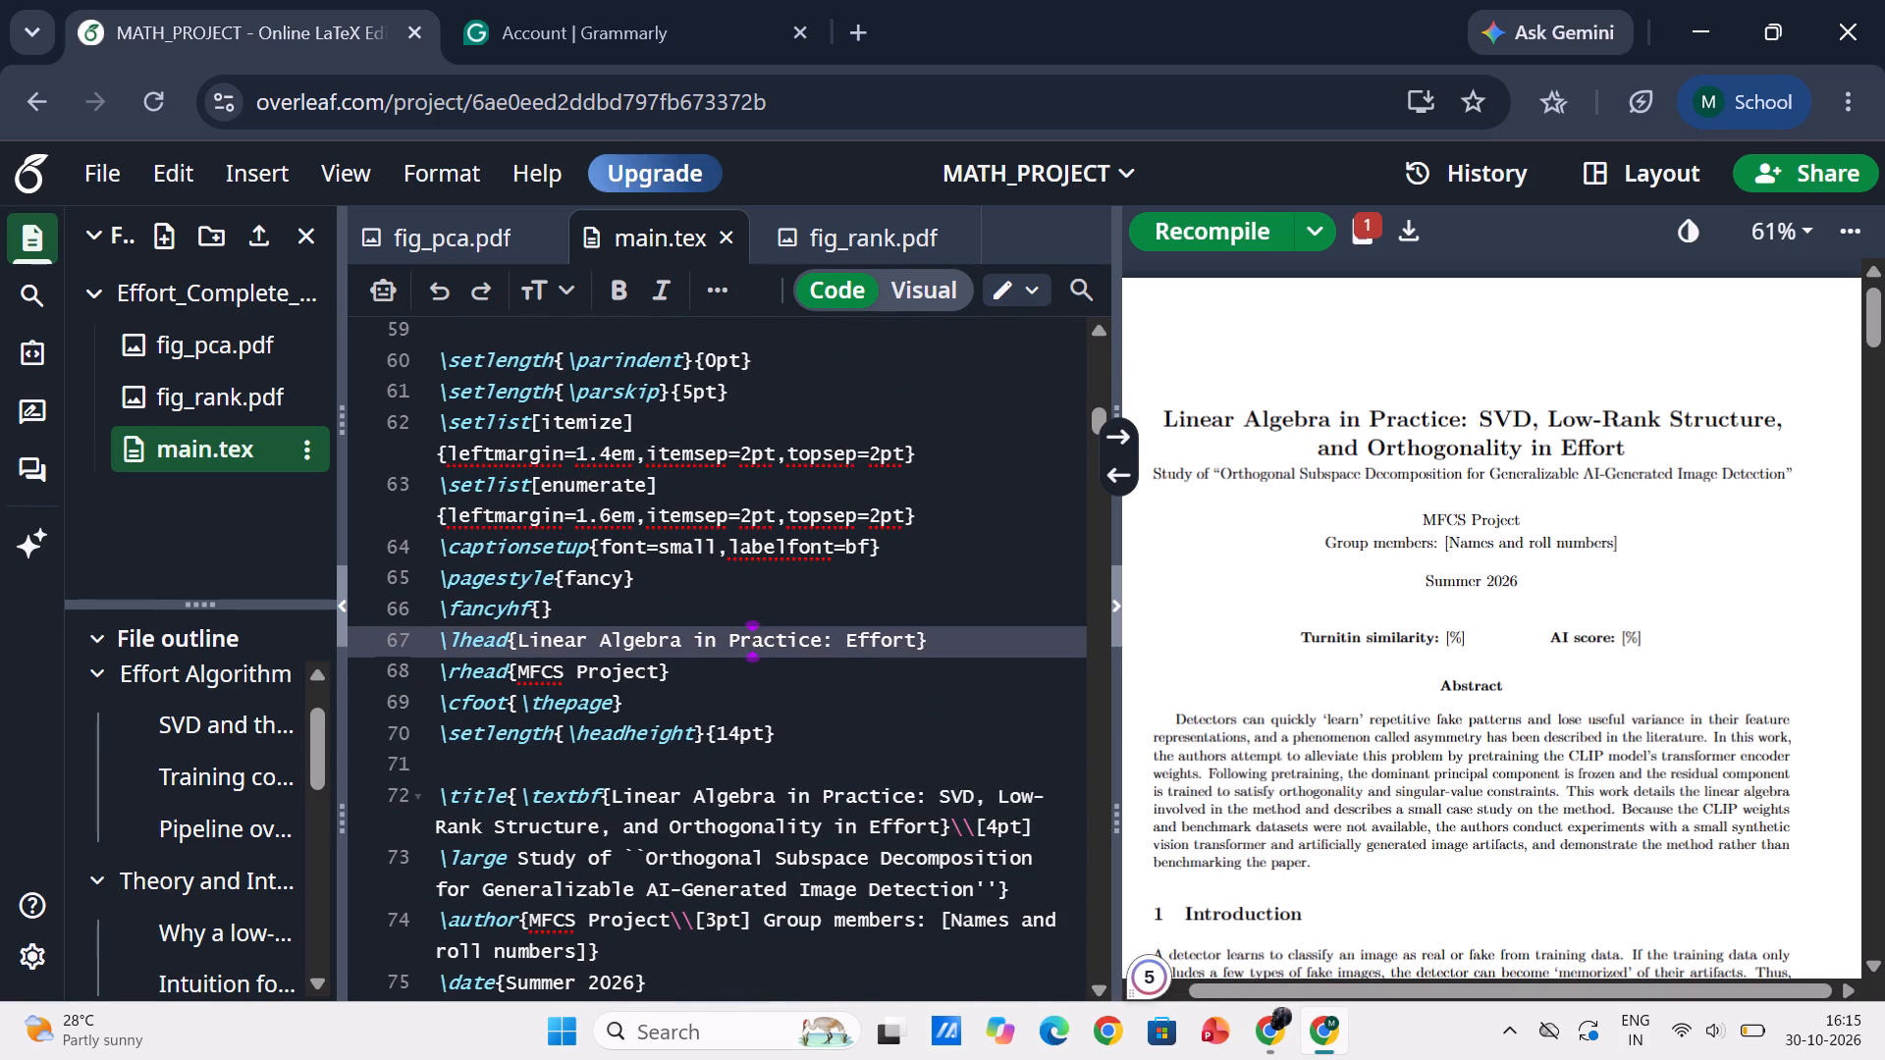
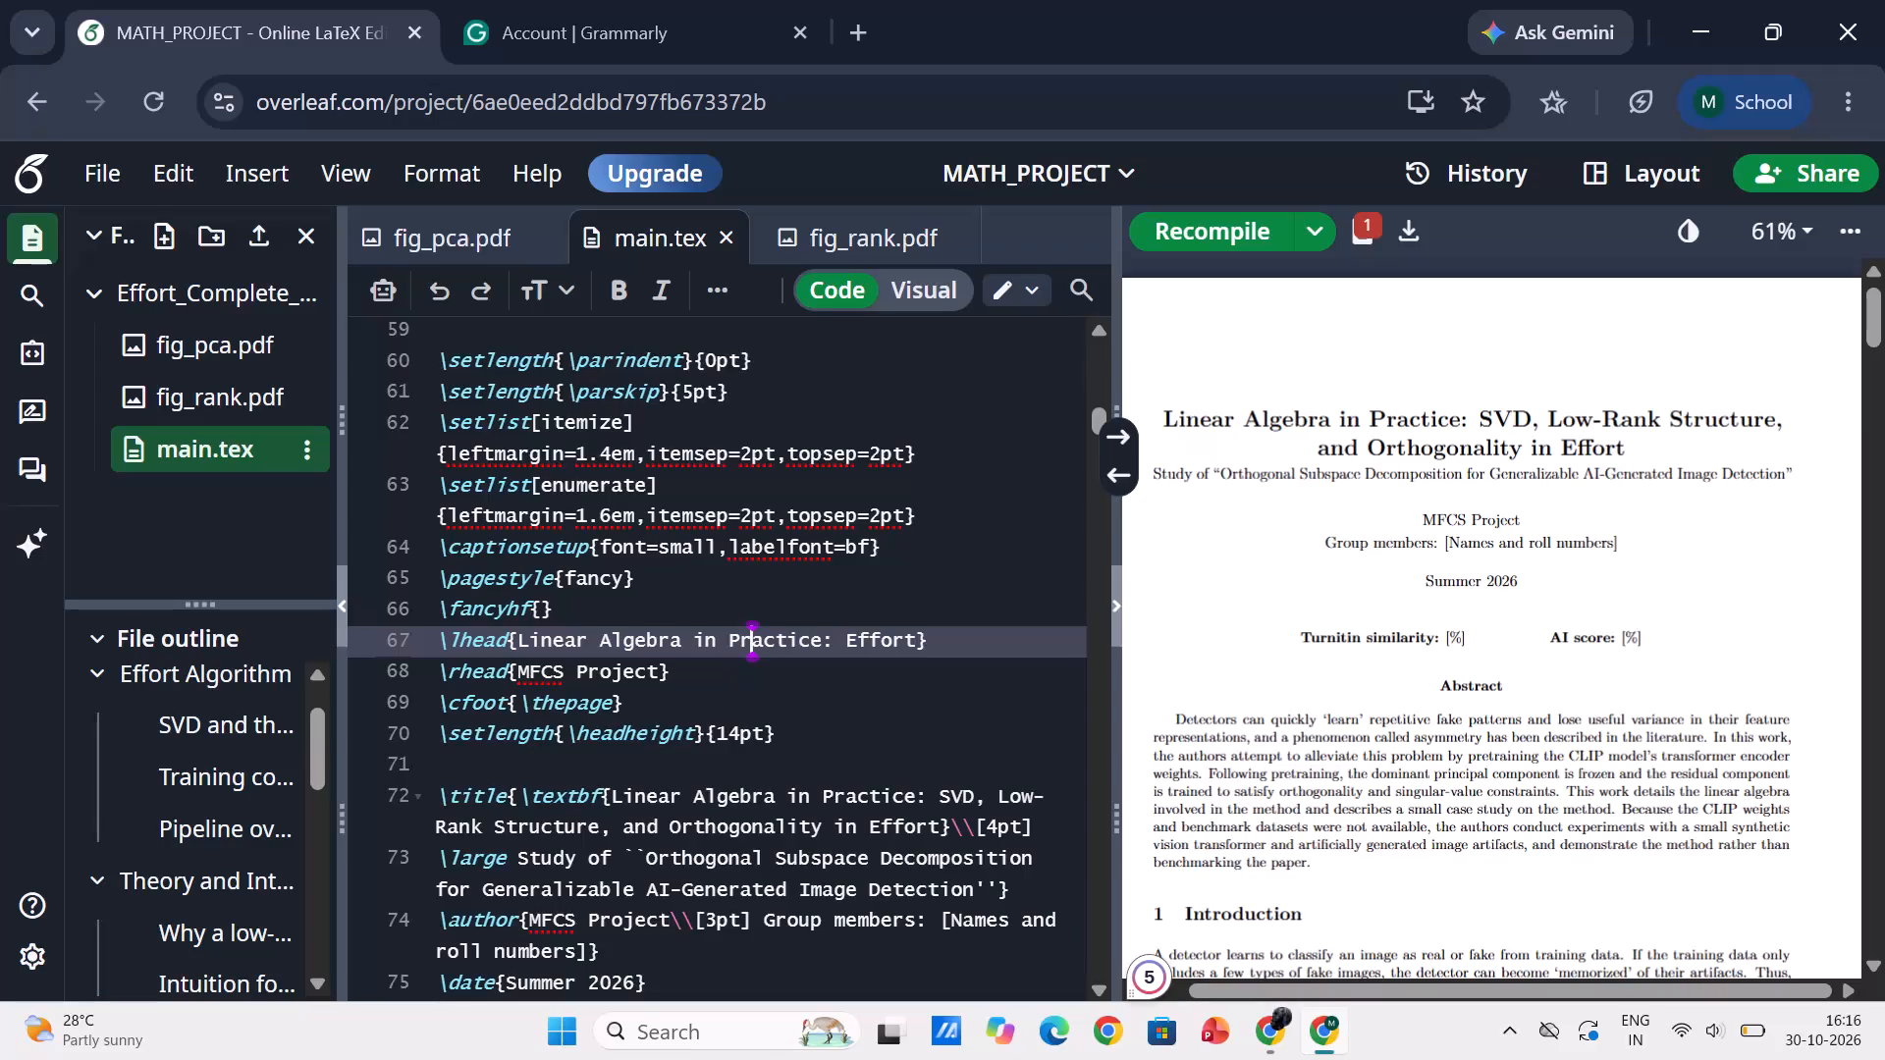
Review the compiled report from the first page through the Effort Algorithm, Theory and Implementation sections to the Experimental Comparison table.
scroll(791, 785, down, 1)
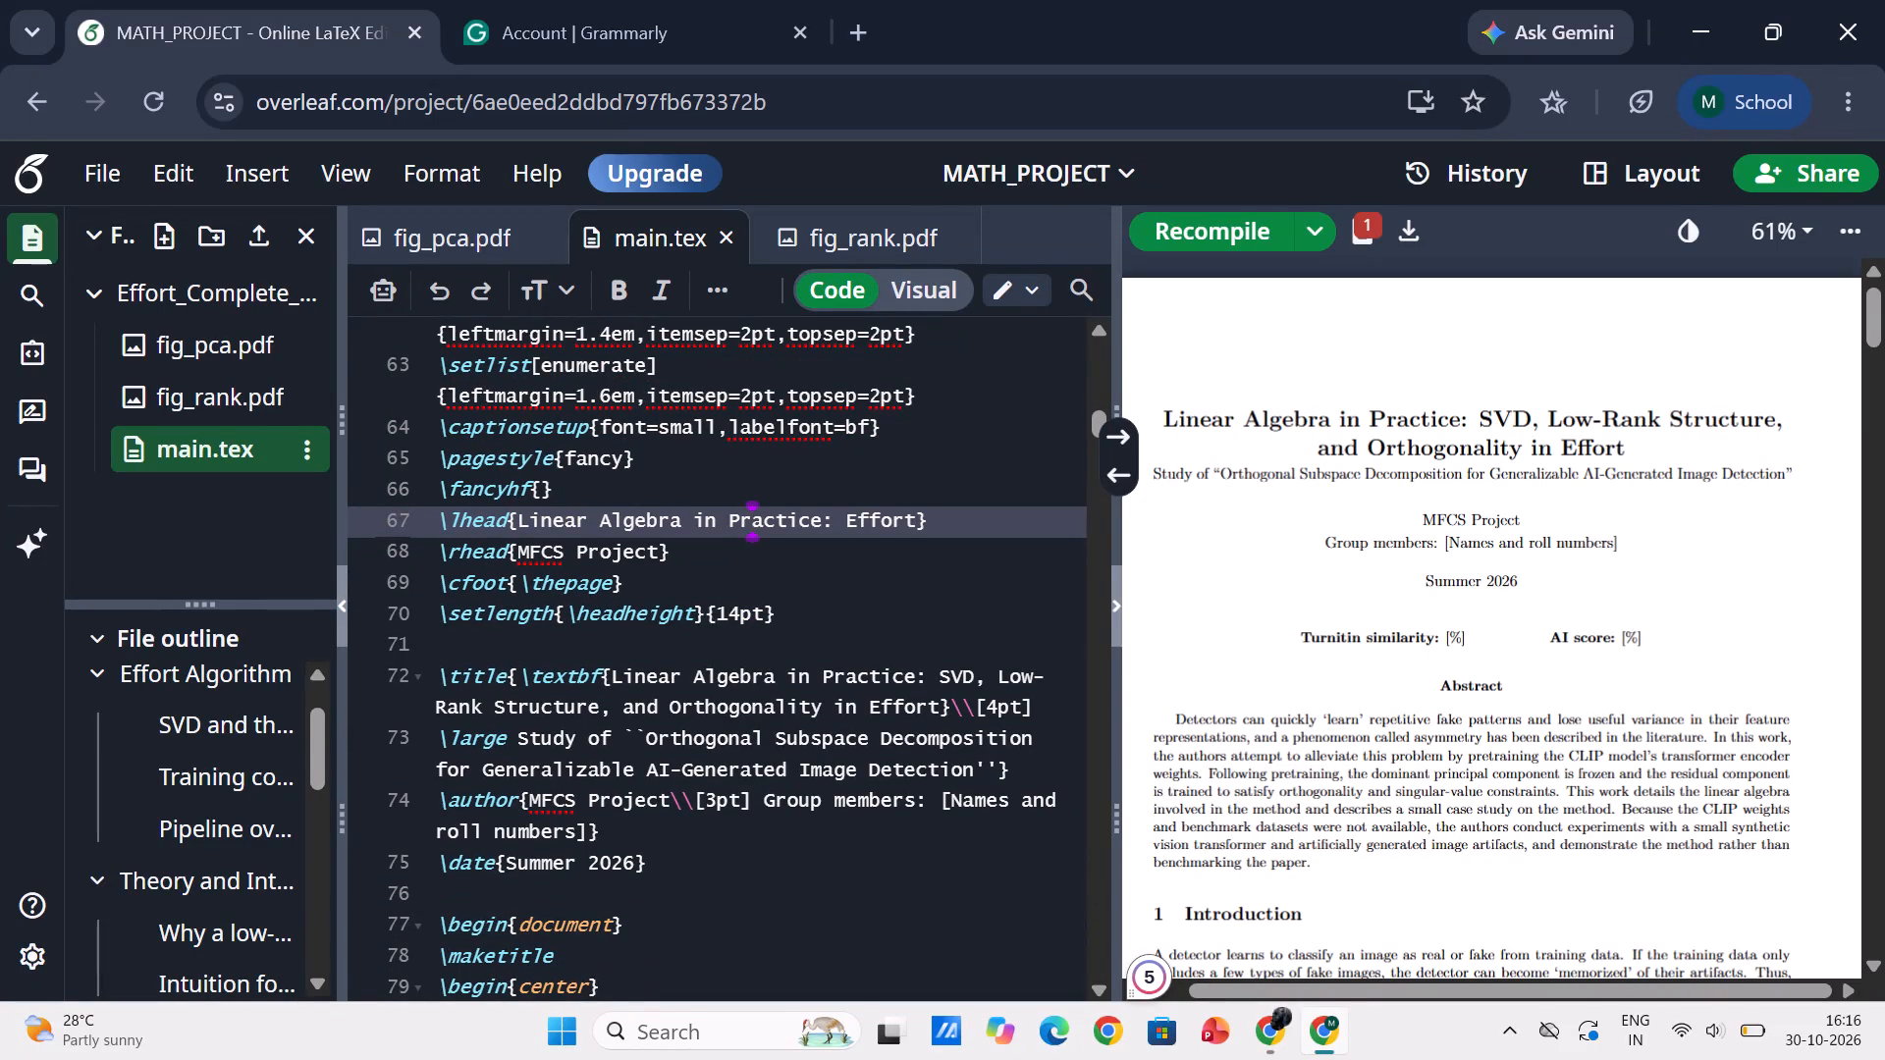
scroll(1332, 740, down, 8)
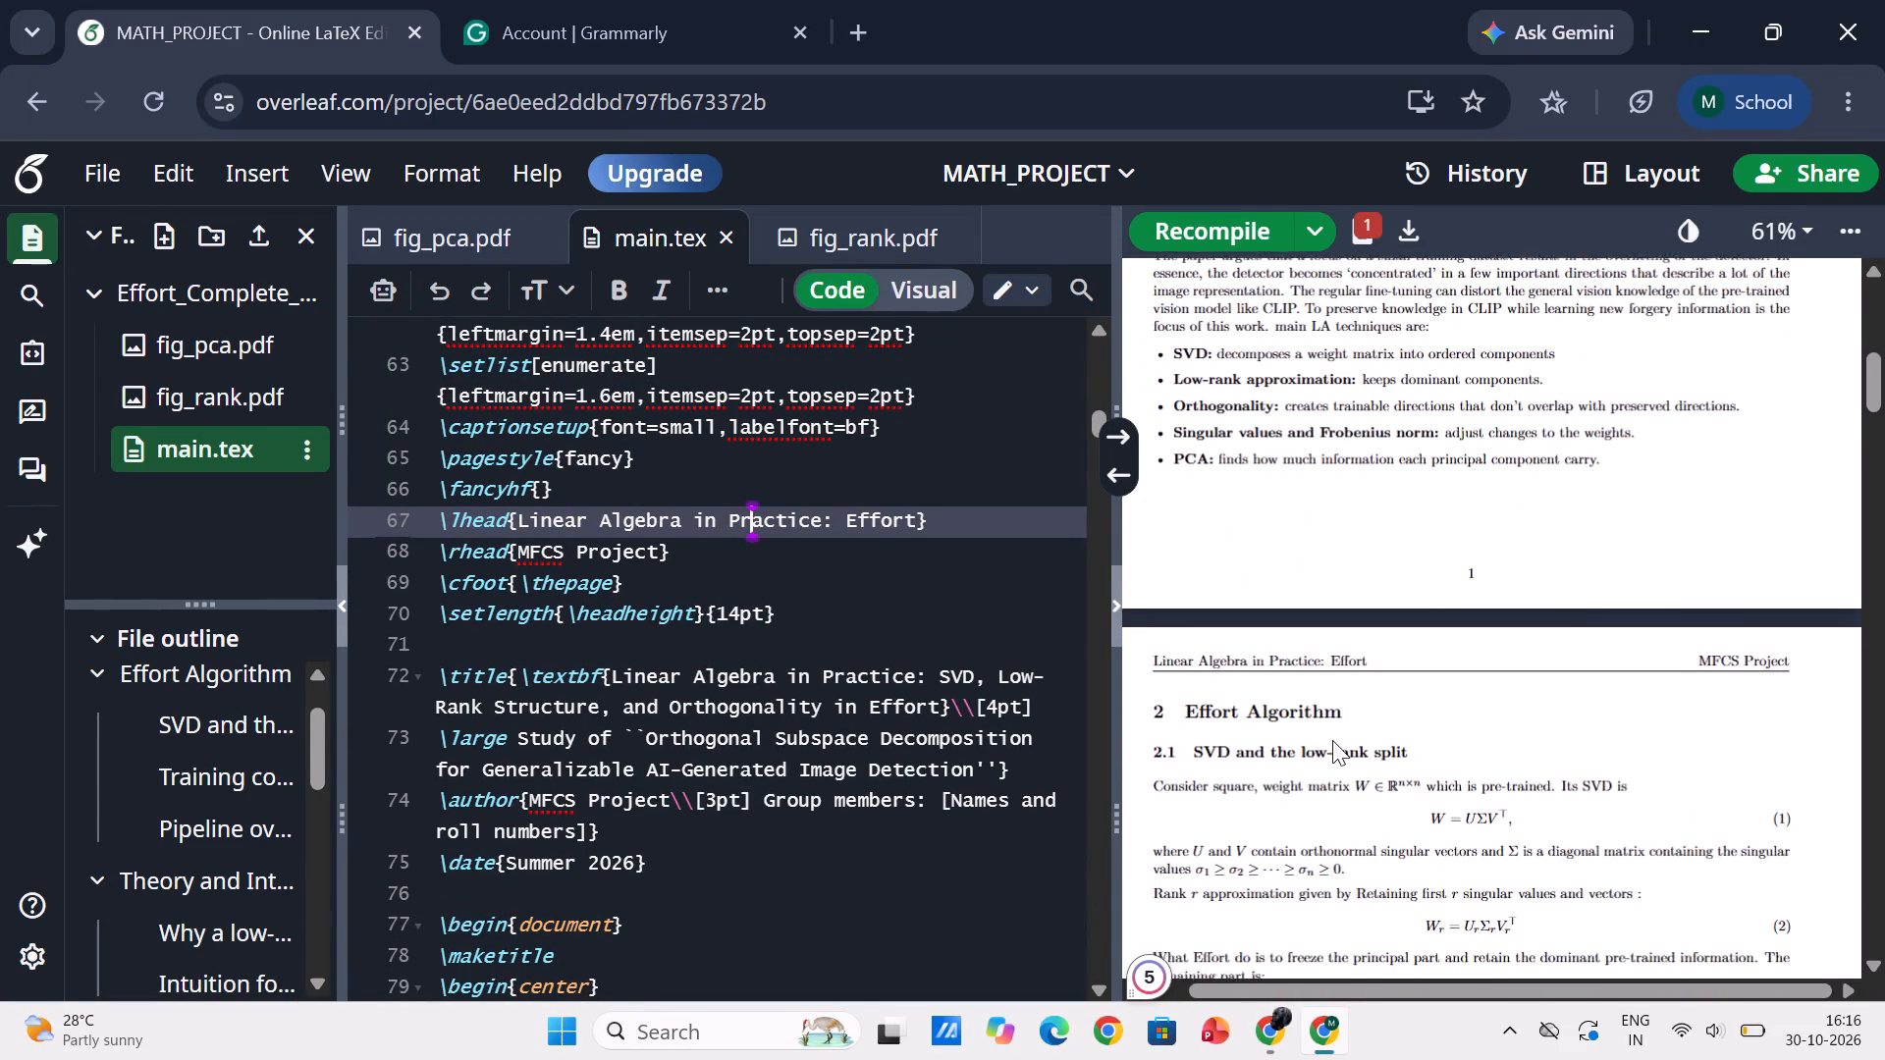
scroll(1332, 740, down, 4)
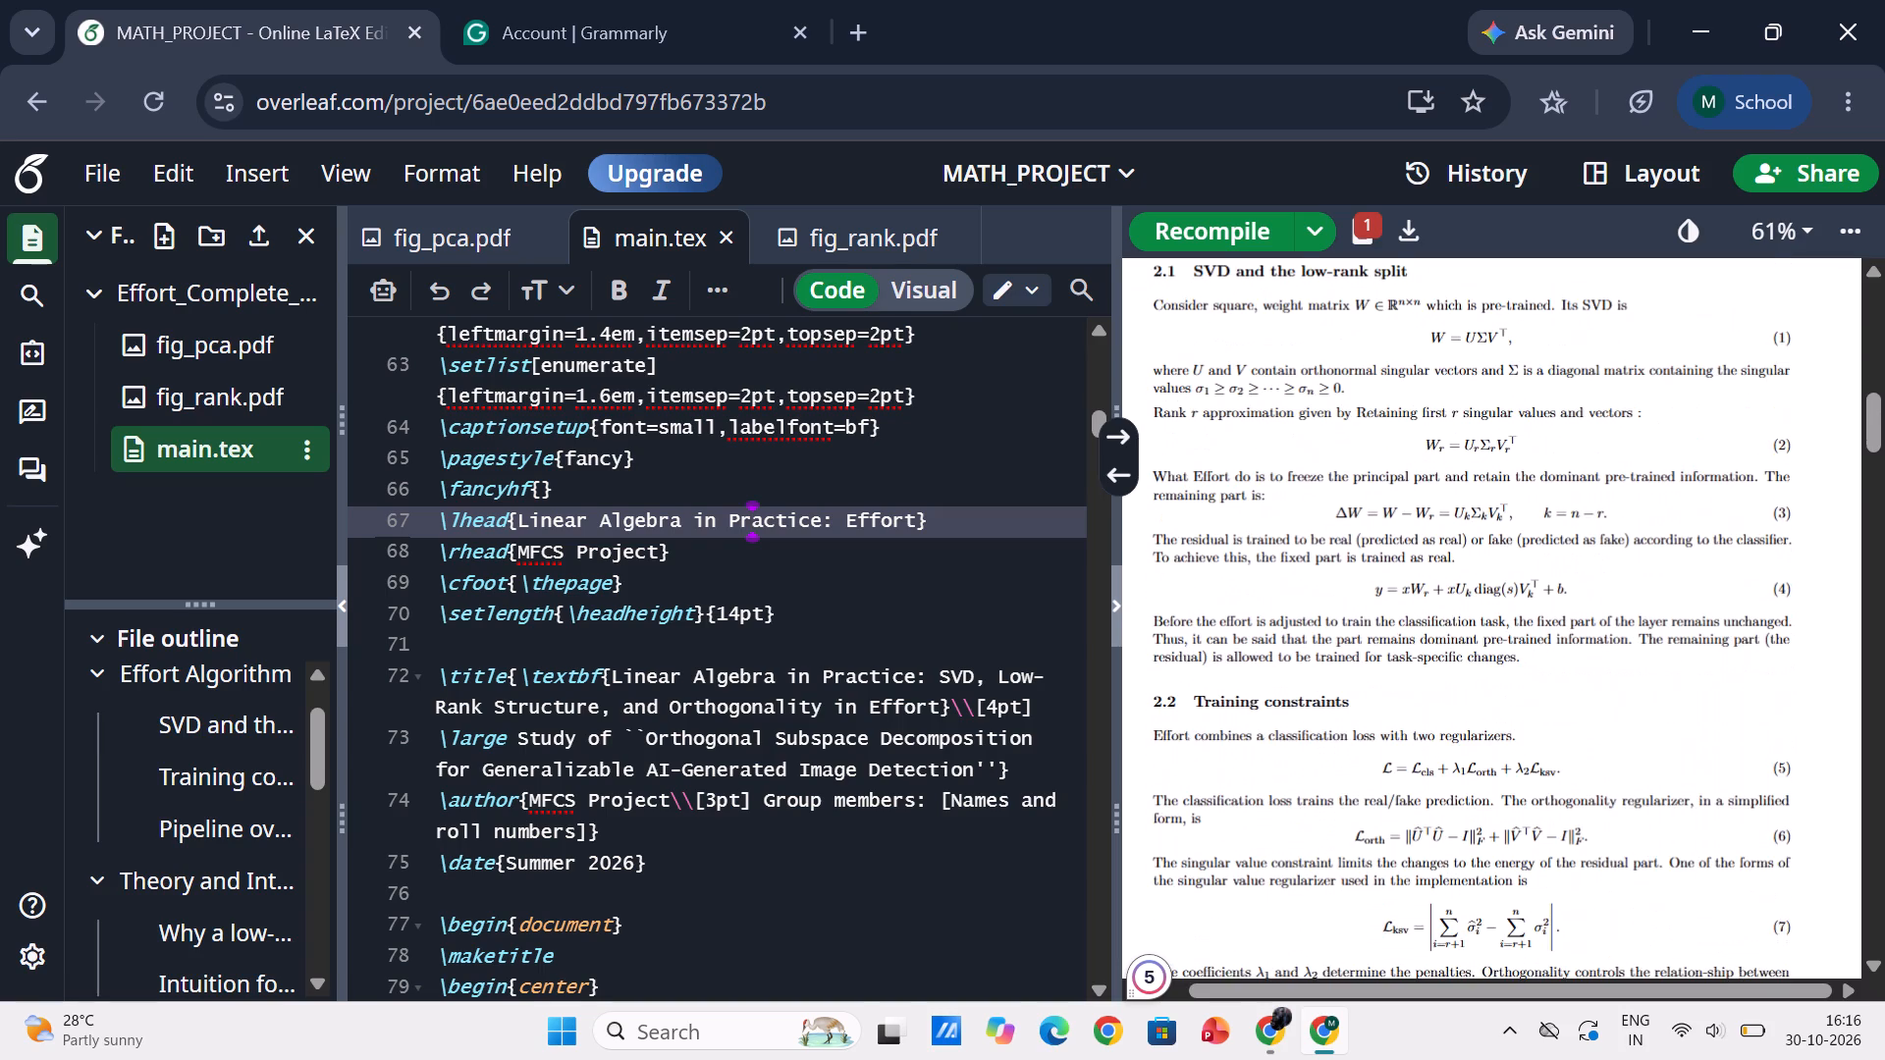
scroll(1332, 740, down, 6)
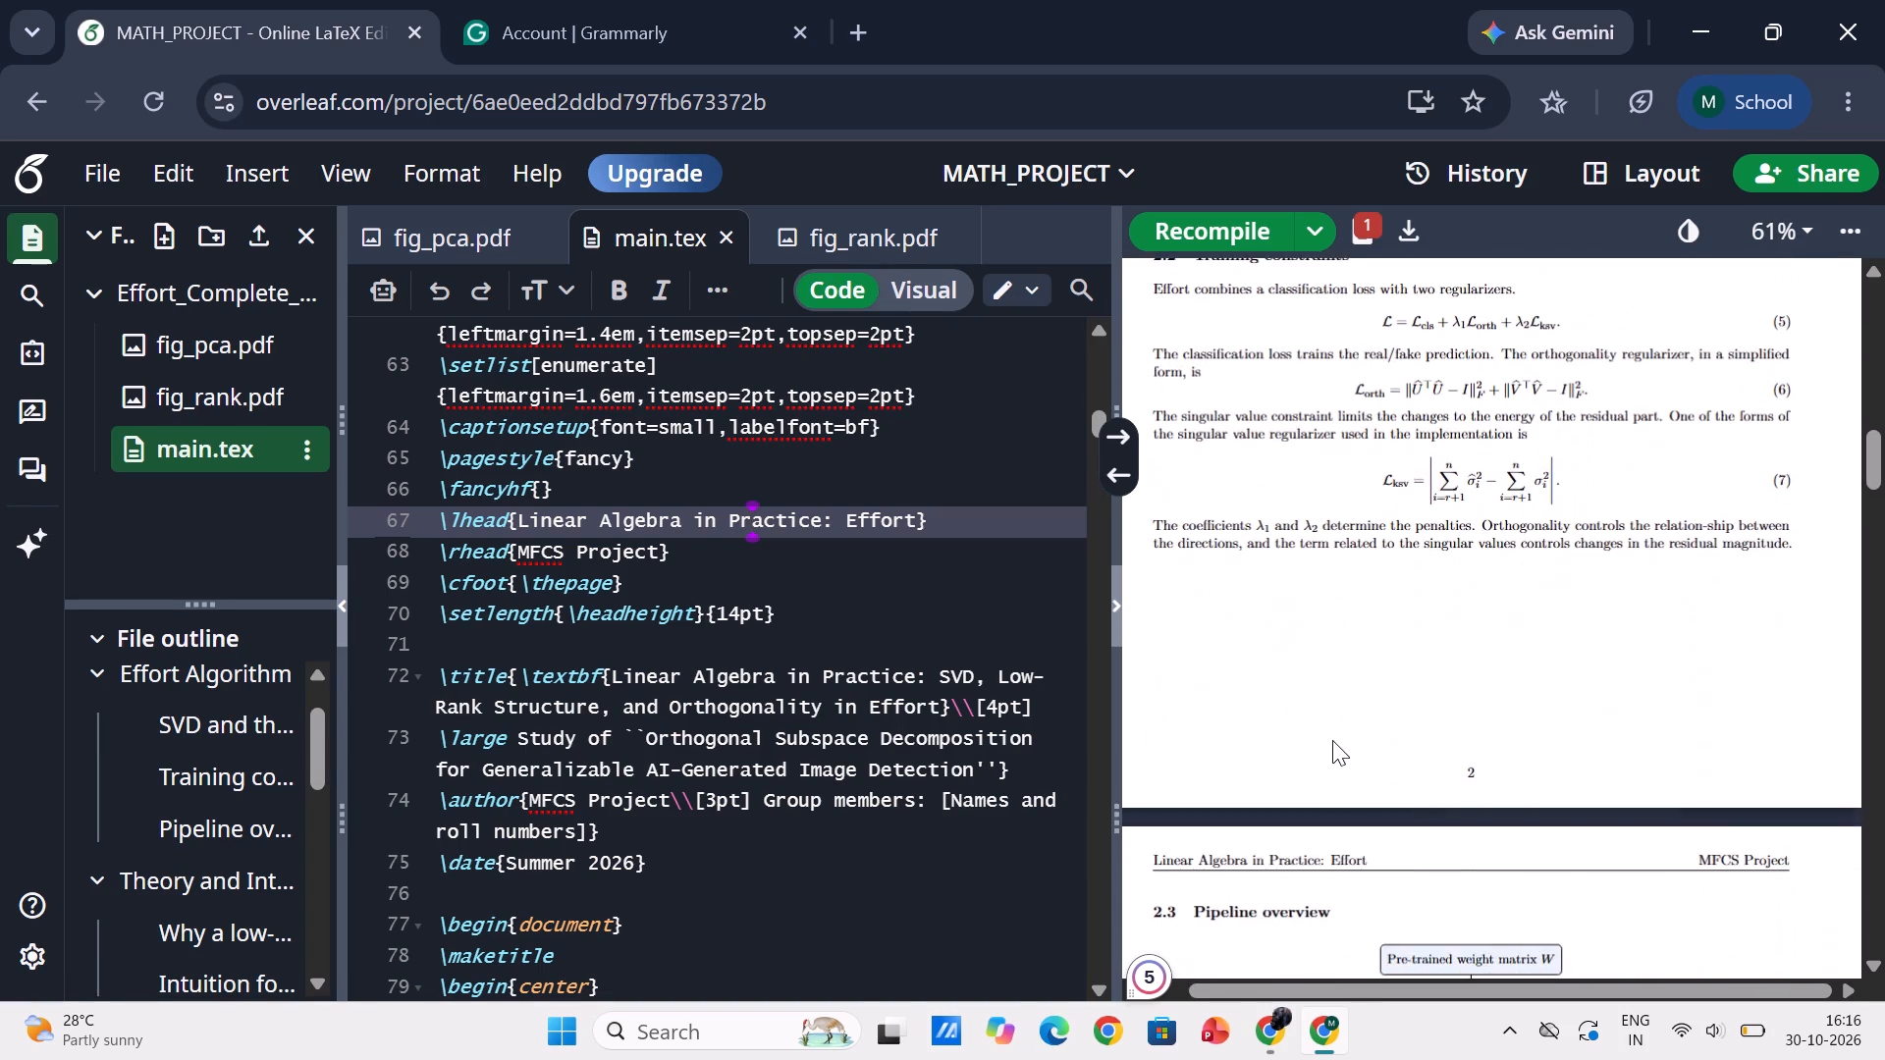
scroll(1332, 740, down, 5)
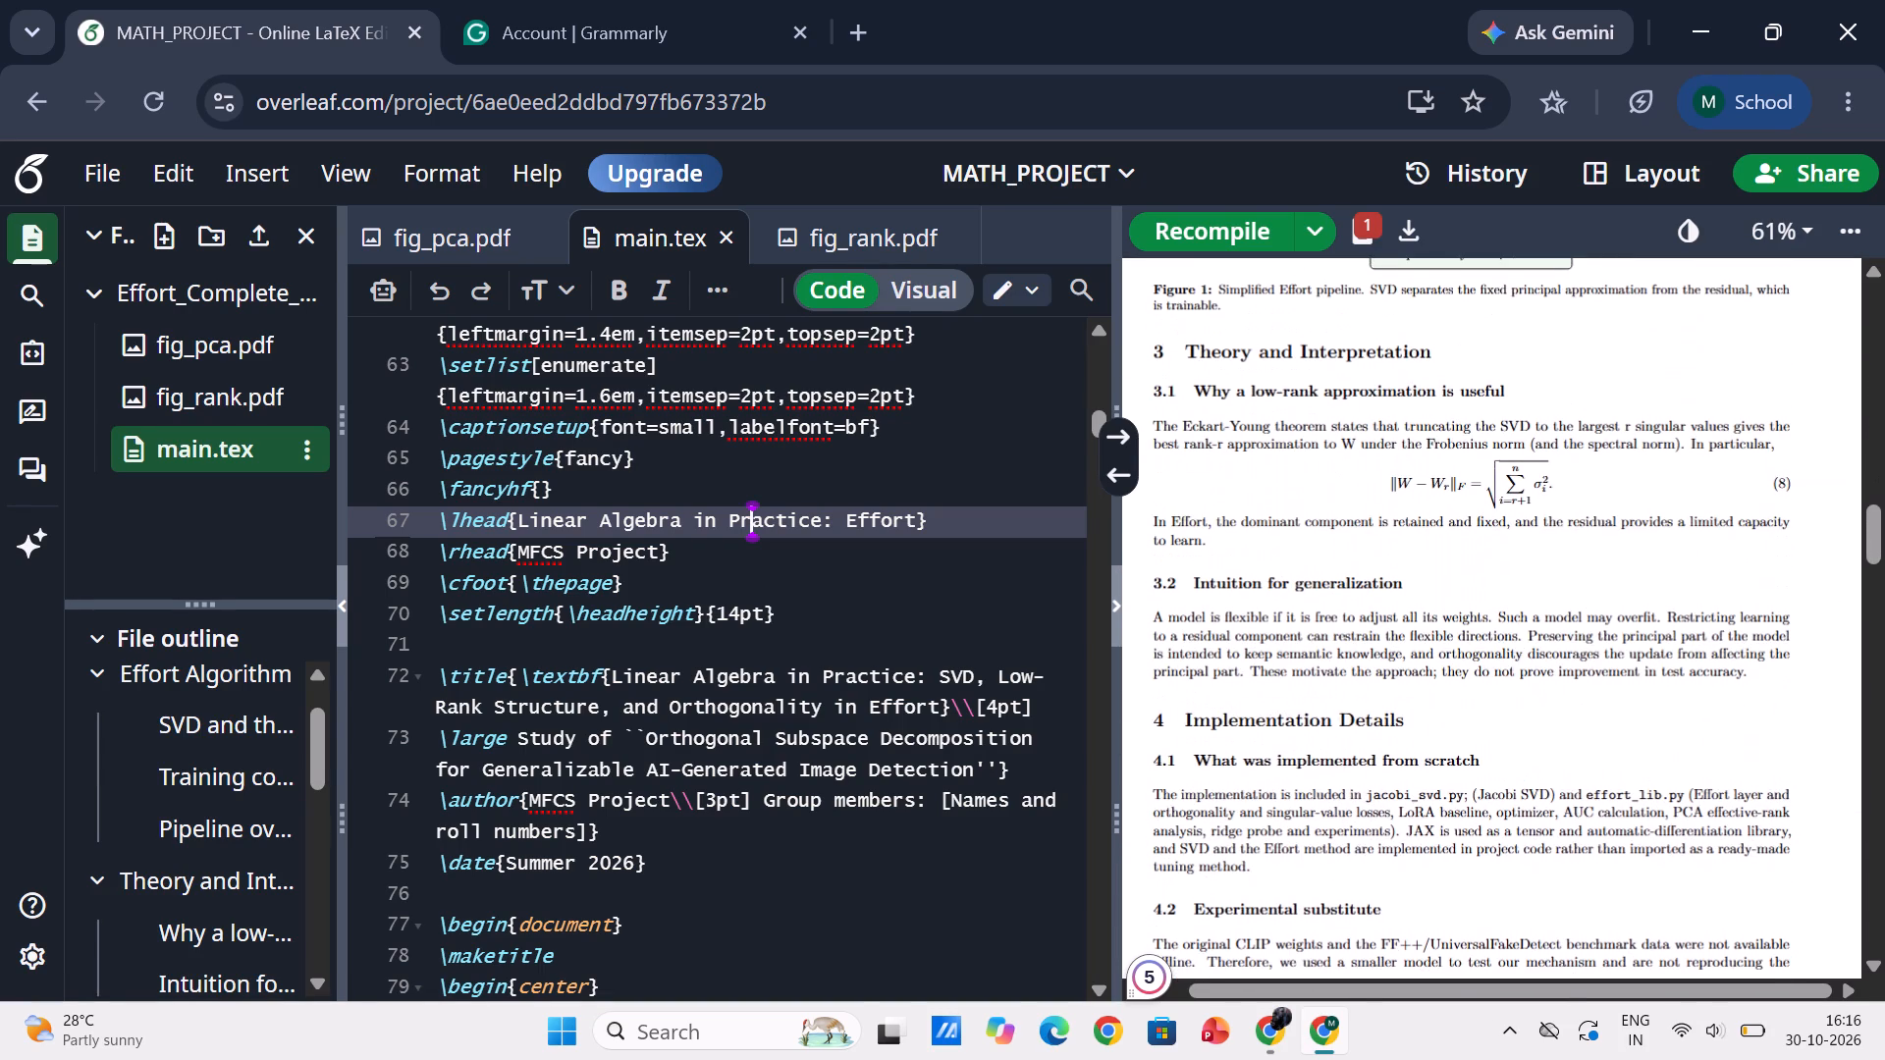
scroll(1332, 740, down, 2)
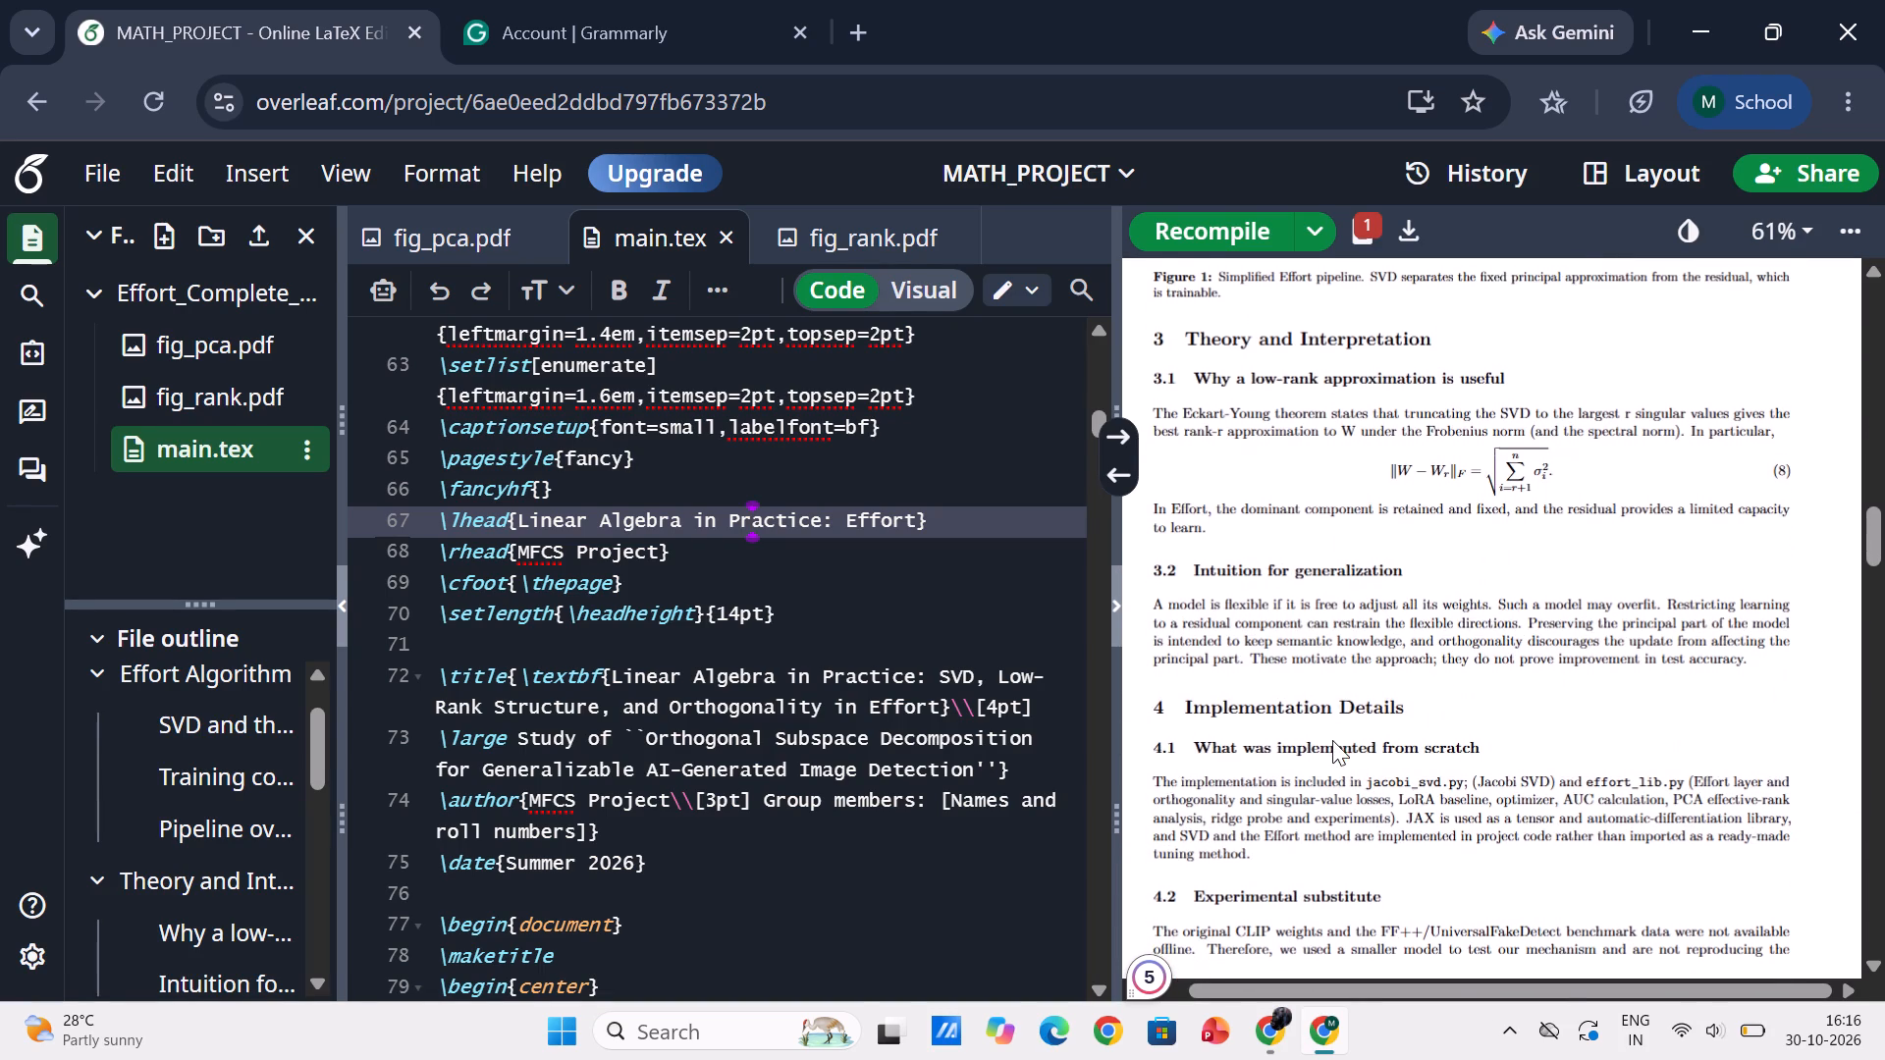
scroll(1332, 740, down, 1)
scroll(1332, 740, up, 1)
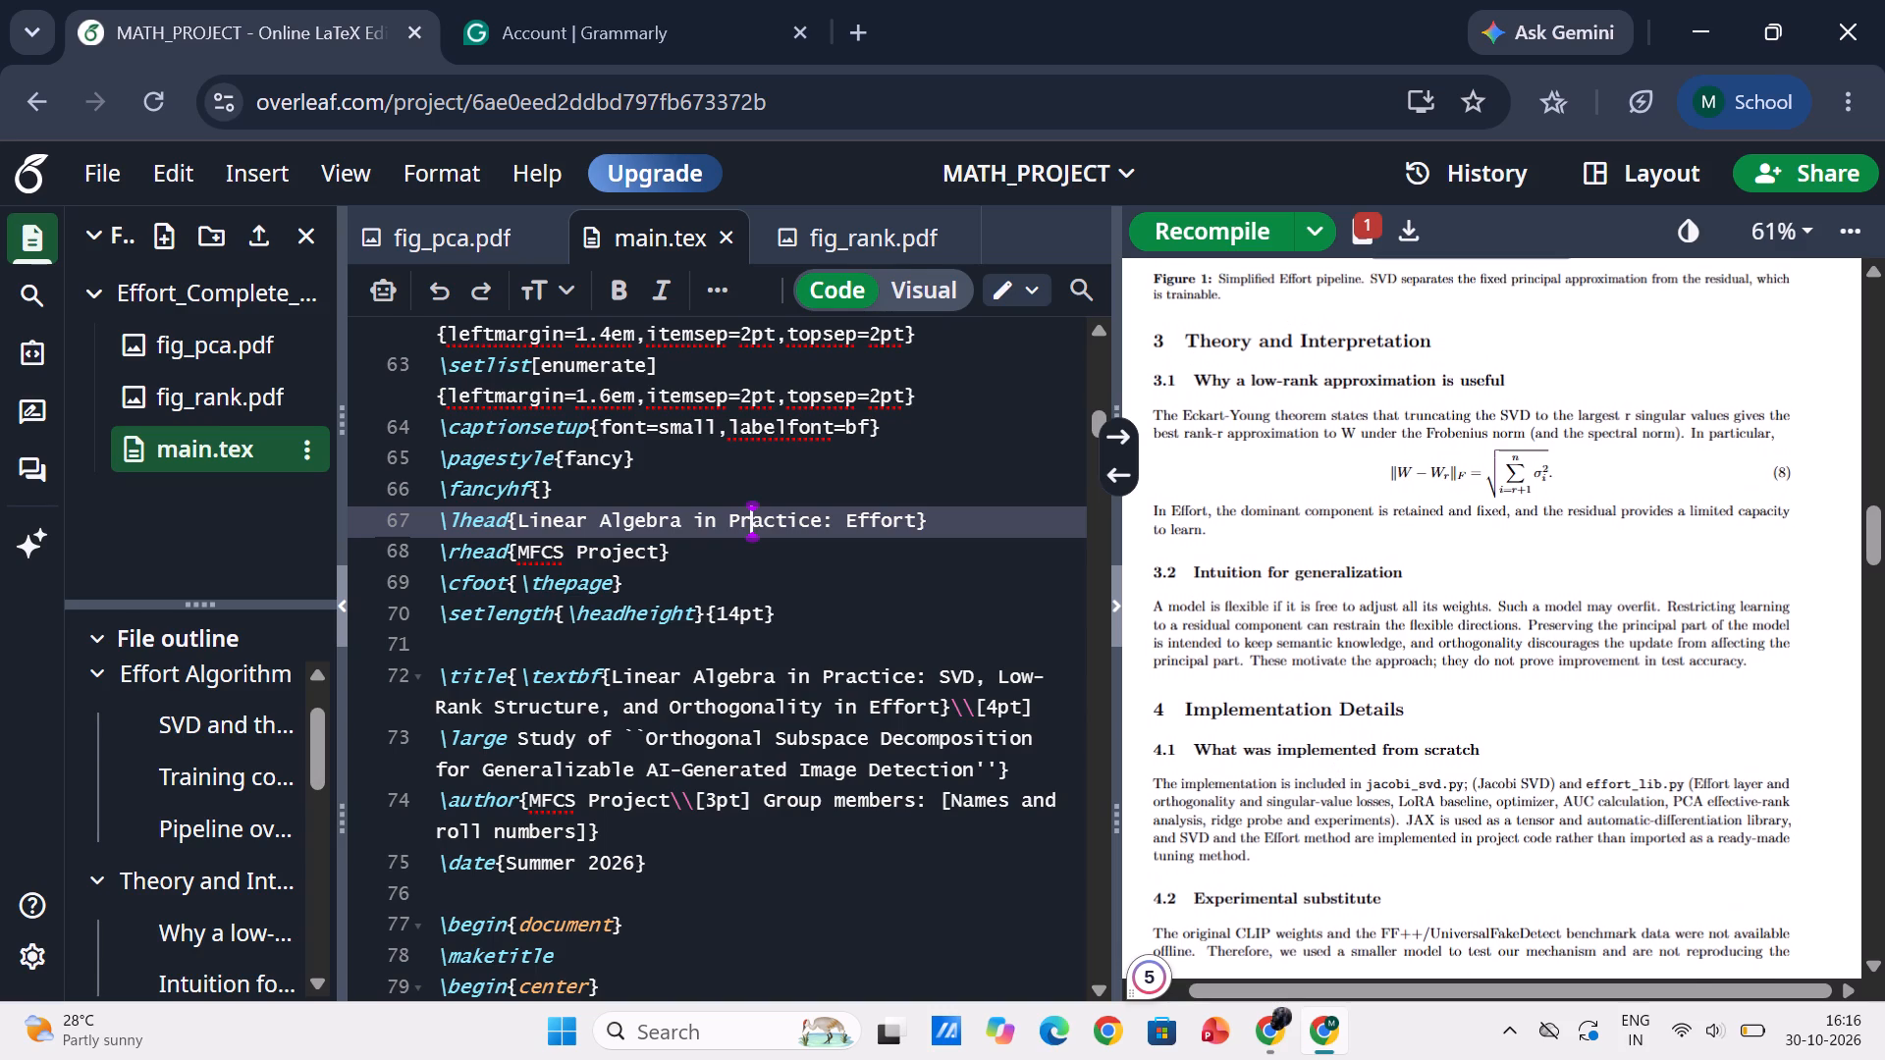
scroll(1332, 740, down, 1)
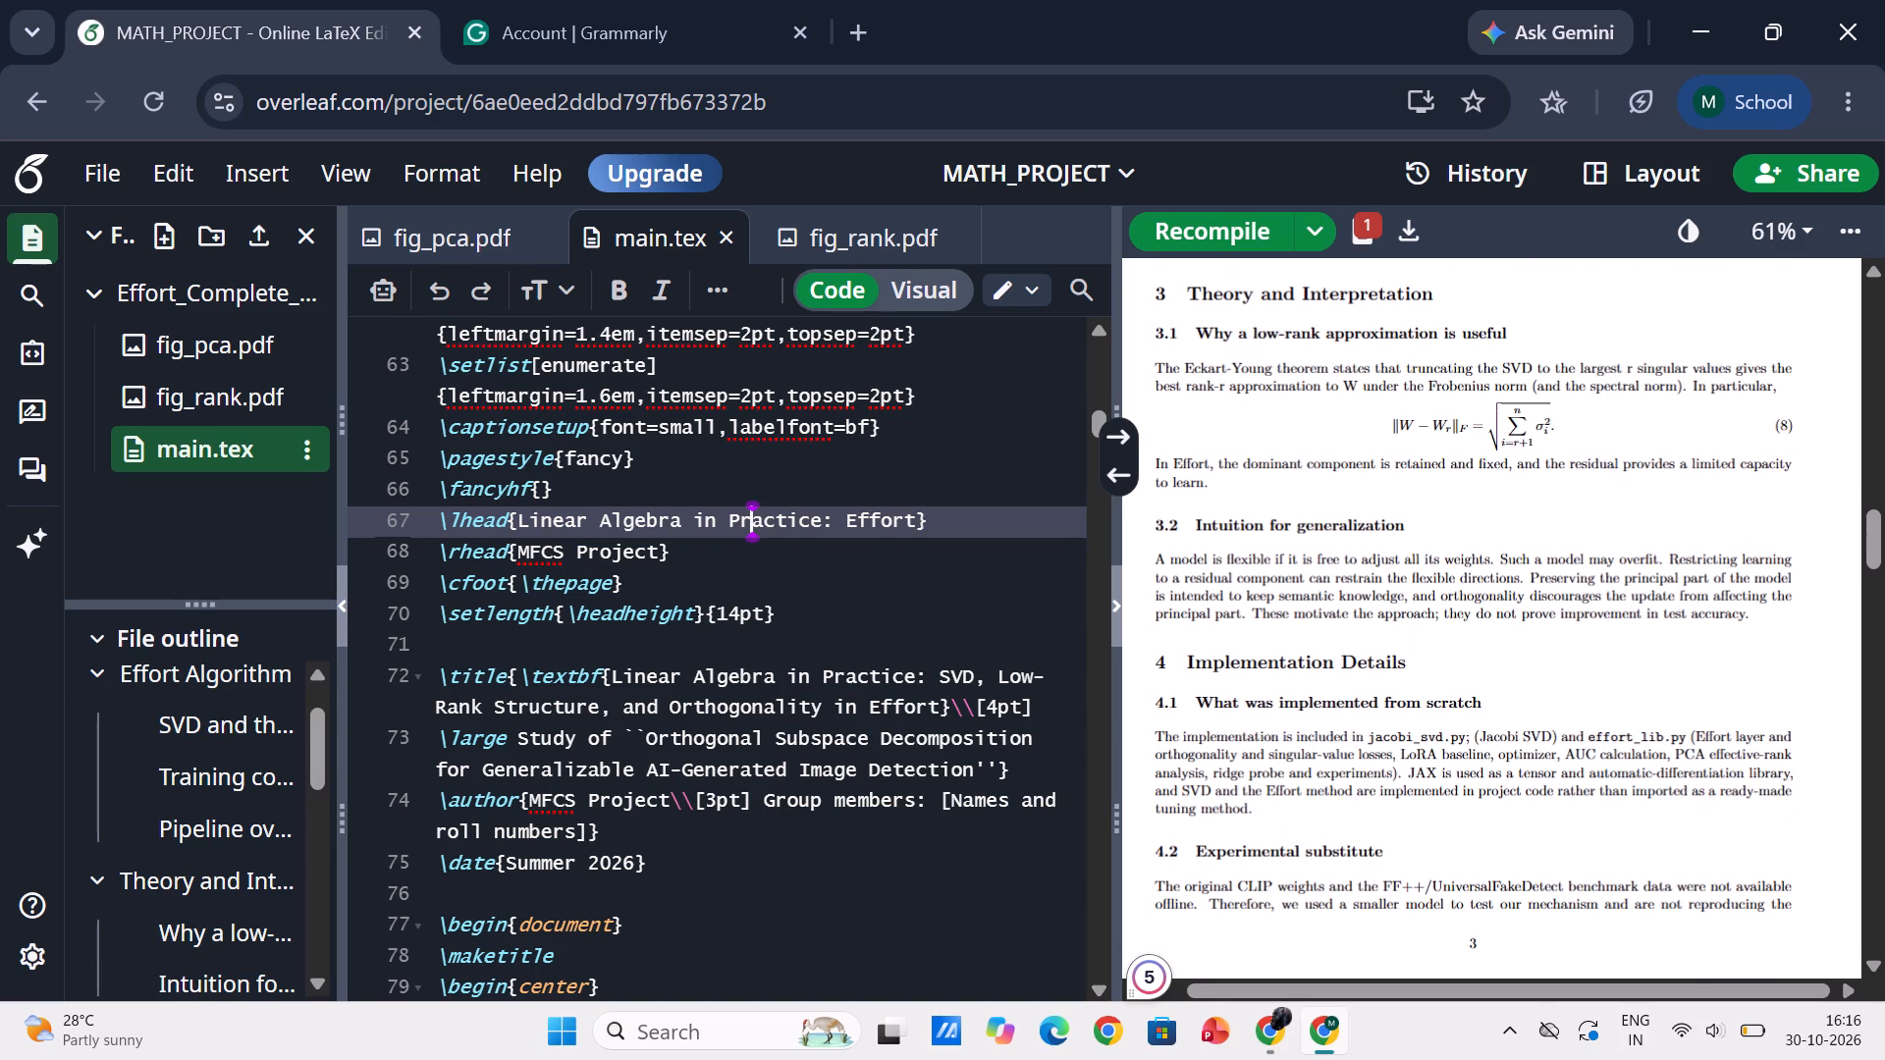
scroll(1332, 740, down, 1)
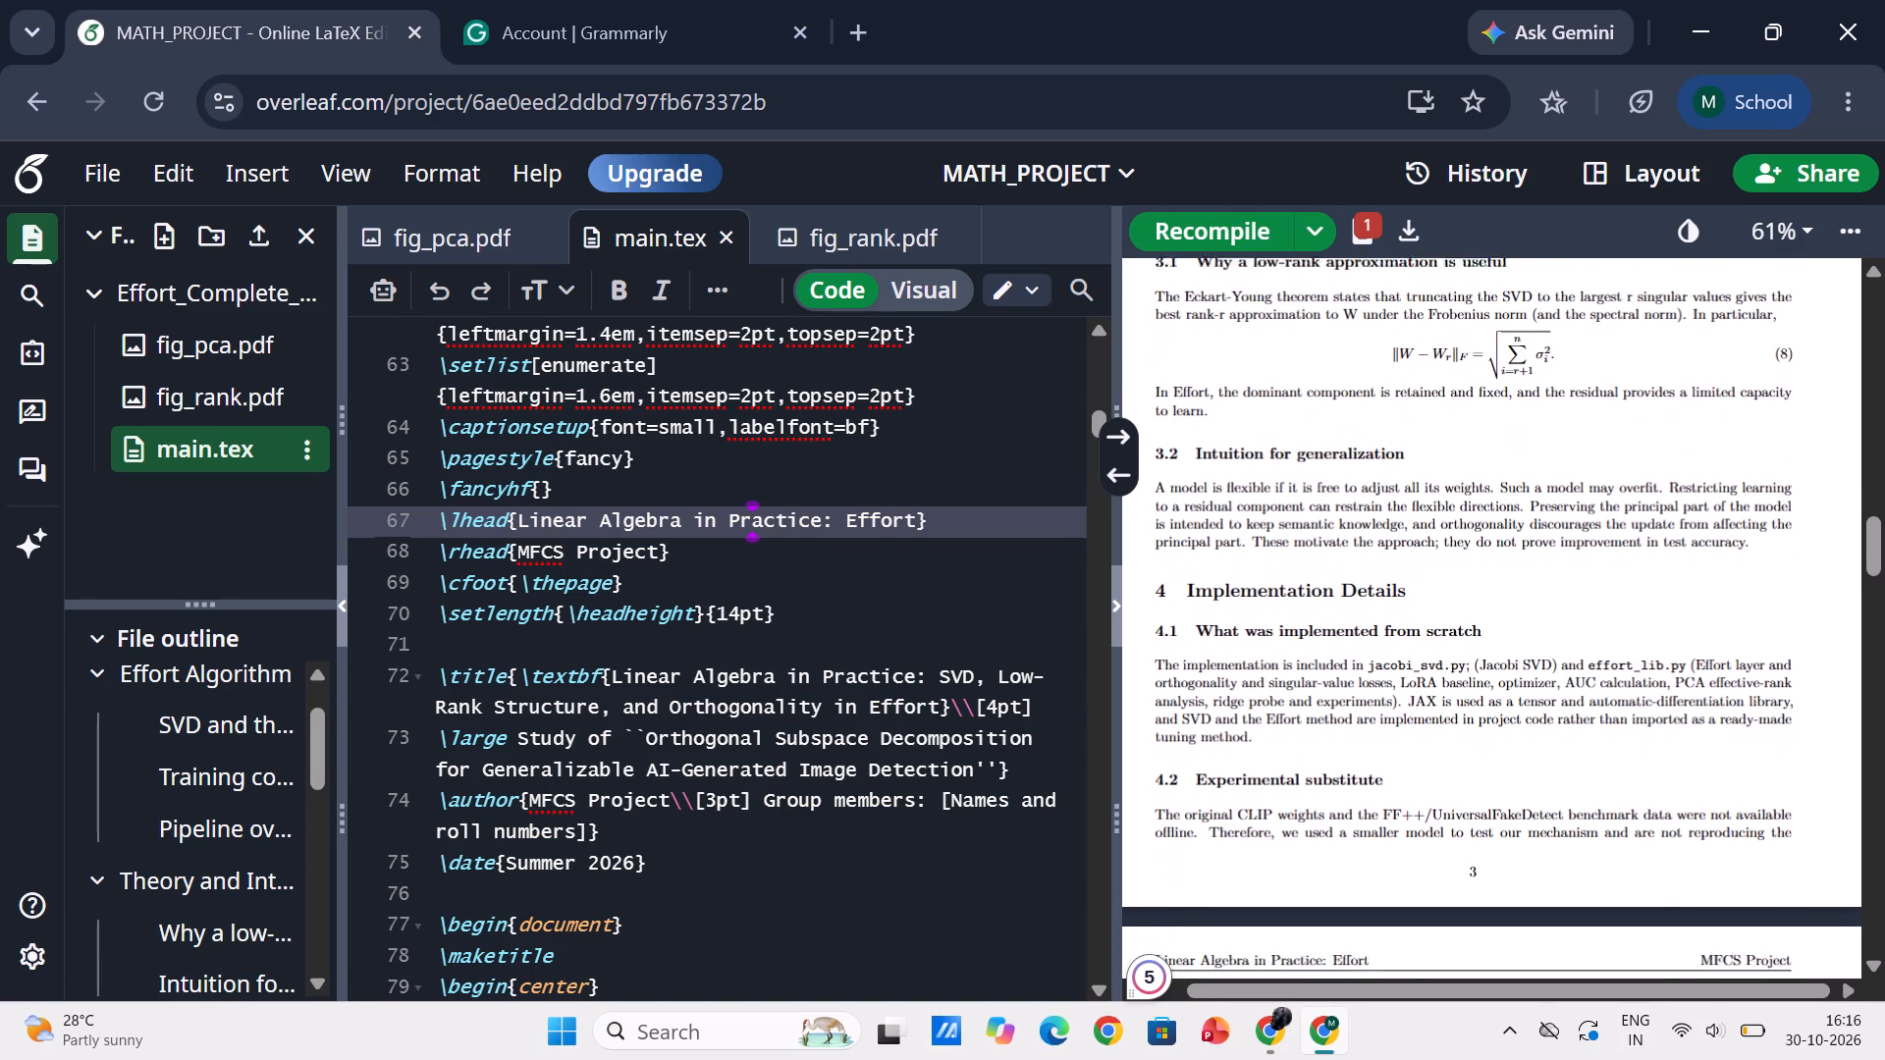
scroll(1332, 740, down, 2)
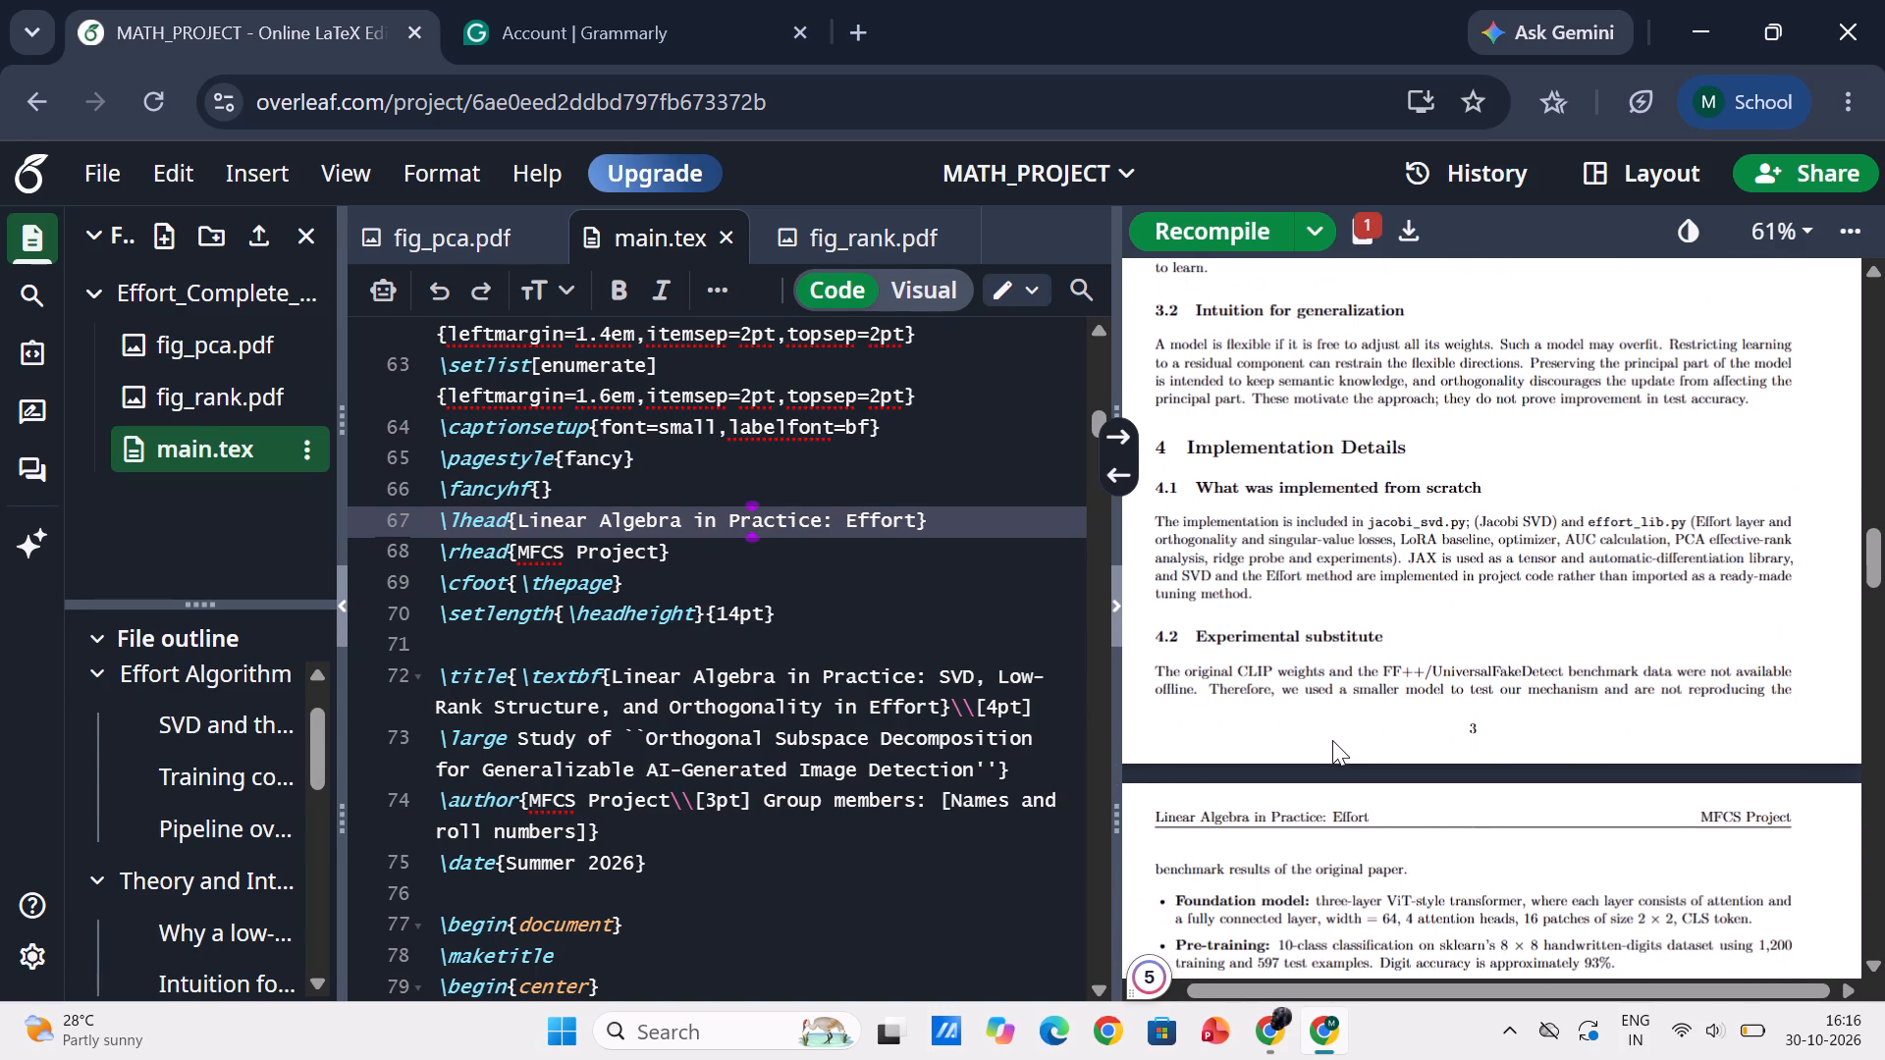
scroll(1332, 740, down, 1)
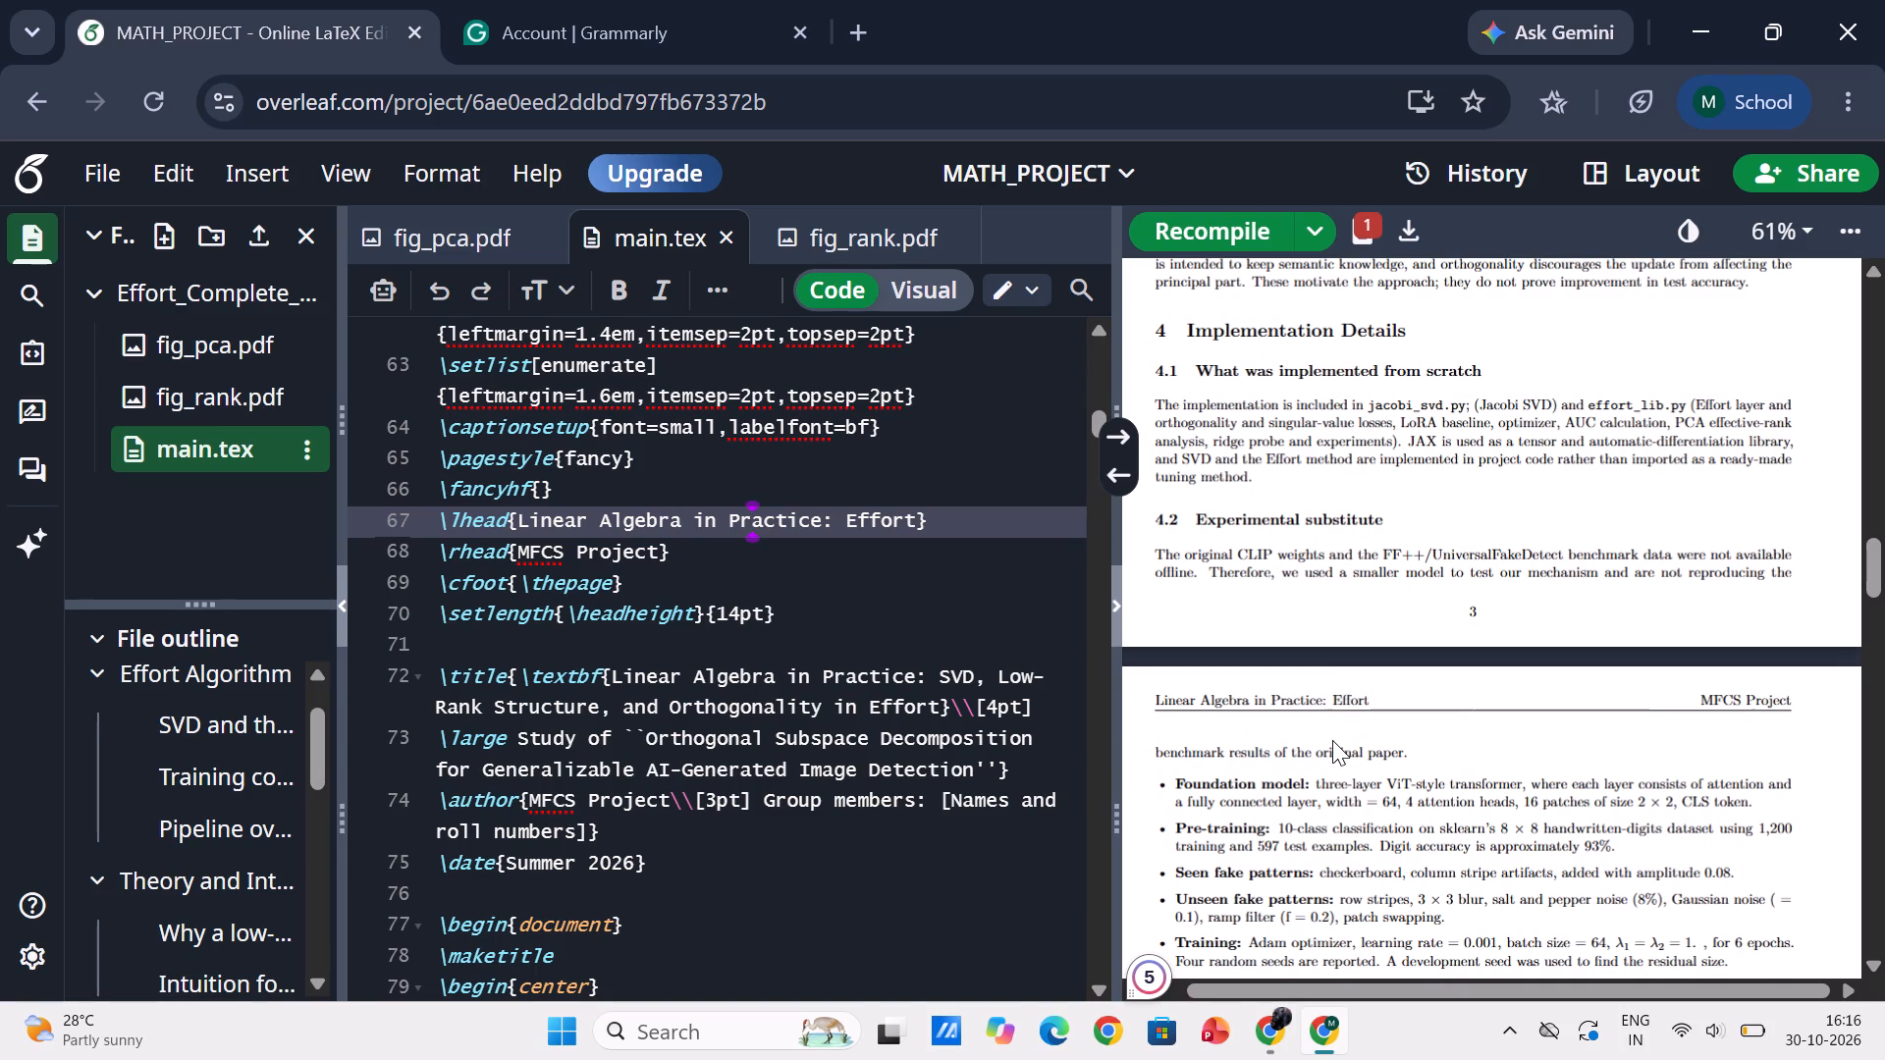
scroll(1332, 740, down, 1)
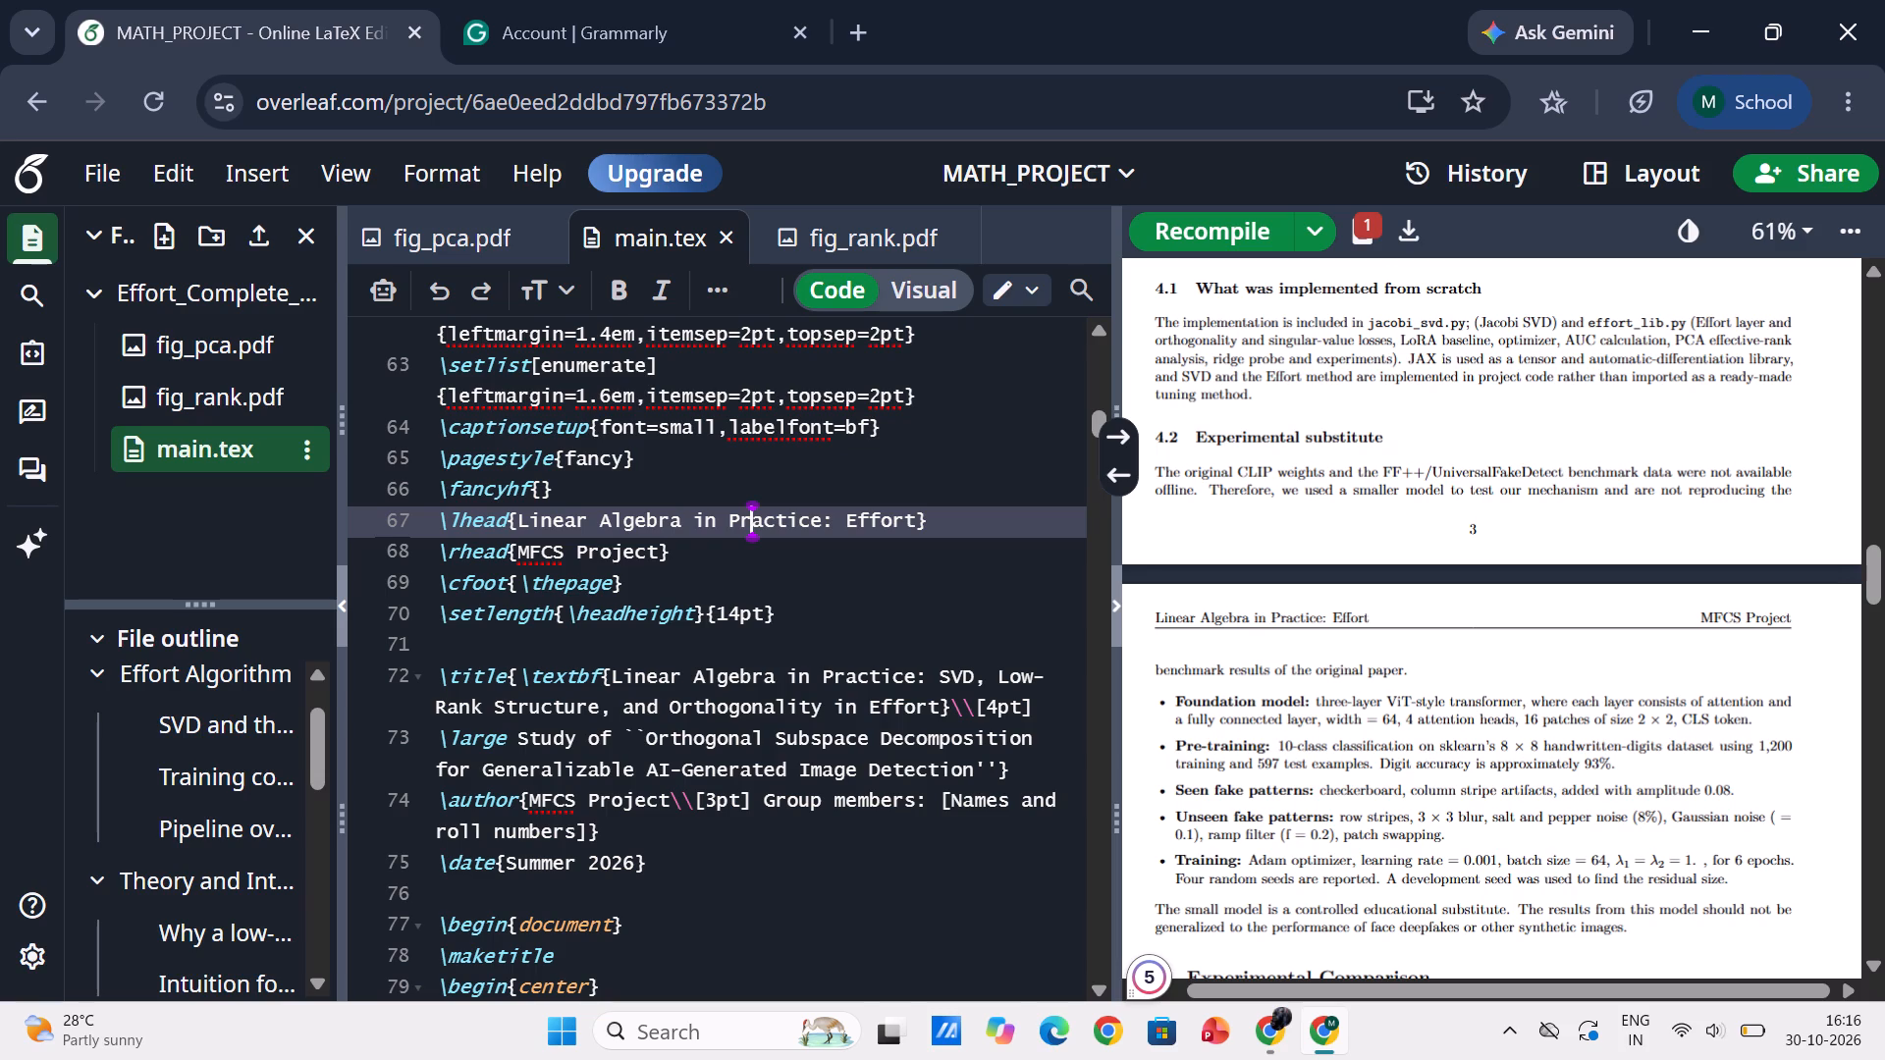
scroll(1332, 740, down, 1)
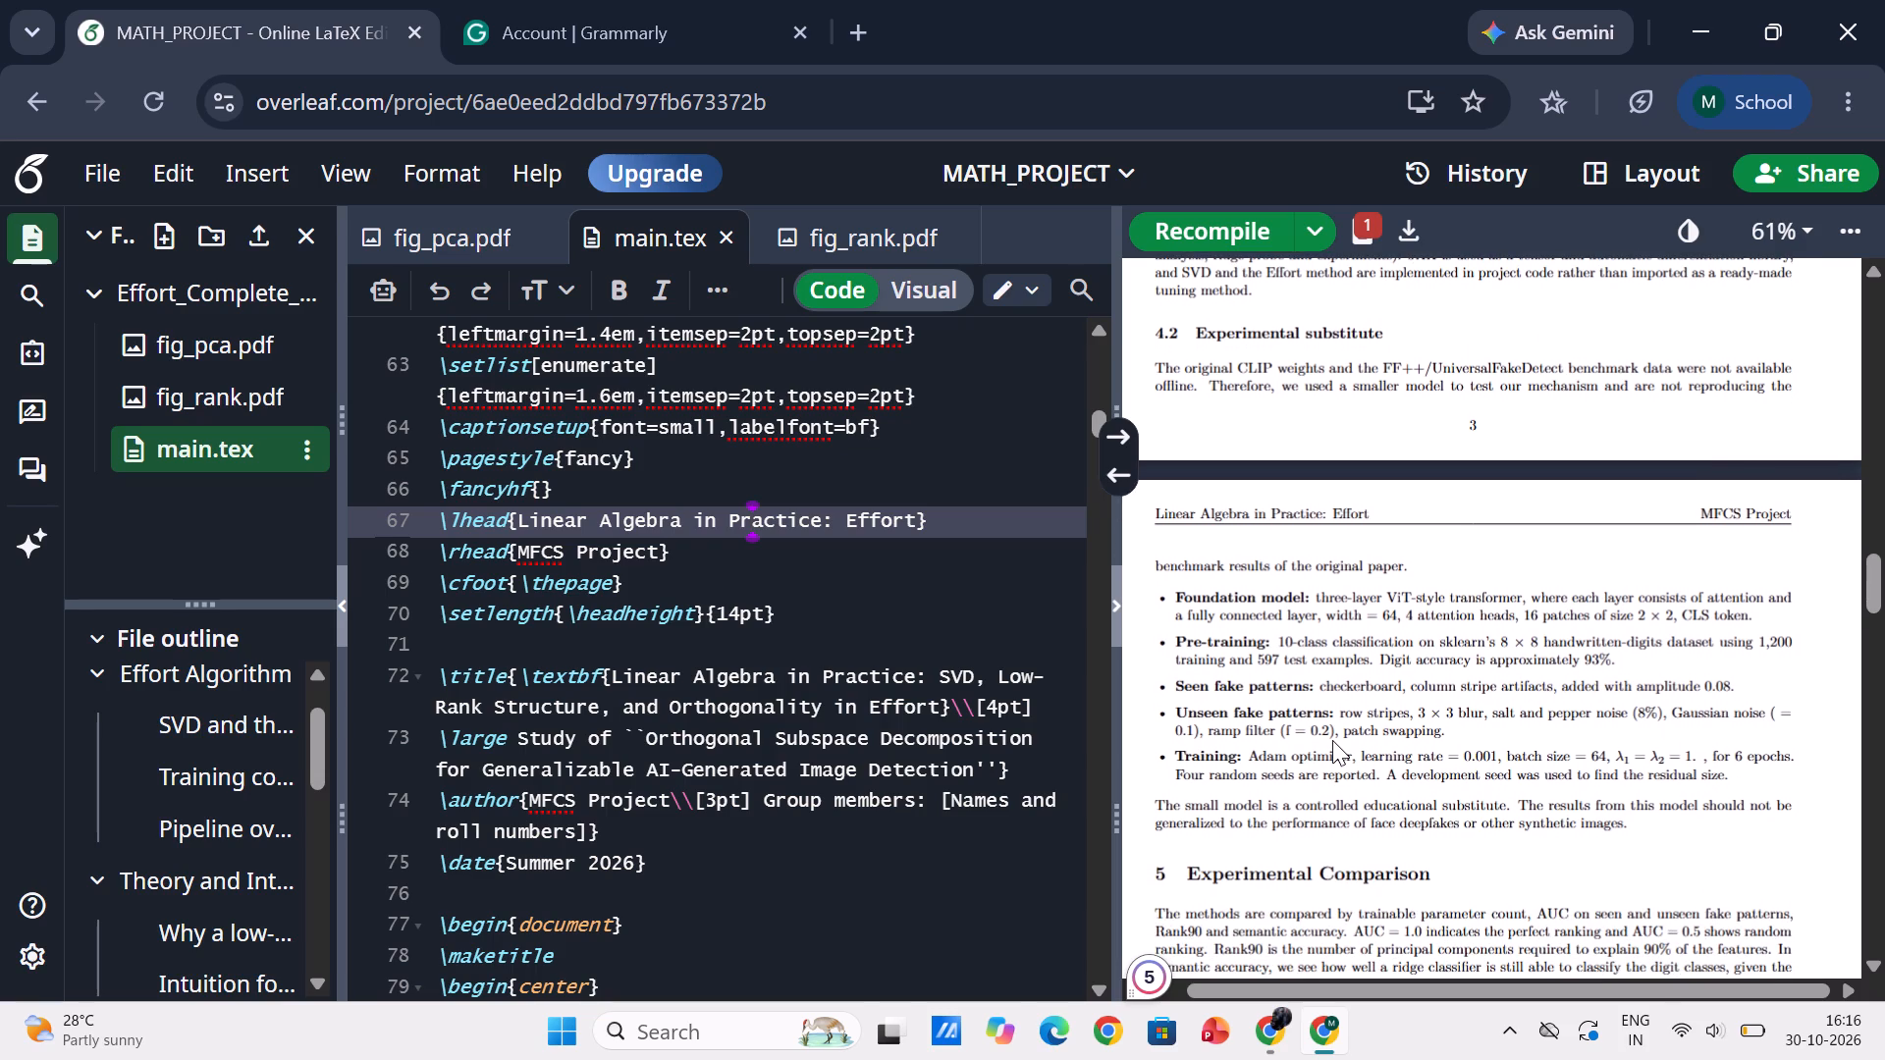
scroll(1332, 740, down, 2)
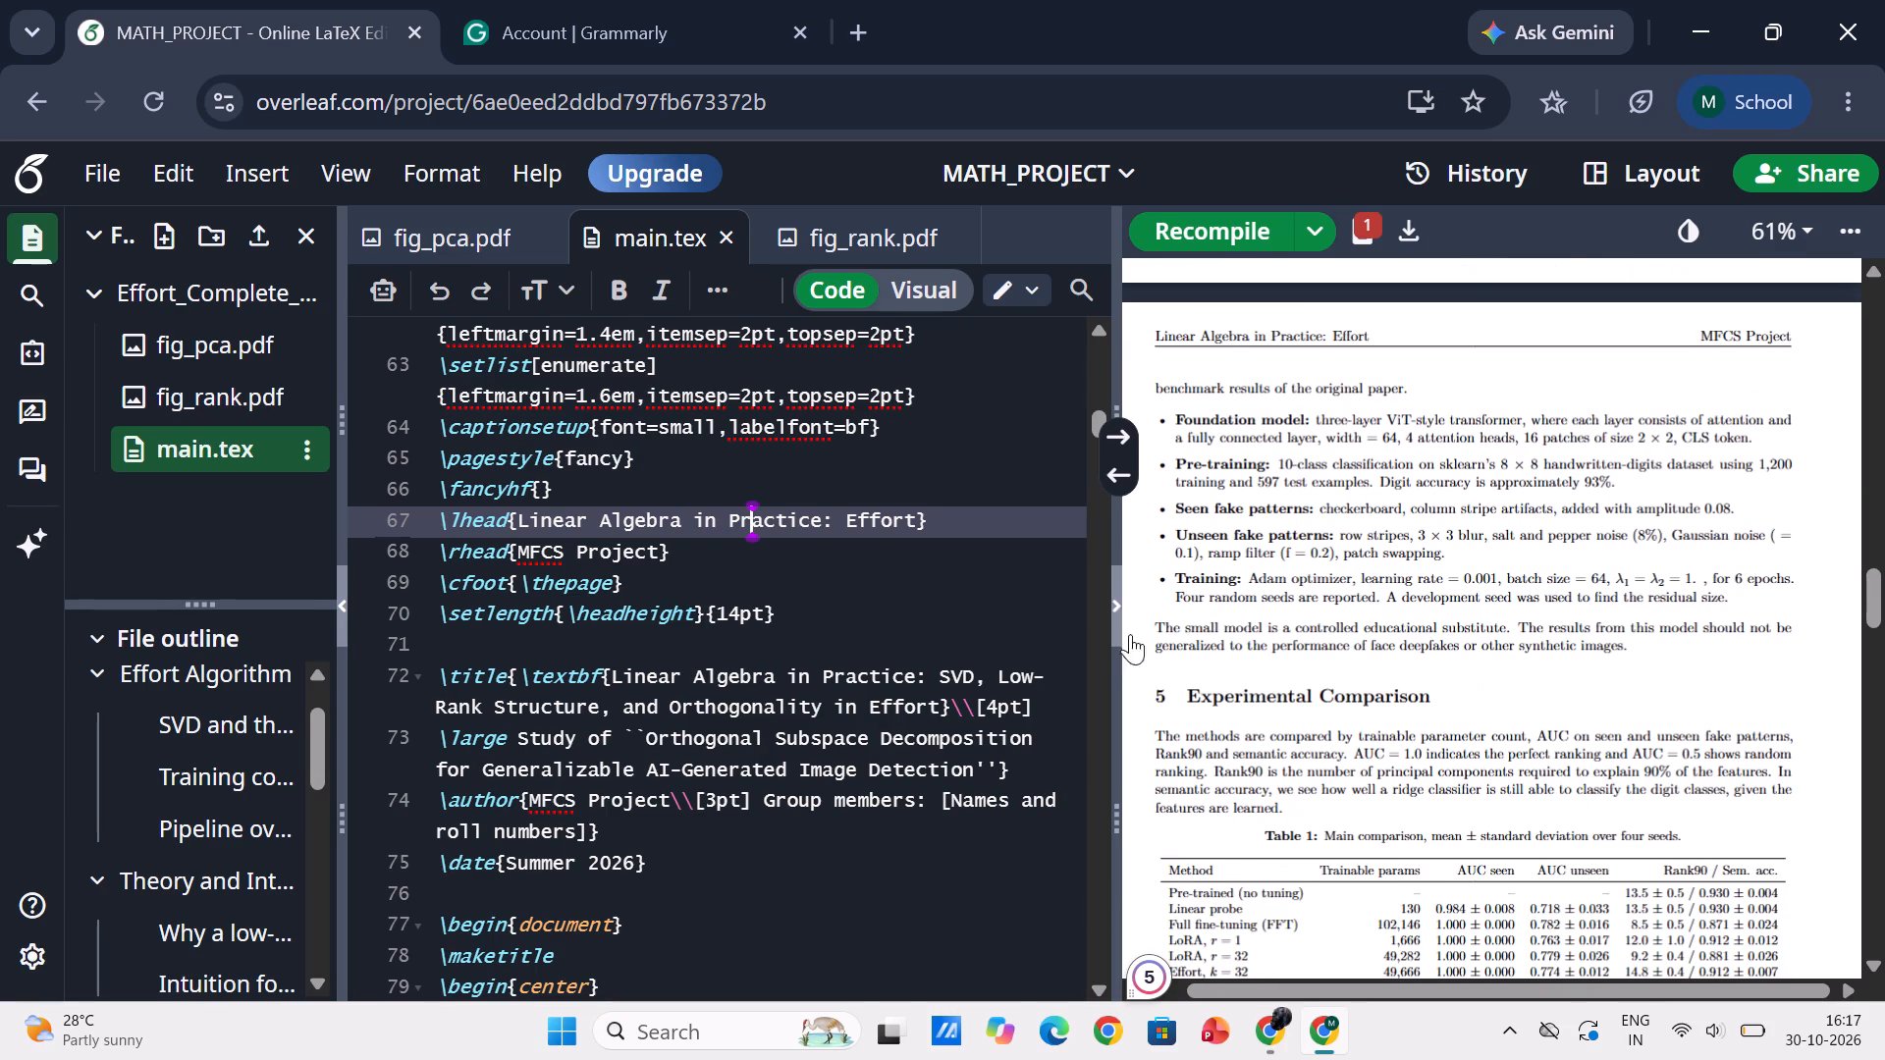
scroll(1308, 632, up, 14)
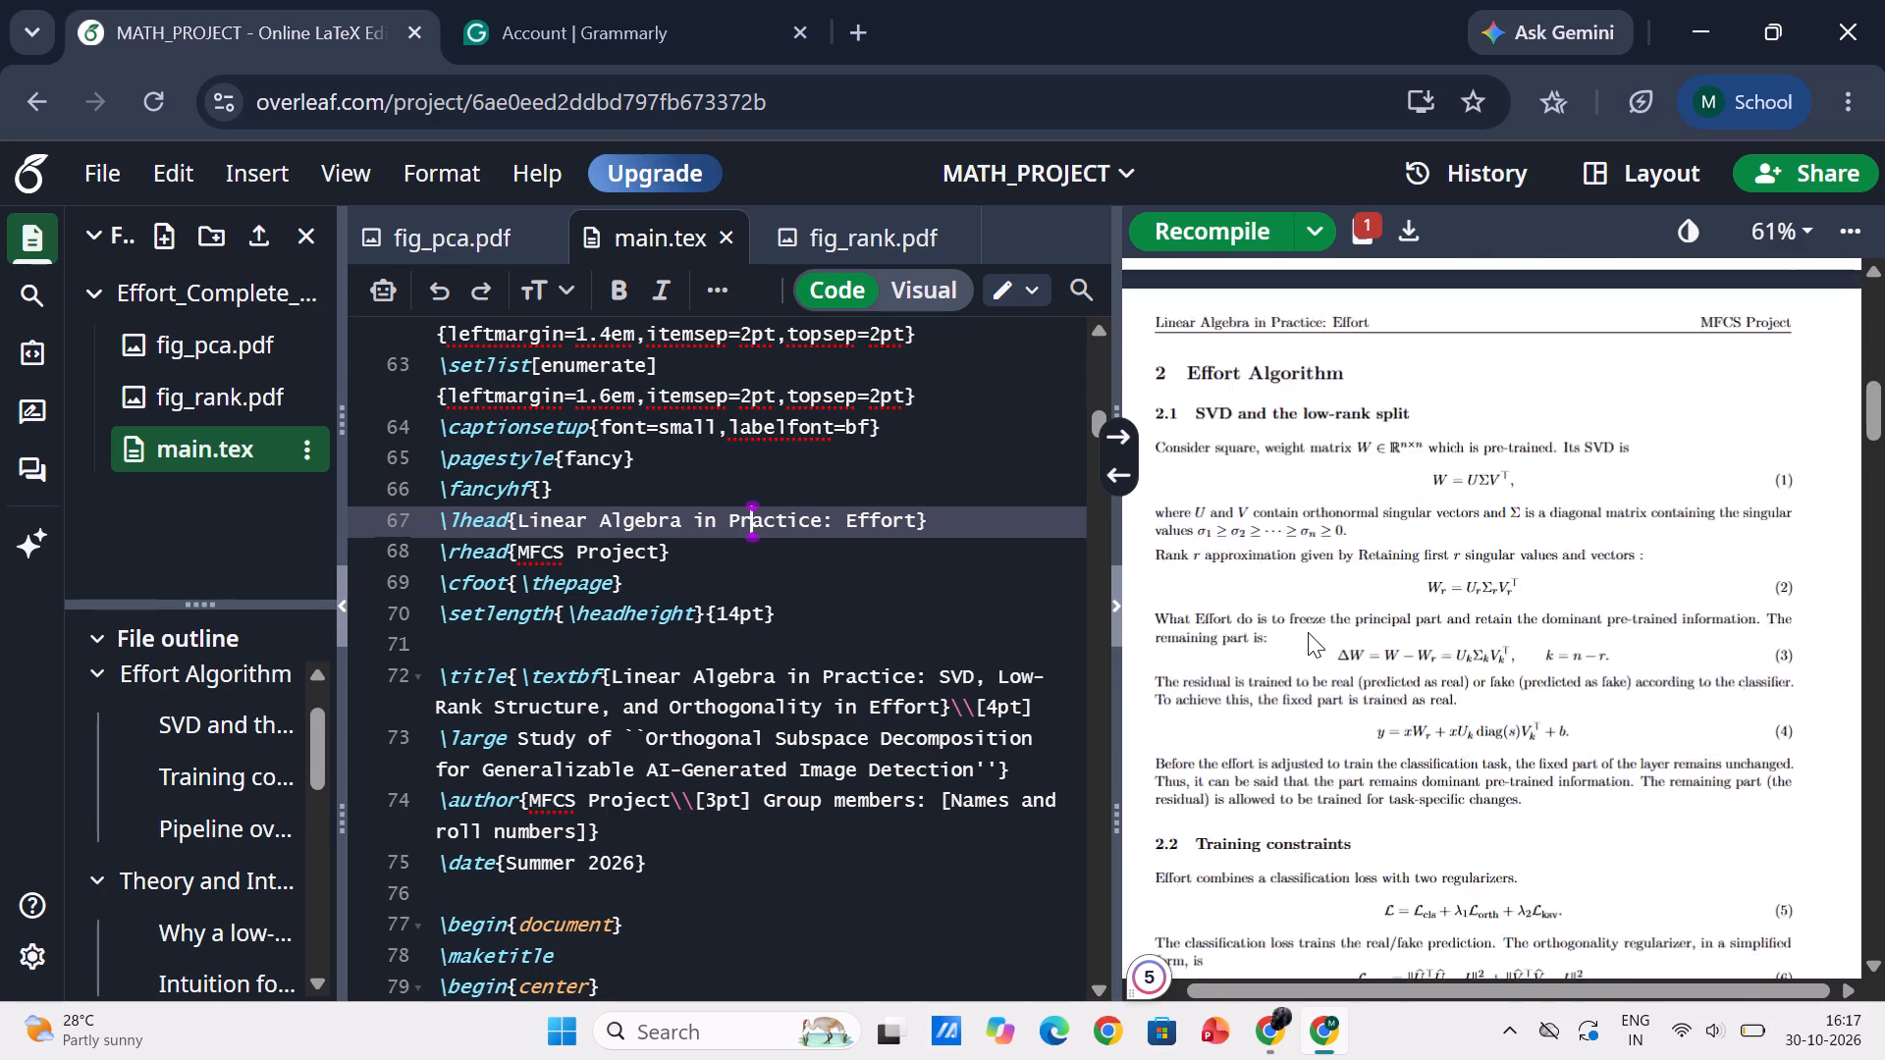
scroll(1308, 632, up, 3)
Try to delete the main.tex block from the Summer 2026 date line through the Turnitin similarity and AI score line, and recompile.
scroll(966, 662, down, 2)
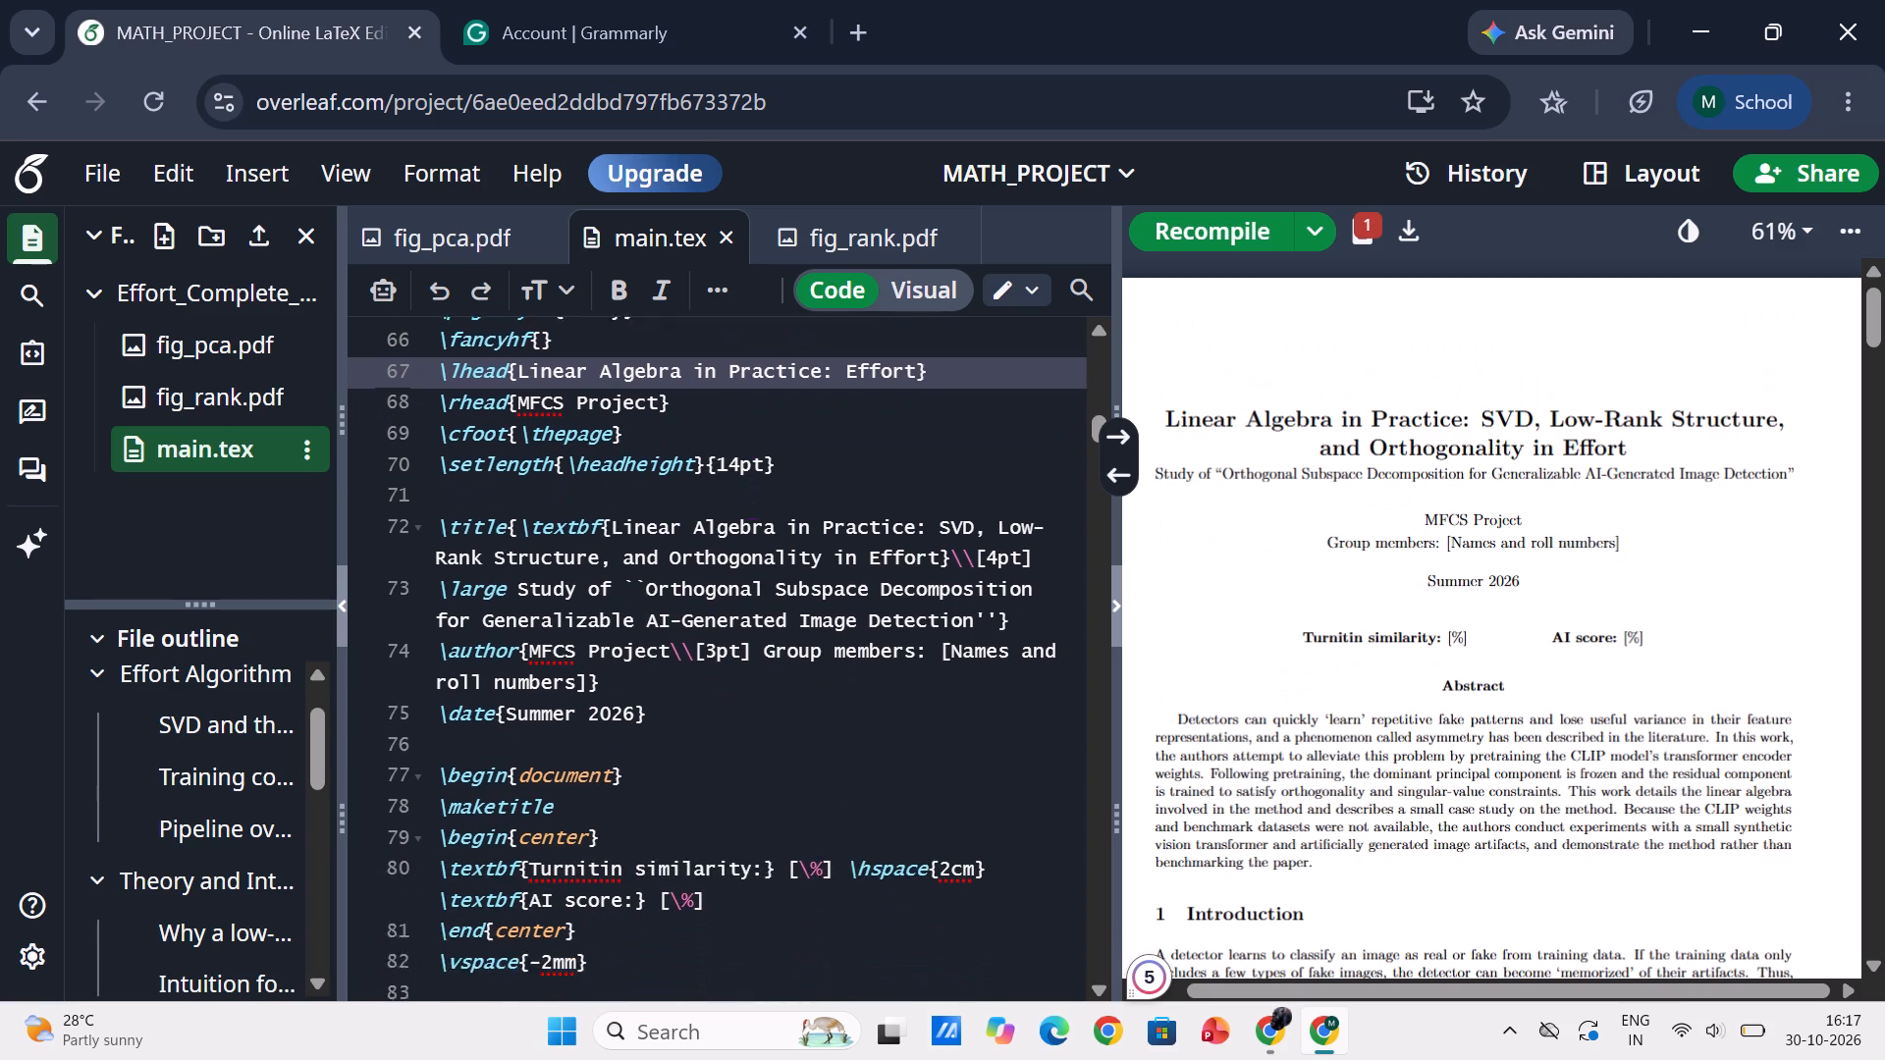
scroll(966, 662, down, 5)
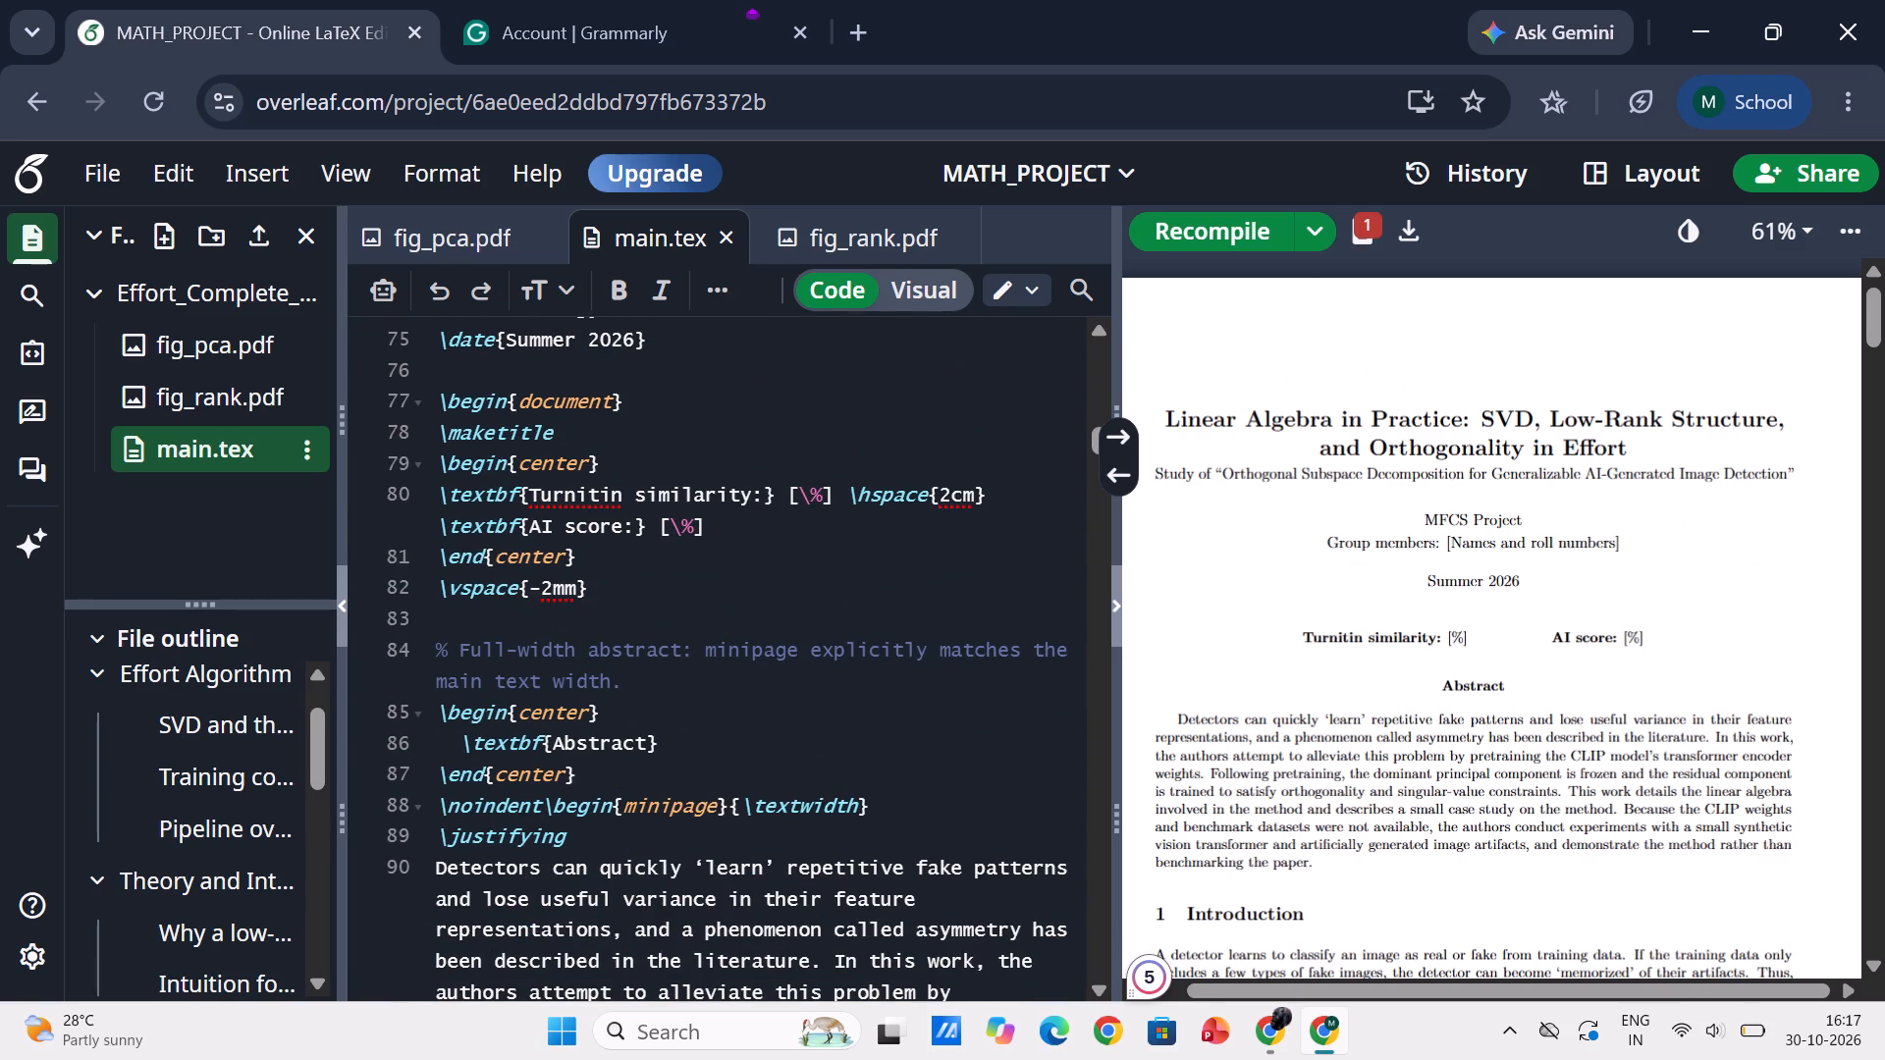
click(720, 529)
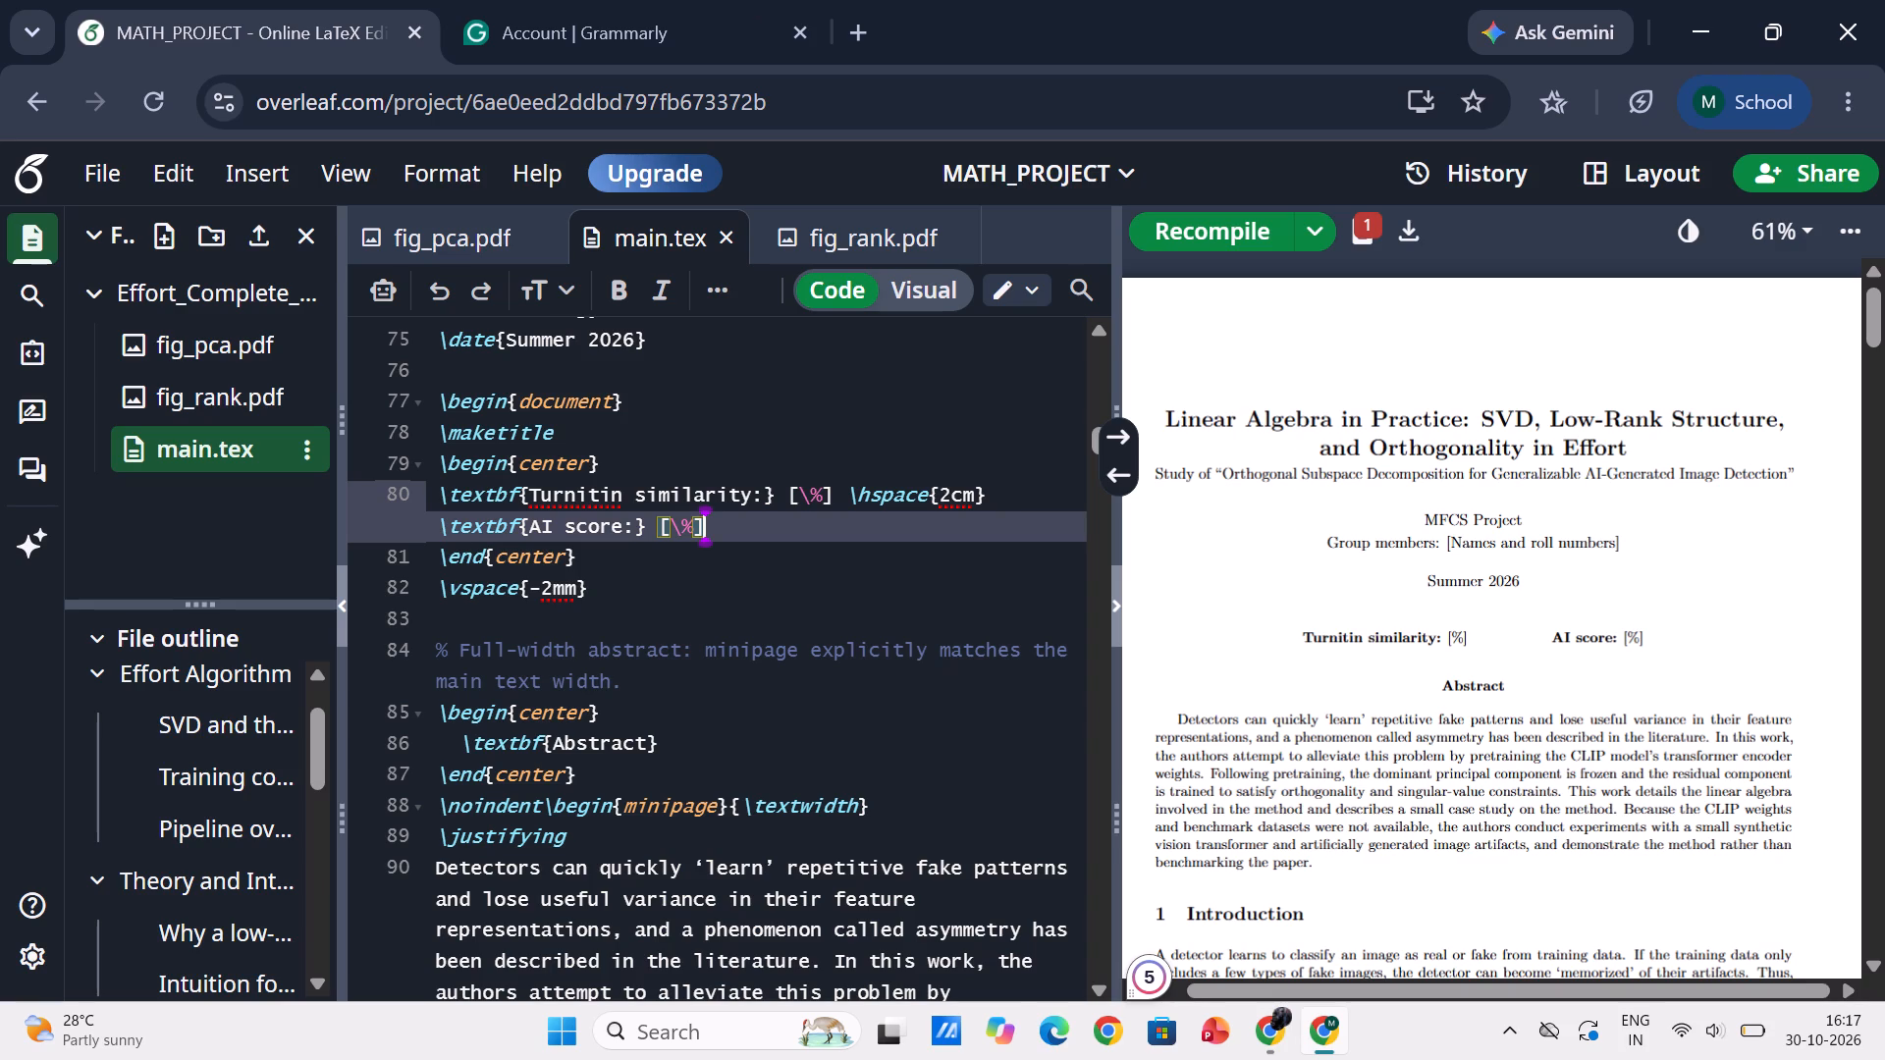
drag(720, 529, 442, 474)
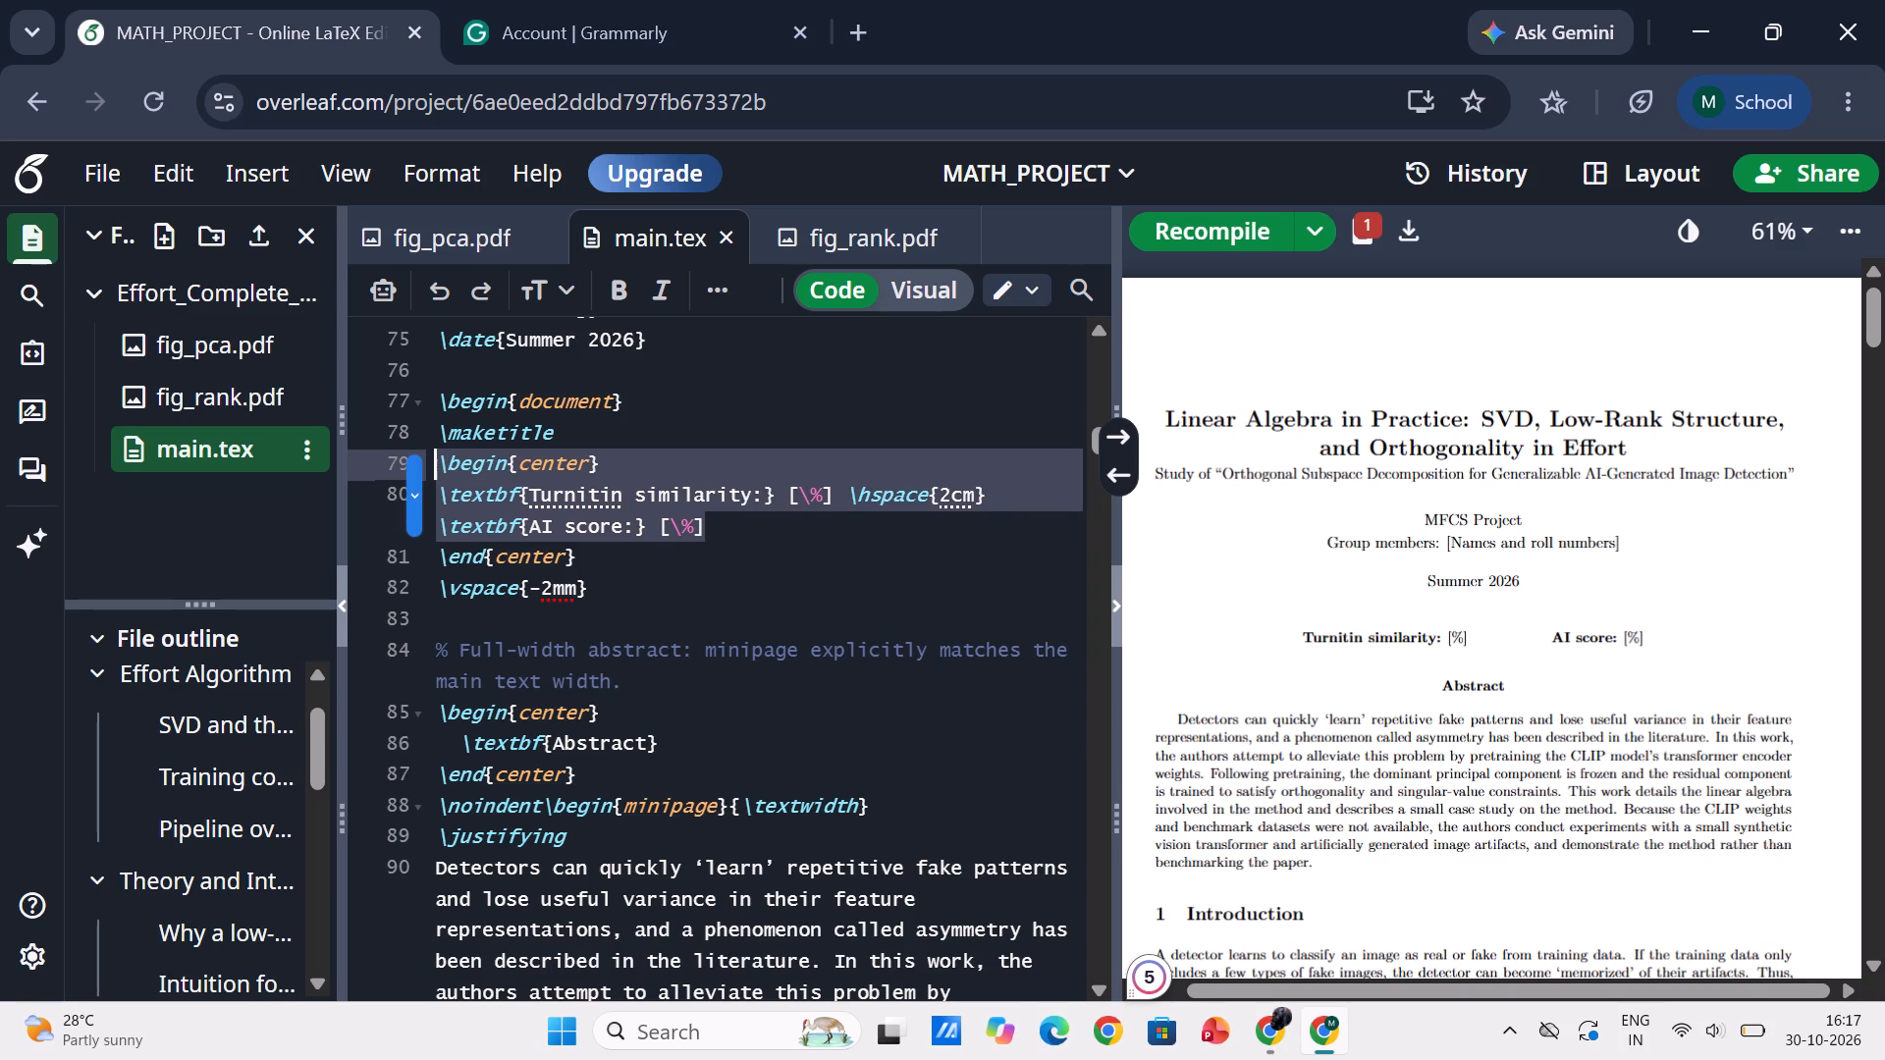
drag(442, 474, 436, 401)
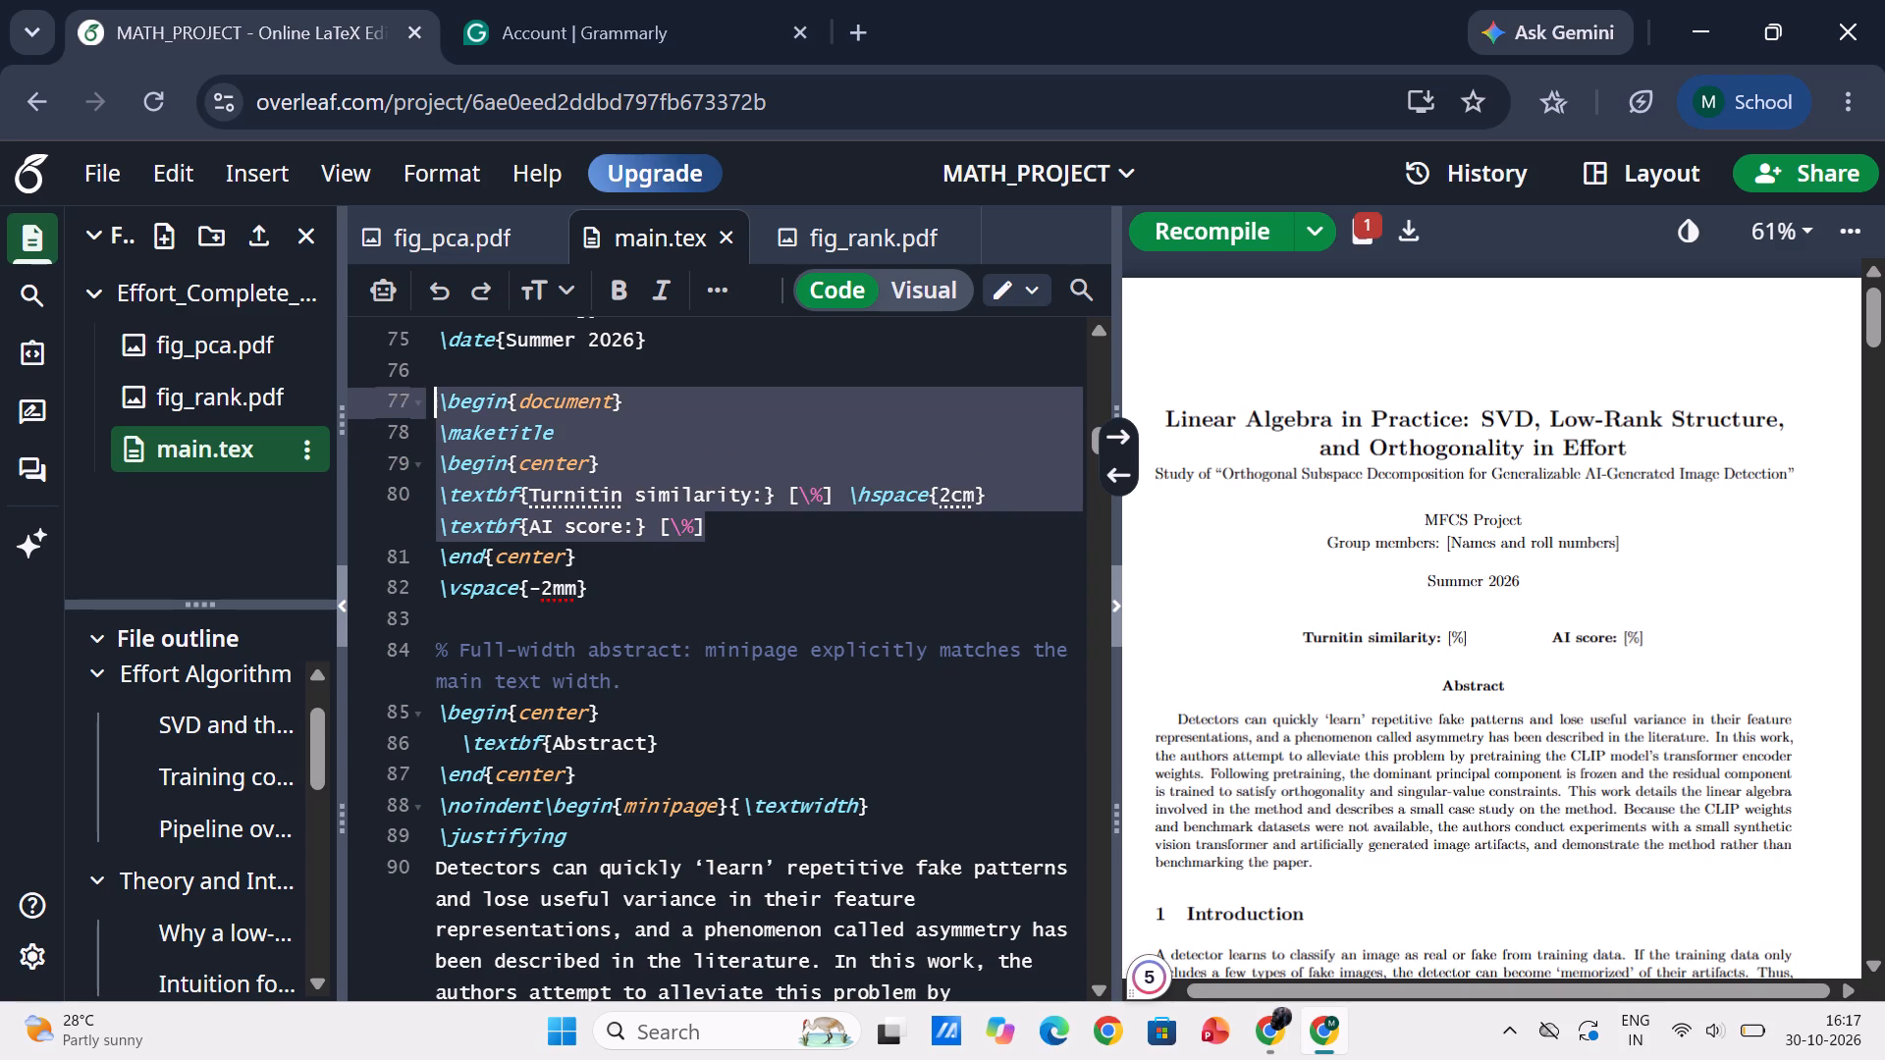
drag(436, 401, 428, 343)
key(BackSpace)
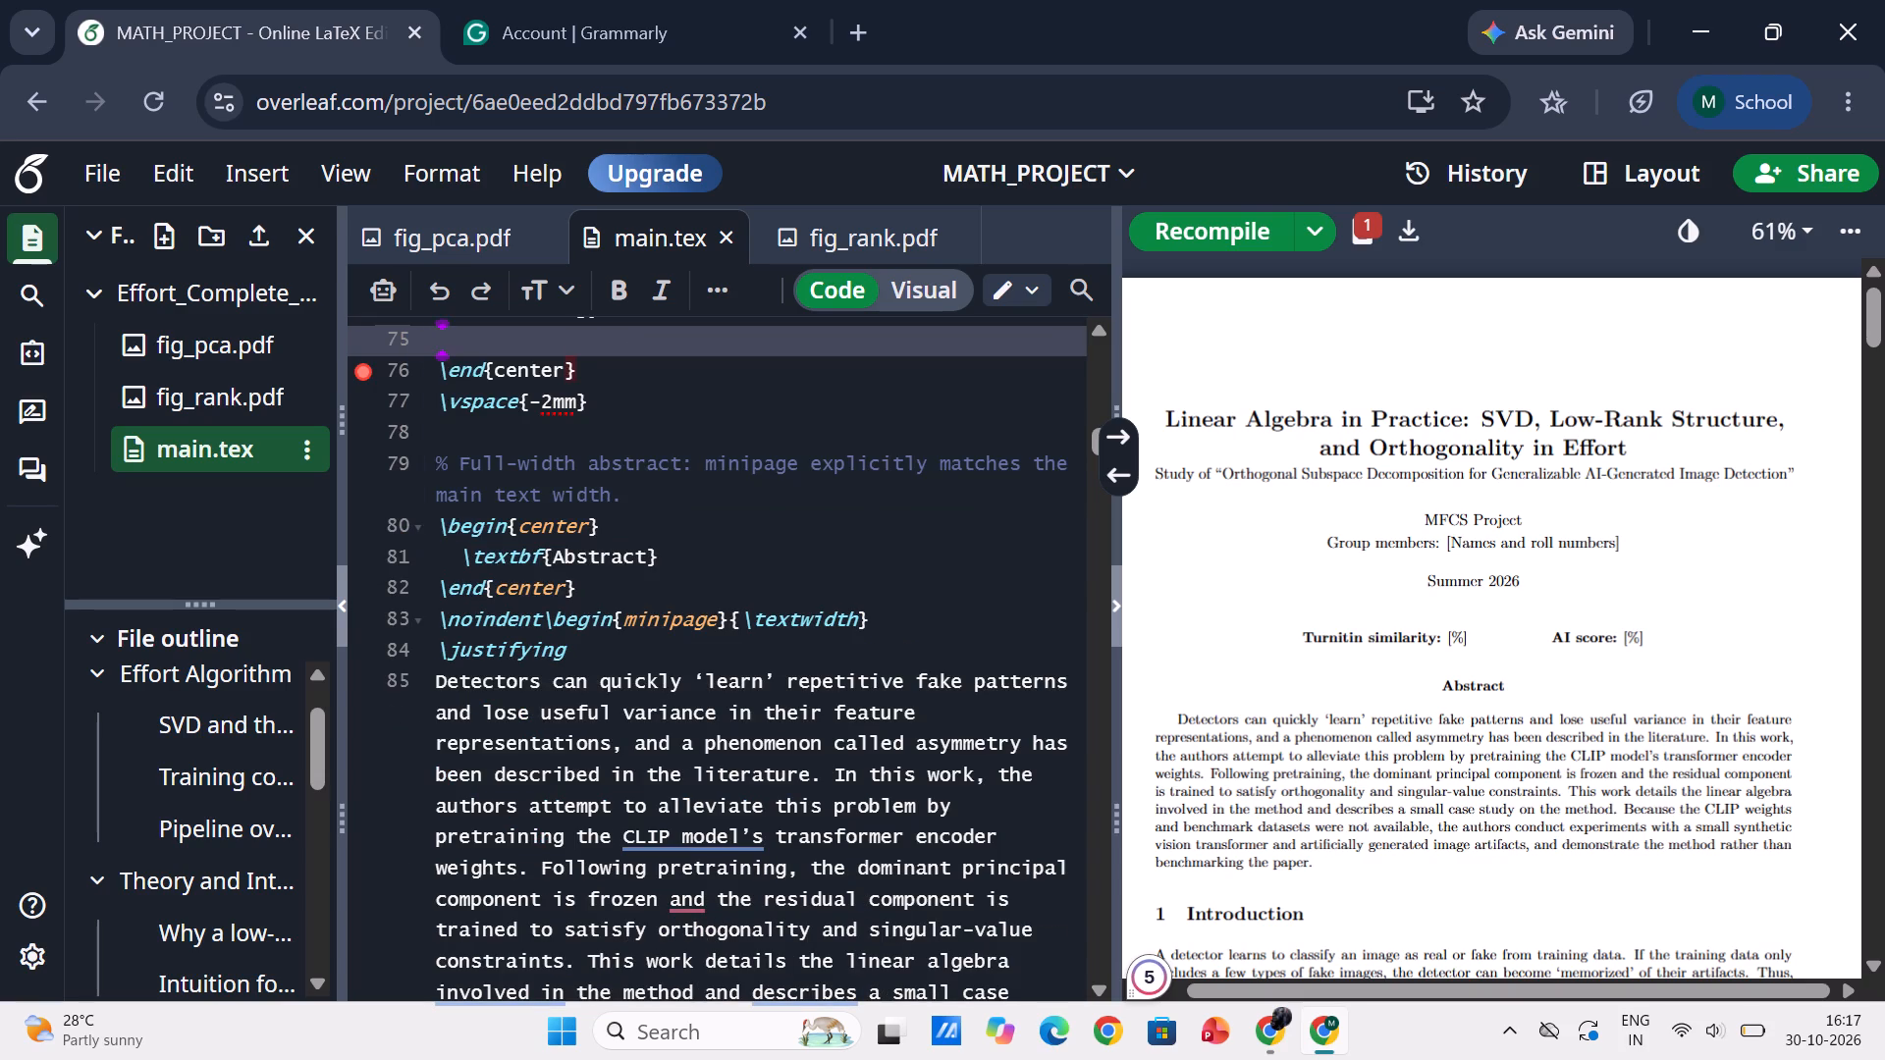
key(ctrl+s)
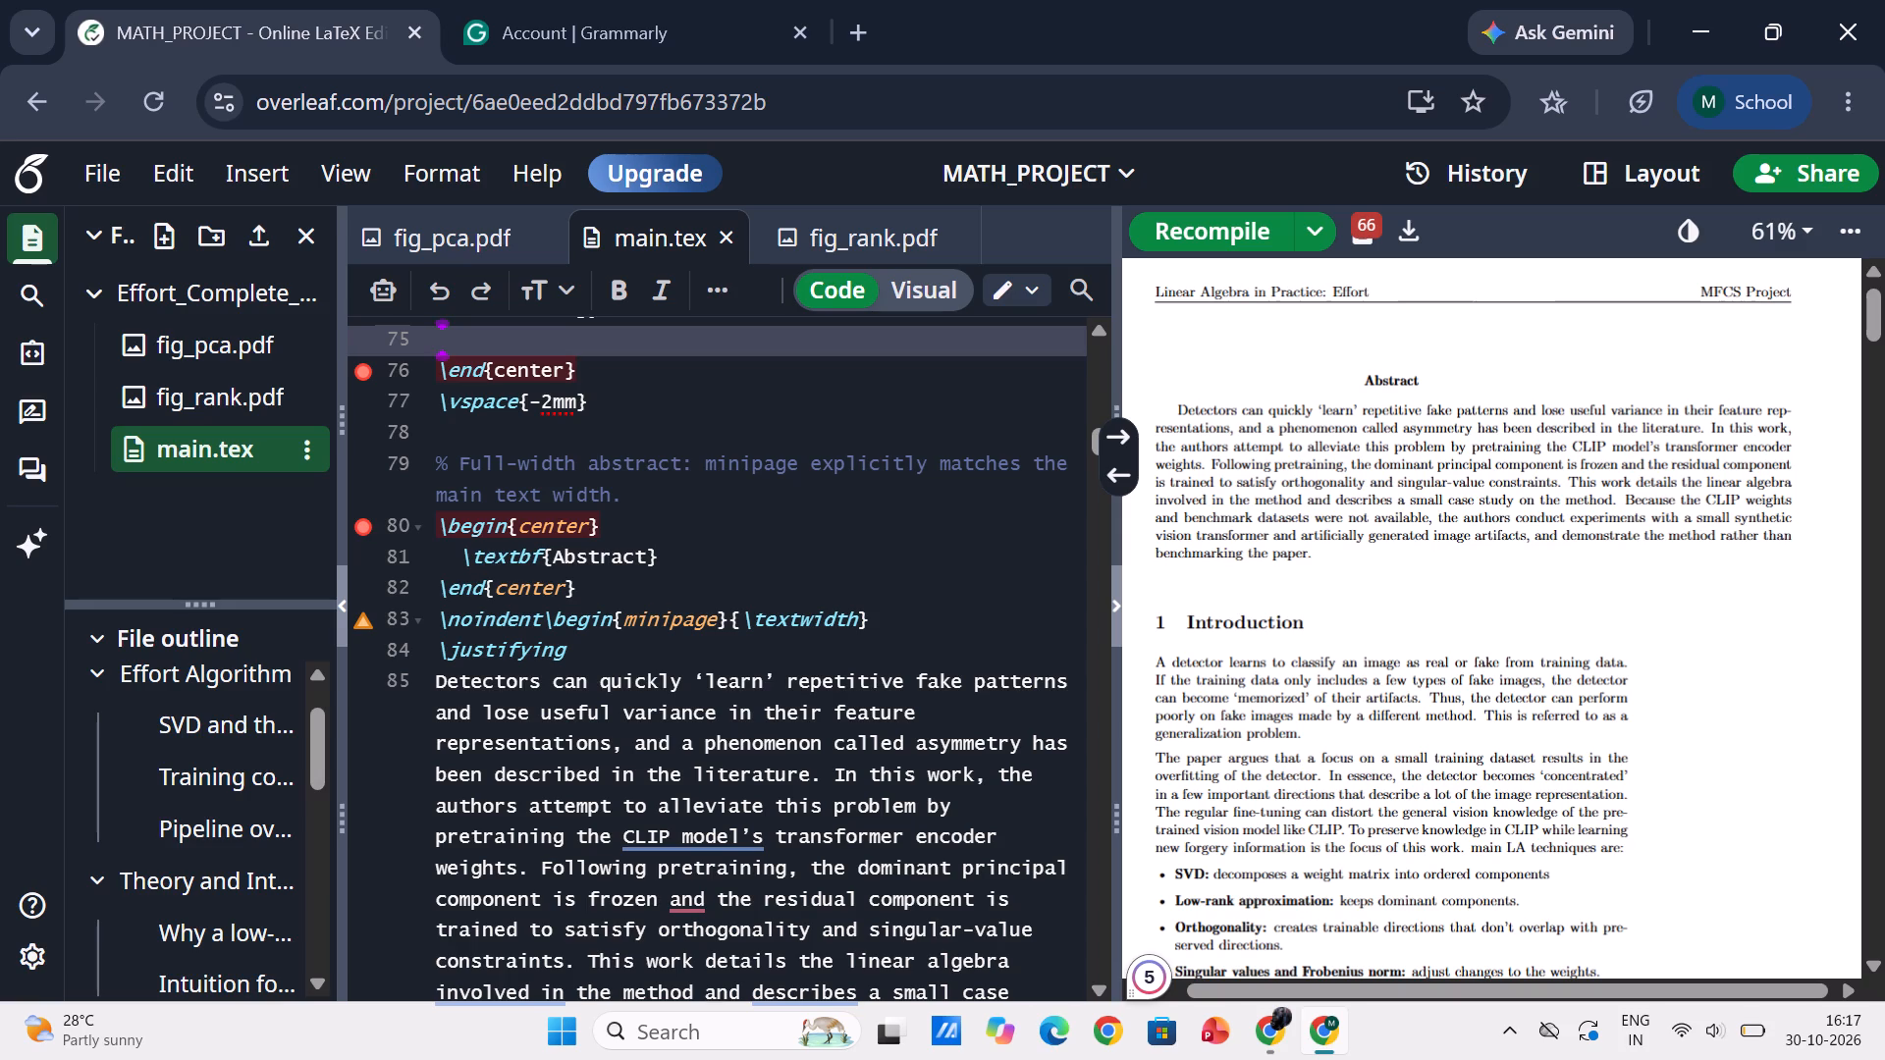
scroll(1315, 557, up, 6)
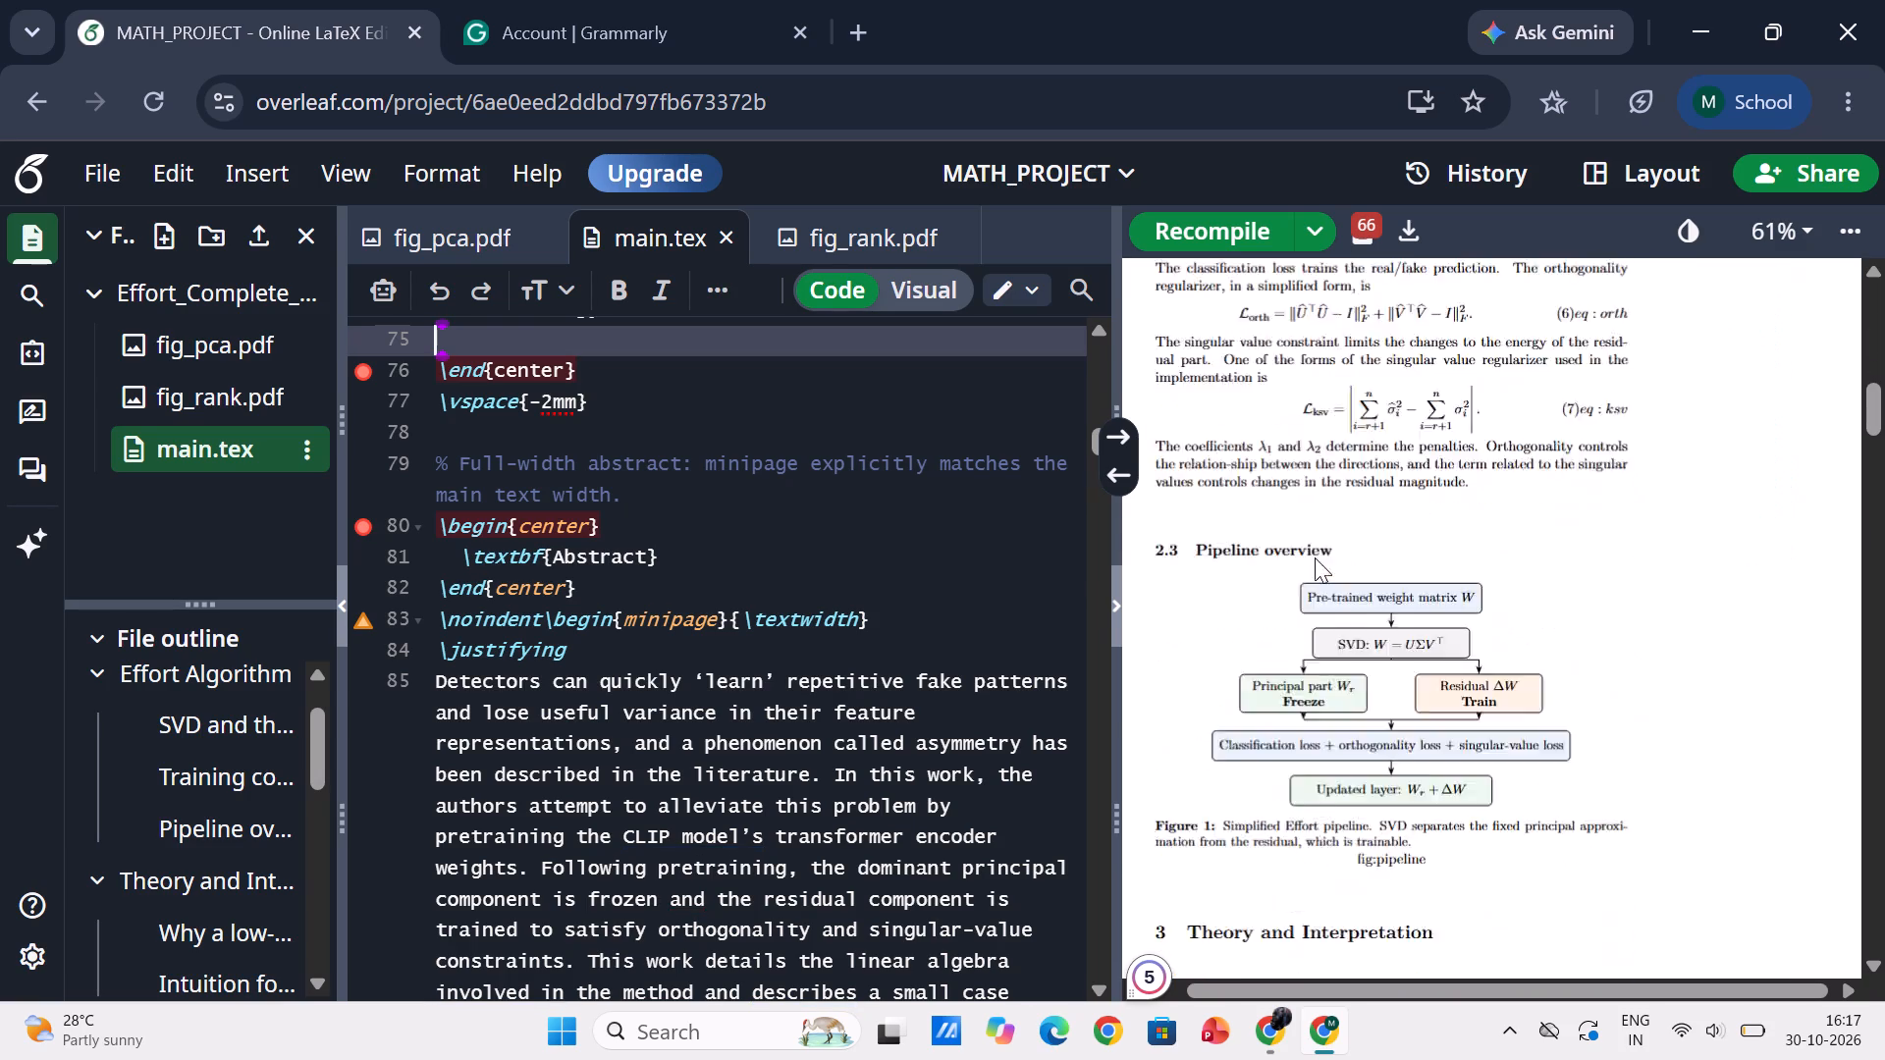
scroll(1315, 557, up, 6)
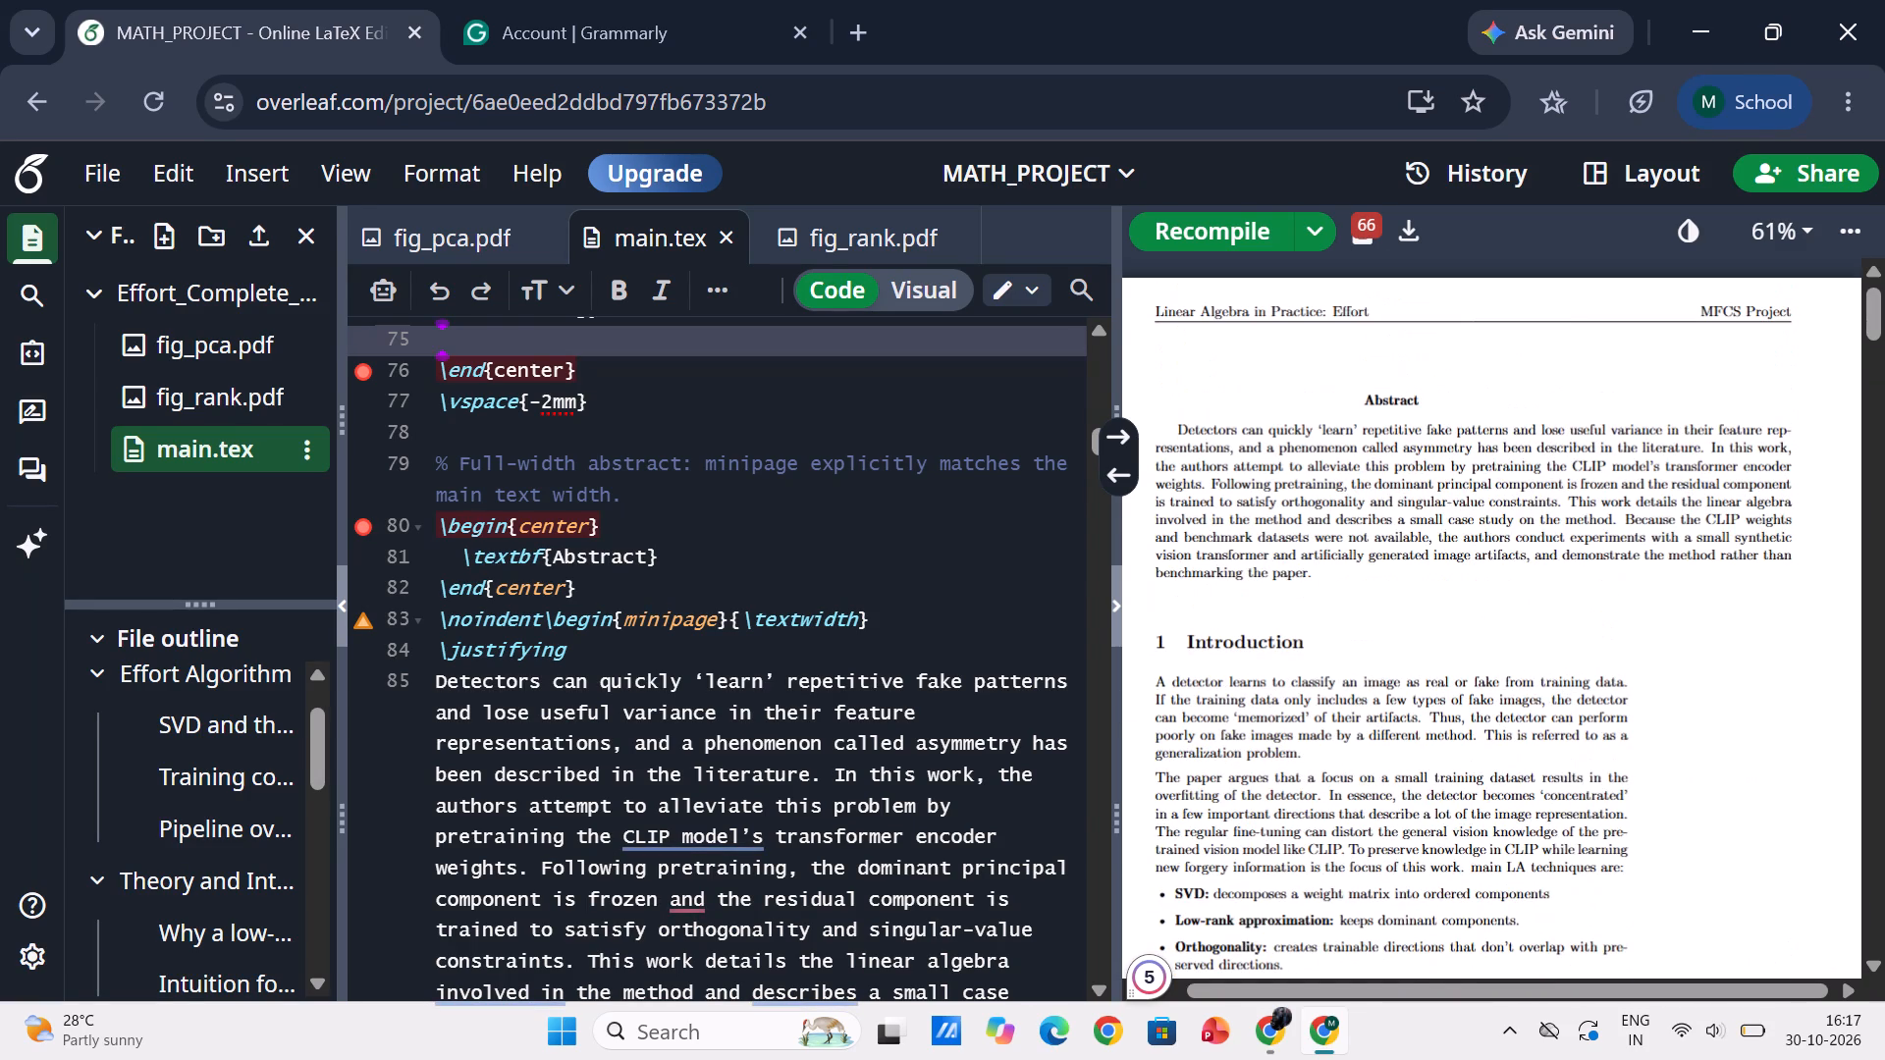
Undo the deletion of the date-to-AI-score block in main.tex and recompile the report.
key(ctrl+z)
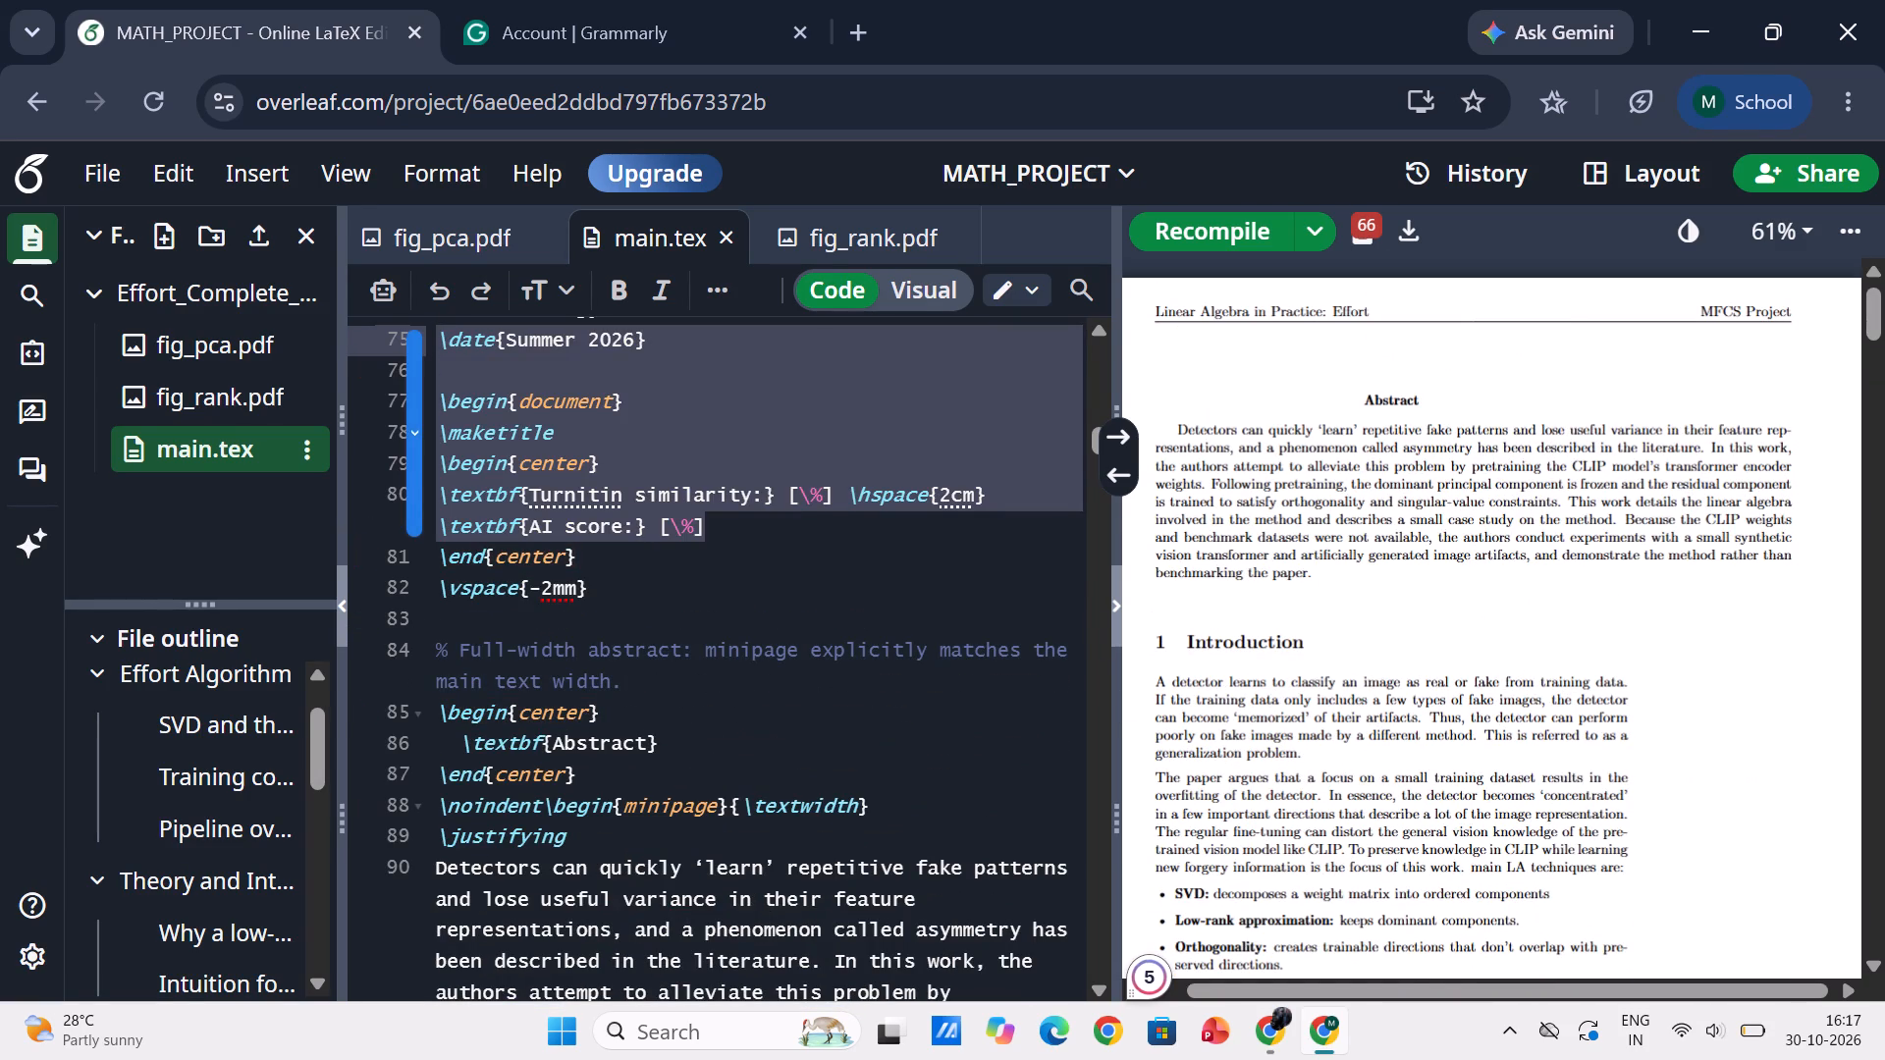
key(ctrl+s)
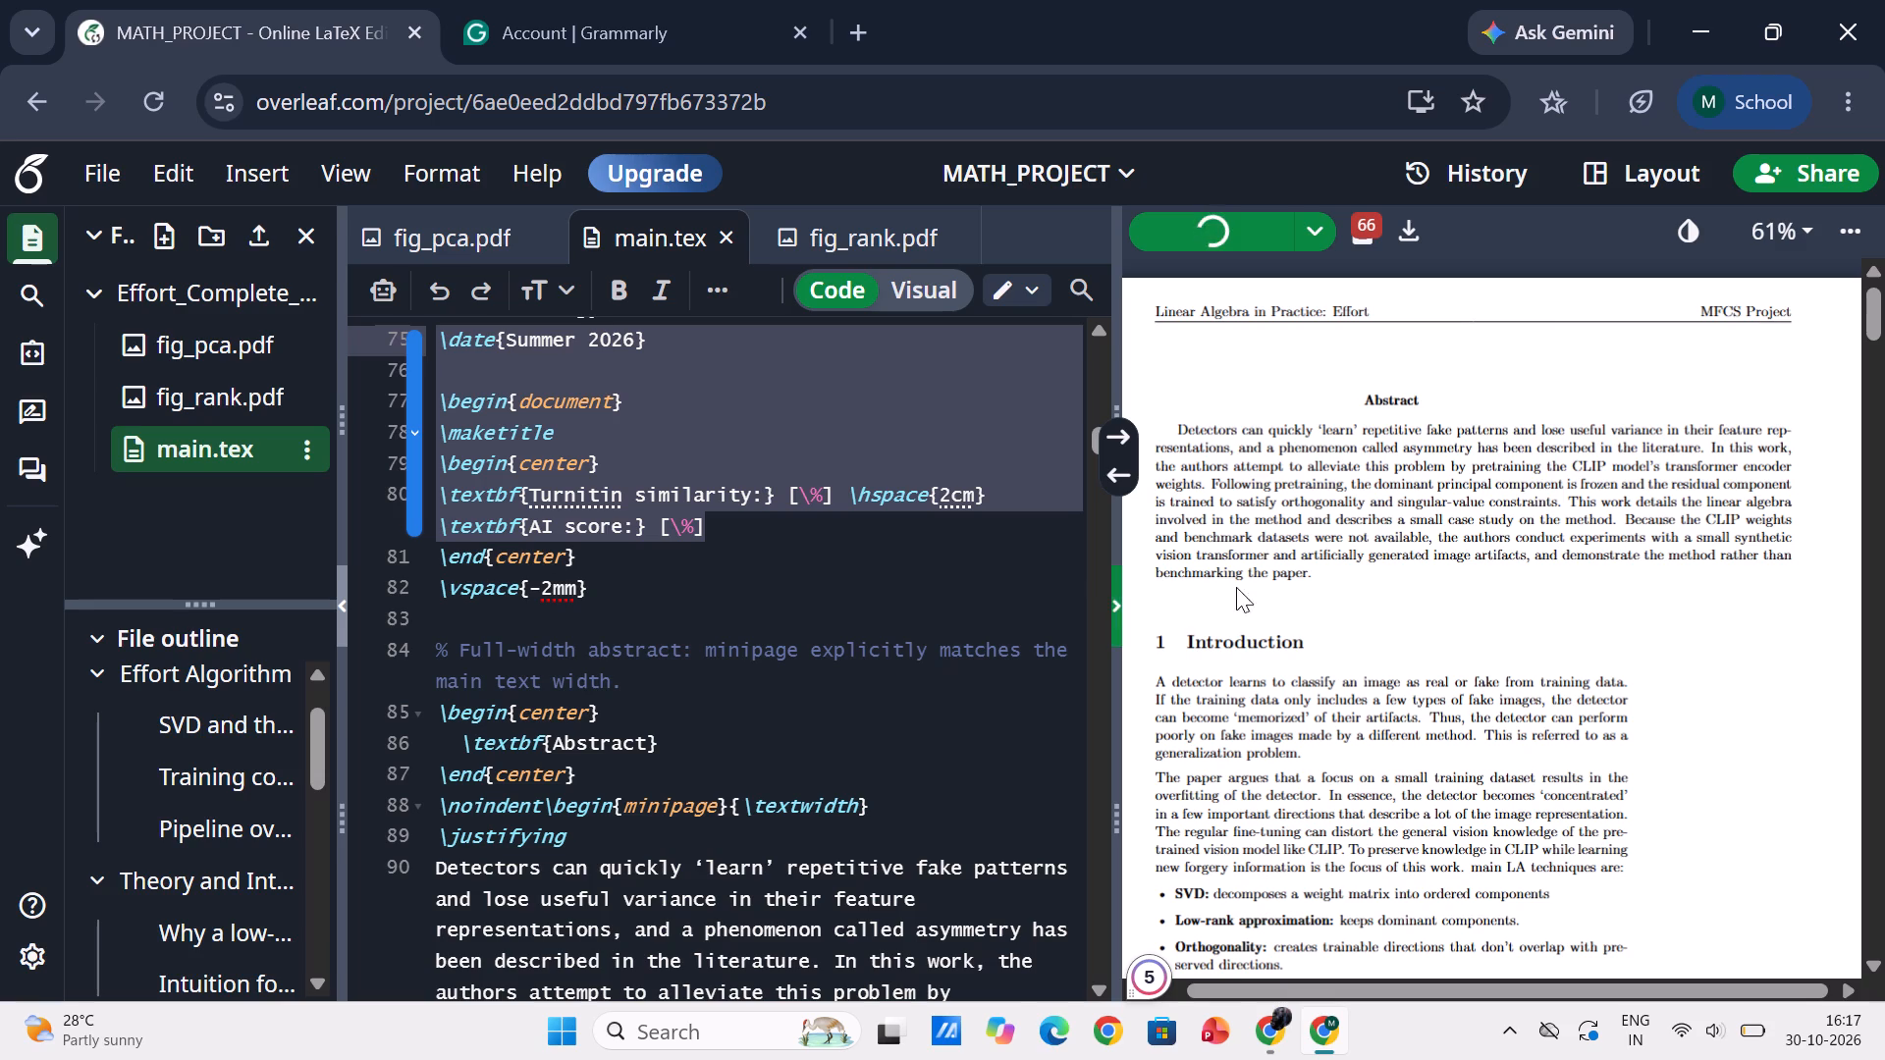
Delete the Turnitin similarity and AI score line with its enclosing center environment and leftover blank line, and recompile the report.
scroll(1005, 545, up, 1)
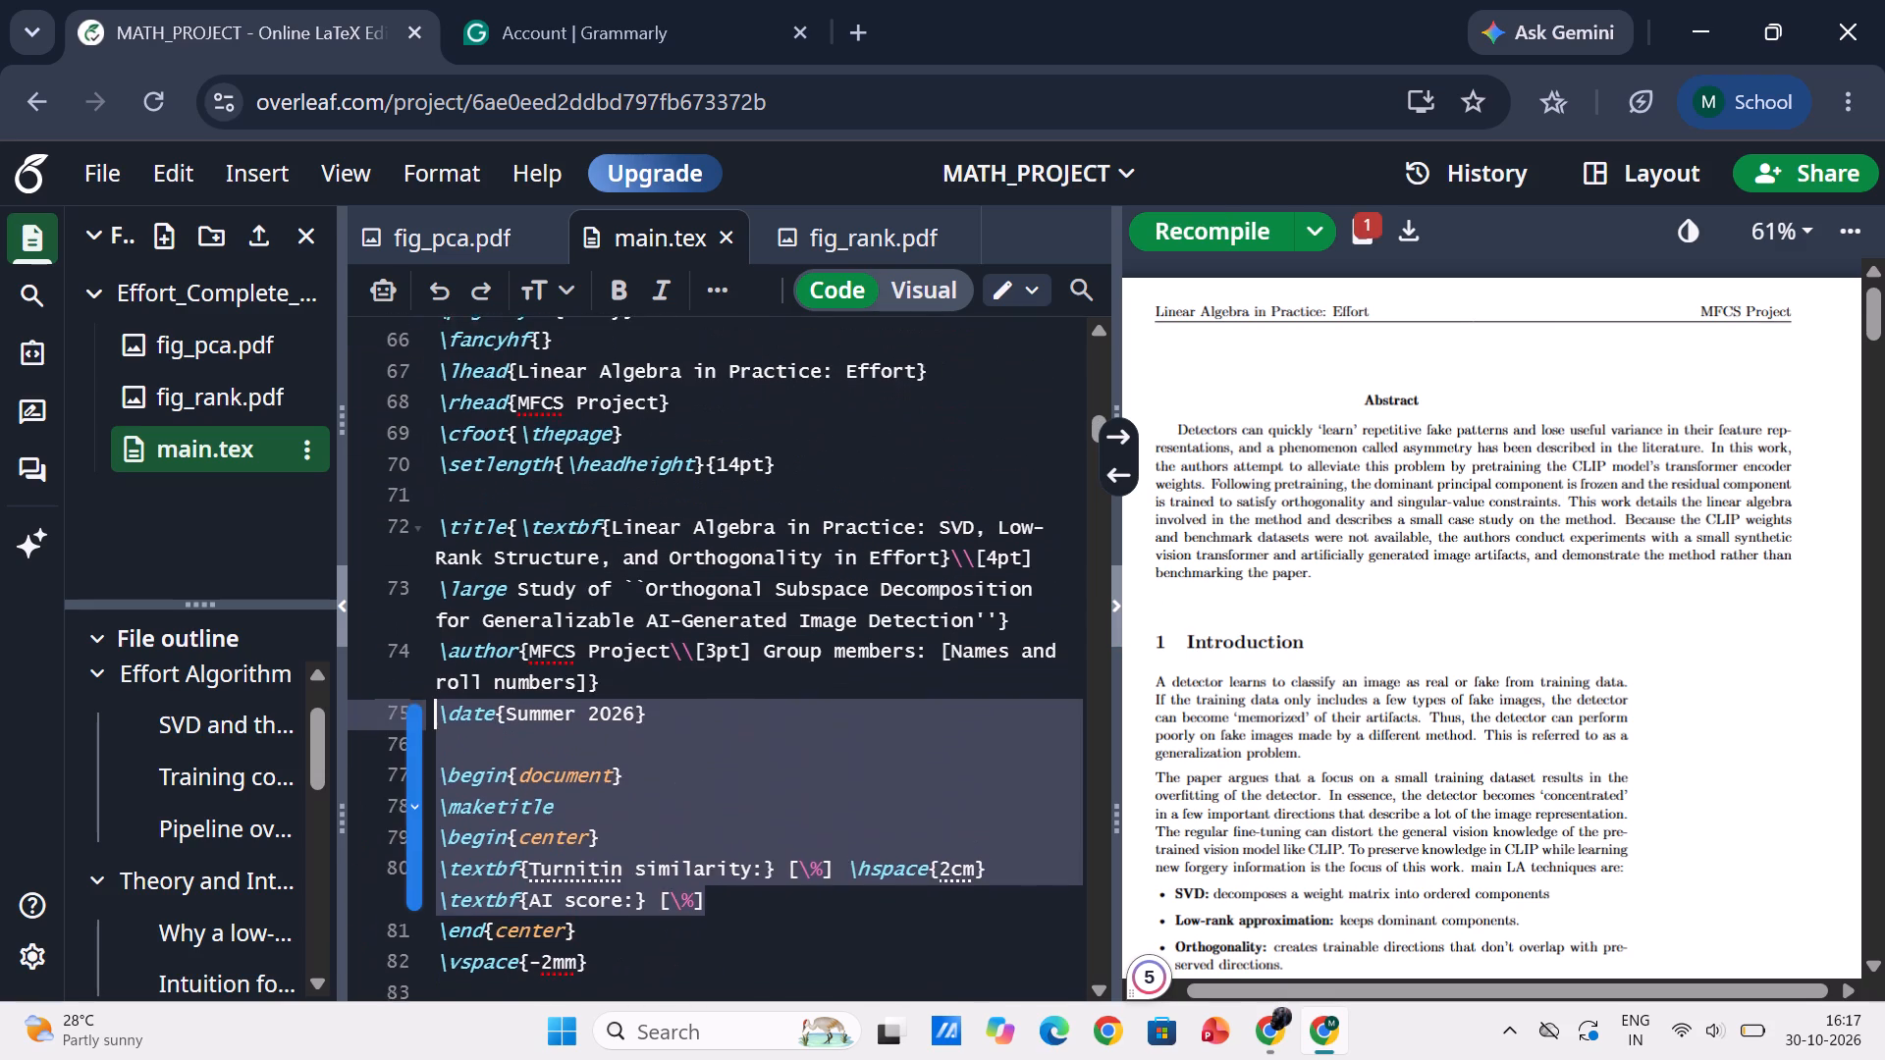
scroll(1005, 545, up, 1)
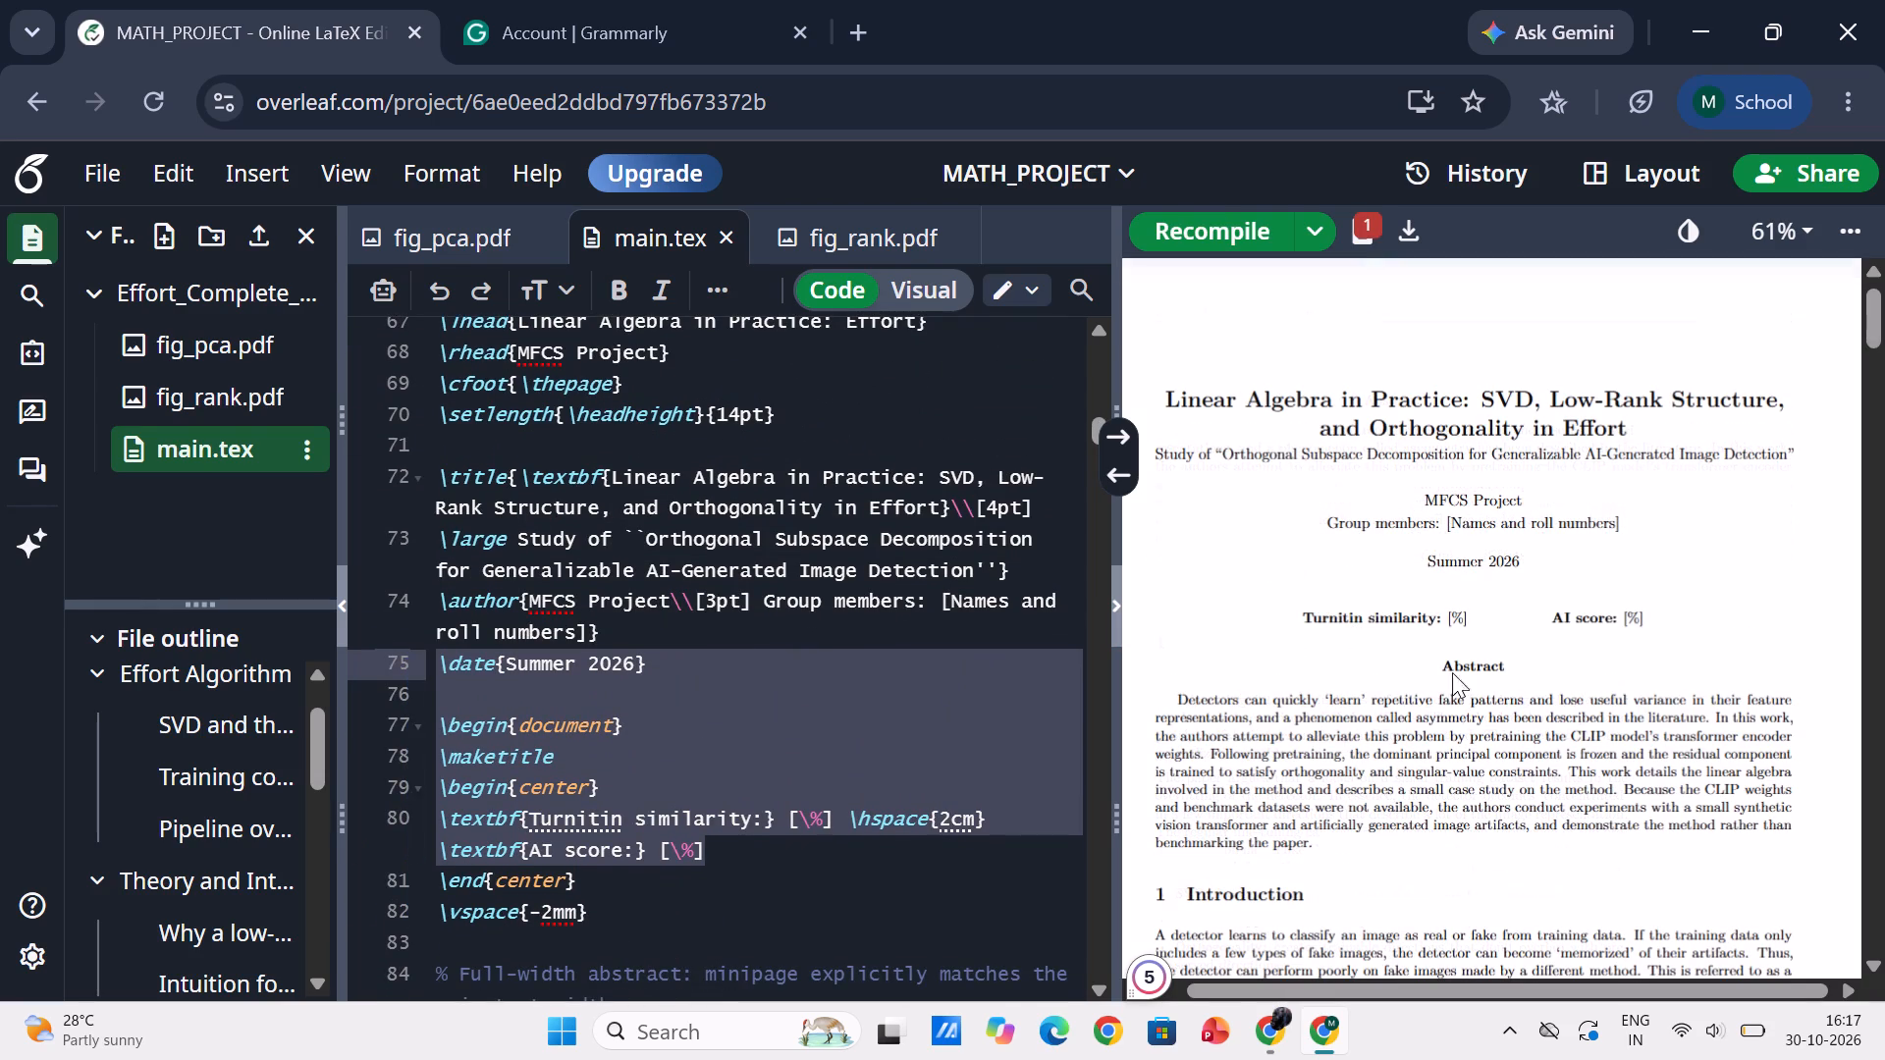
click(723, 849)
drag(723, 849, 445, 815)
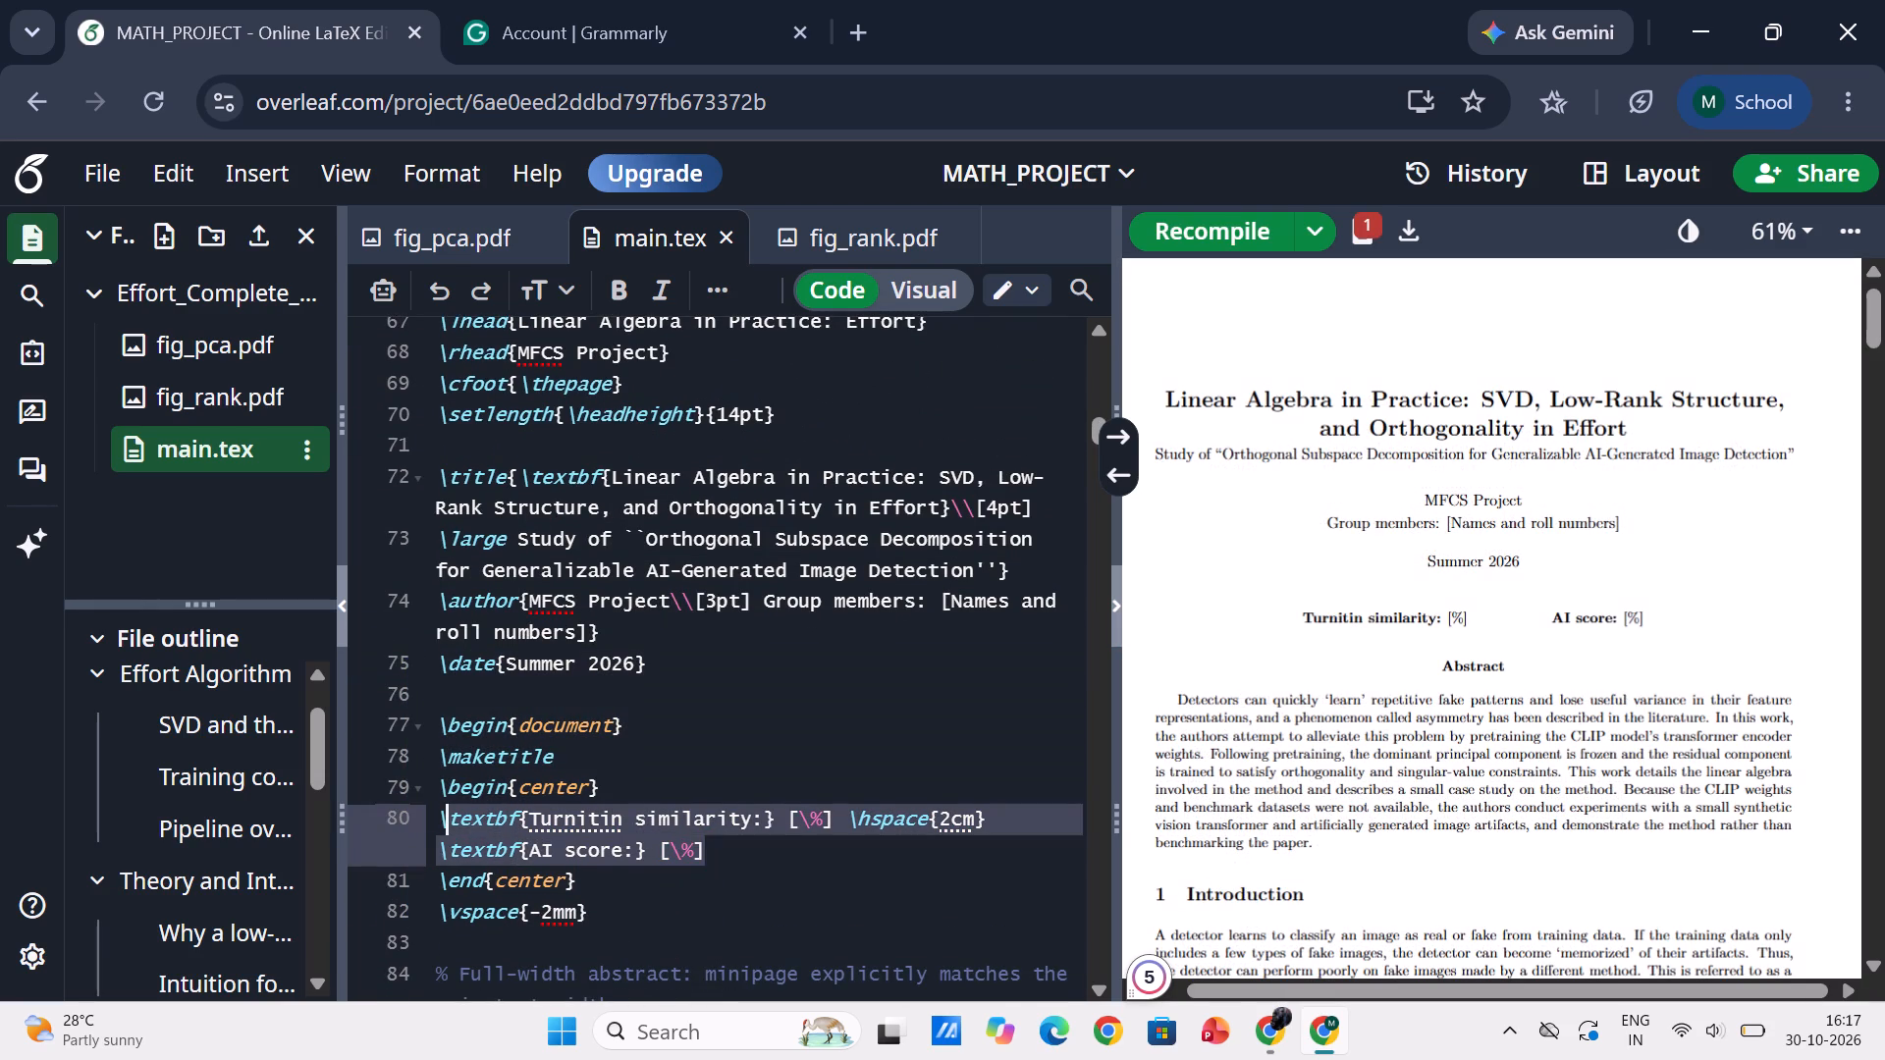
drag(445, 815, 433, 812)
key(BackSpace)
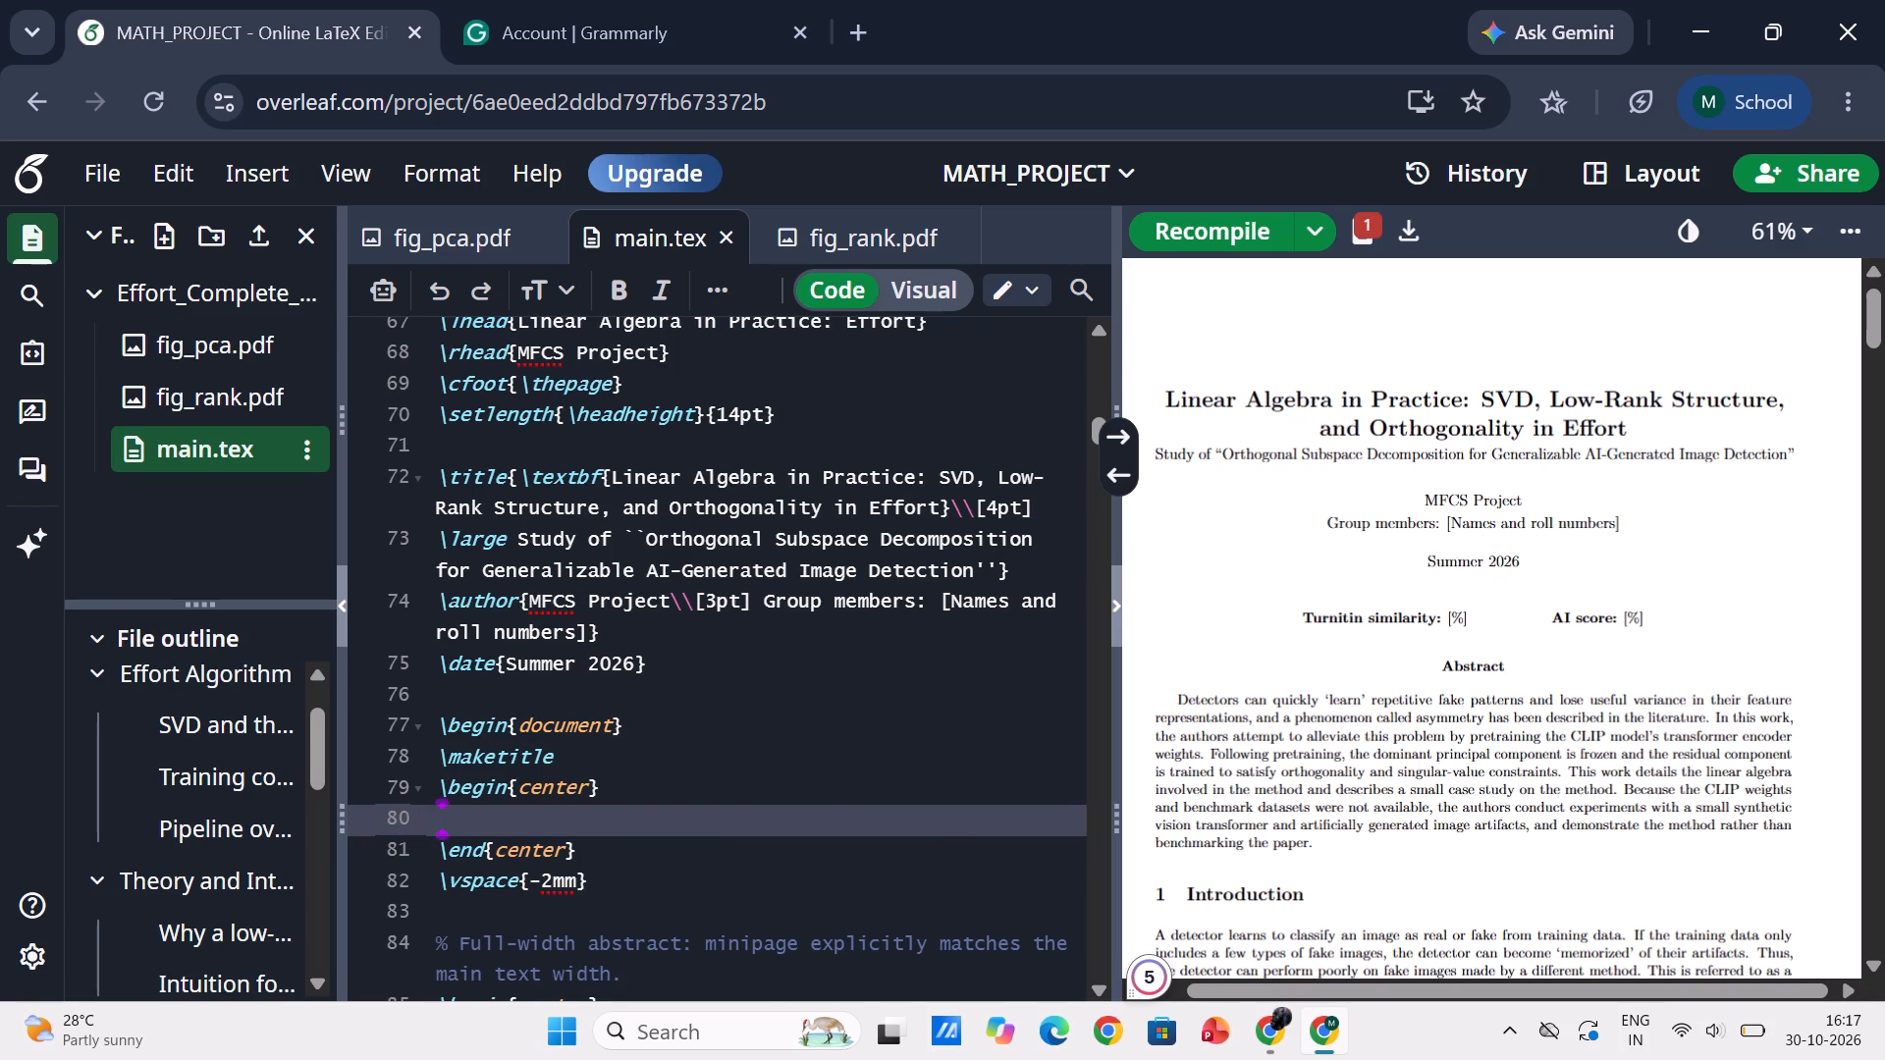
click(587, 842)
drag(587, 842, 443, 787)
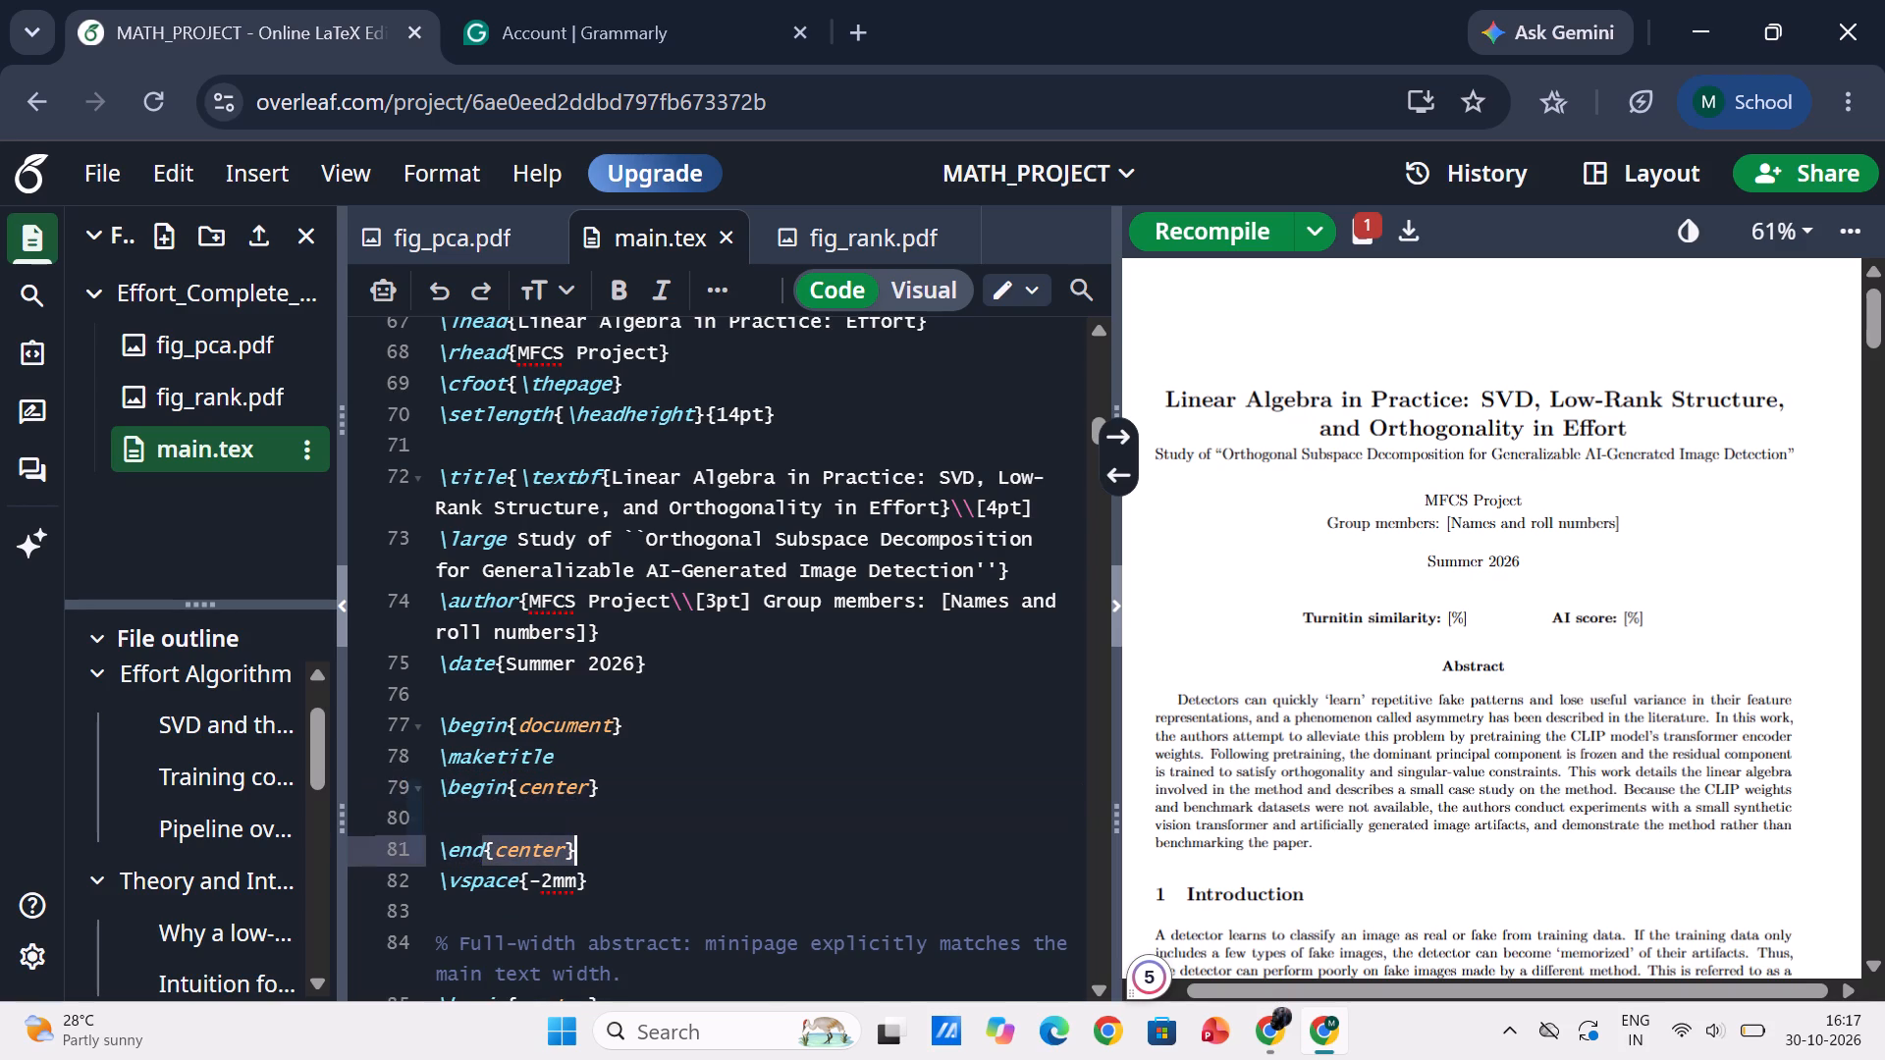
click(588, 834)
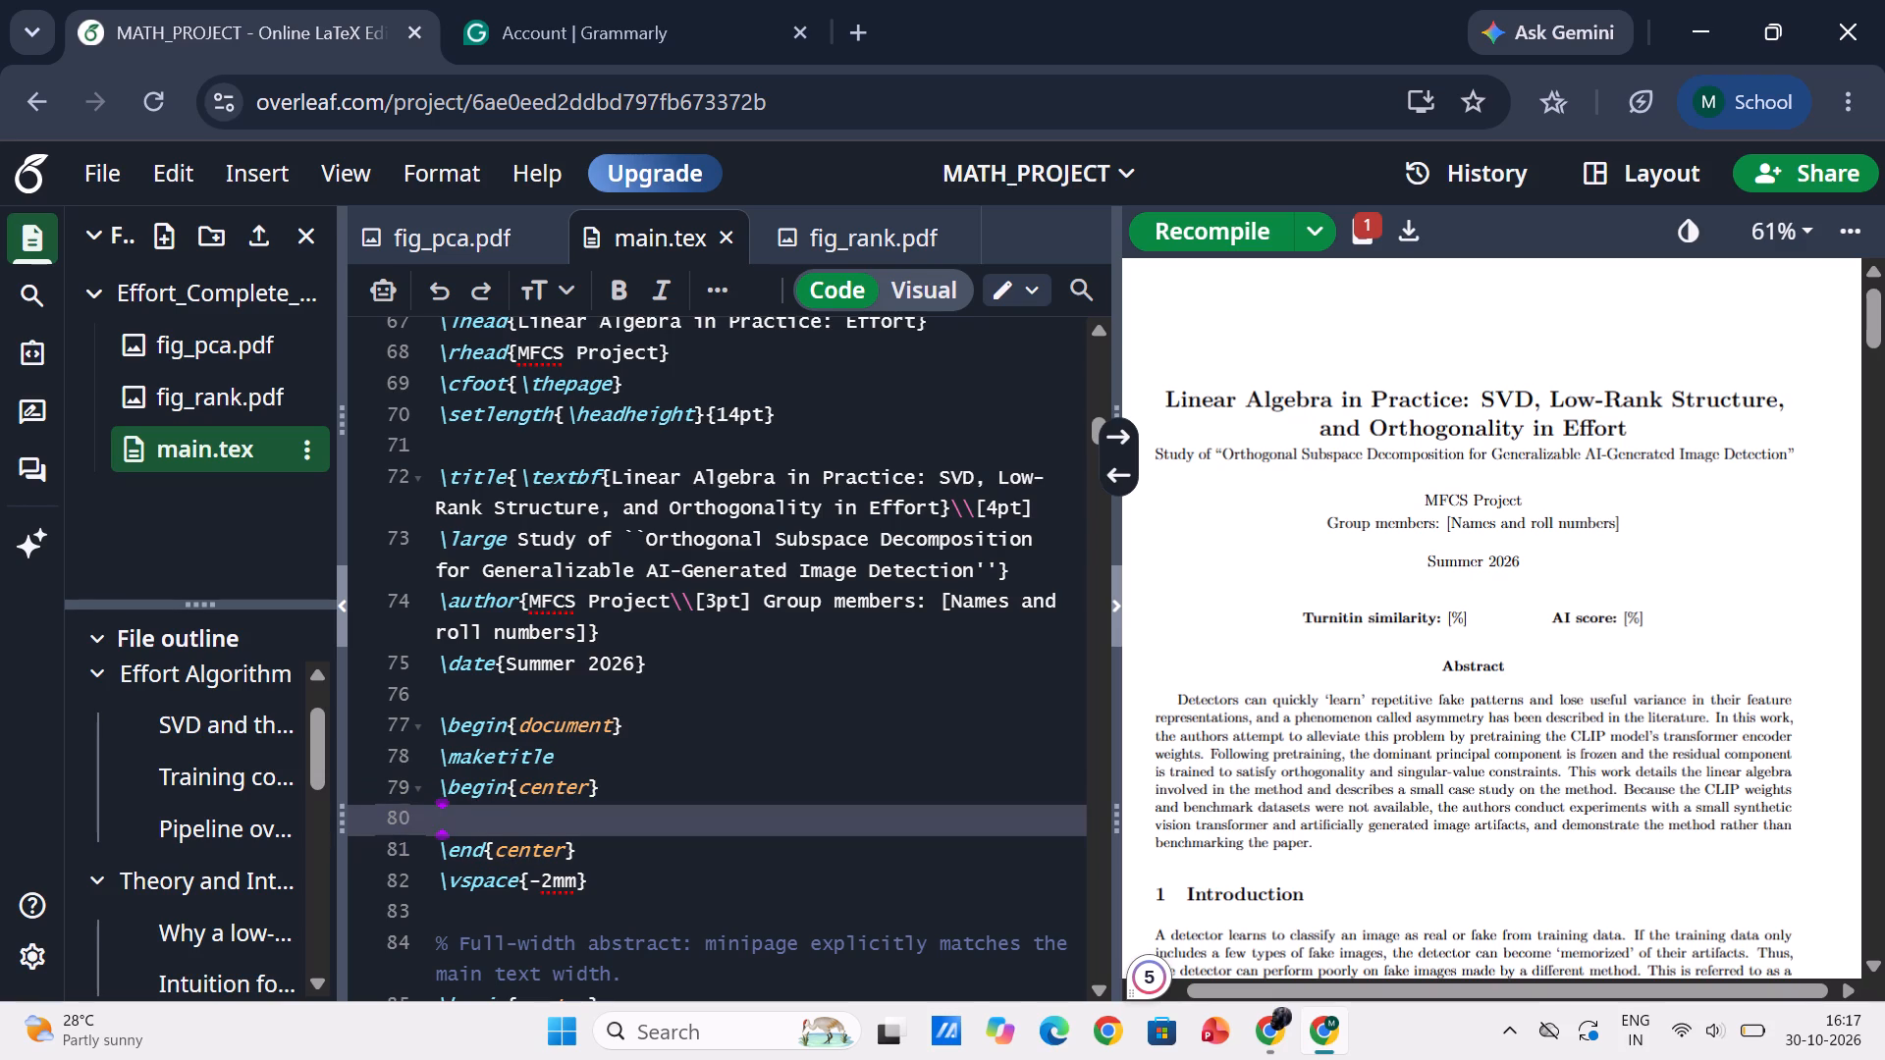
click(584, 855)
drag(584, 855, 422, 797)
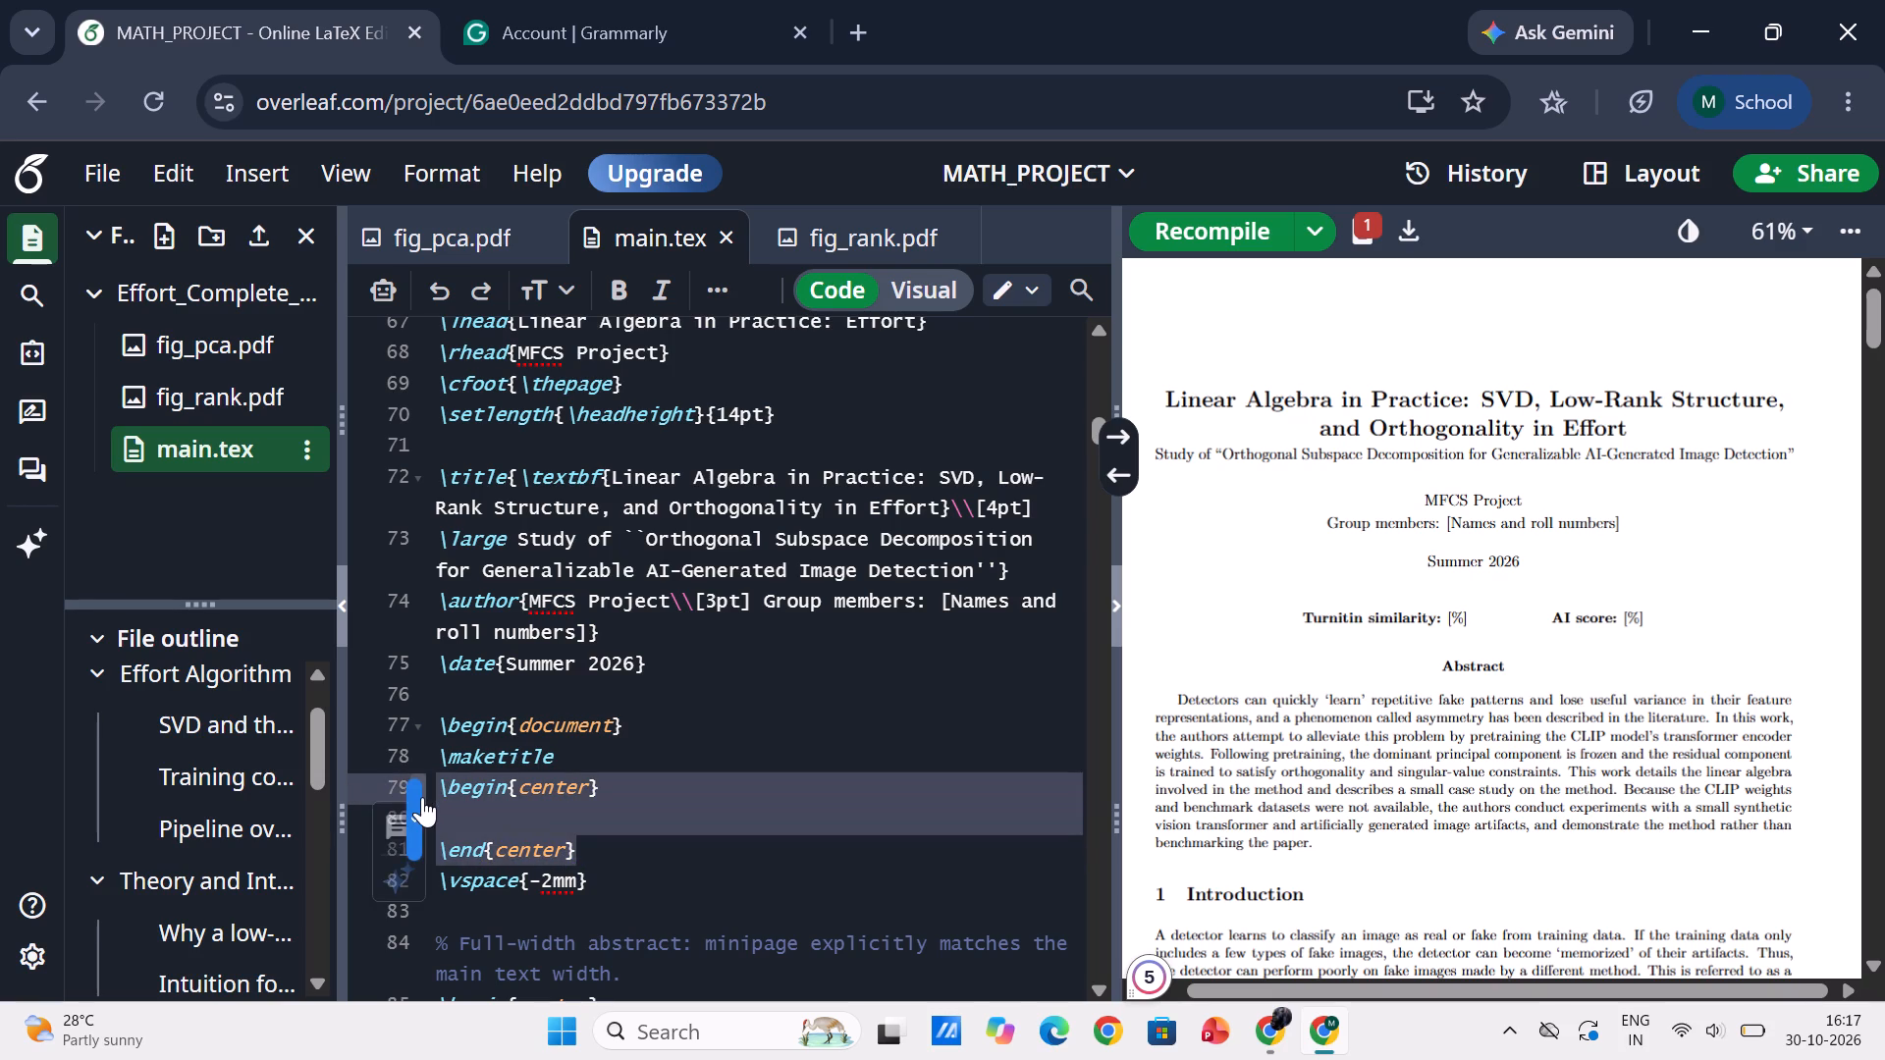
key(BackSpace)
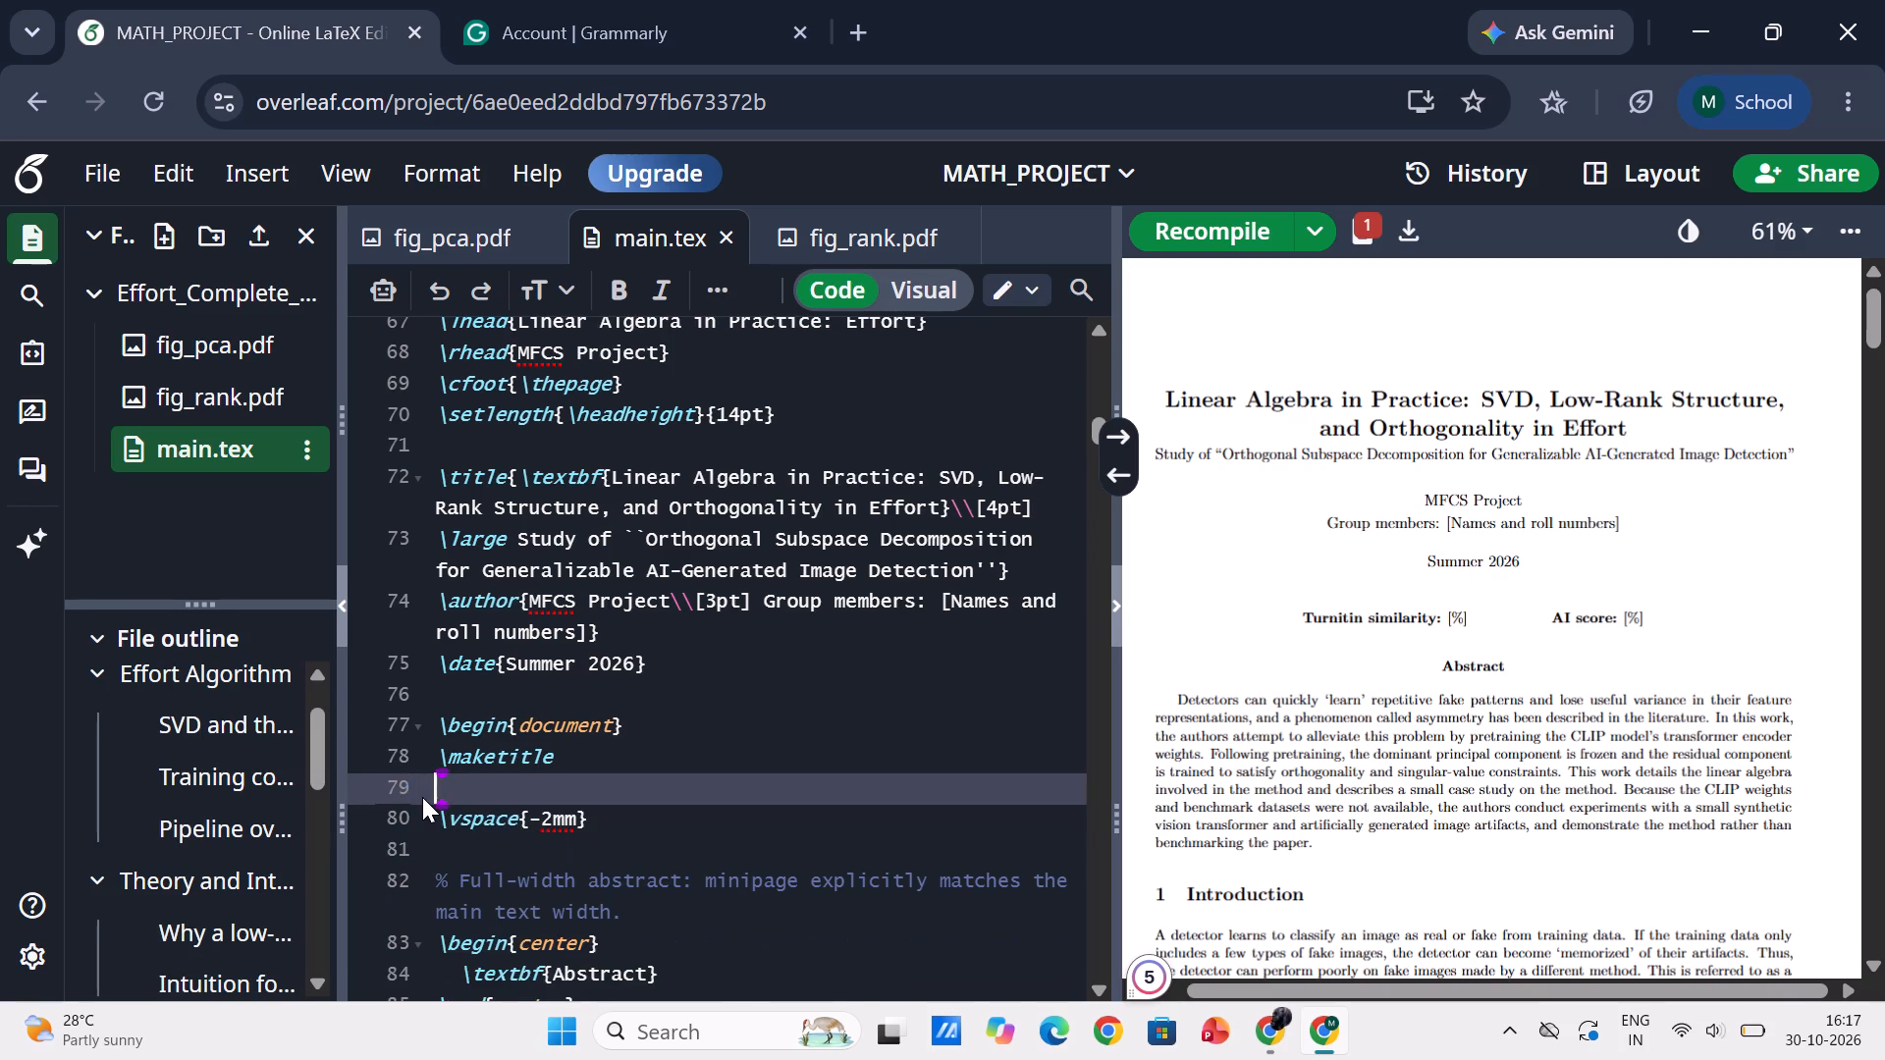
key(BackSpace)
key(ctrl+s)
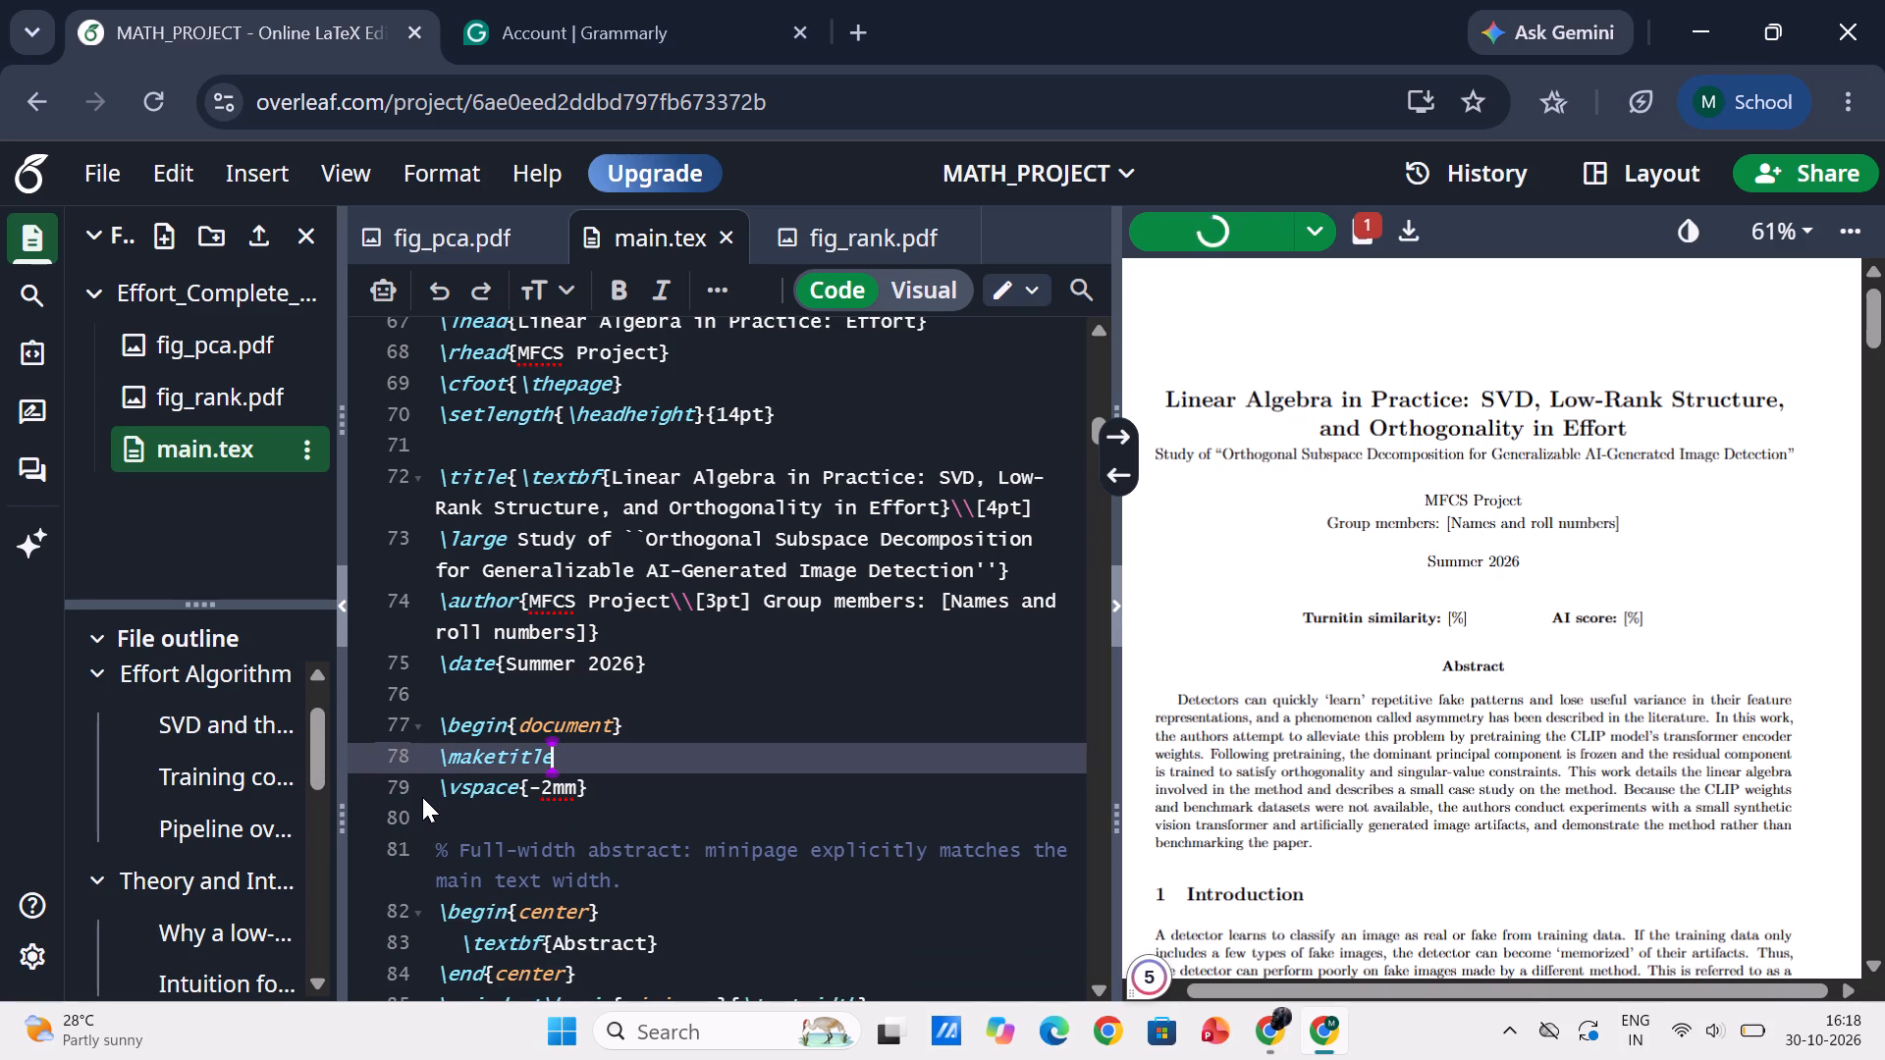
Delete the \date{Summer 2026} line from the main.tex preamble, including its leftover blank line, and recompile the report.
click(653, 664)
drag(653, 664, 448, 661)
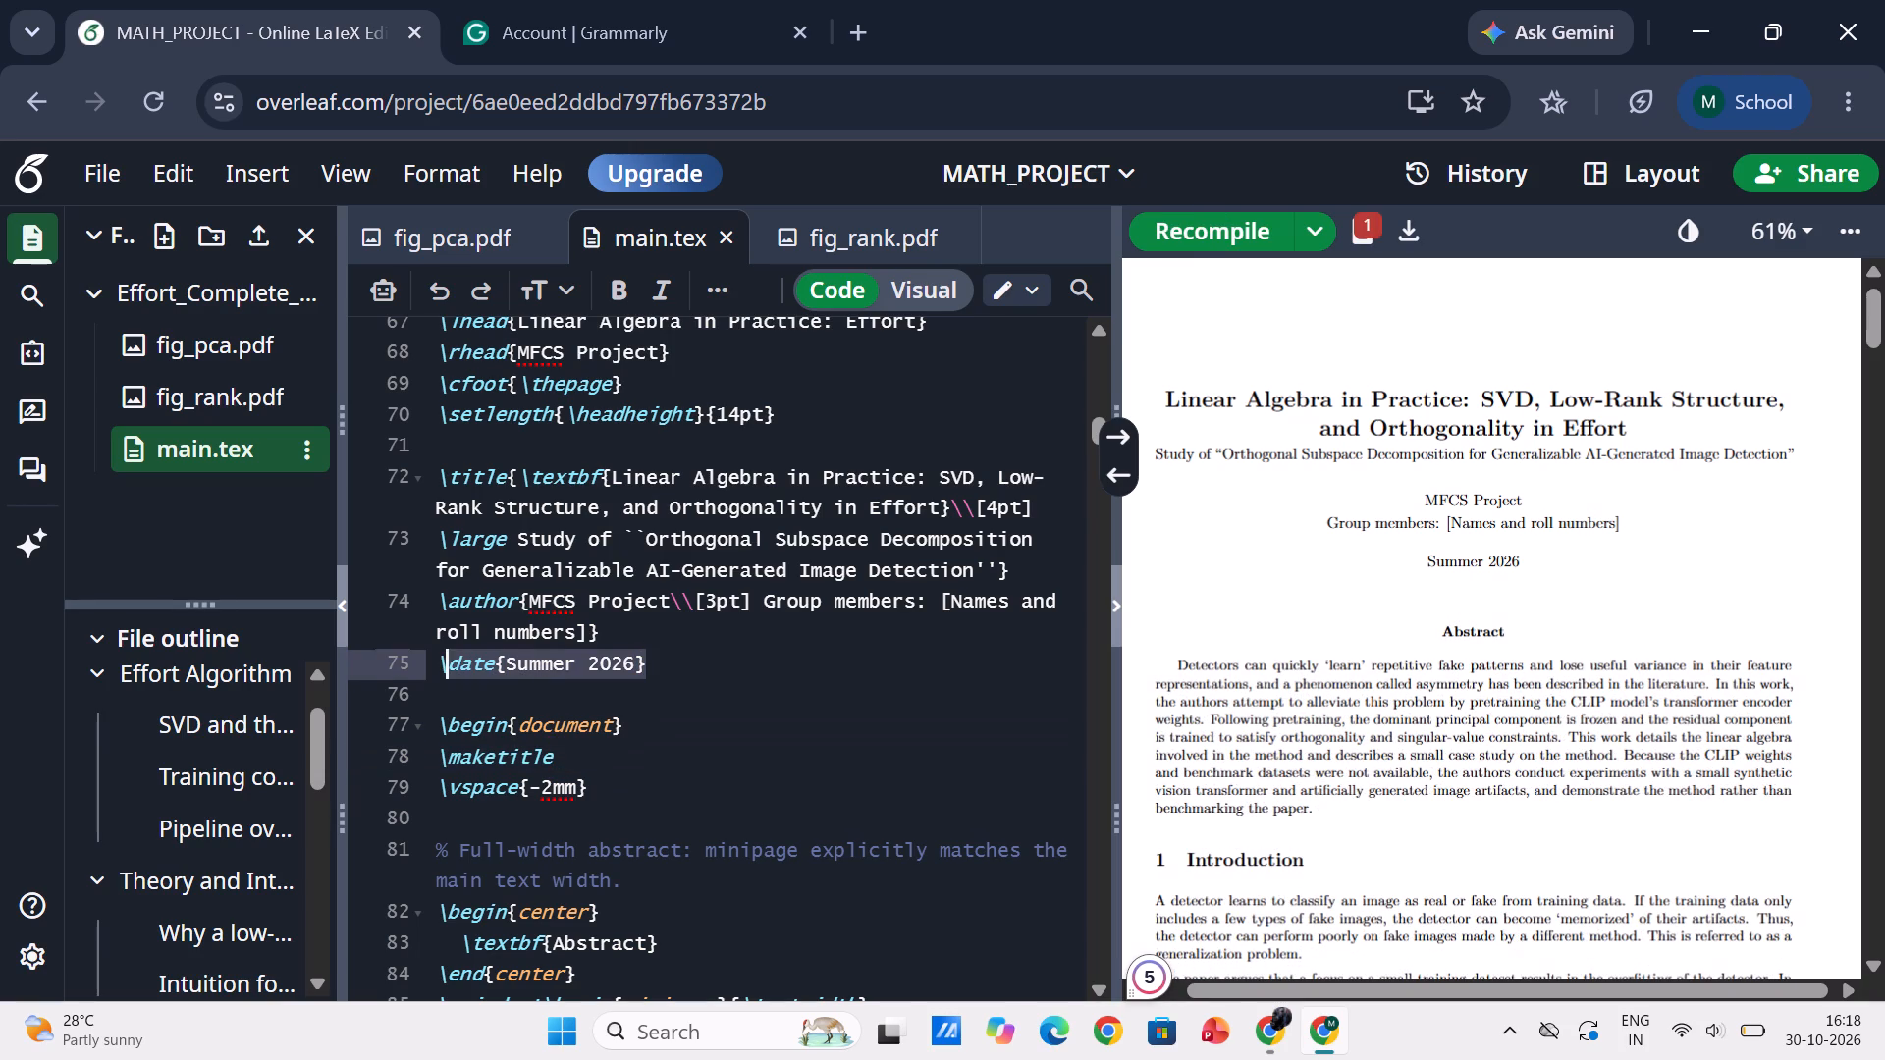
drag(448, 661, 440, 659)
key(BackSpace)
key(BackSpace)
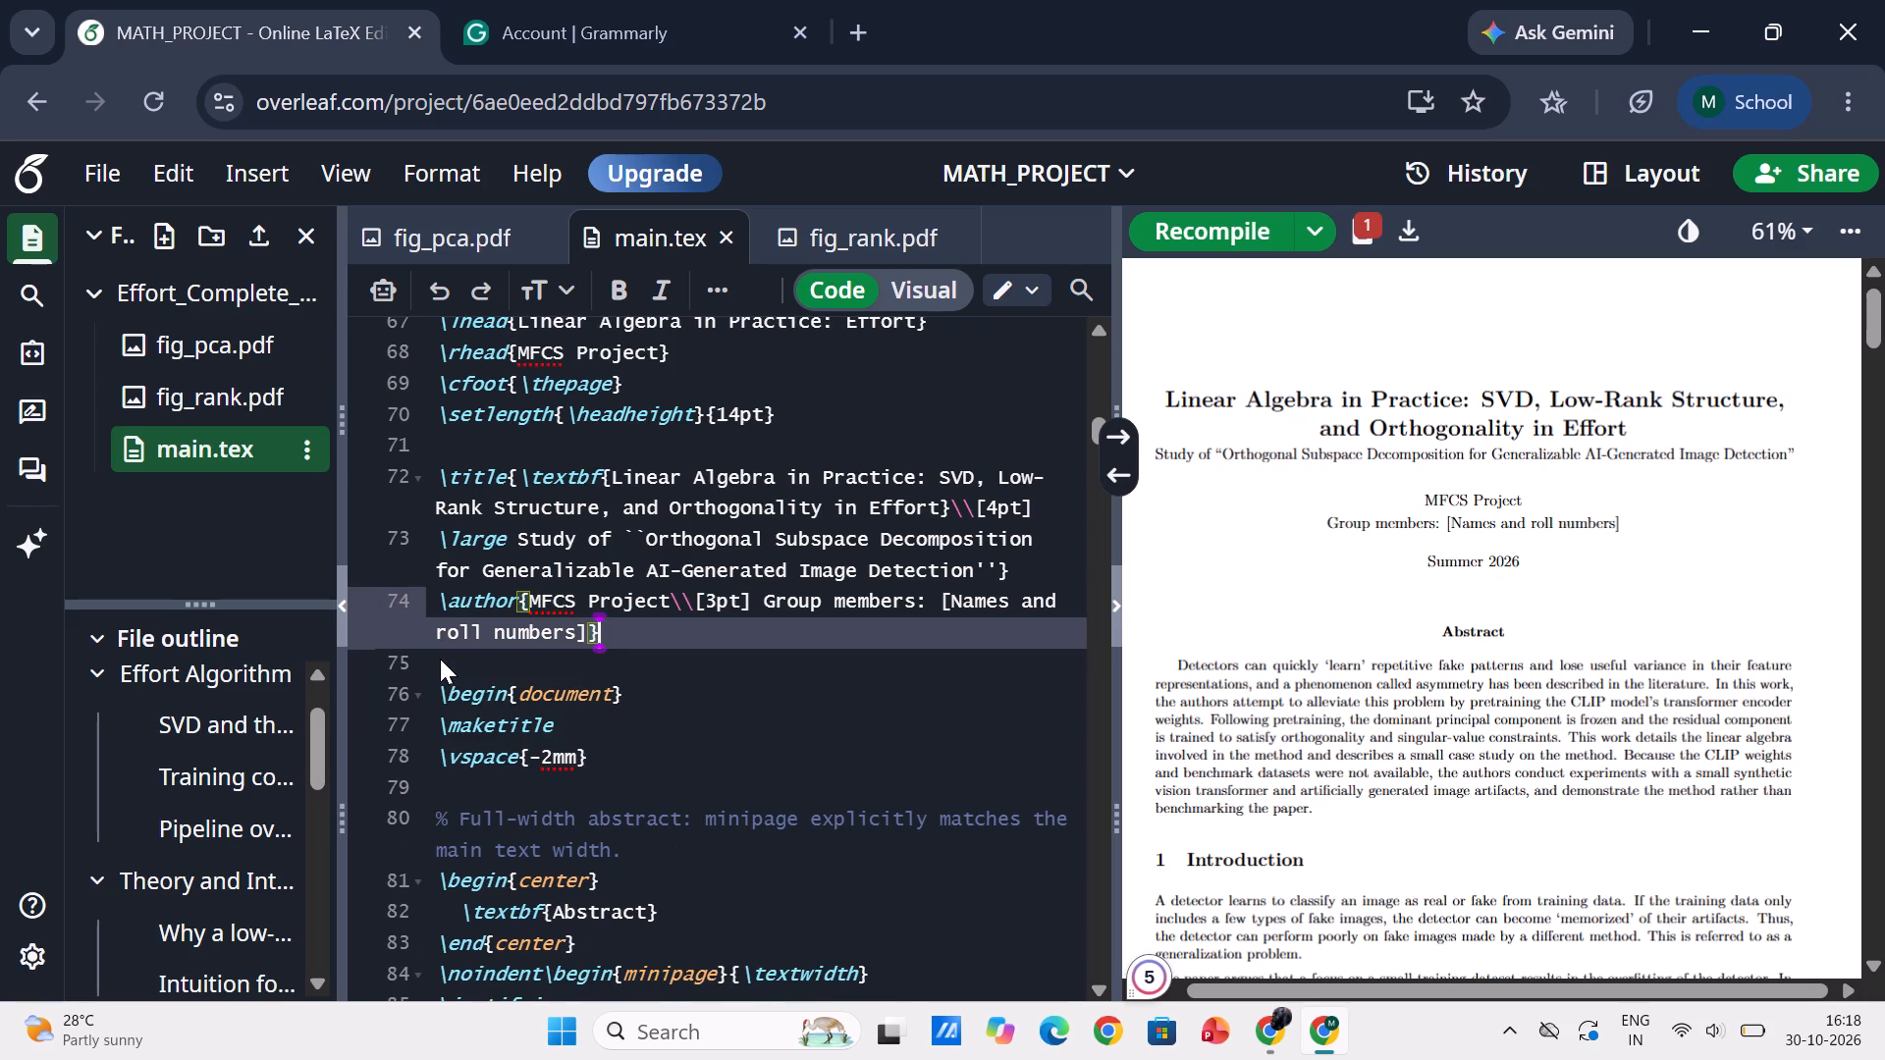
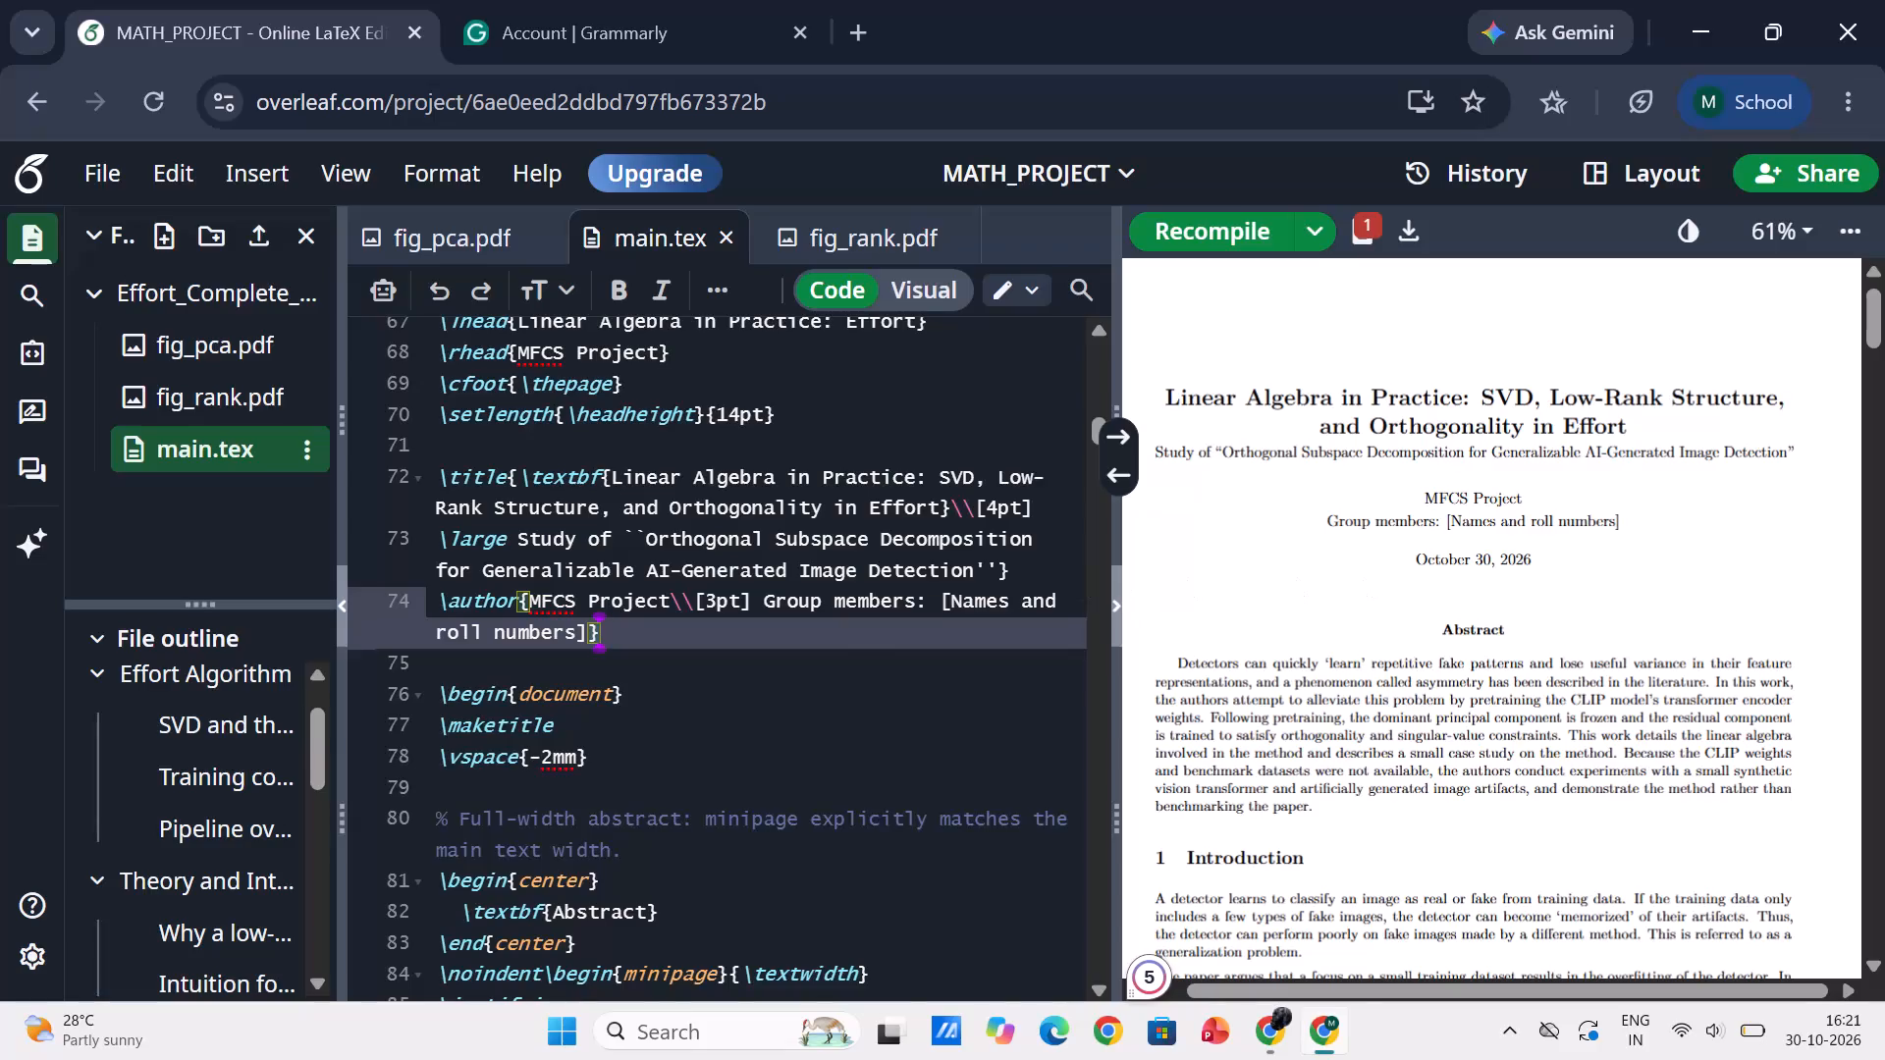
Review the main.tex title lines and the recompiled report from its title page through the References section and back.
scroll(1049, 577, up, 3)
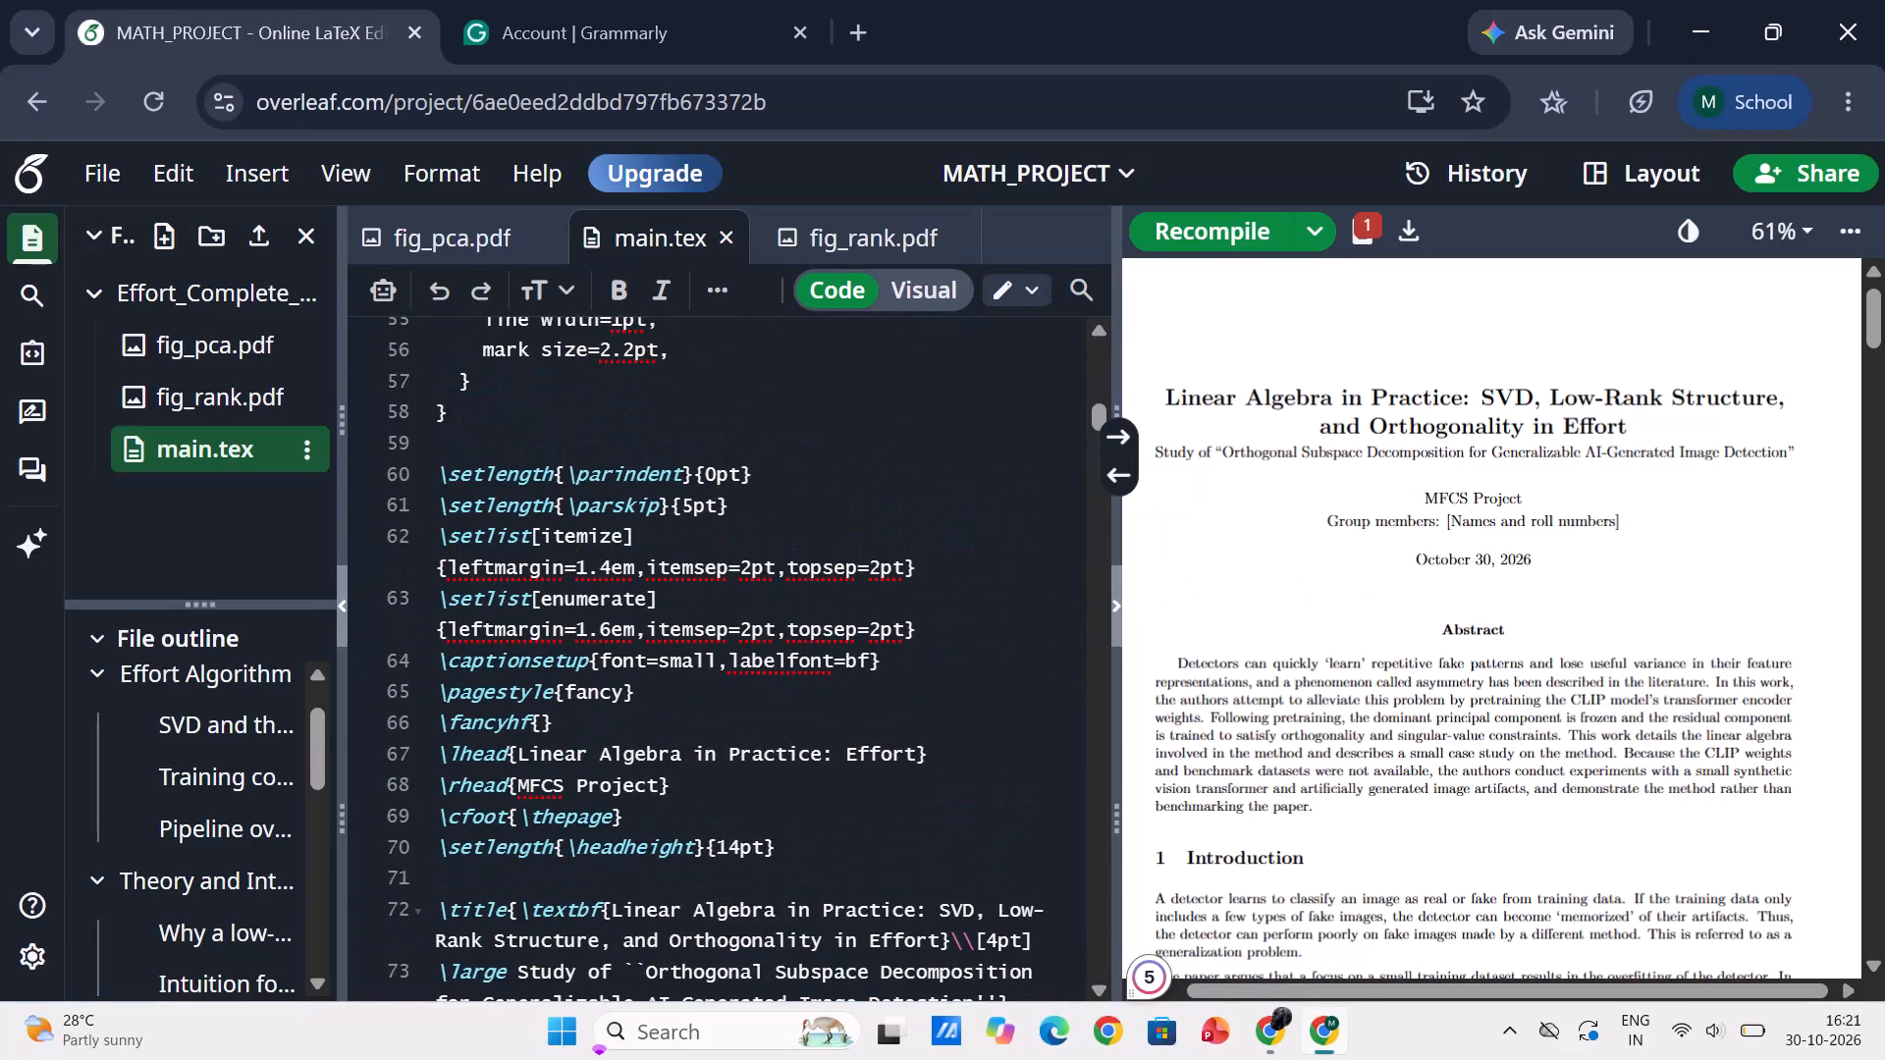
scroll(1049, 577, down, 4)
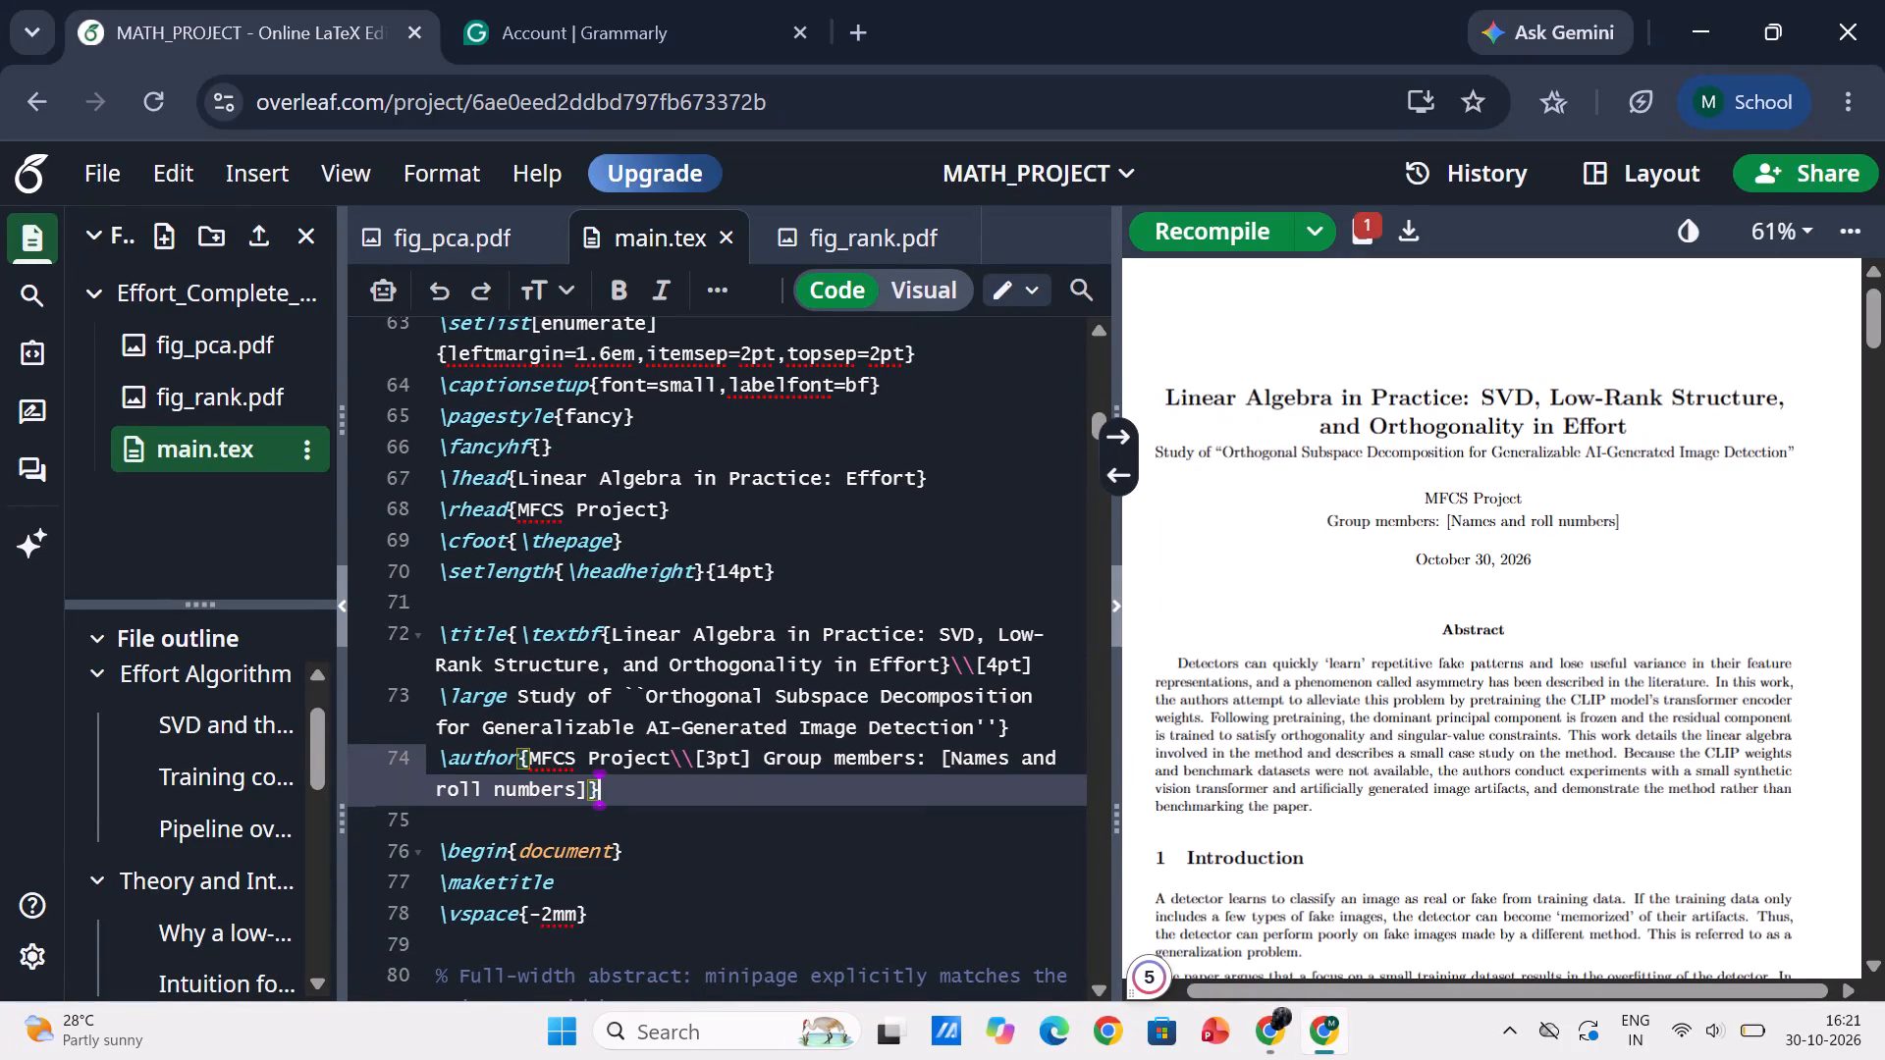
scroll(1341, 660, down, 3)
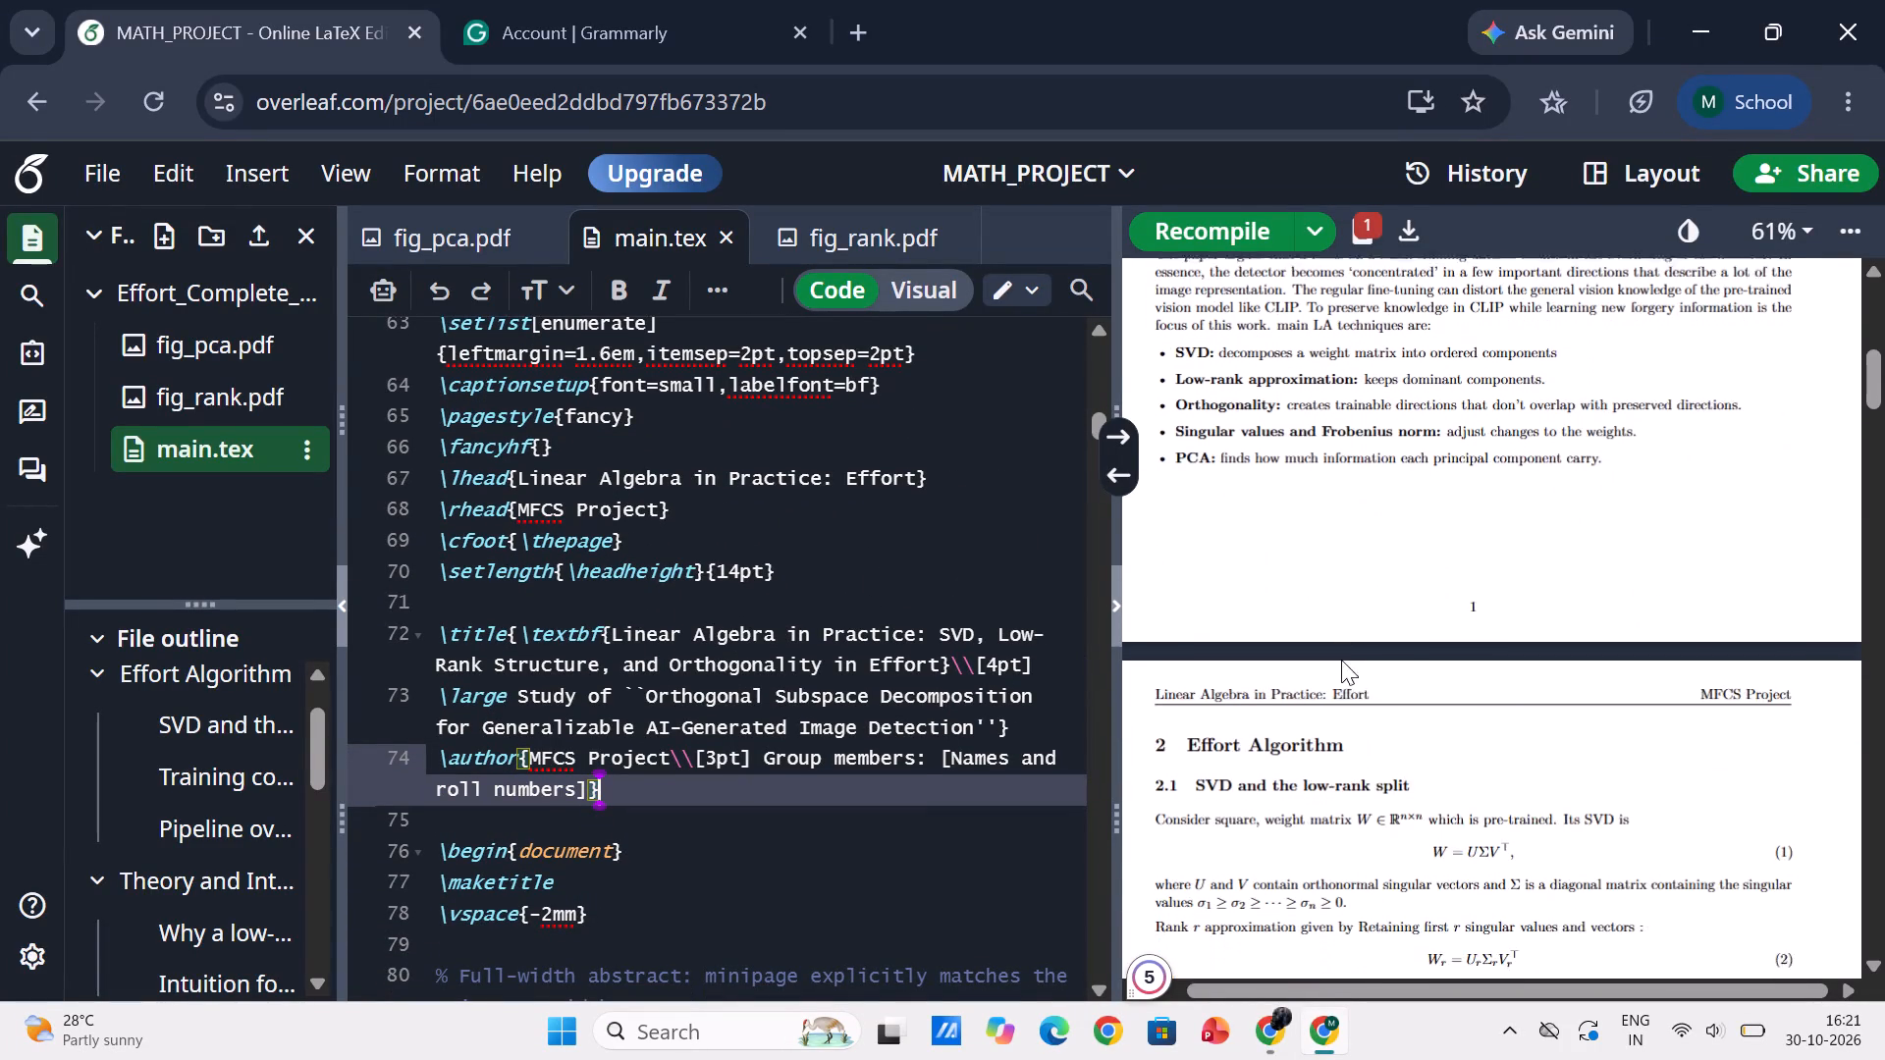
scroll(1341, 660, down, 5)
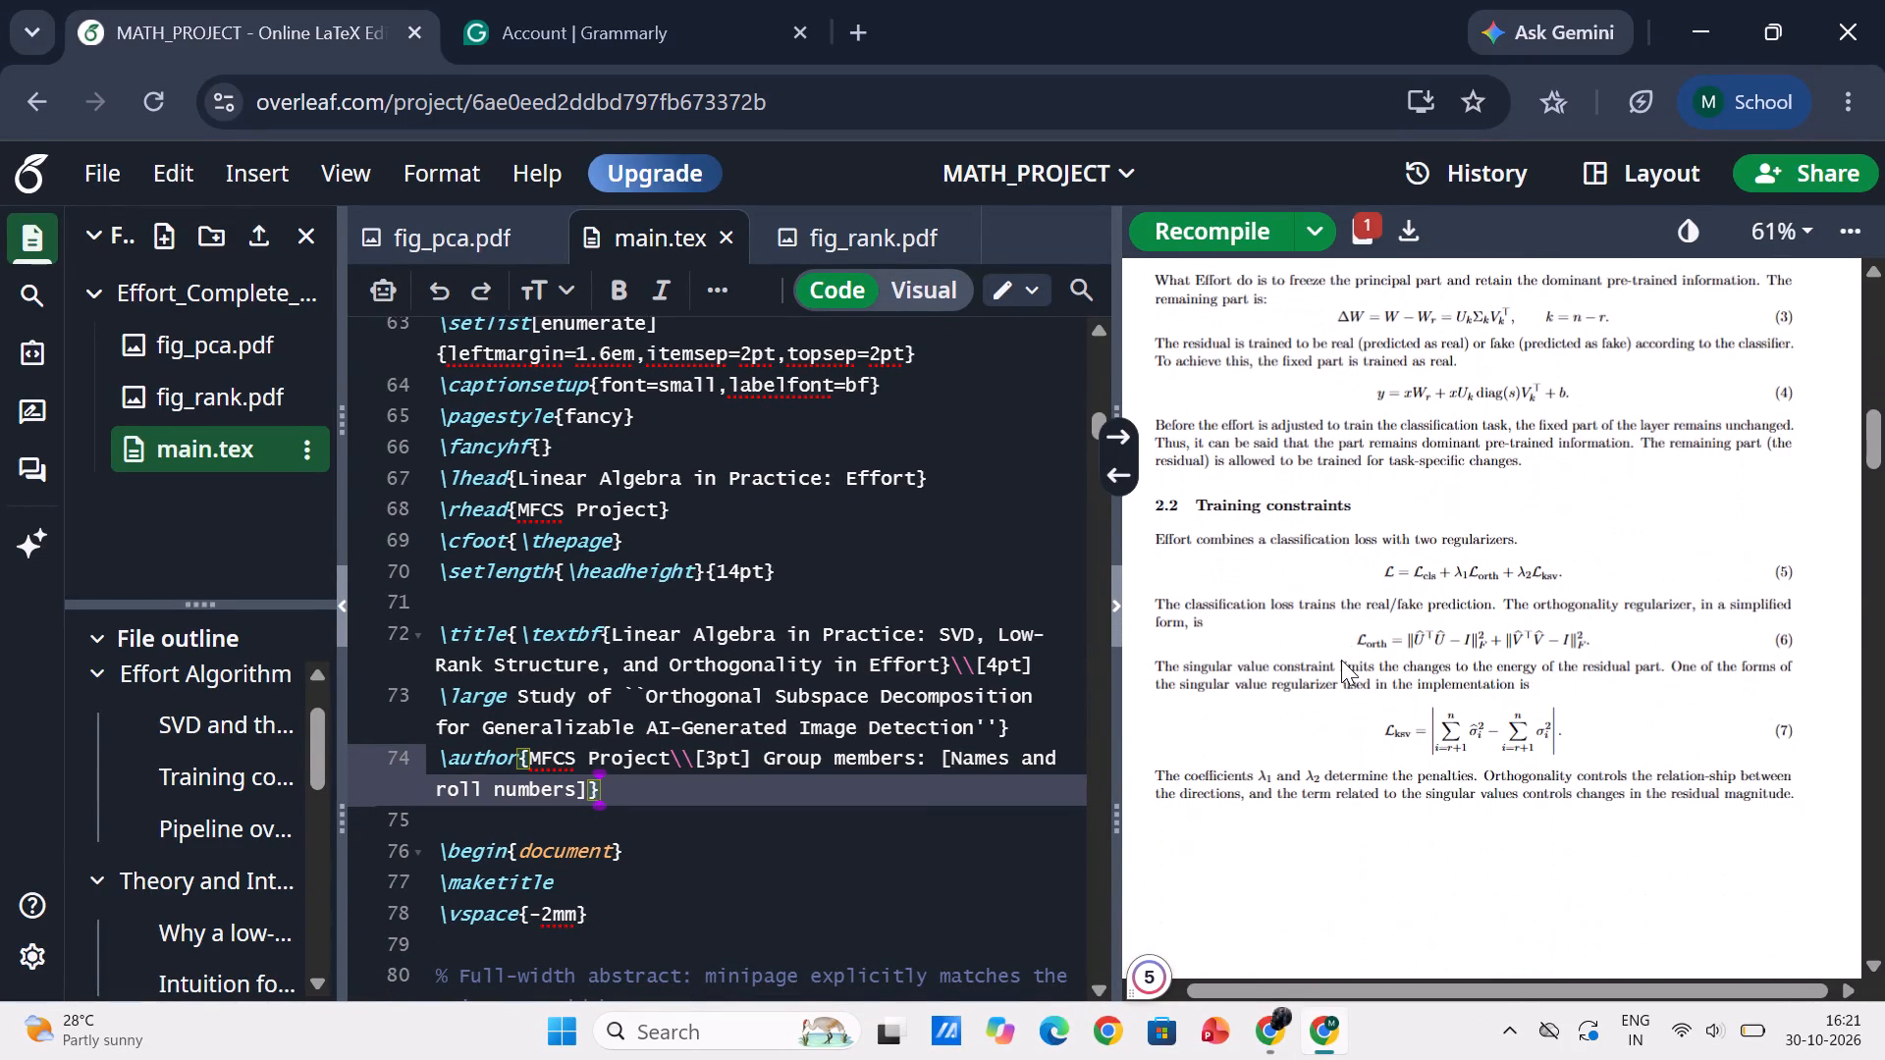
scroll(1341, 660, down, 8)
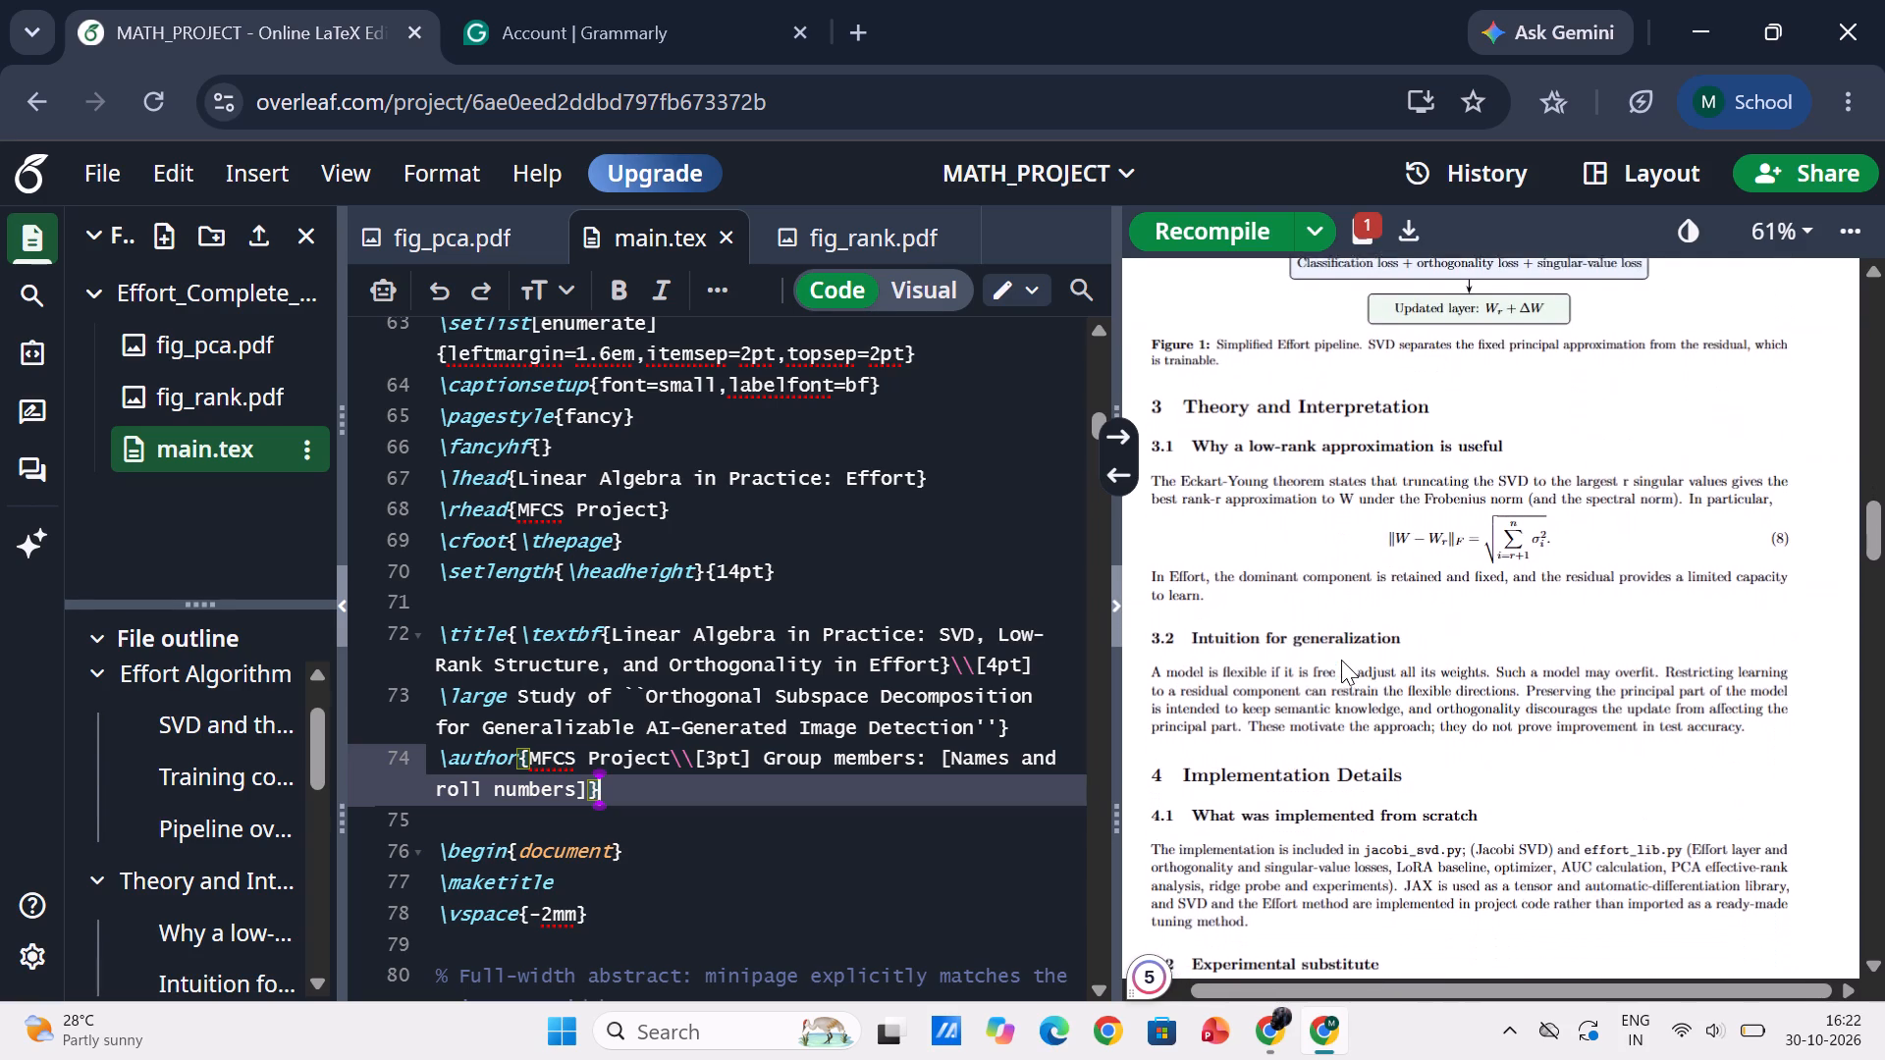
scroll(1341, 660, down, 7)
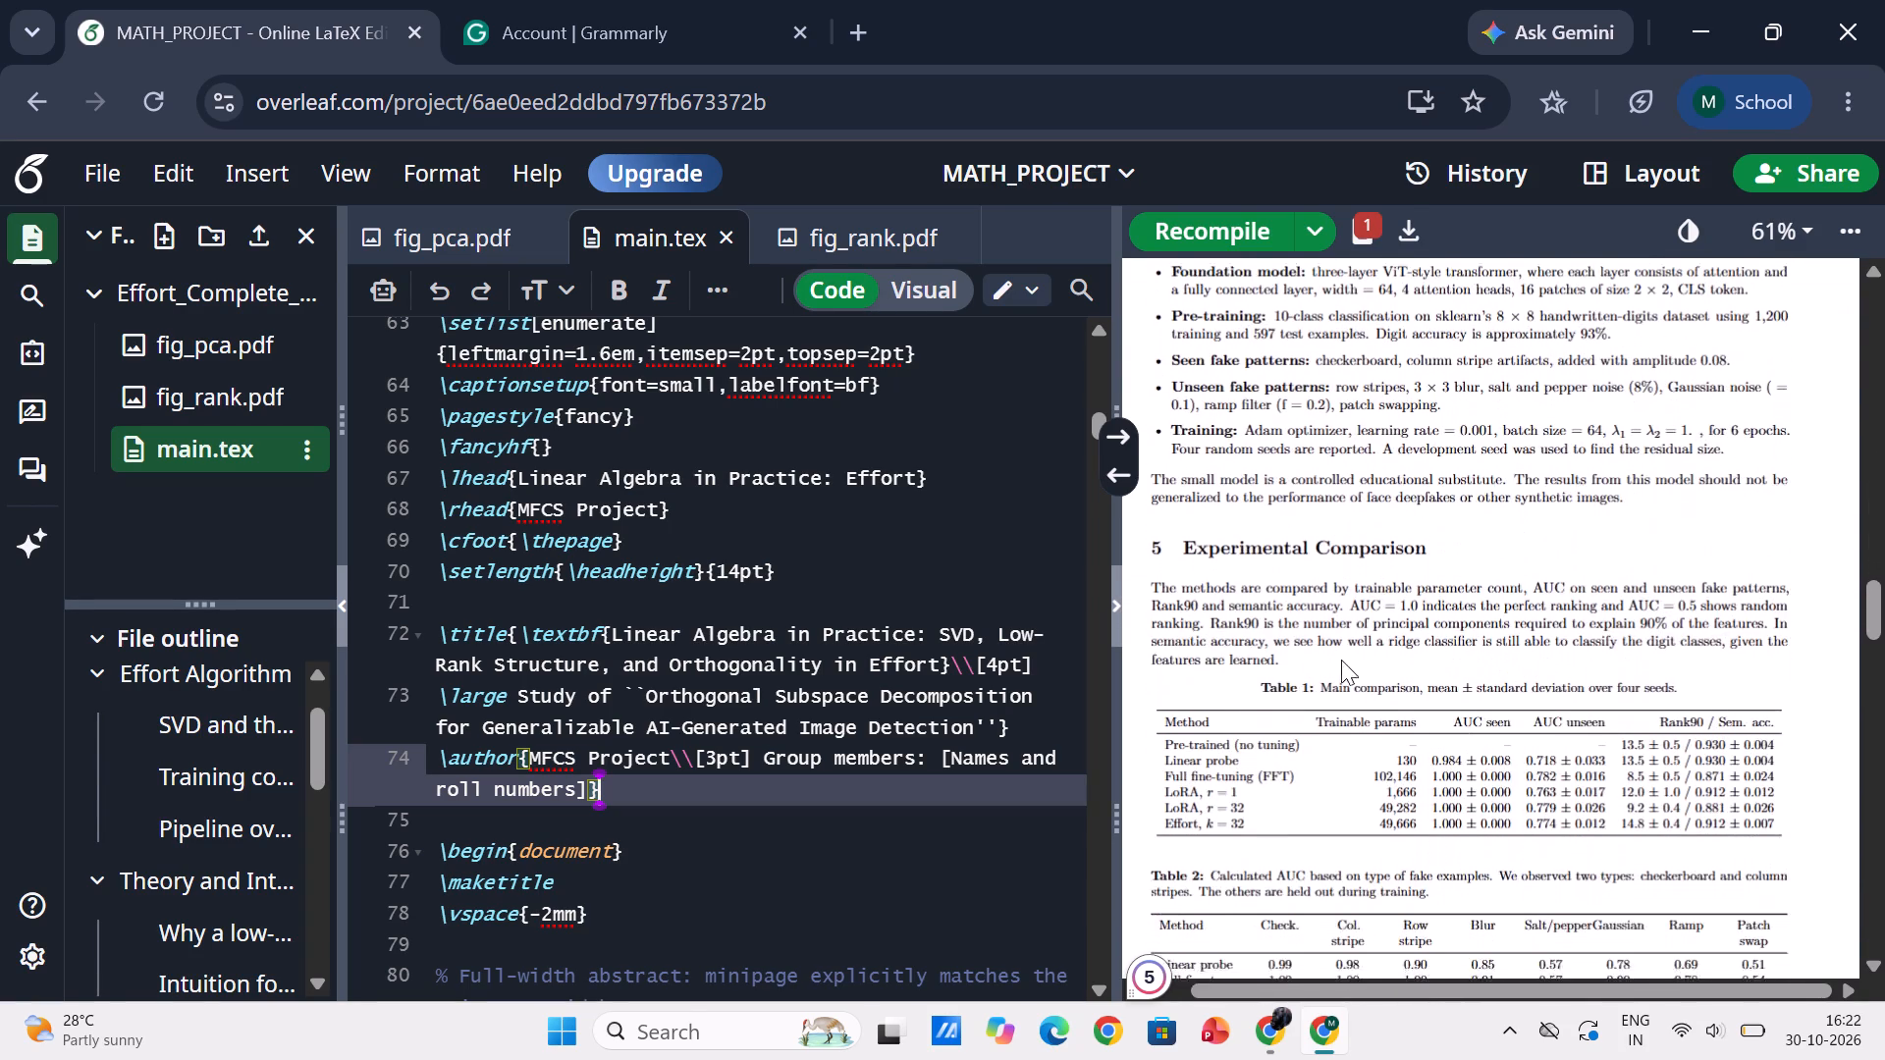
scroll(1341, 660, down, 9)
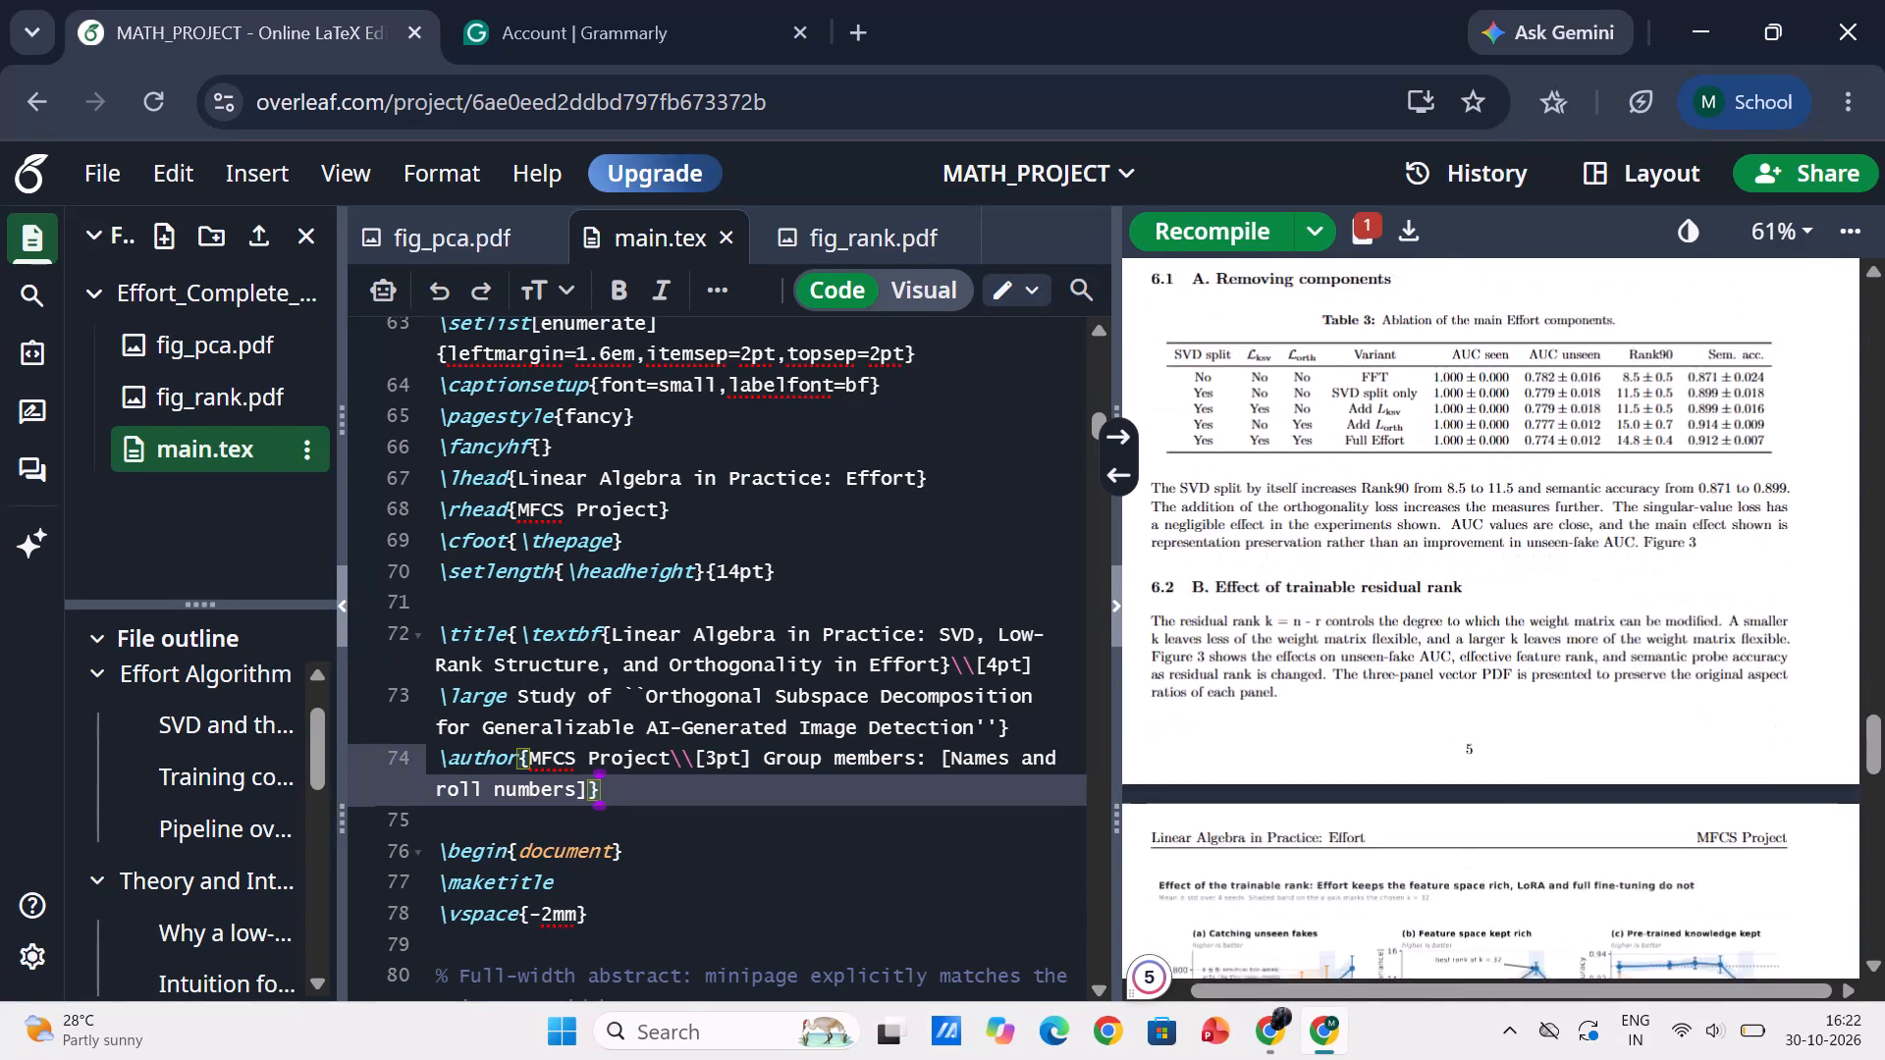
scroll(1341, 660, down, 8)
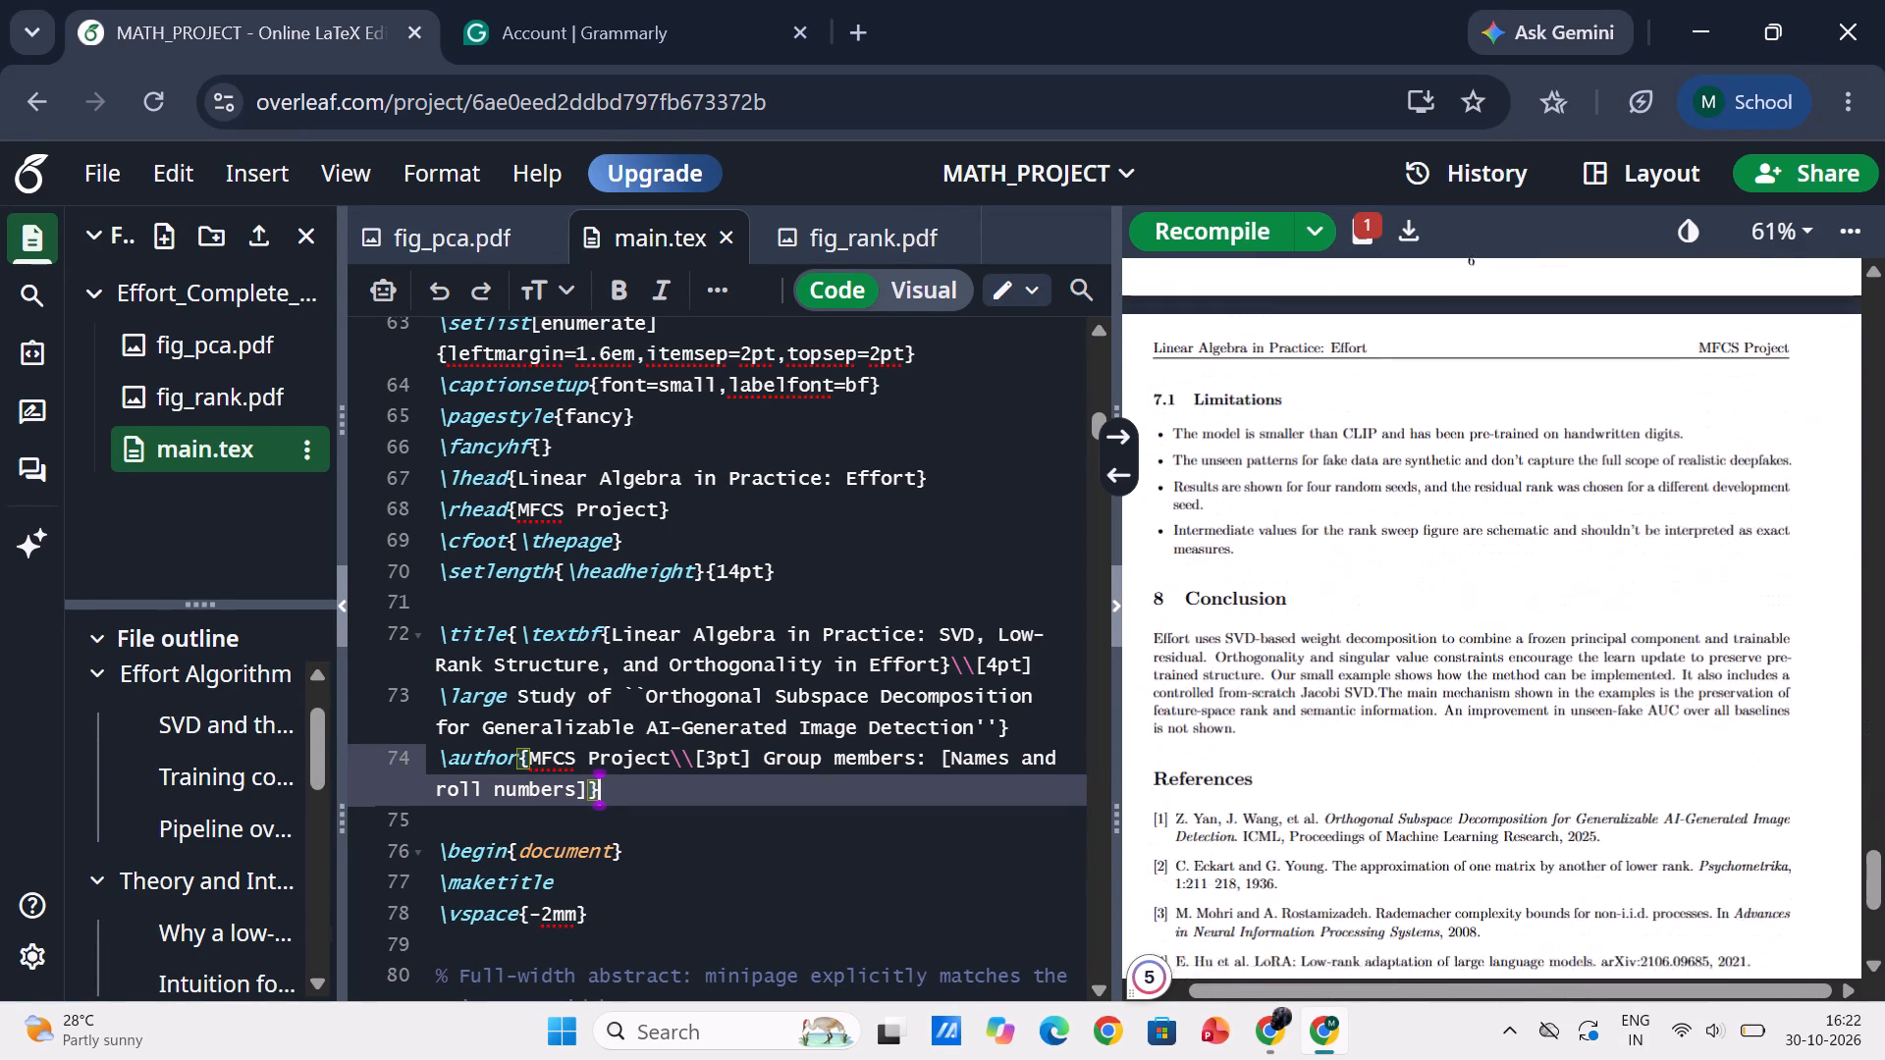
scroll(1341, 660, down, 3)
scroll(1341, 660, up, 1)
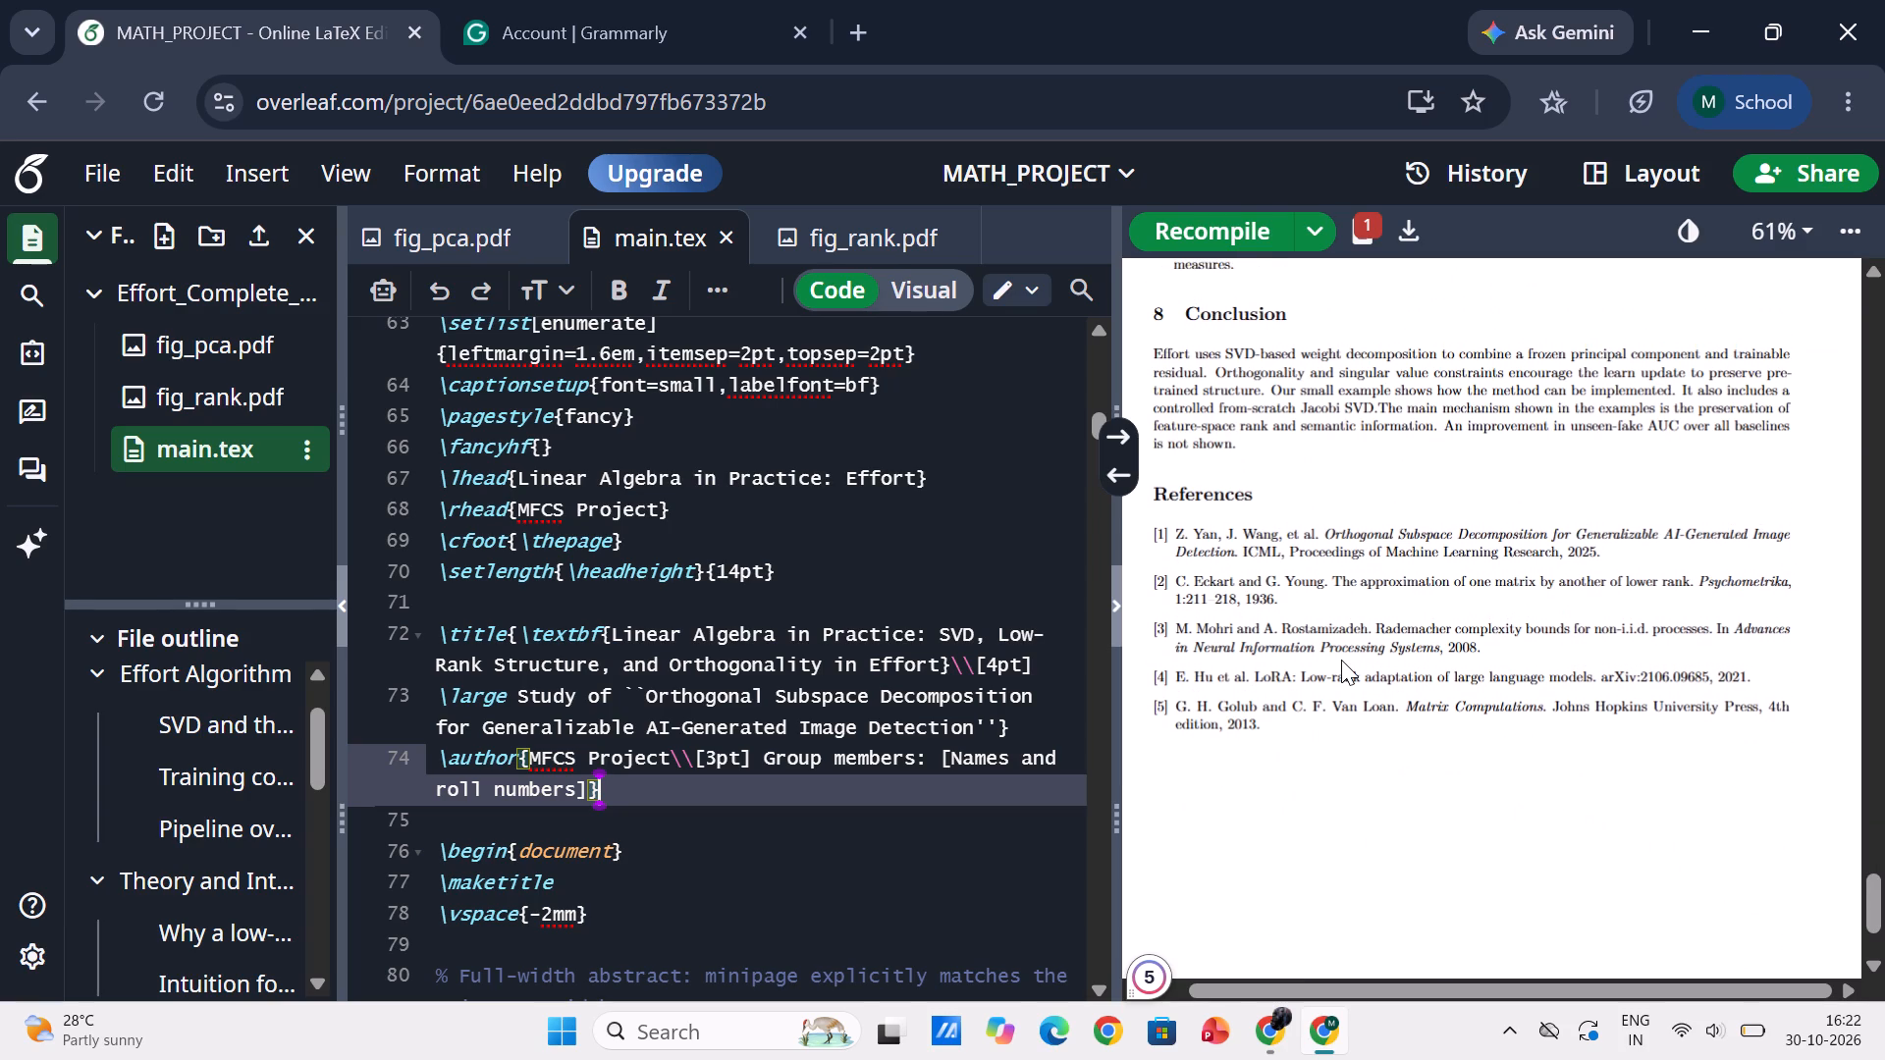
scroll(1341, 660, up, 4)
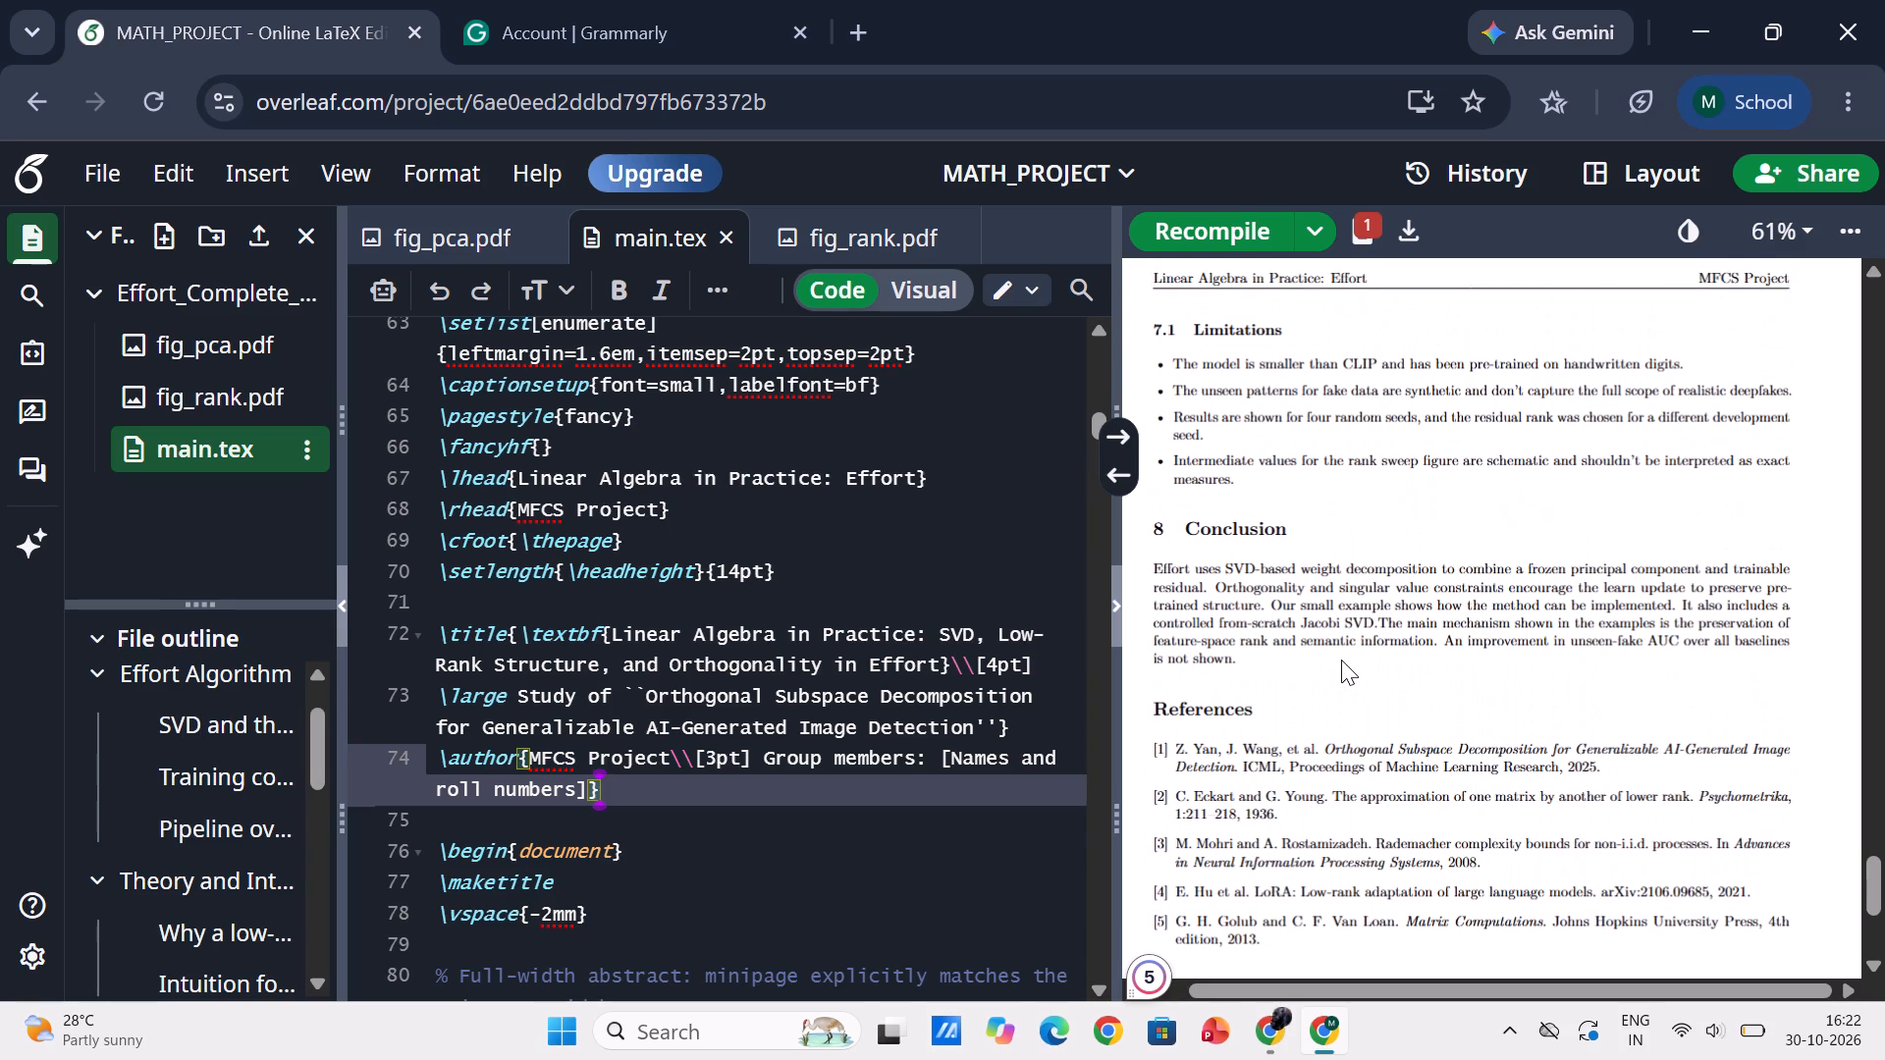
scroll(1341, 660, up, 6)
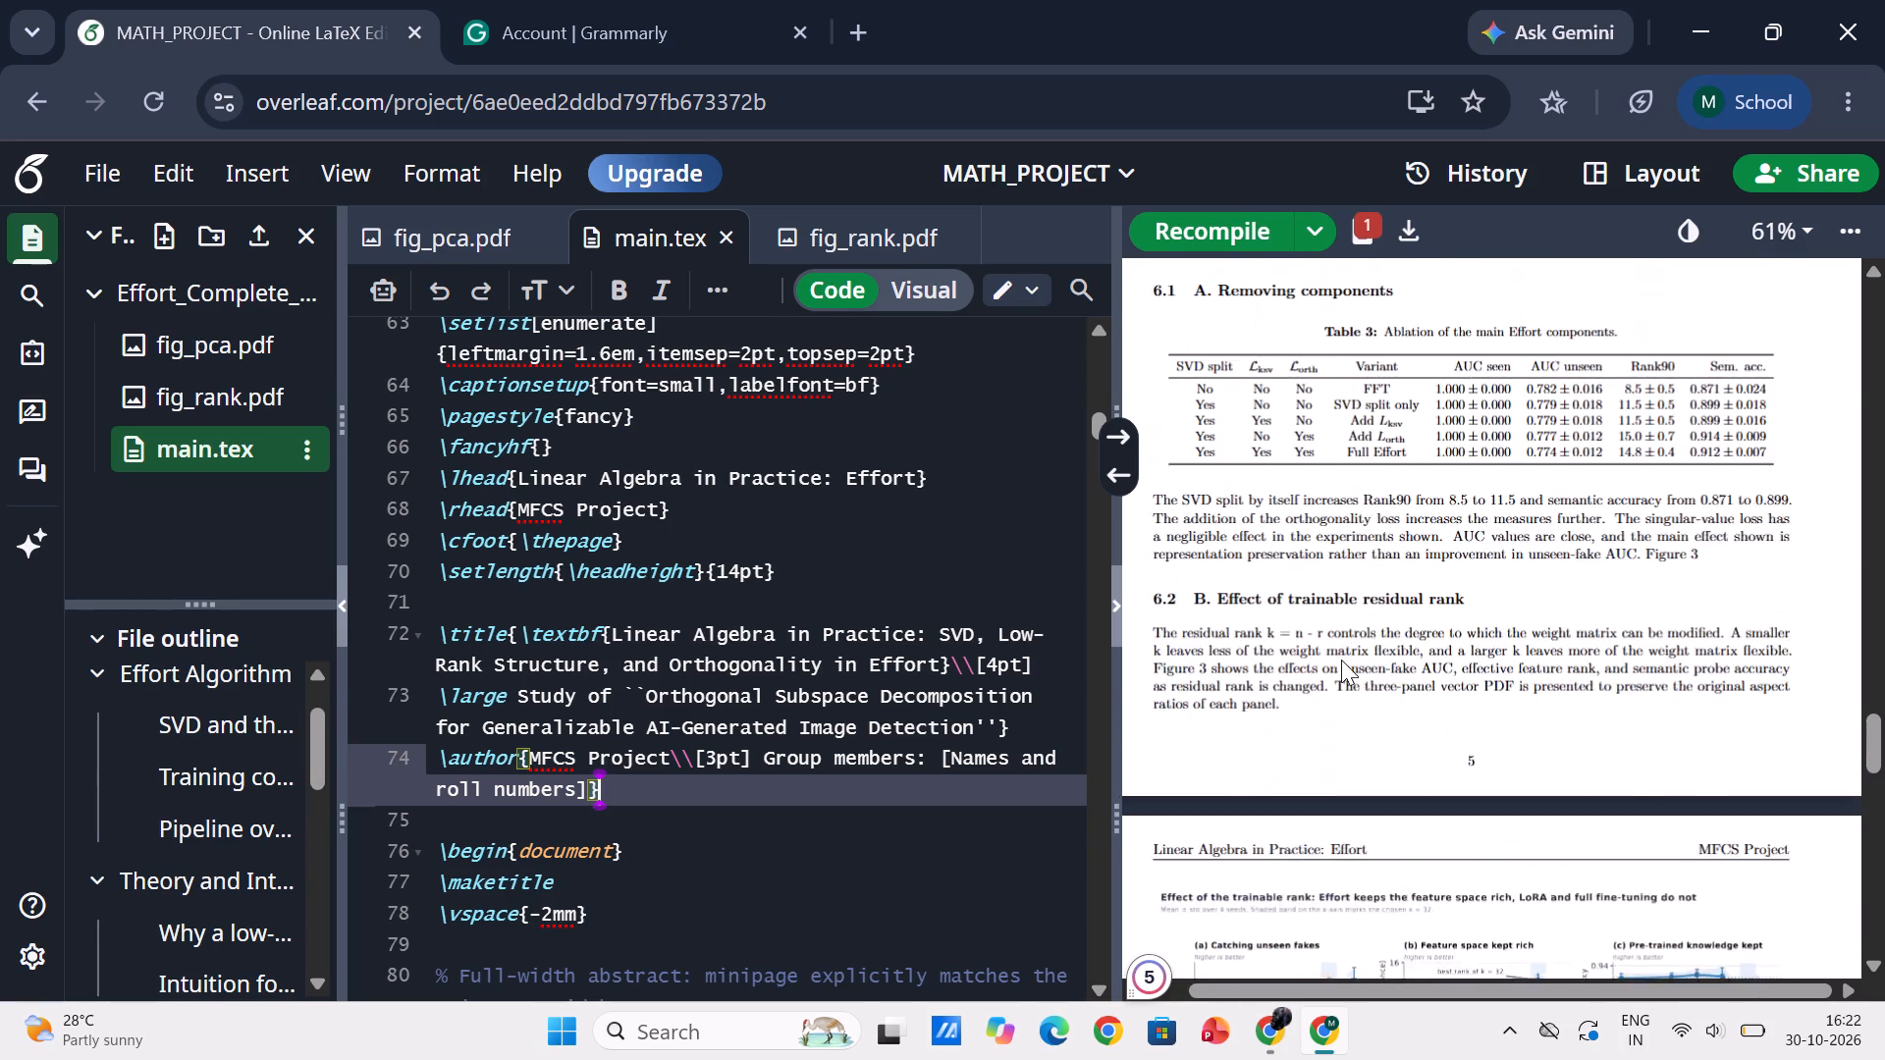
scroll(1341, 660, up, 8)
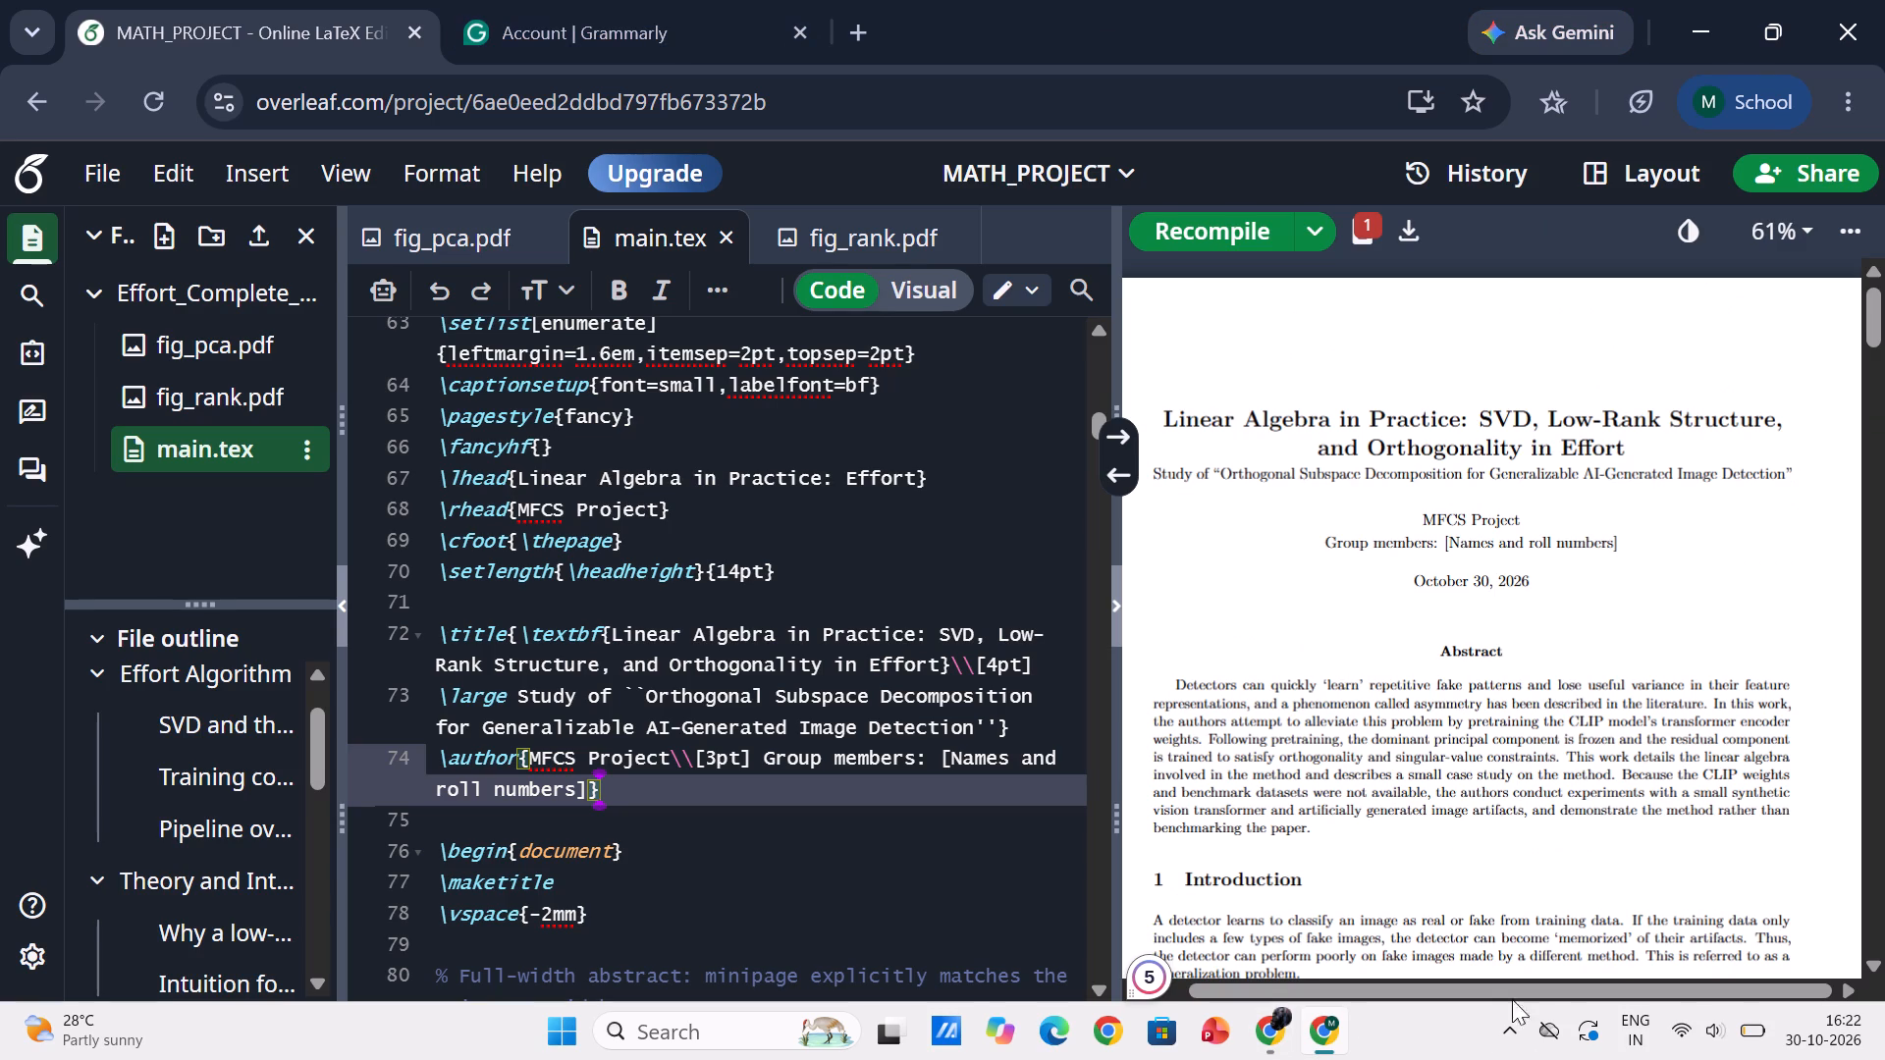
Open Google Classroom in a new browser tab and go to the MFCS-2026 class.
click(838, 5)
click(1050, 925)
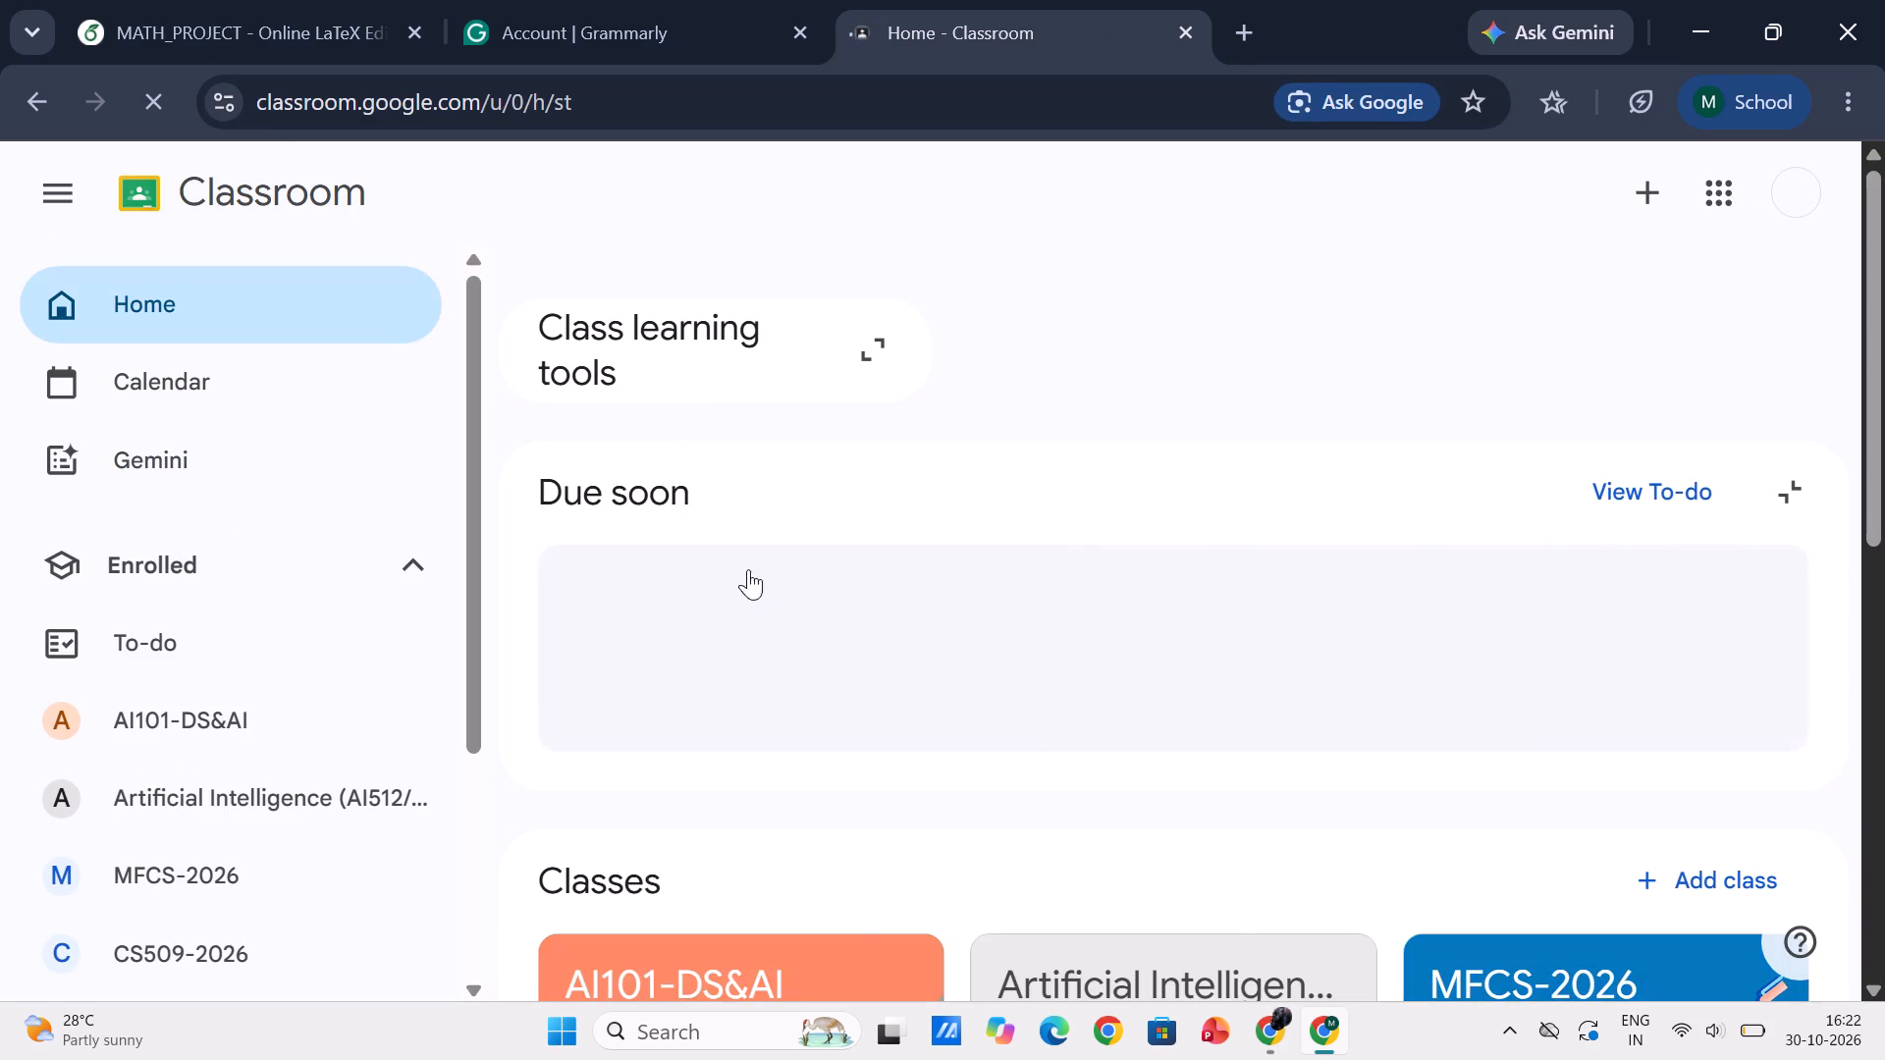
scroll(859, 787, down, 3)
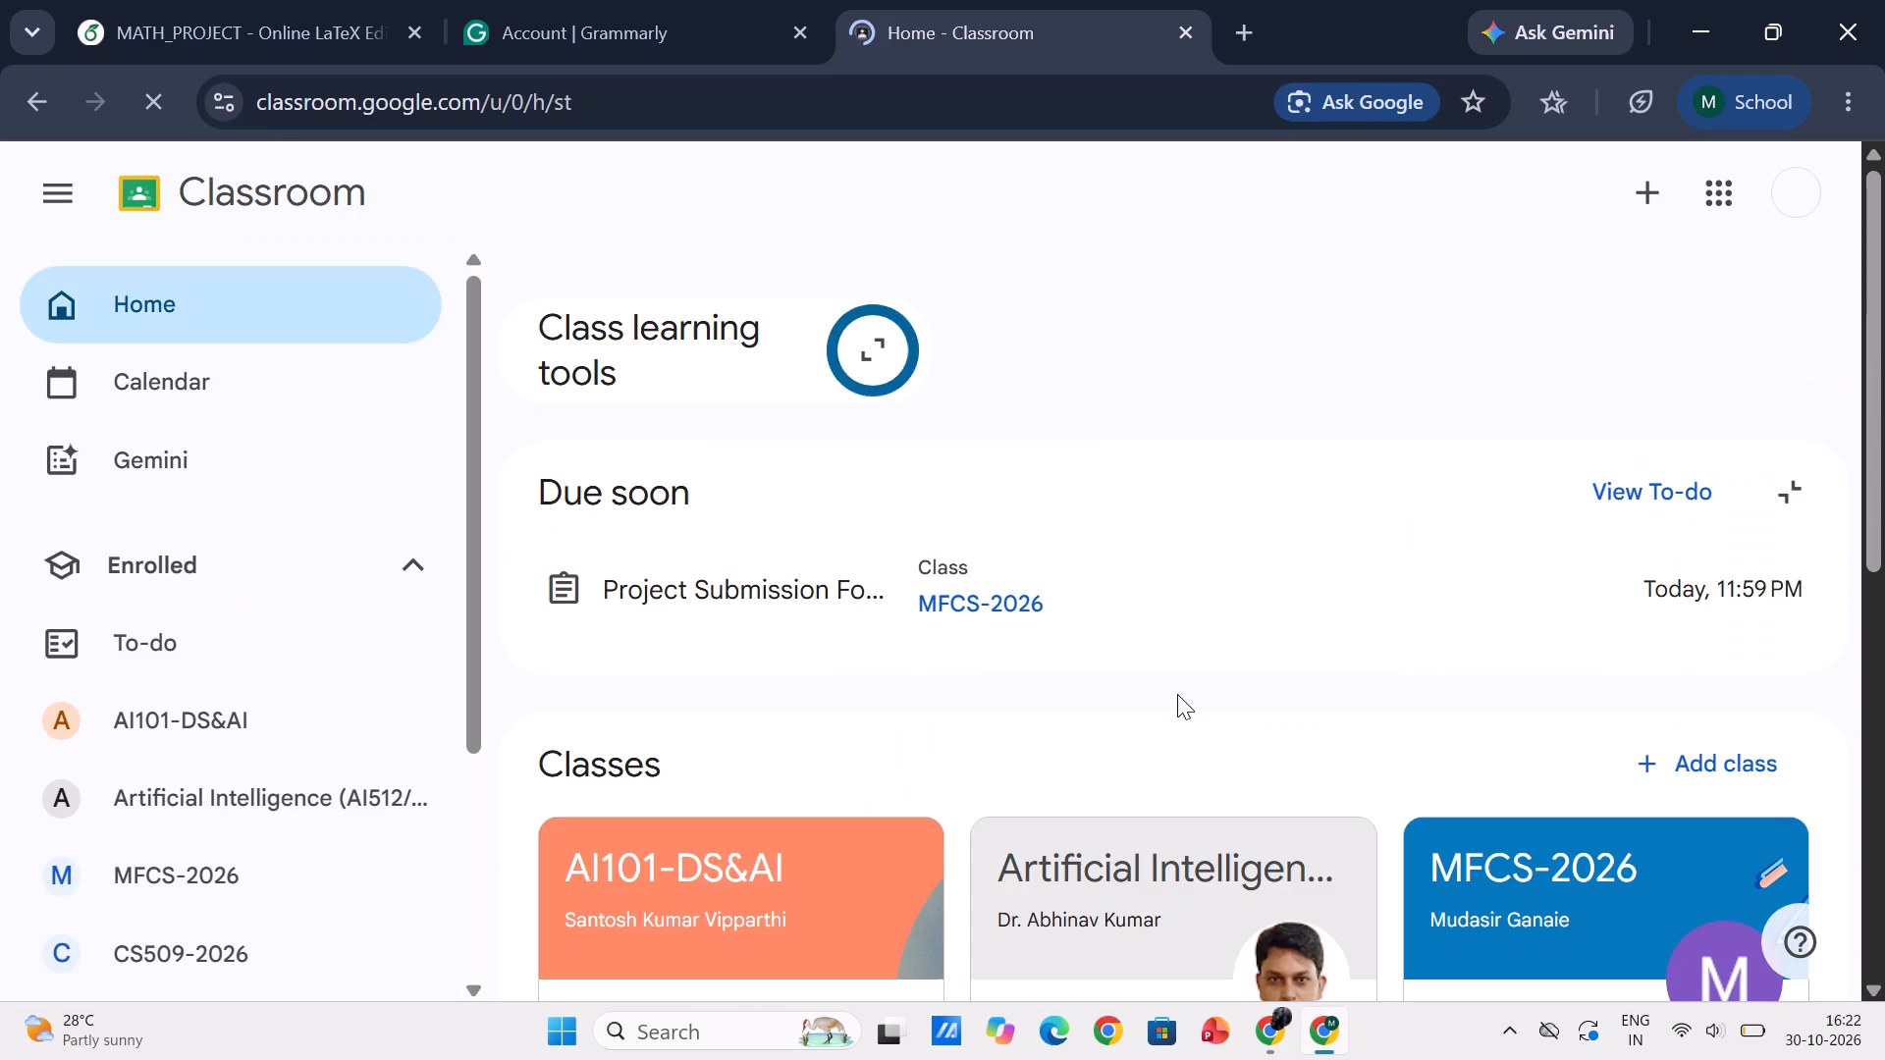
click(1493, 872)
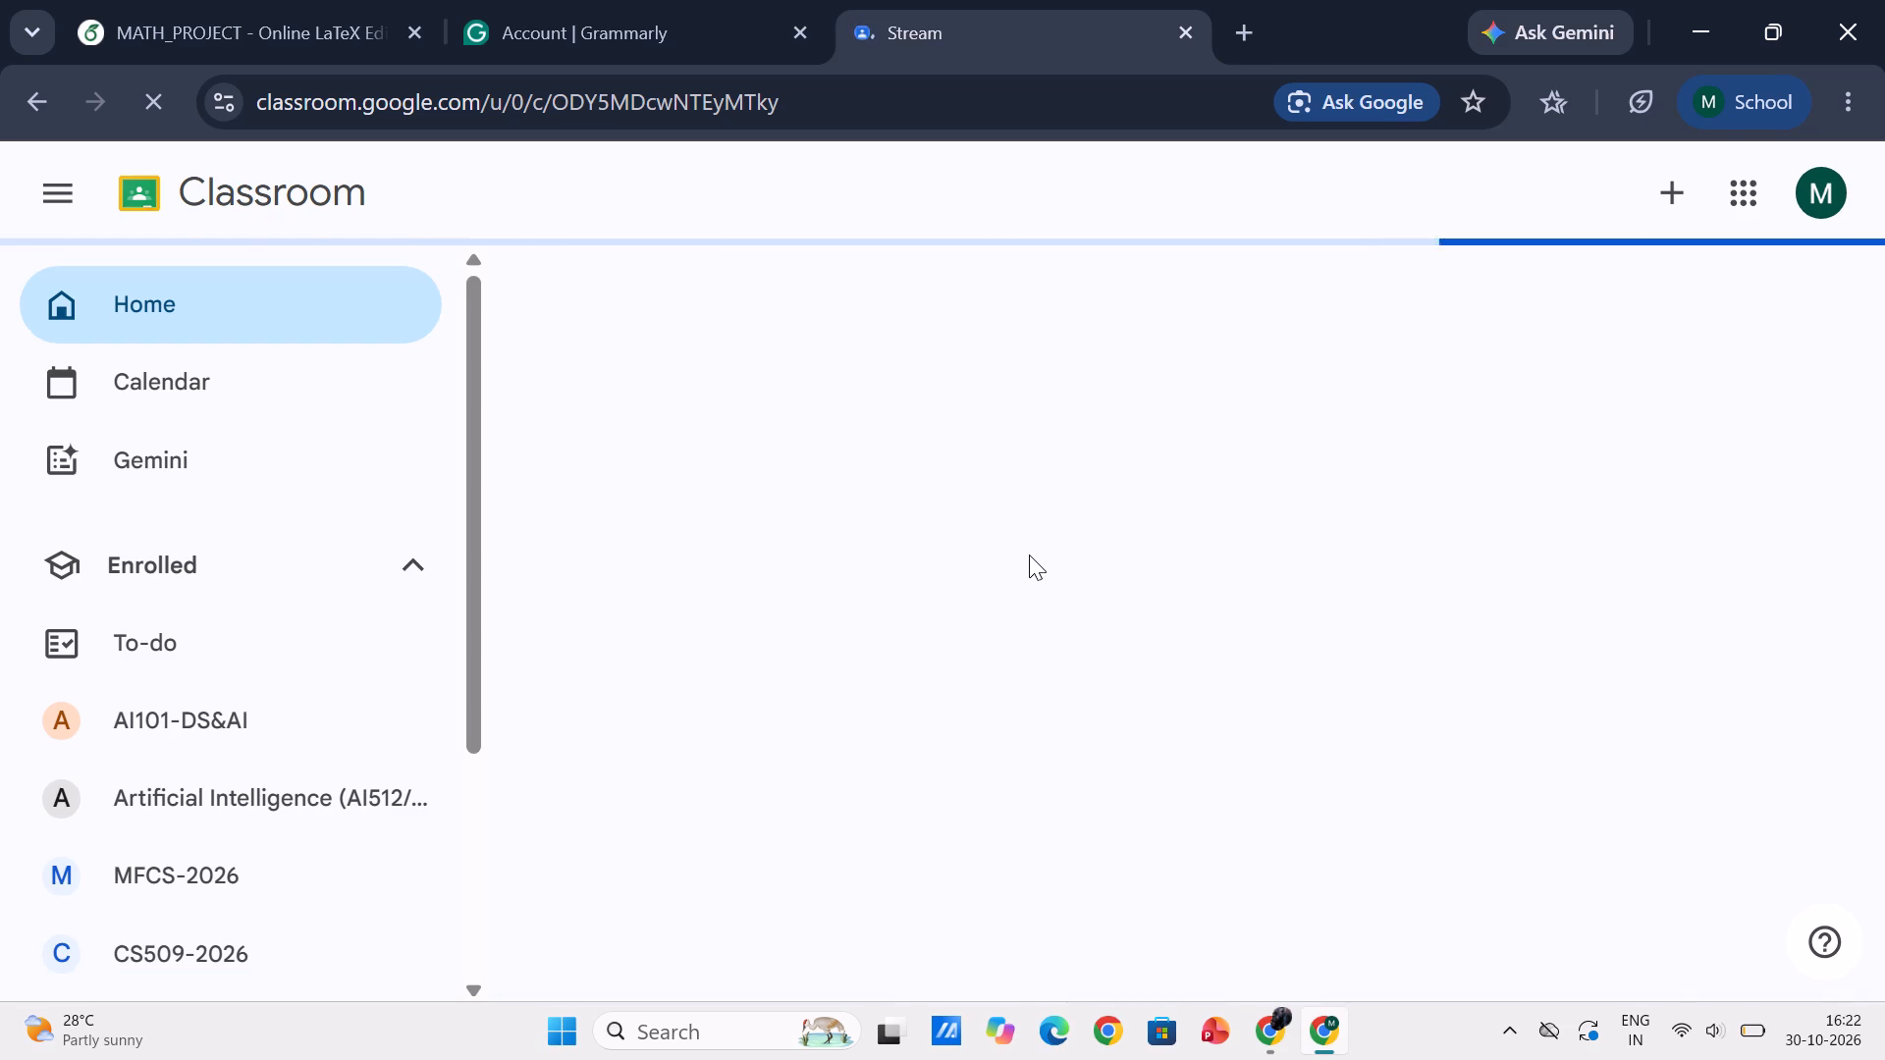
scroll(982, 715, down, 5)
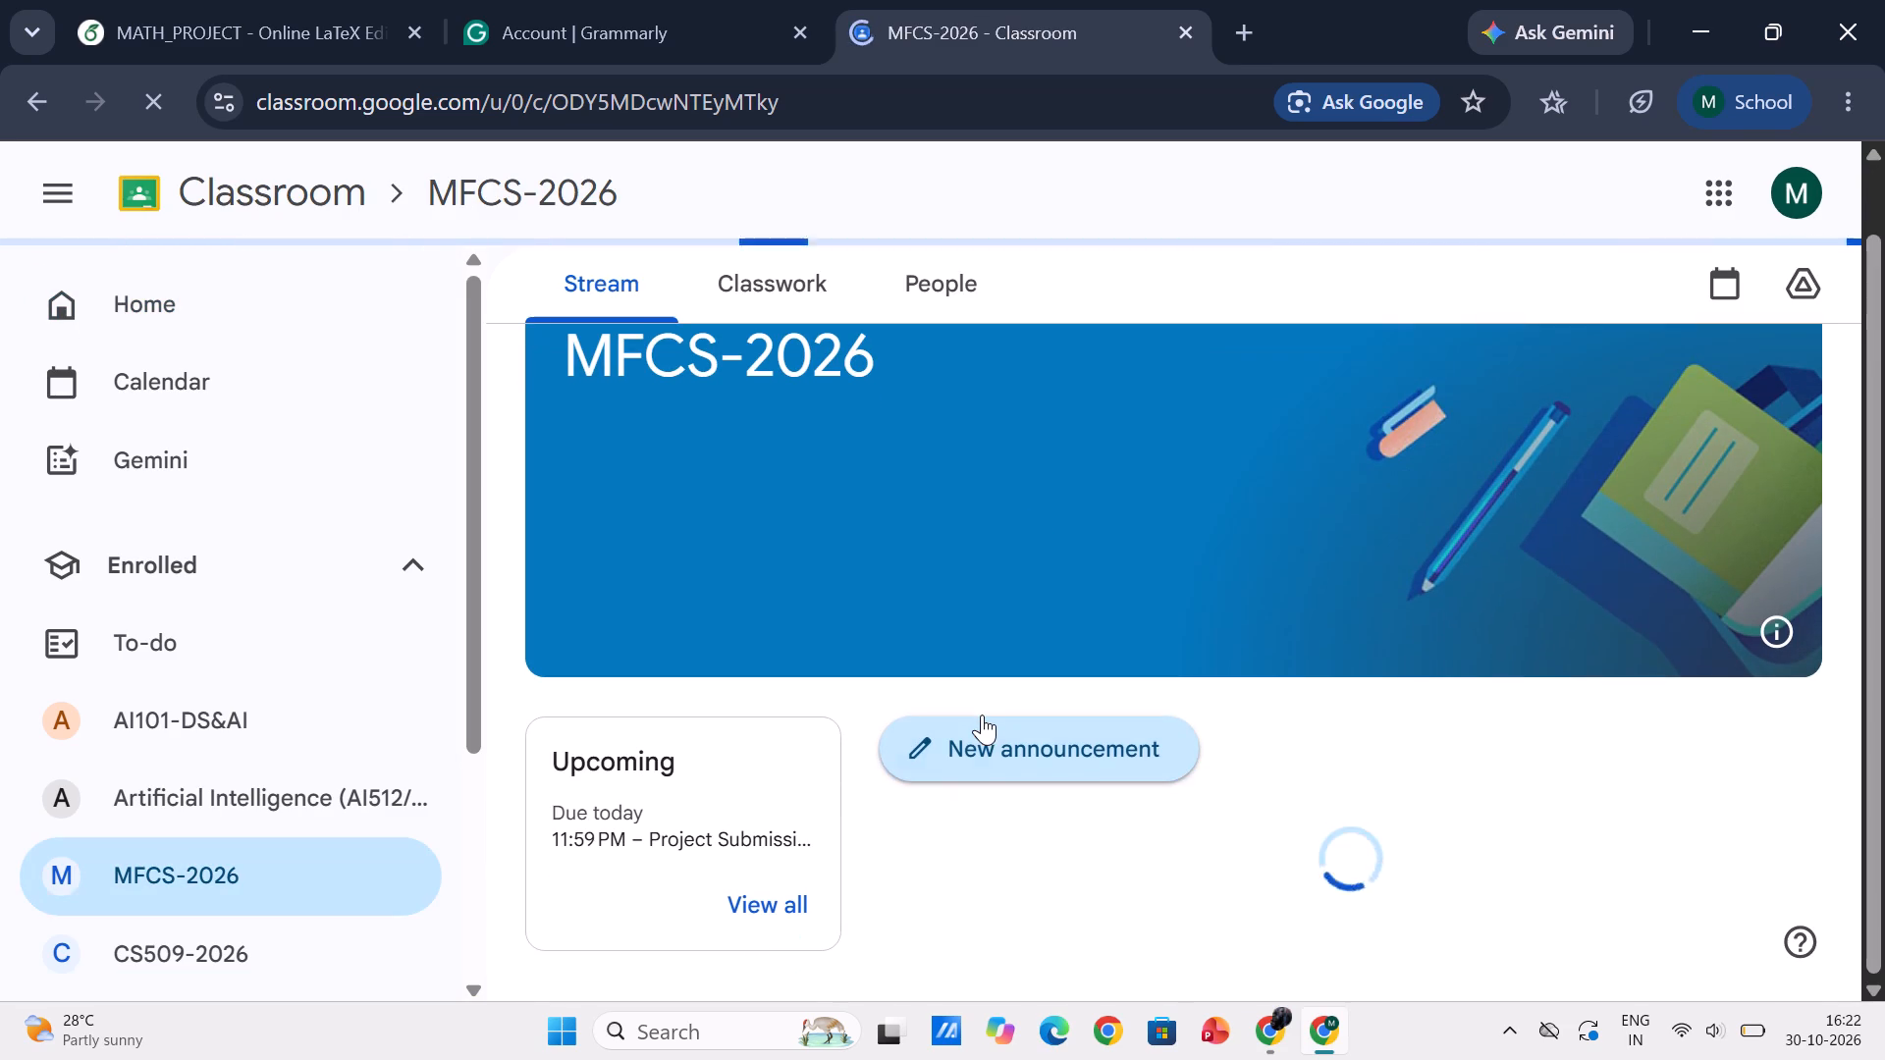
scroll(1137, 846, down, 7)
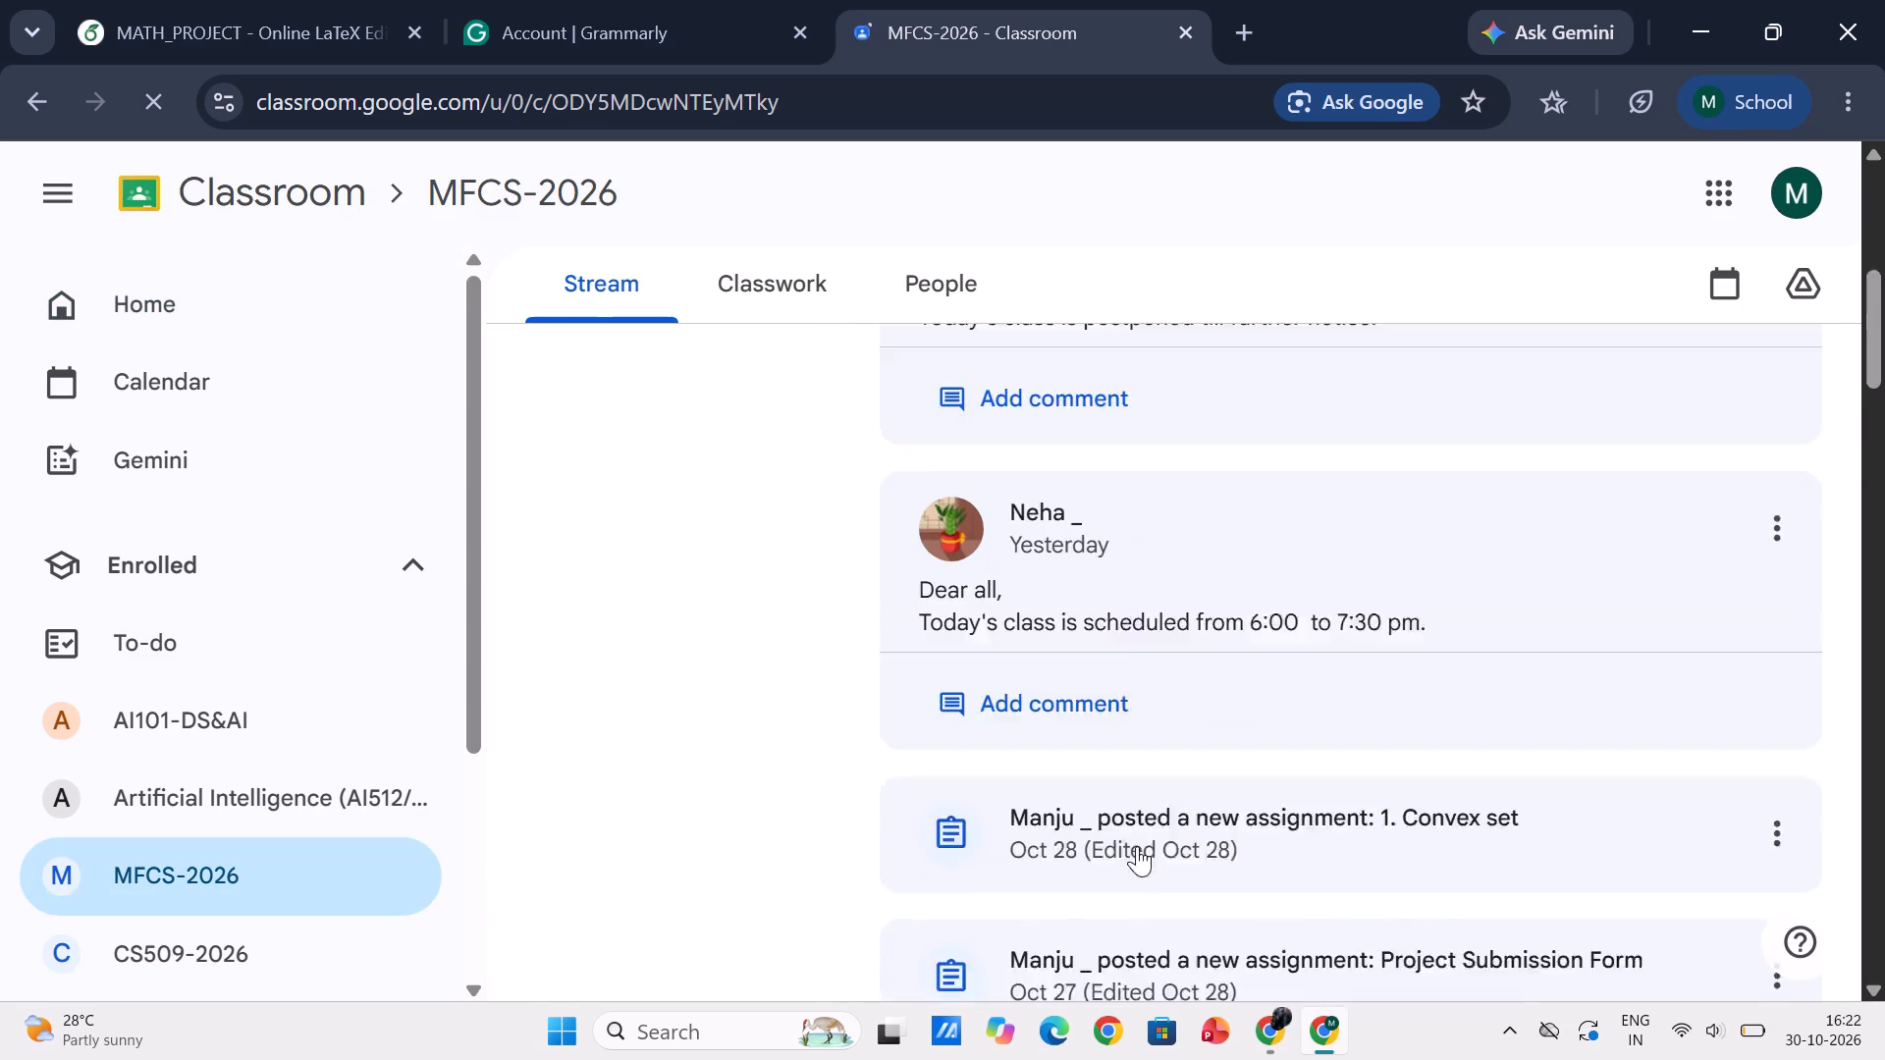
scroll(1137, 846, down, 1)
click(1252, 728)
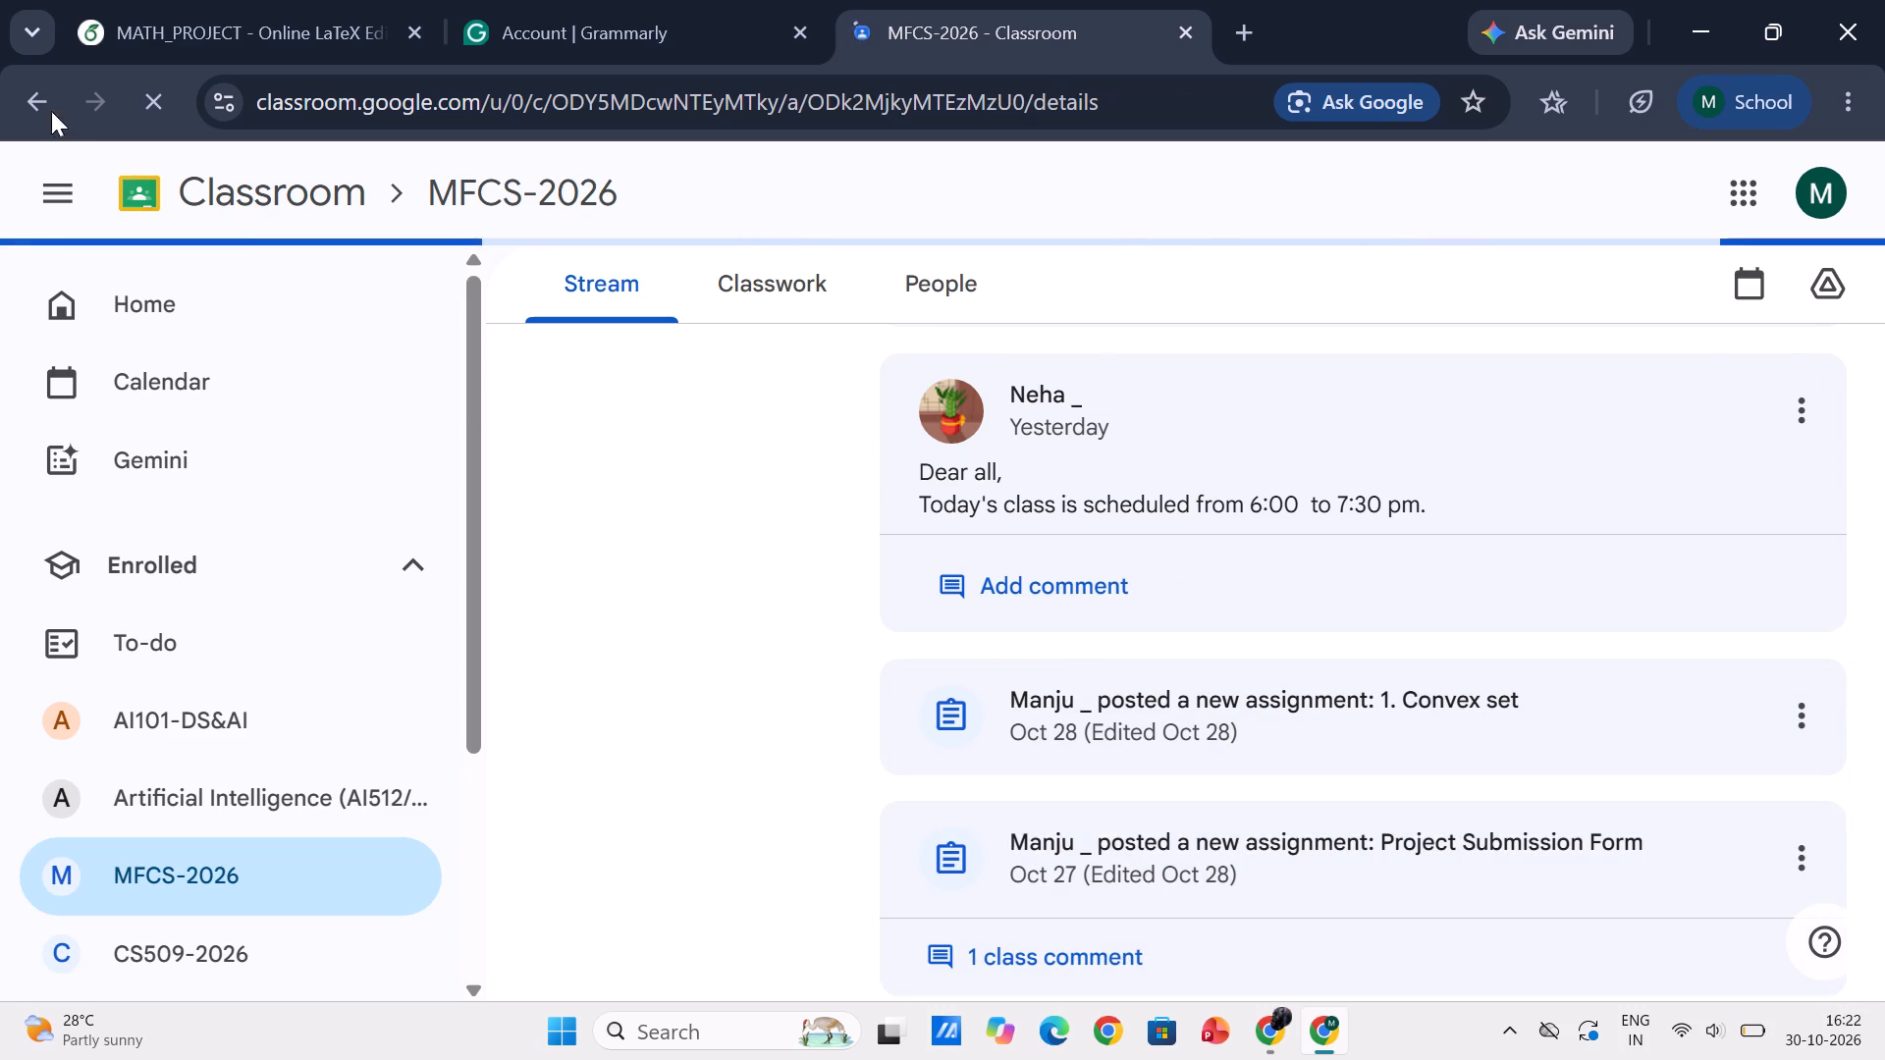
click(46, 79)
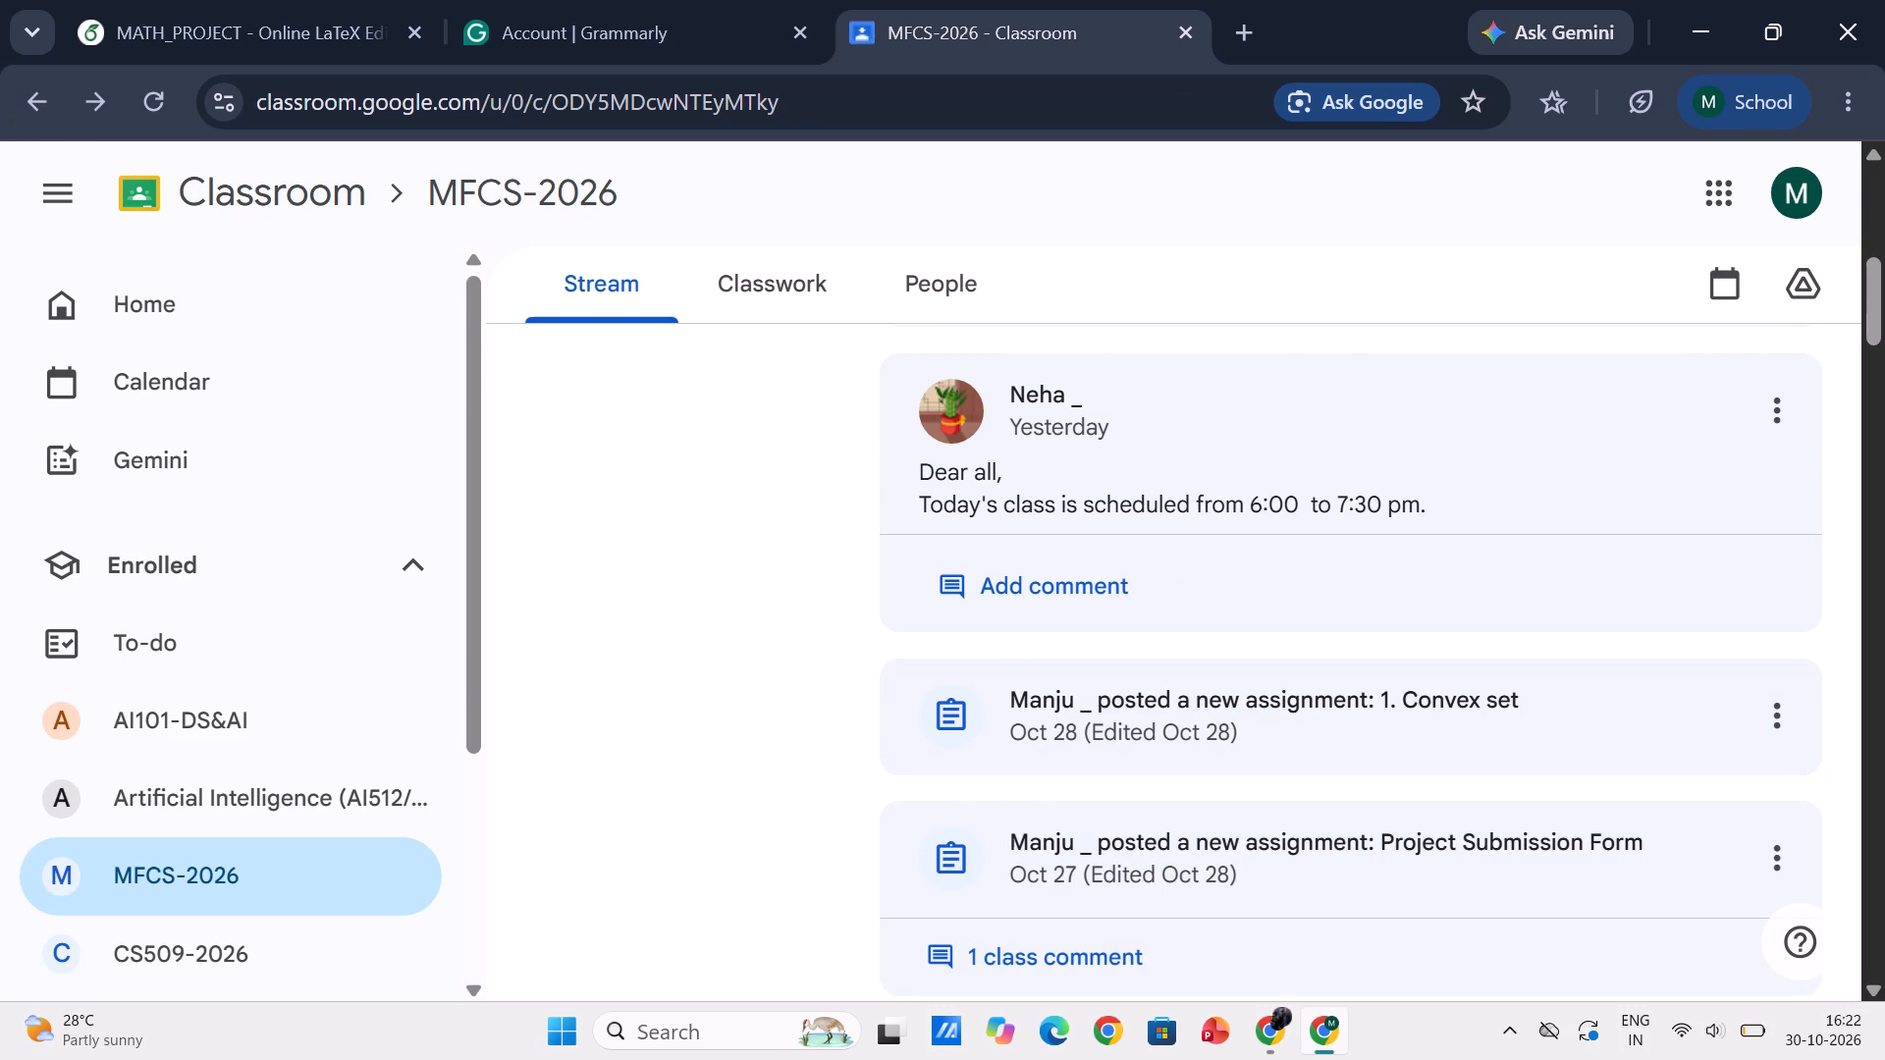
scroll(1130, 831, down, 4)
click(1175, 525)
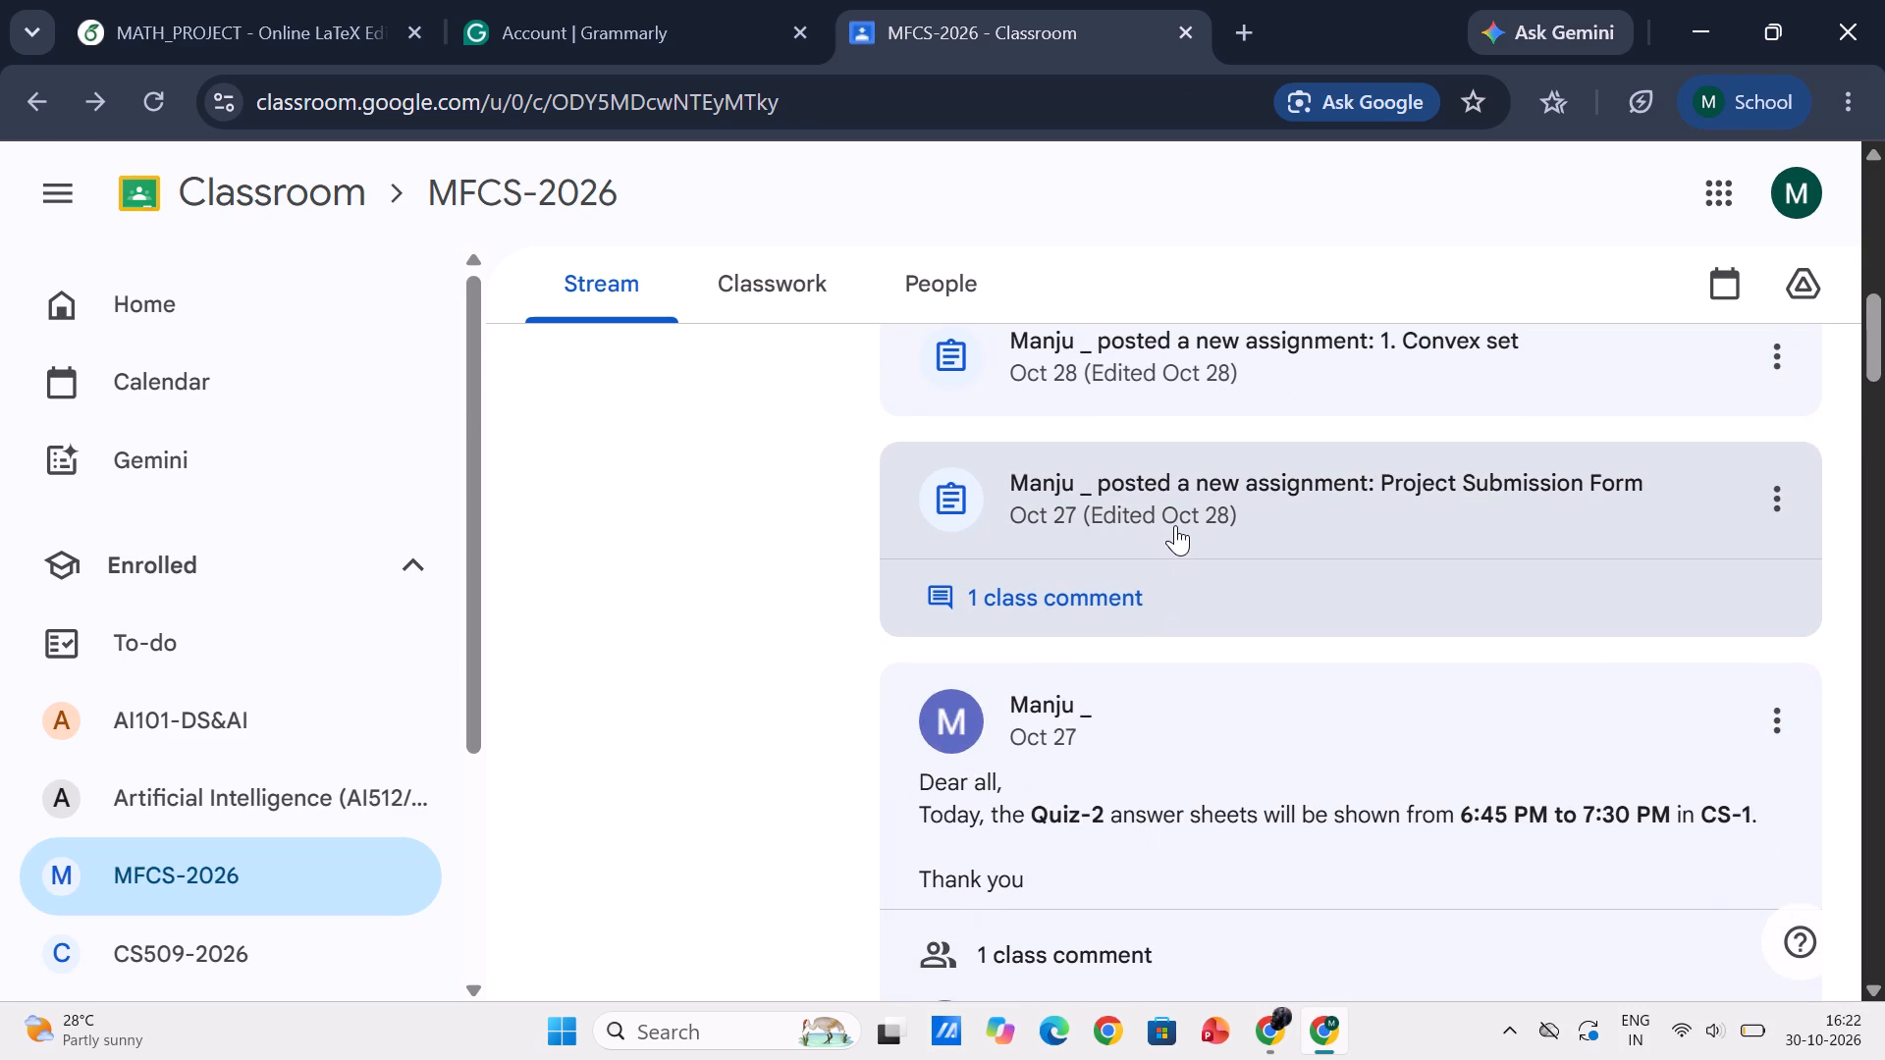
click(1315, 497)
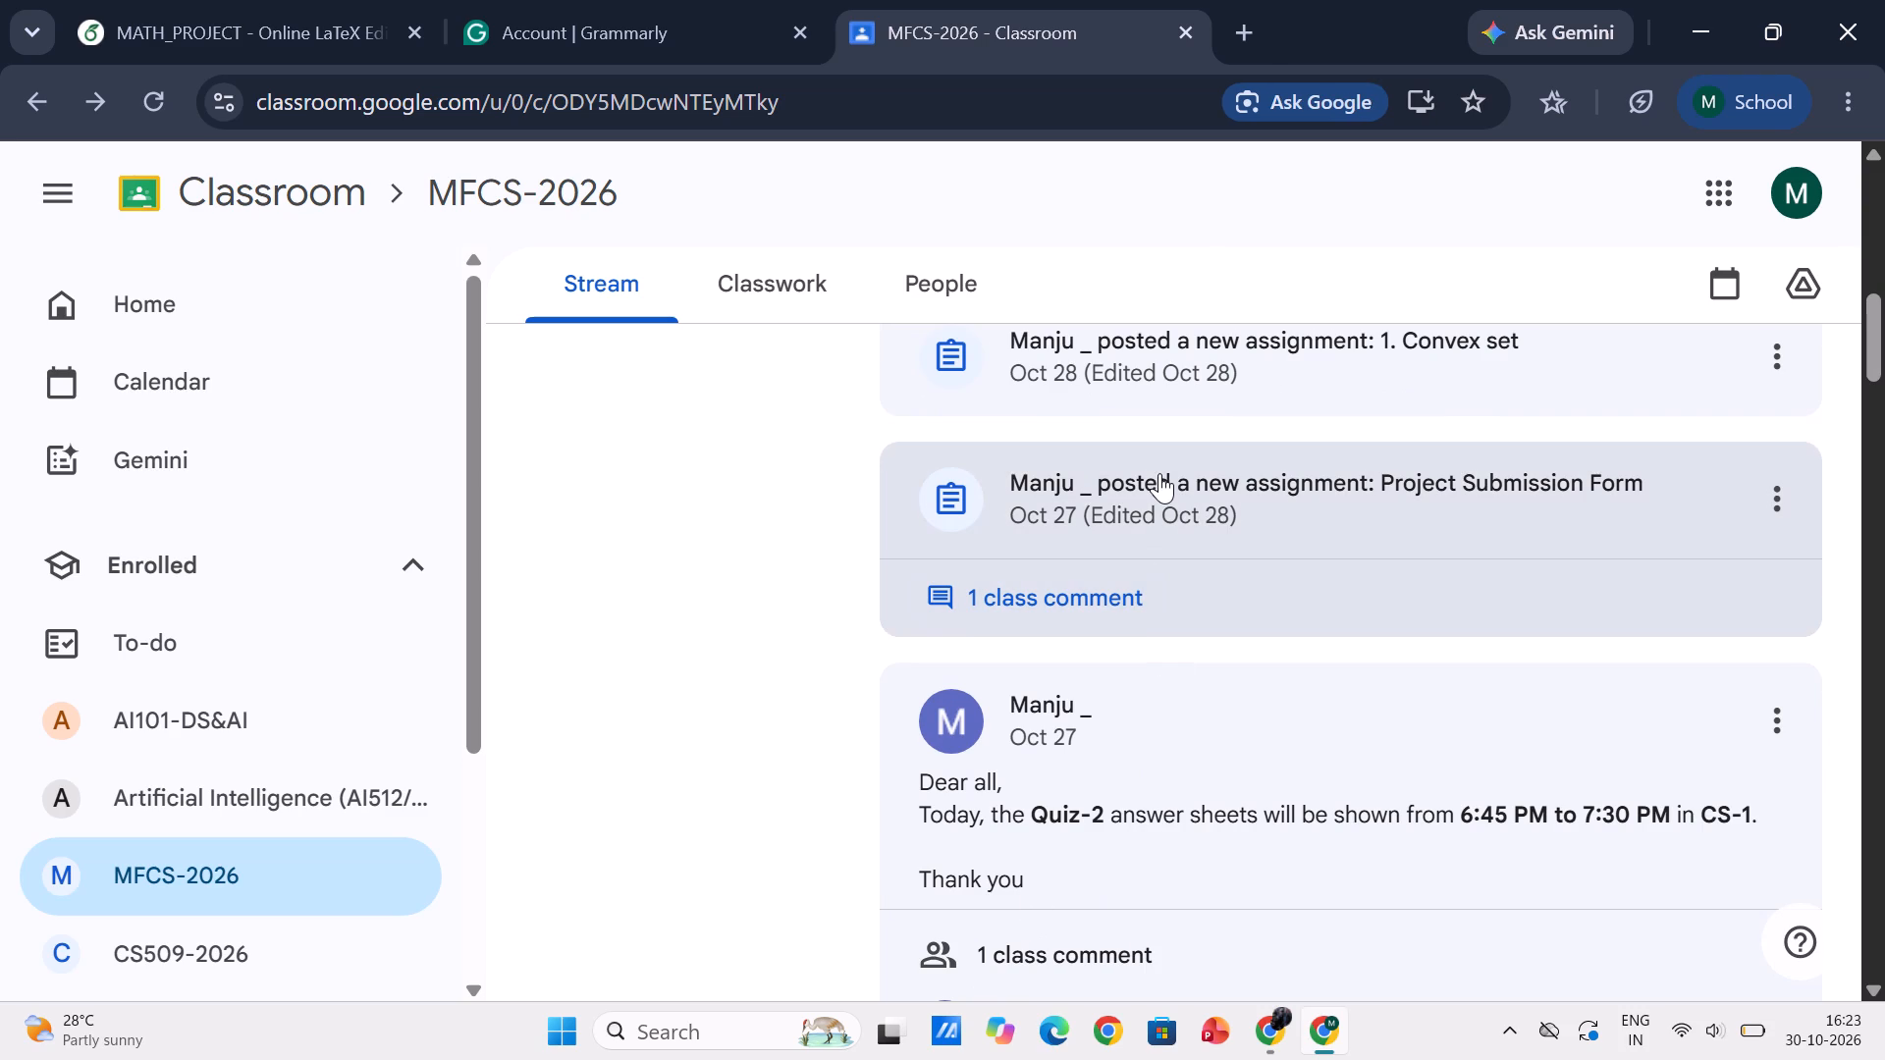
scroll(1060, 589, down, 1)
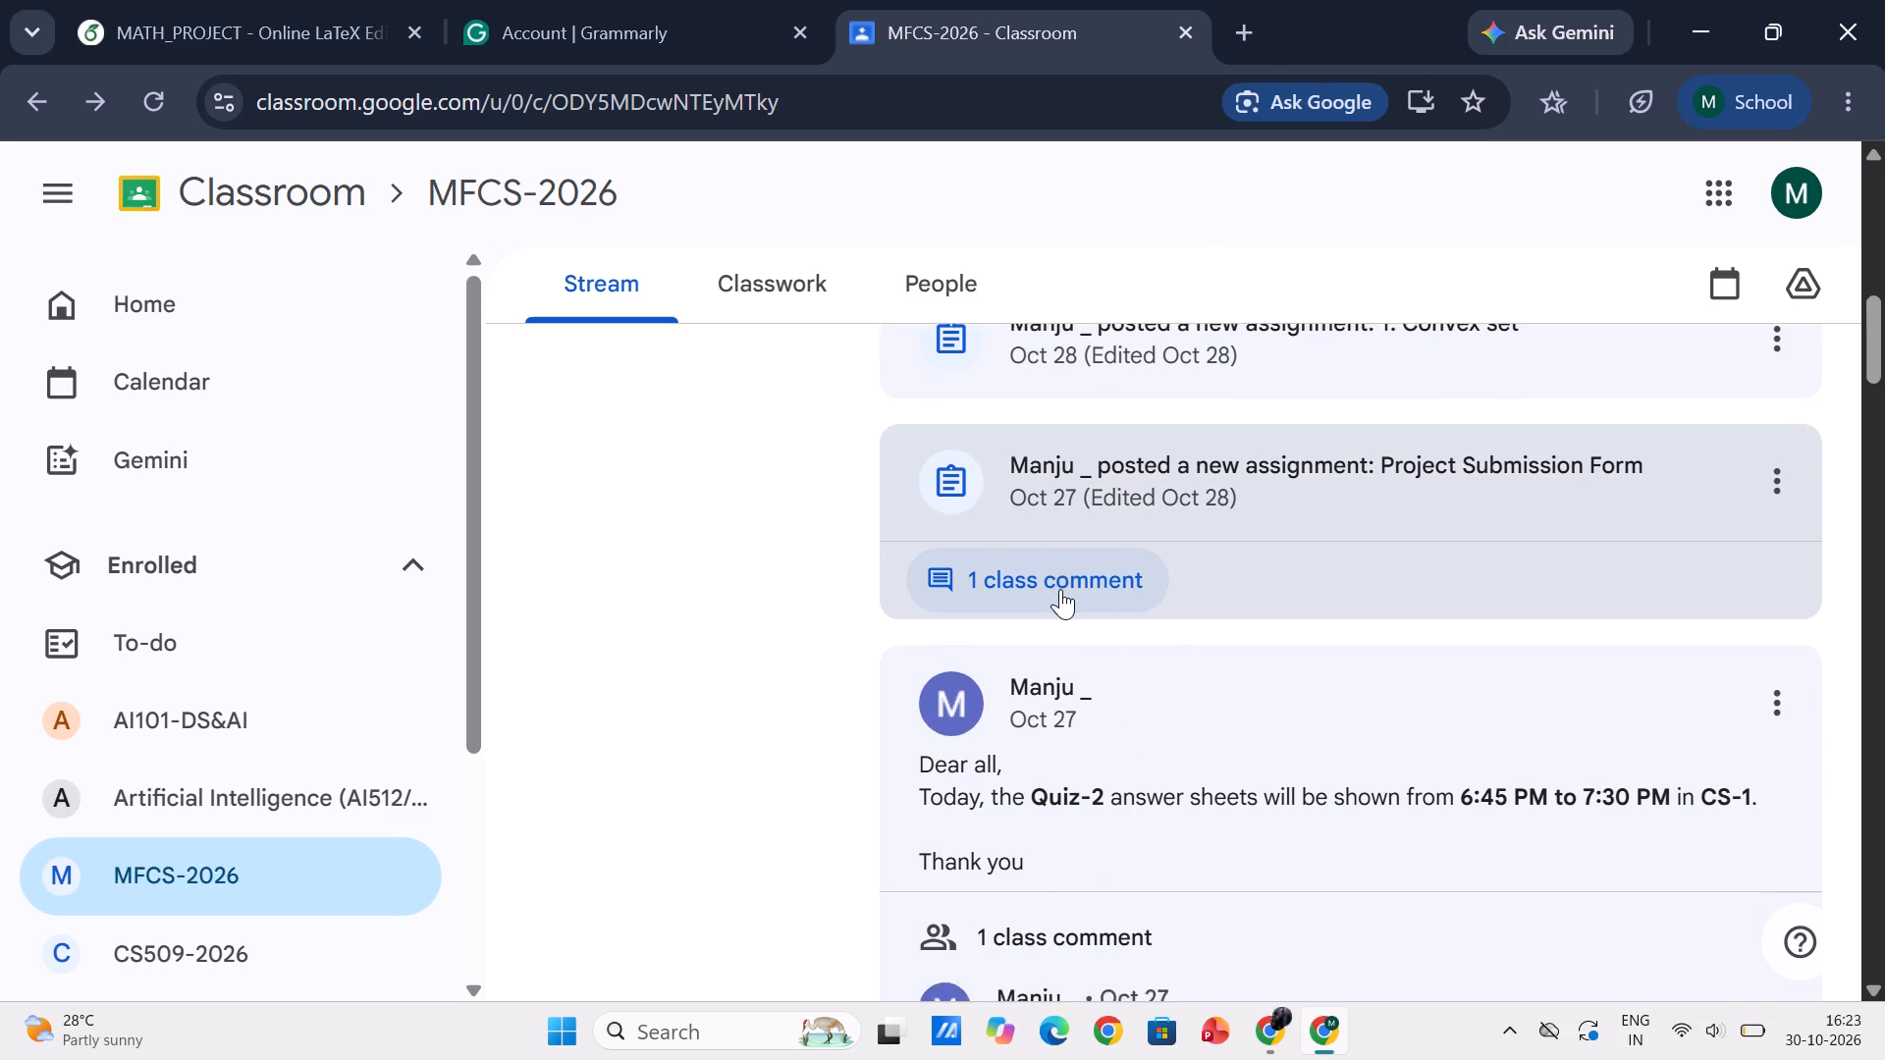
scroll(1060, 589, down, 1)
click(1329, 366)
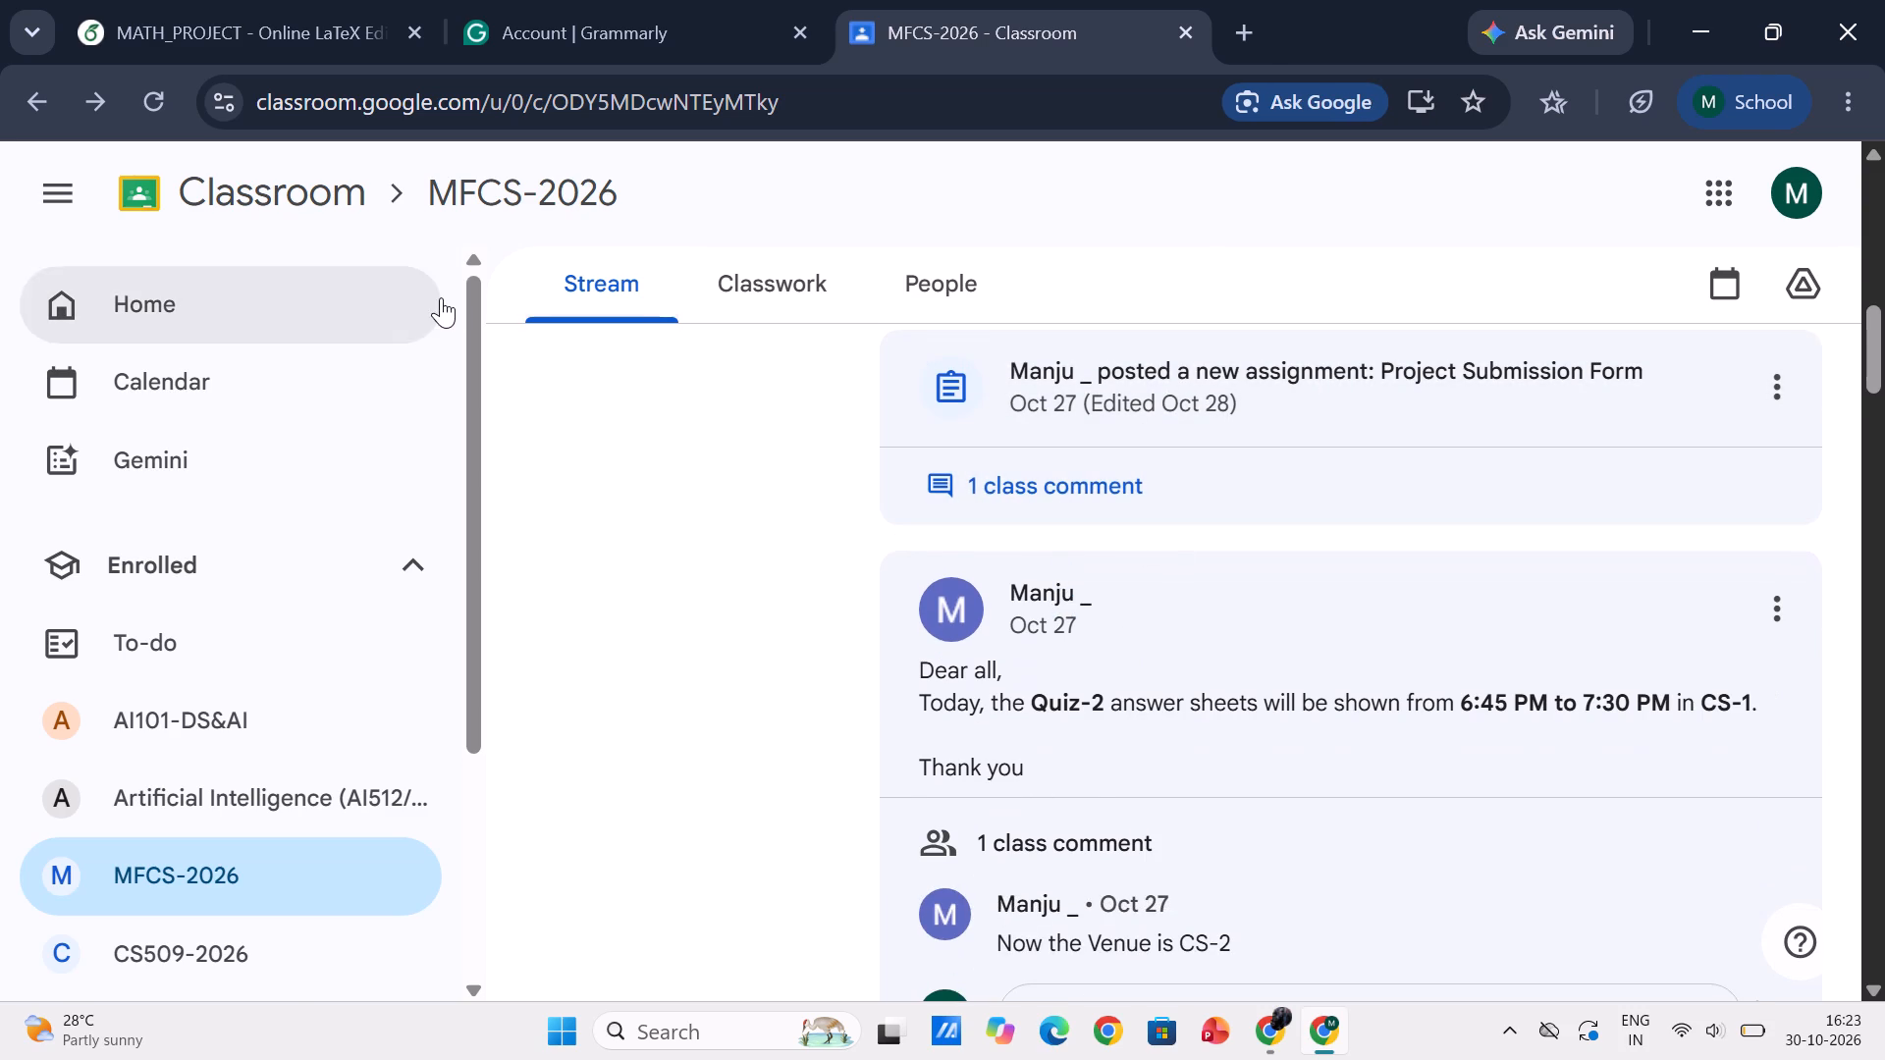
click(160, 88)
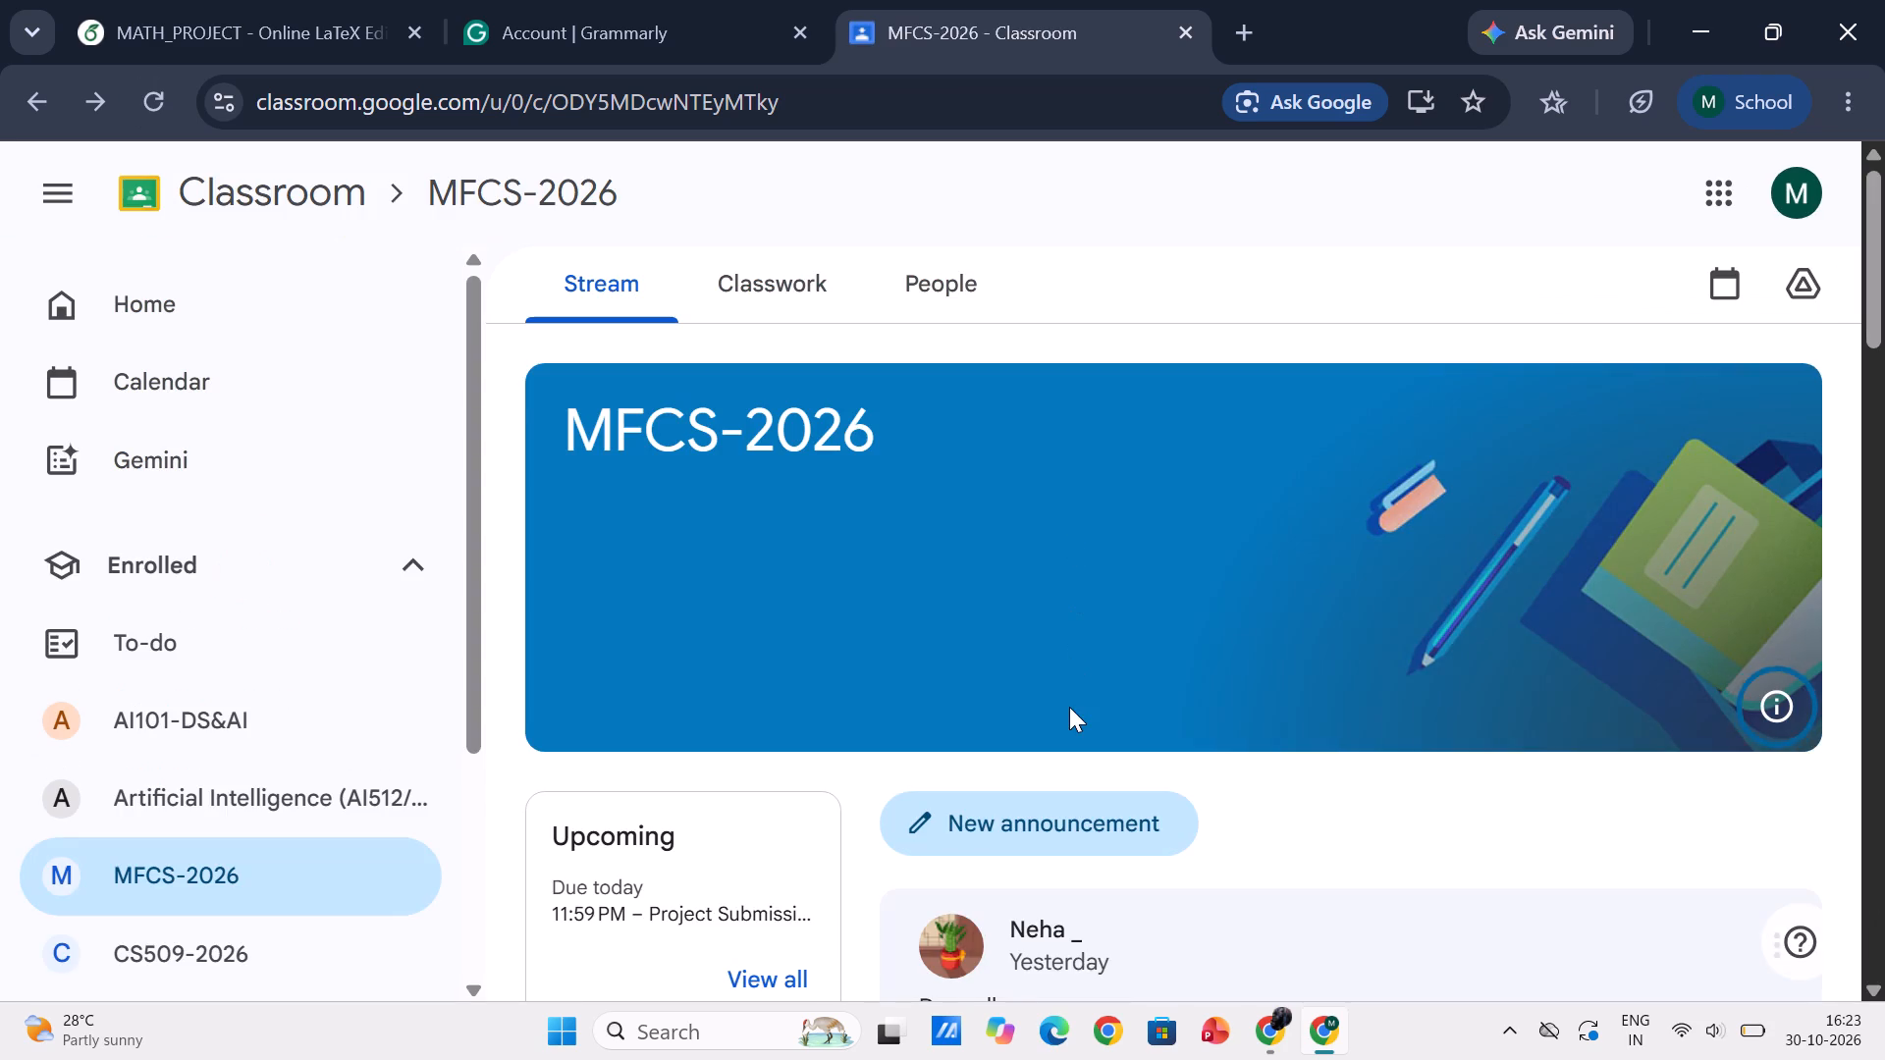
Open the Project Submission Form assignment from the MFCS-2026 class stream and view its instructions and form link.
scroll(1069, 707, down, 7)
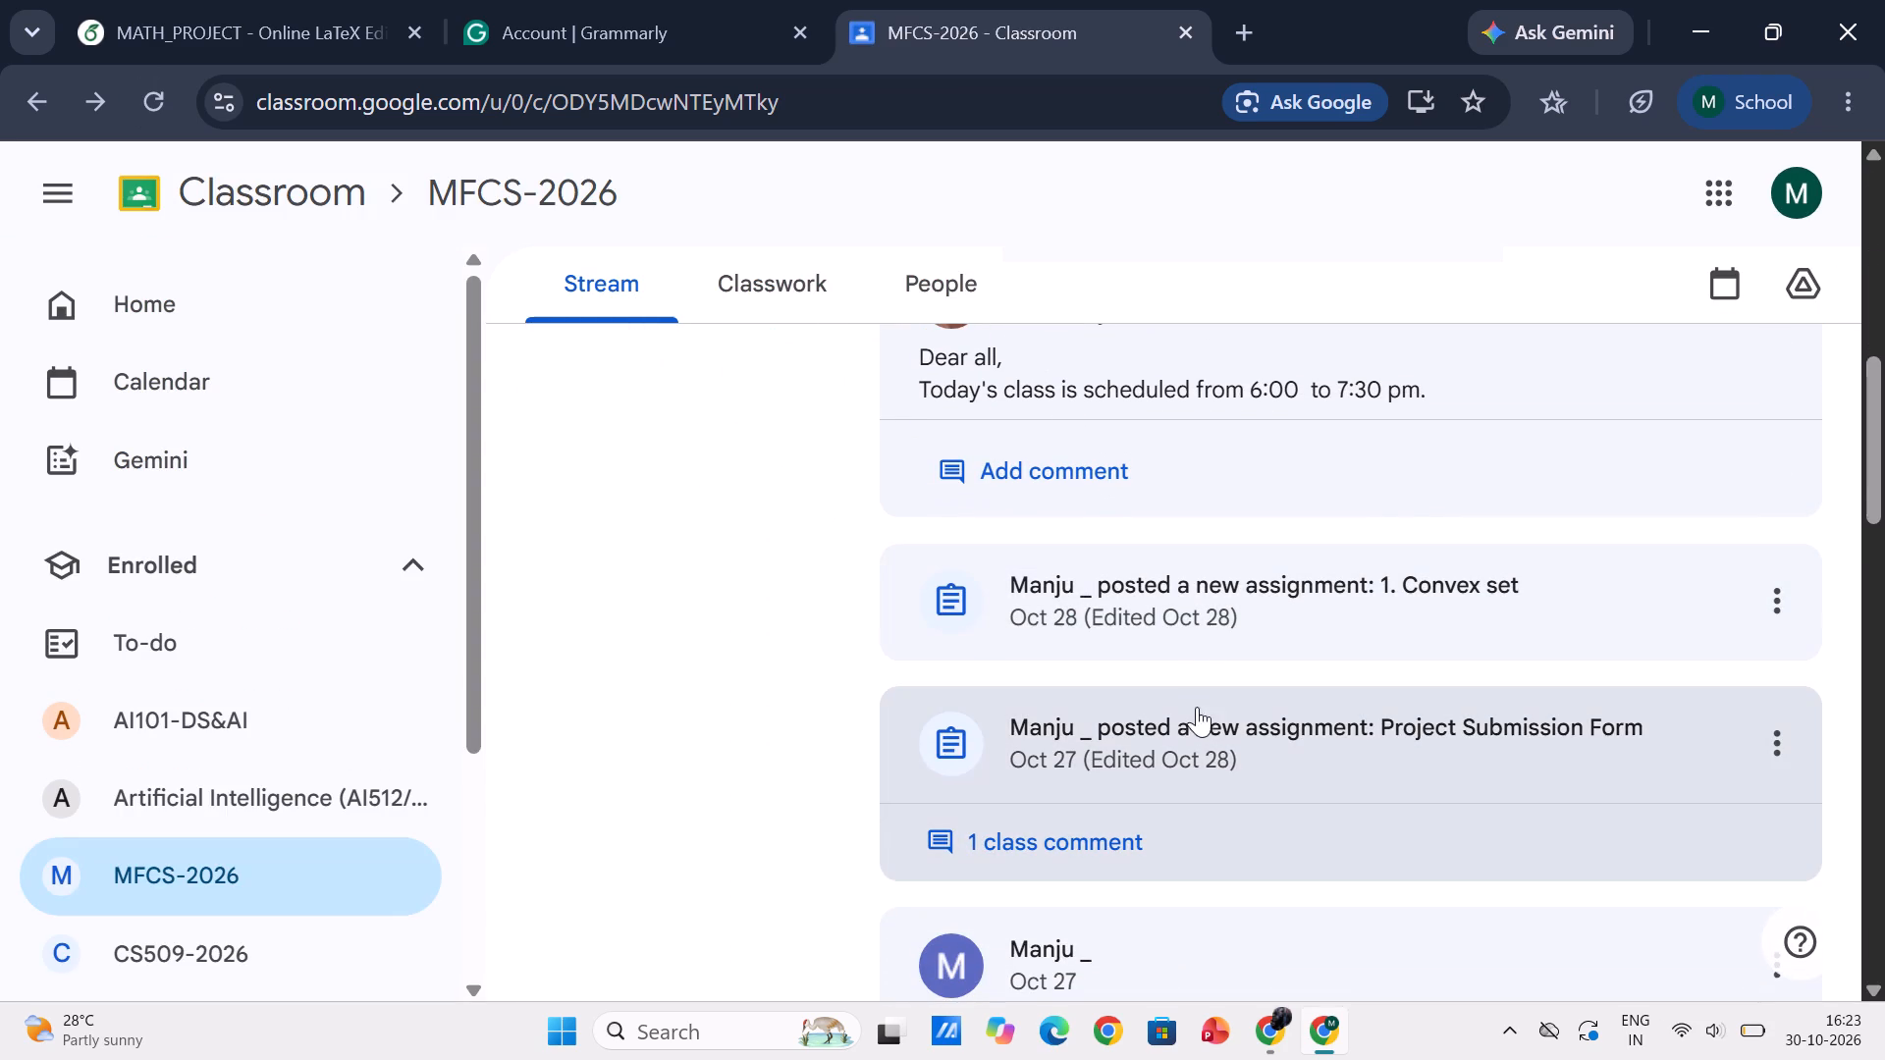
click(1190, 748)
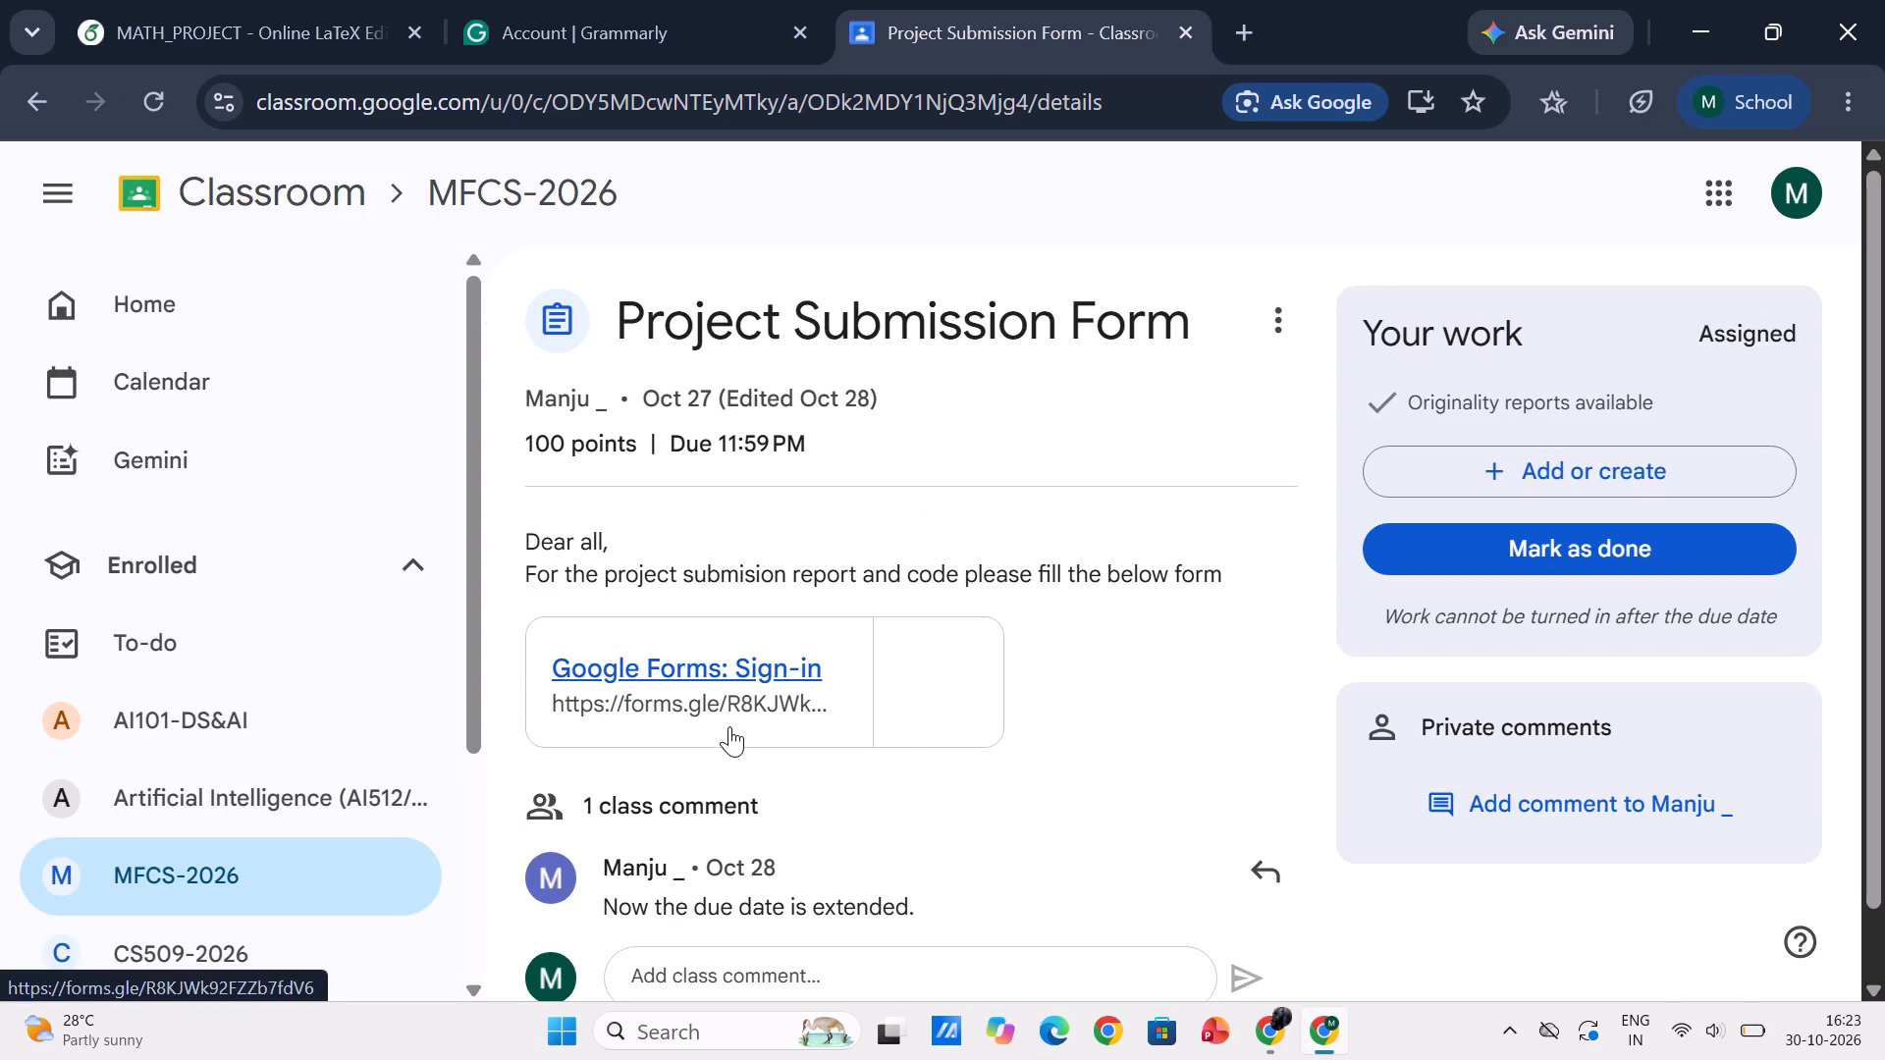
scroll(940, 672, down, 1)
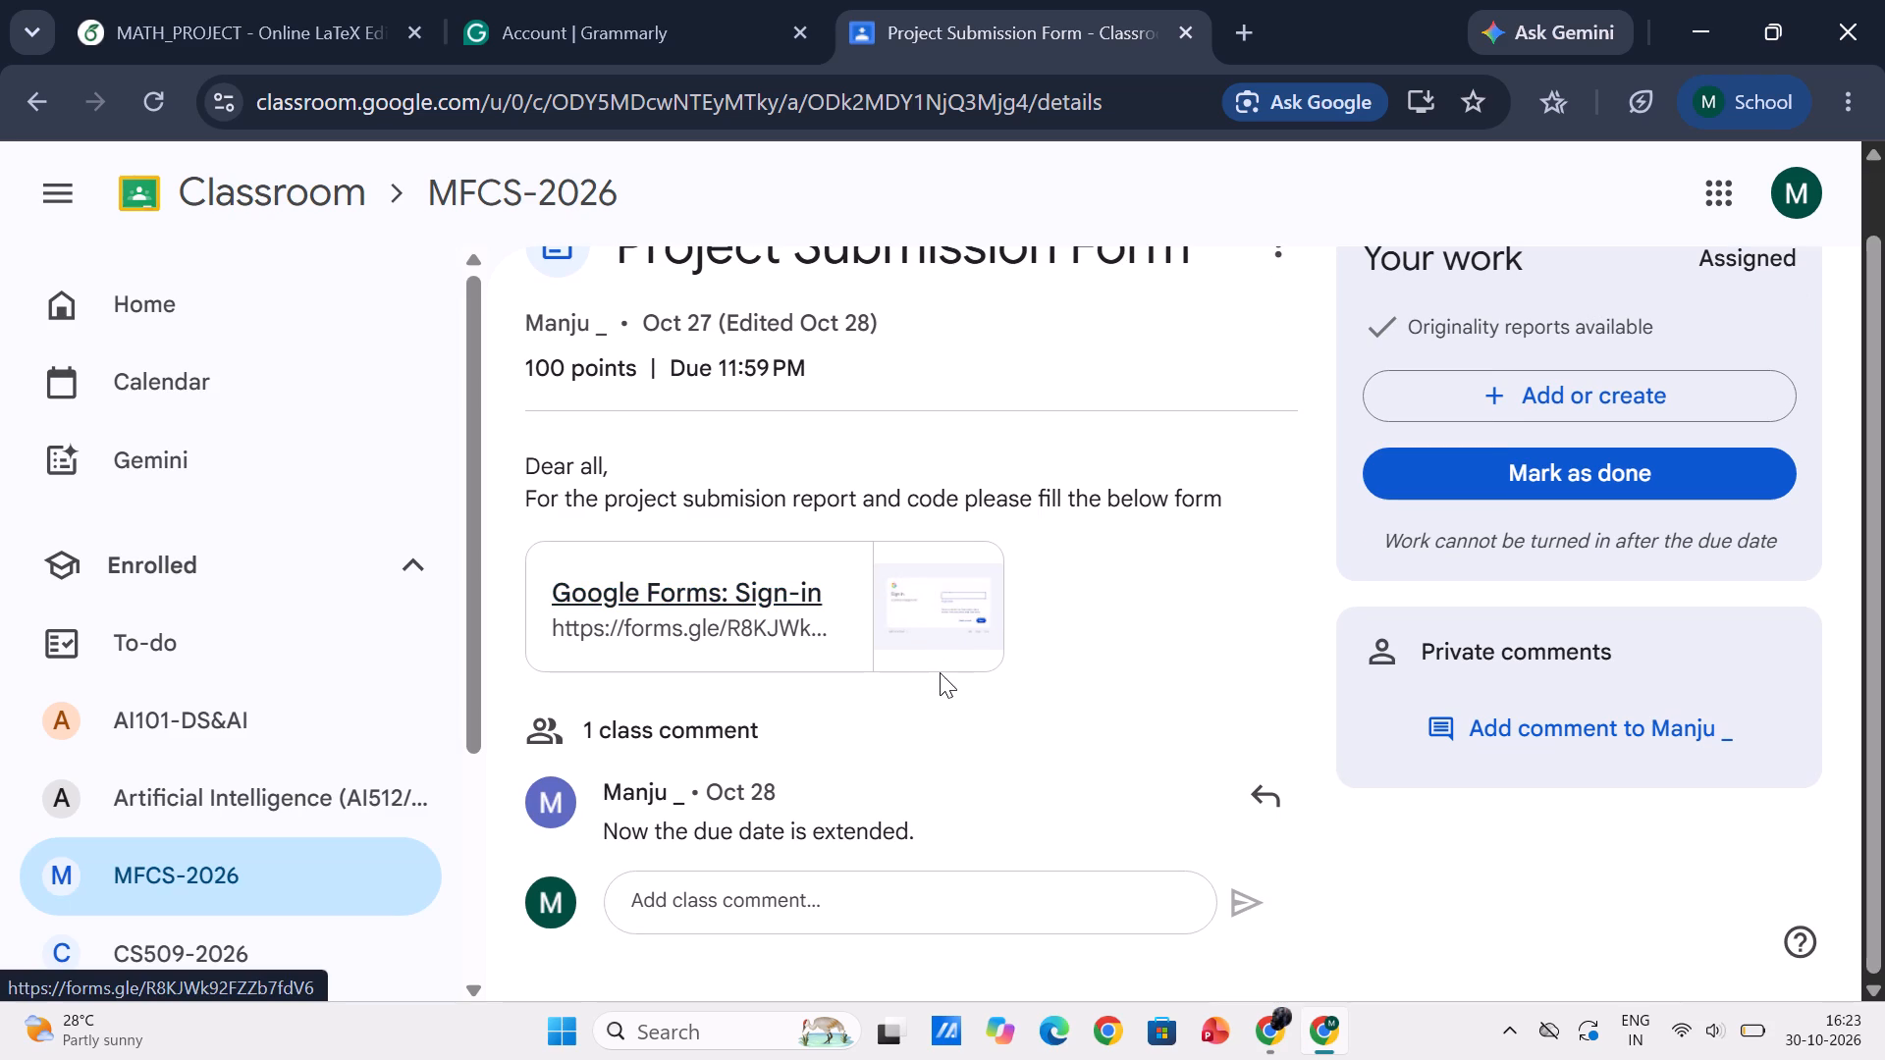
Open the assignment's linked Google Form and read its instructions and the questions about the group leader and members.
click(936, 613)
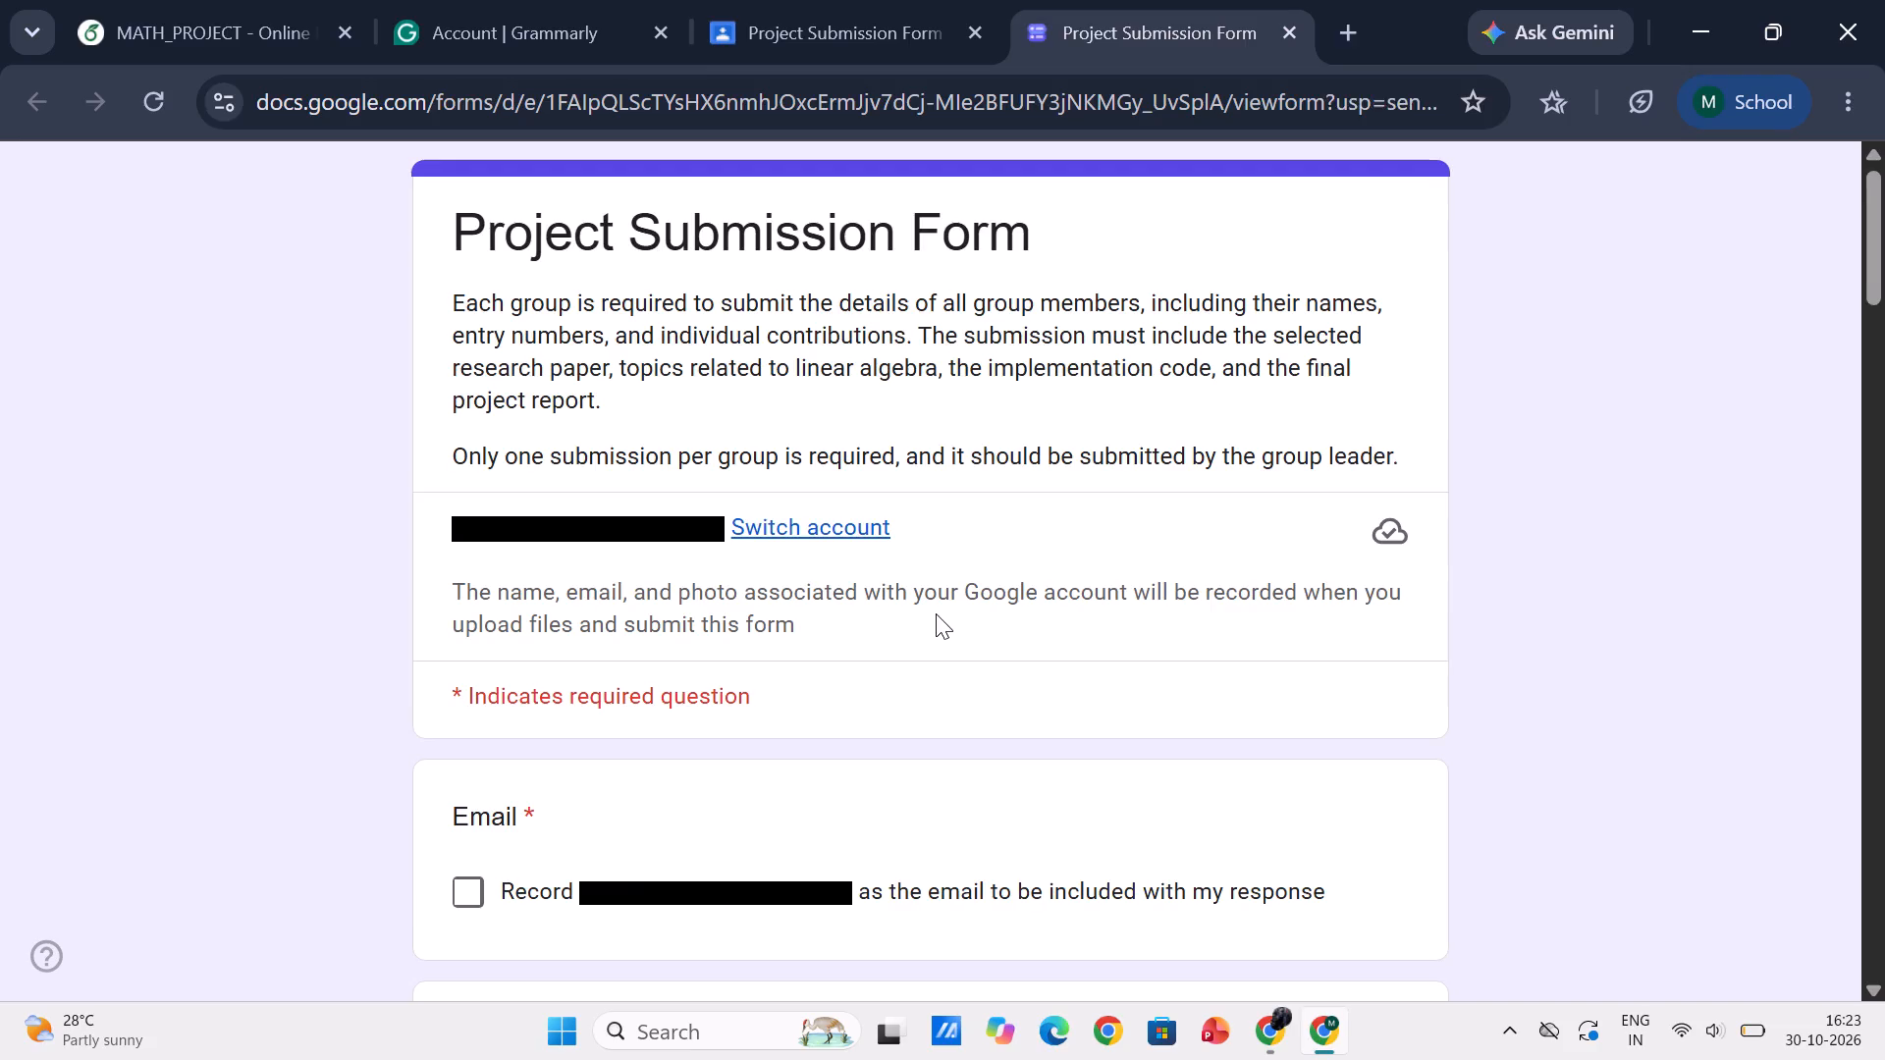
scroll(906, 737, down, 4)
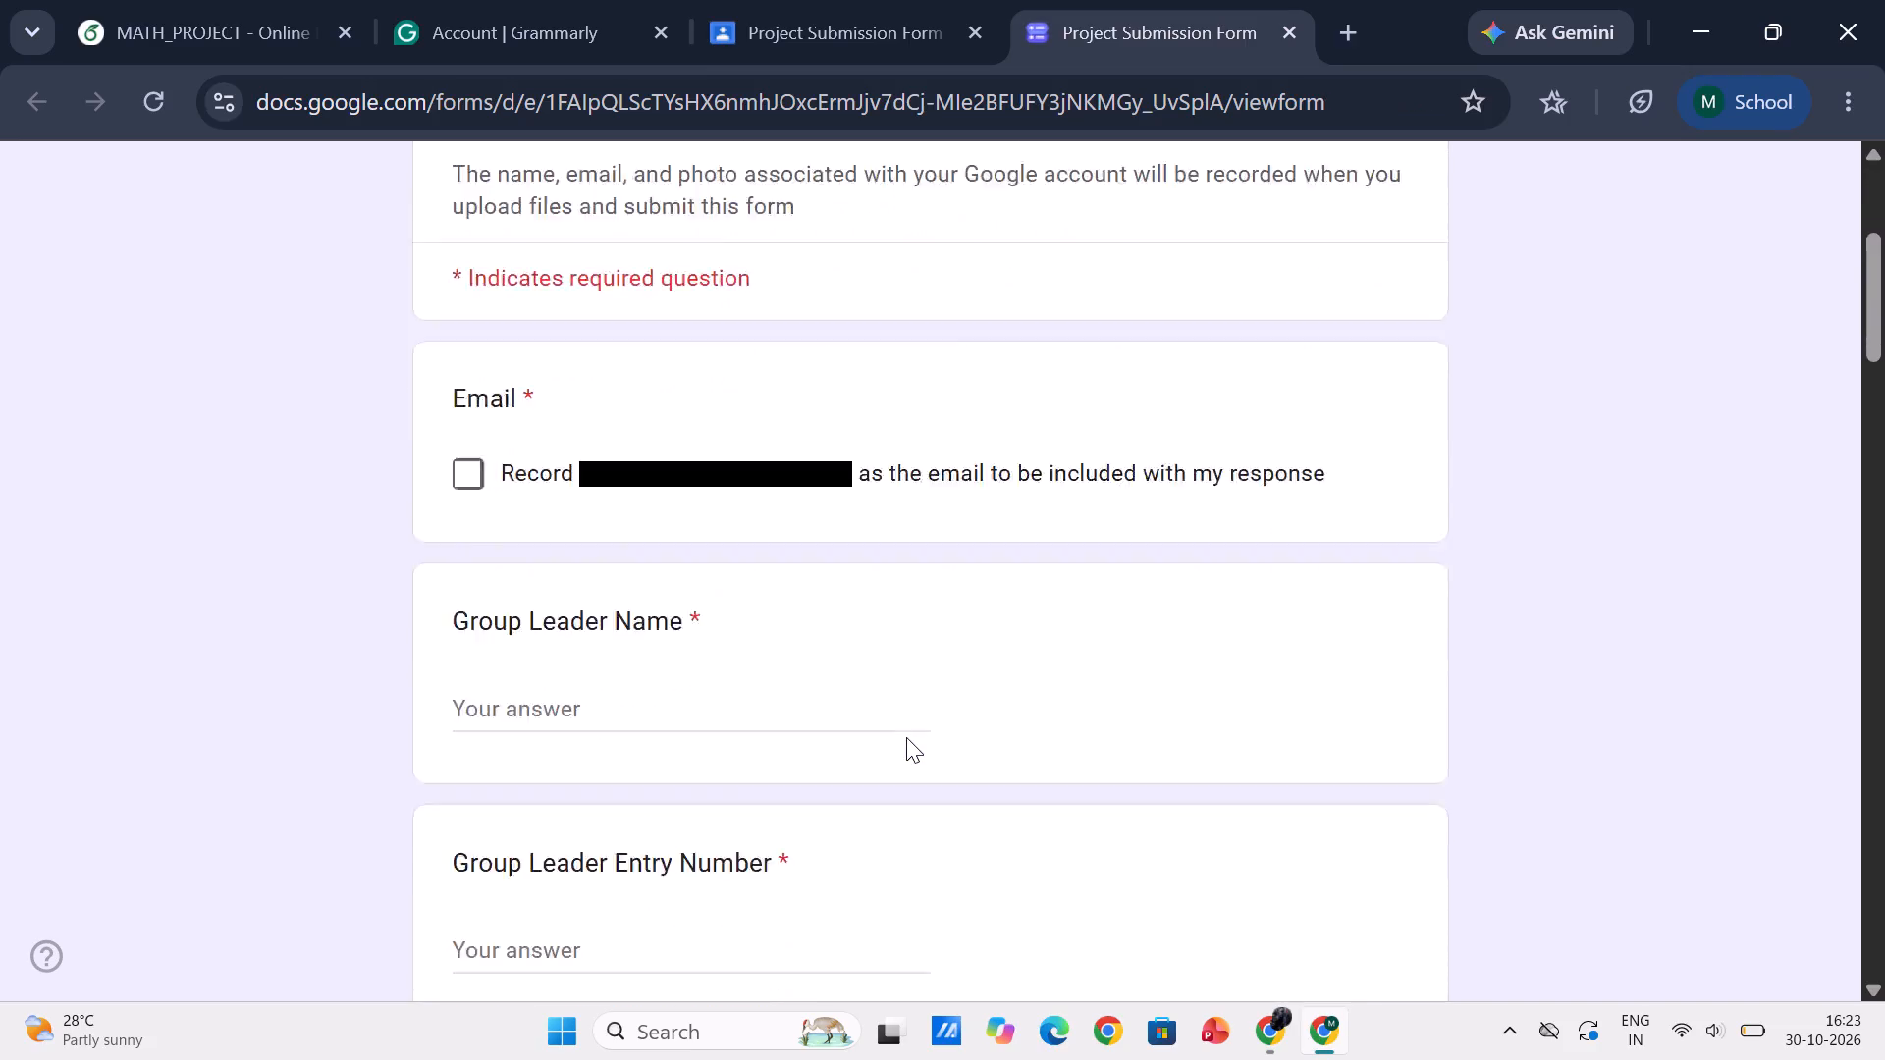
scroll(906, 737, down, 3)
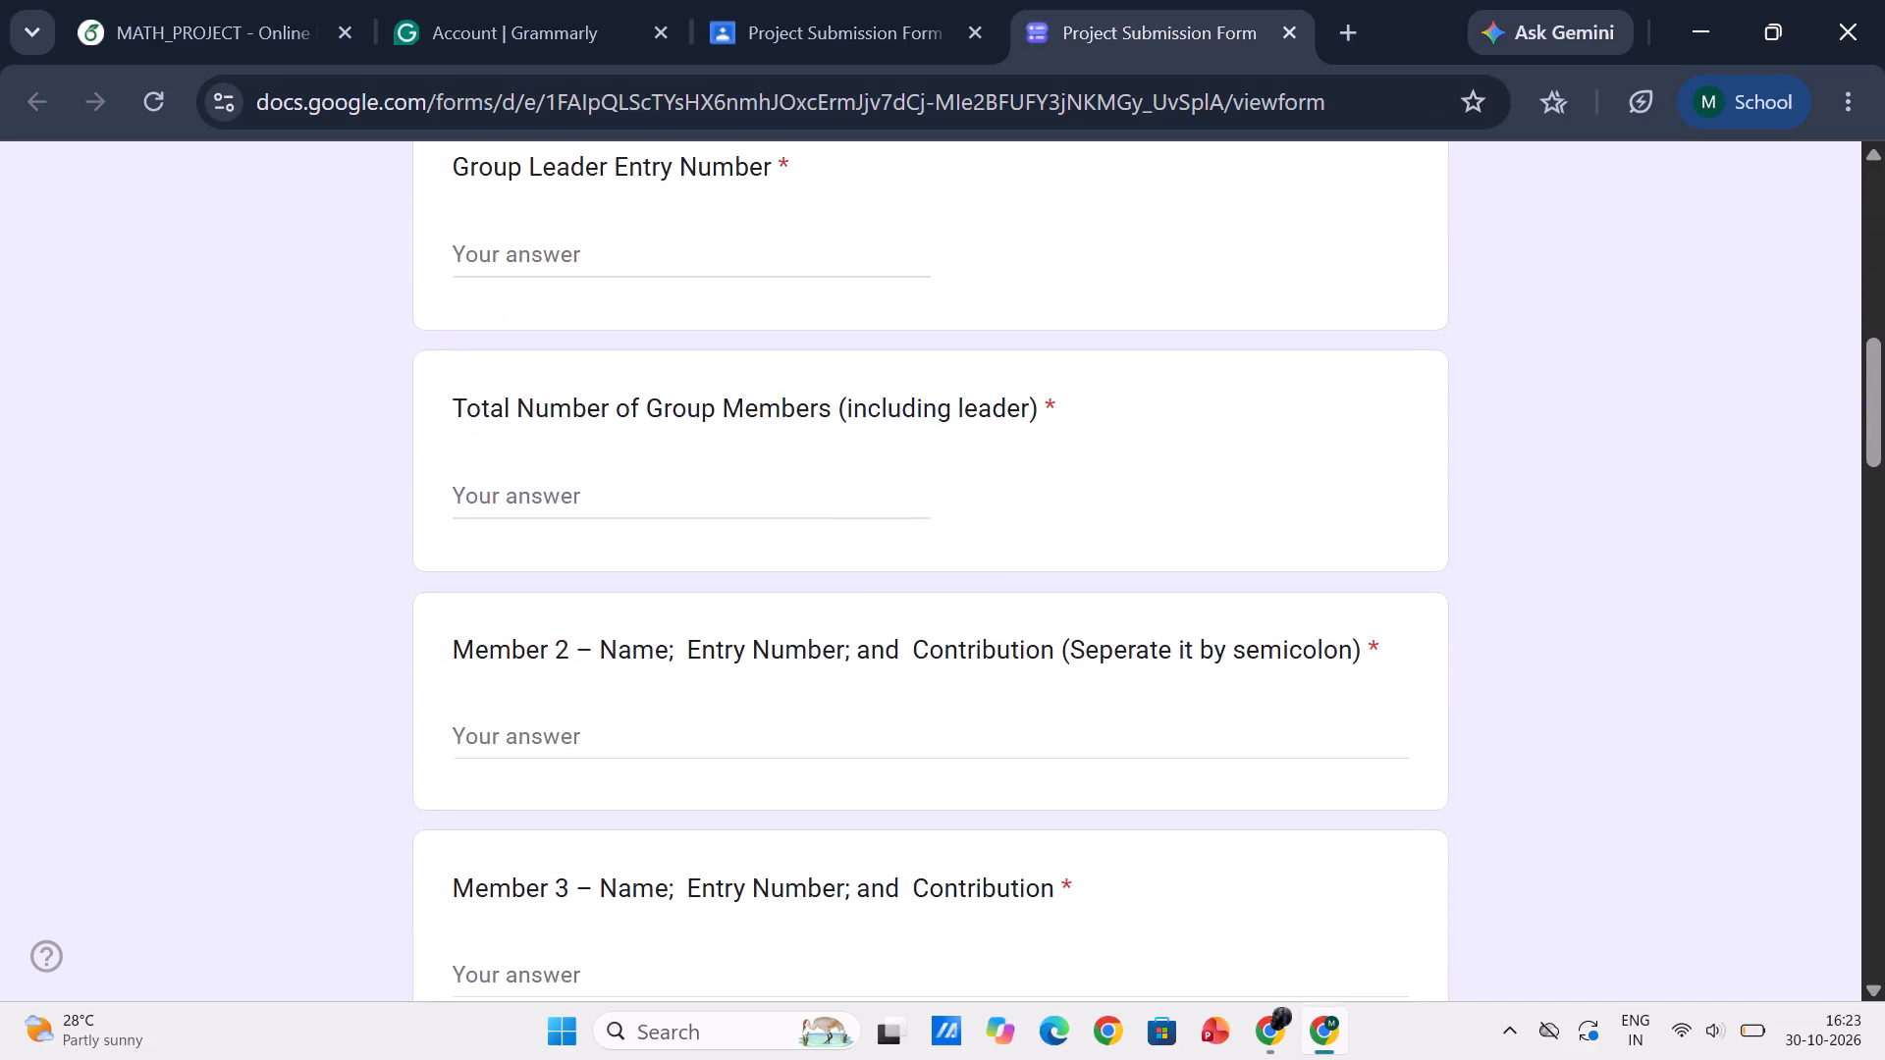
scroll(906, 737, down, 2)
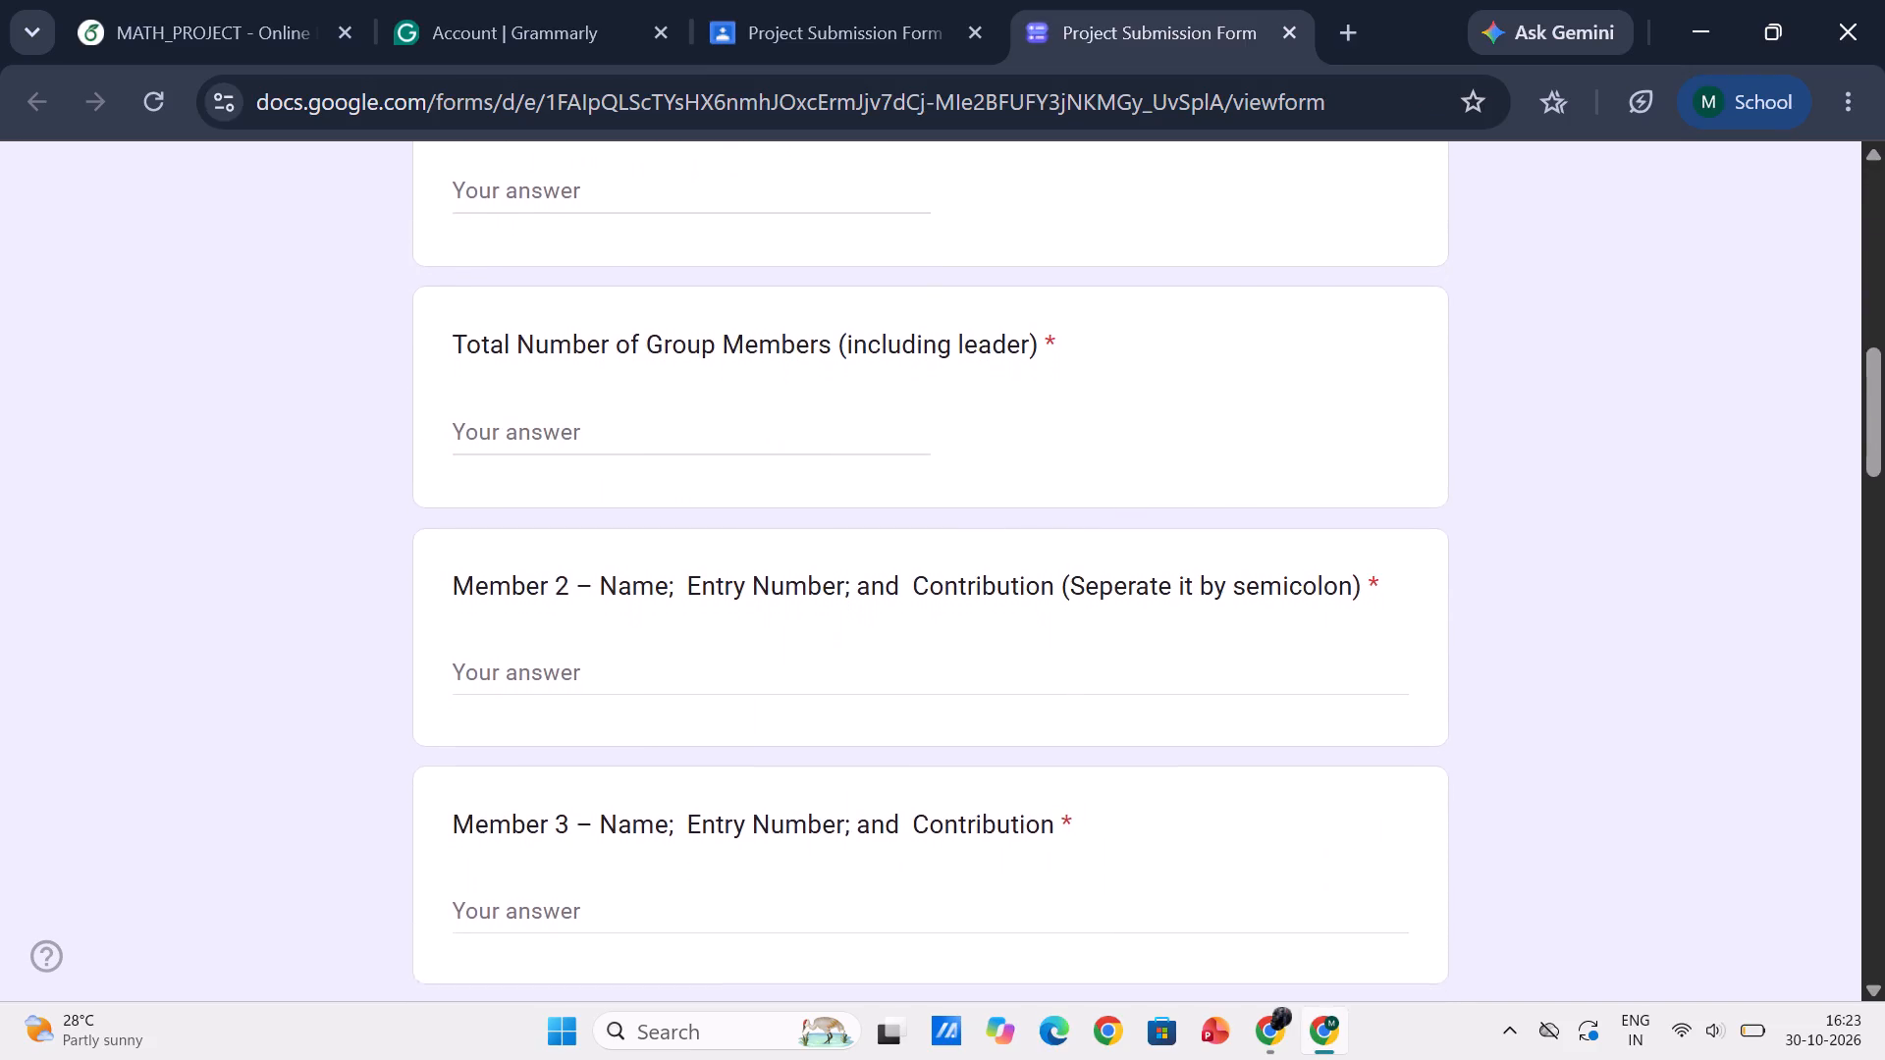
scroll(906, 737, down, 4)
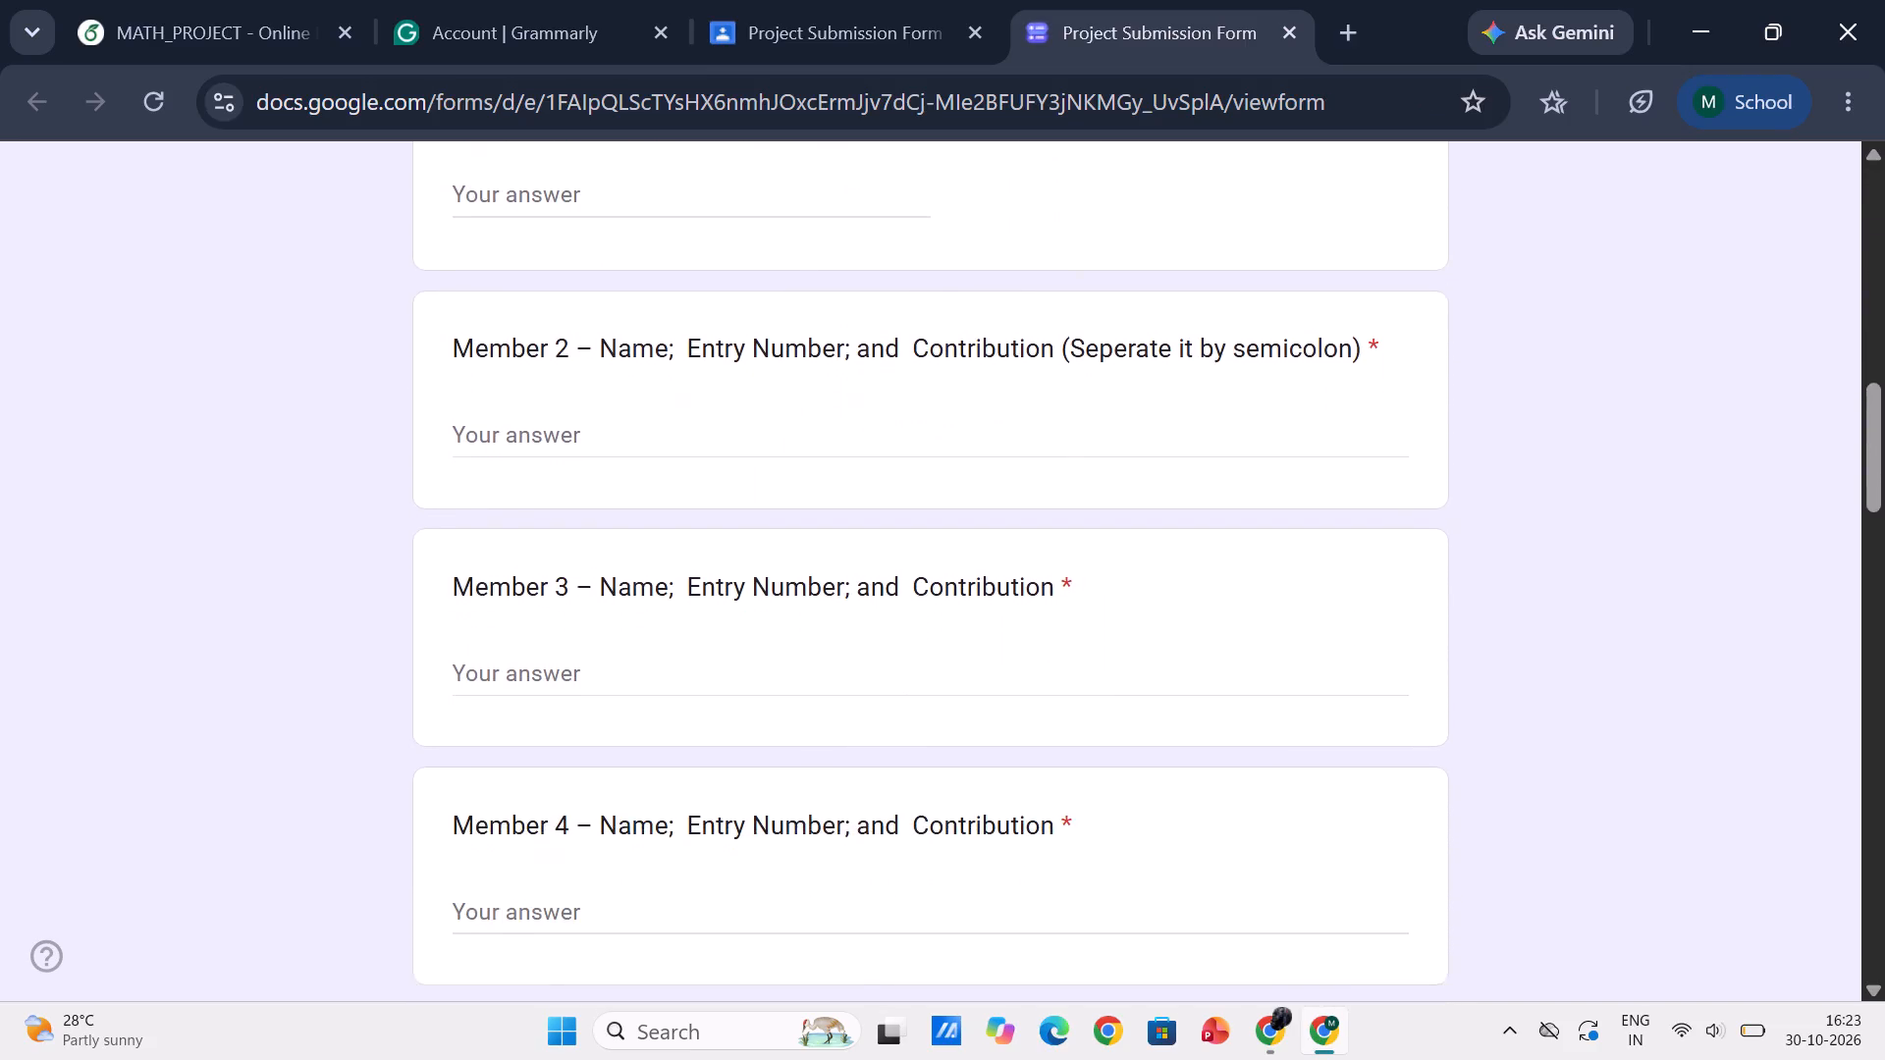
scroll(906, 737, down, 4)
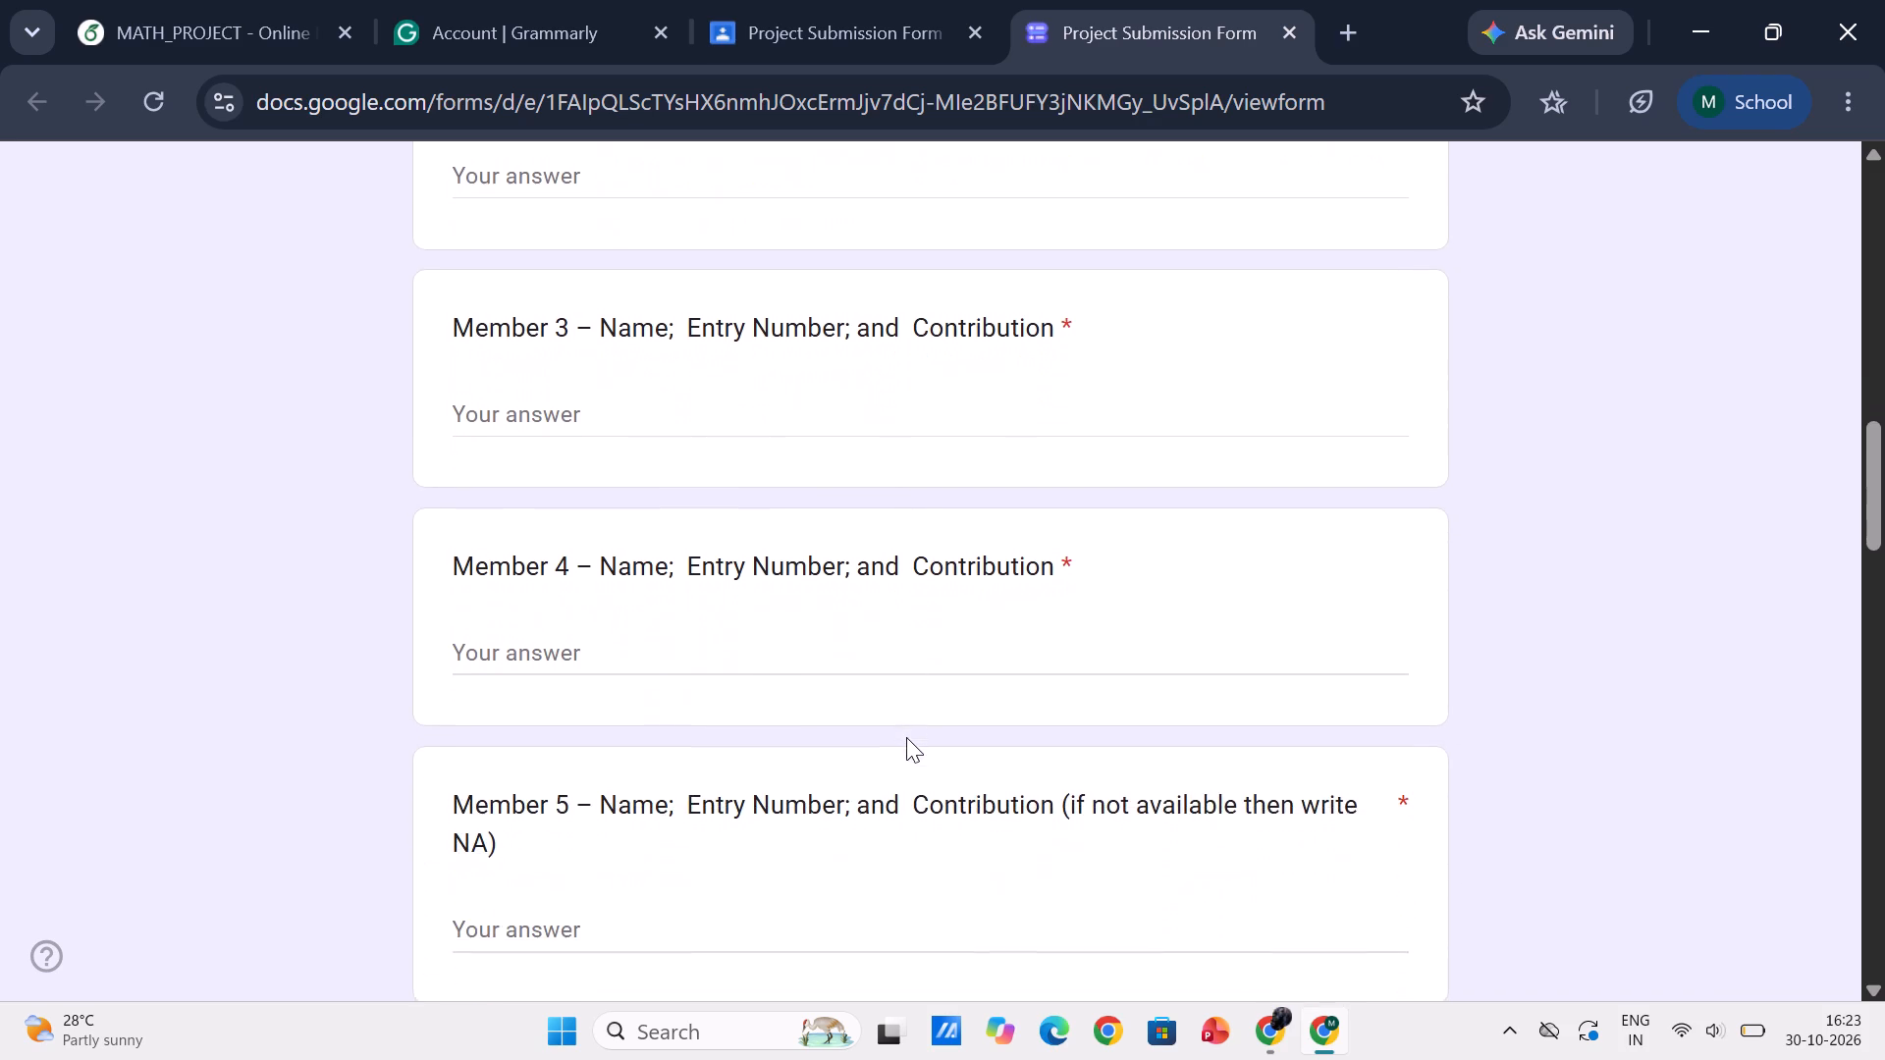
Examine the form's research paper questions, required file uploads, and AI and plagiarism percentage fields.
scroll(906, 737, down, 4)
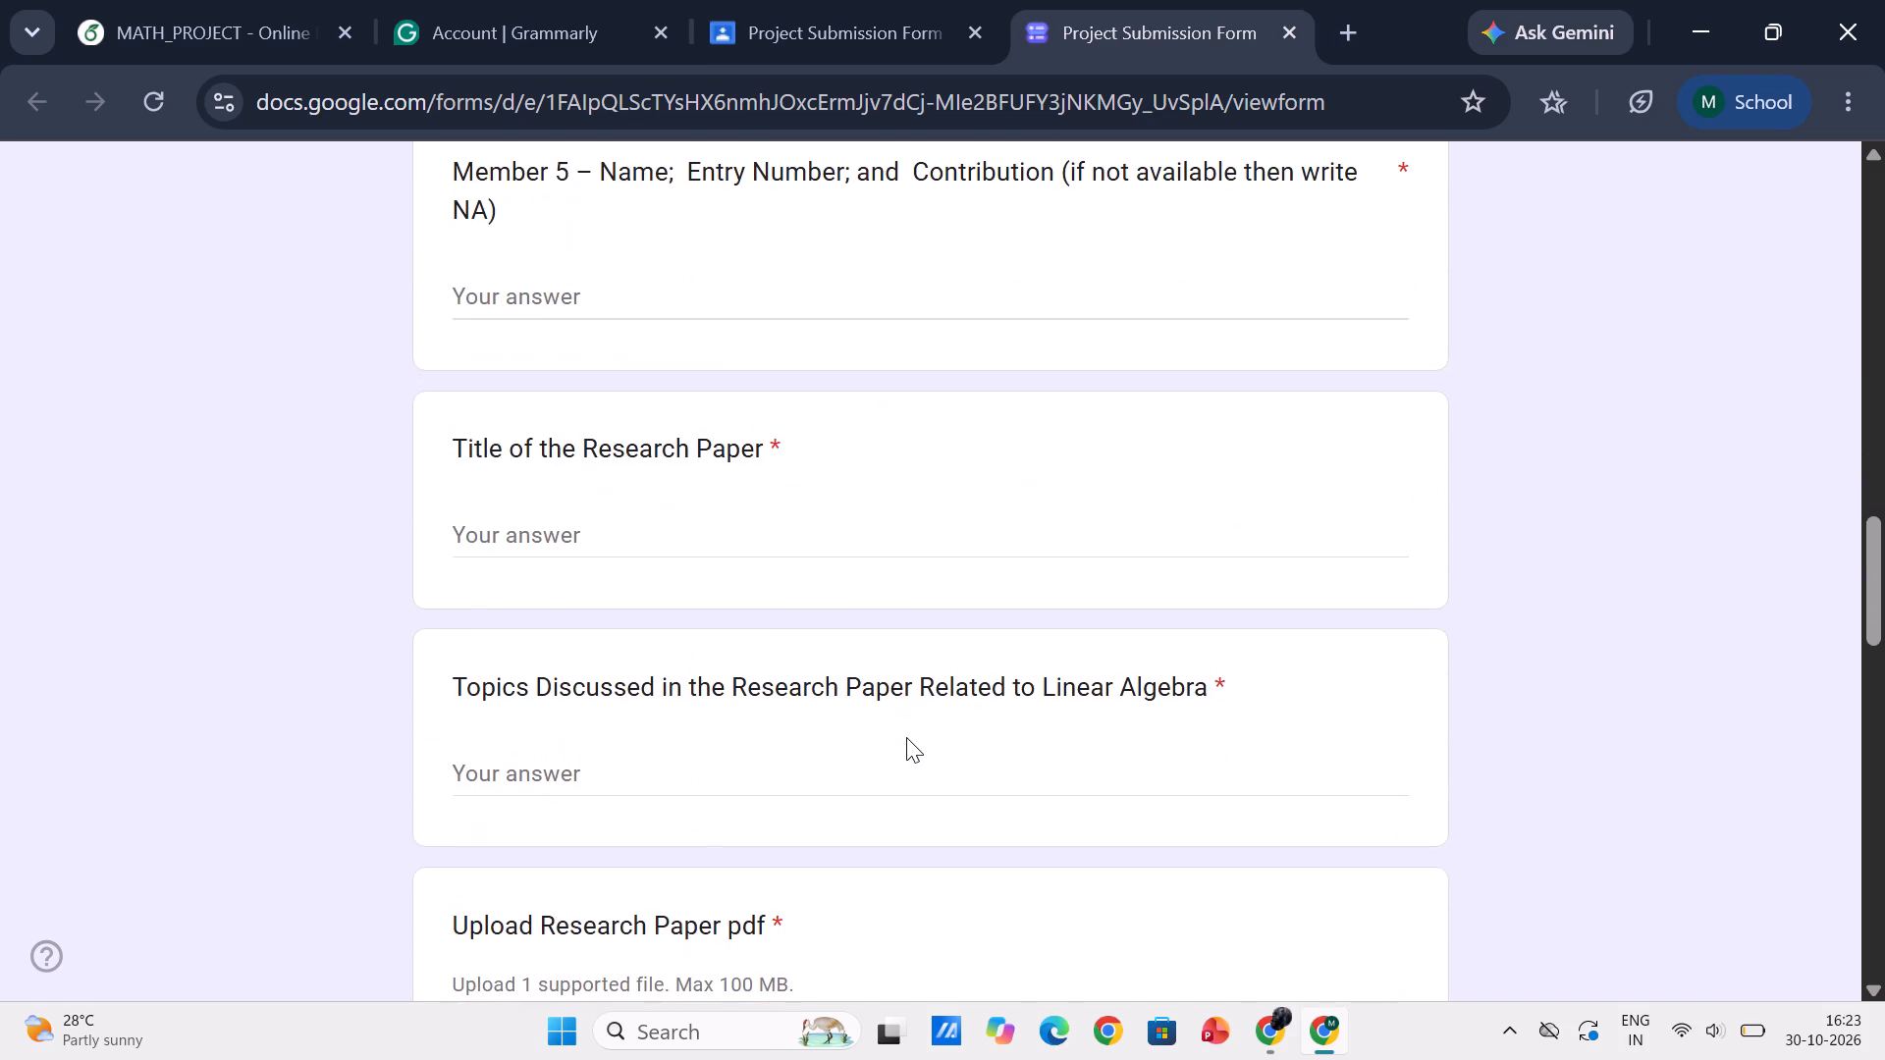
scroll(906, 737, down, 2)
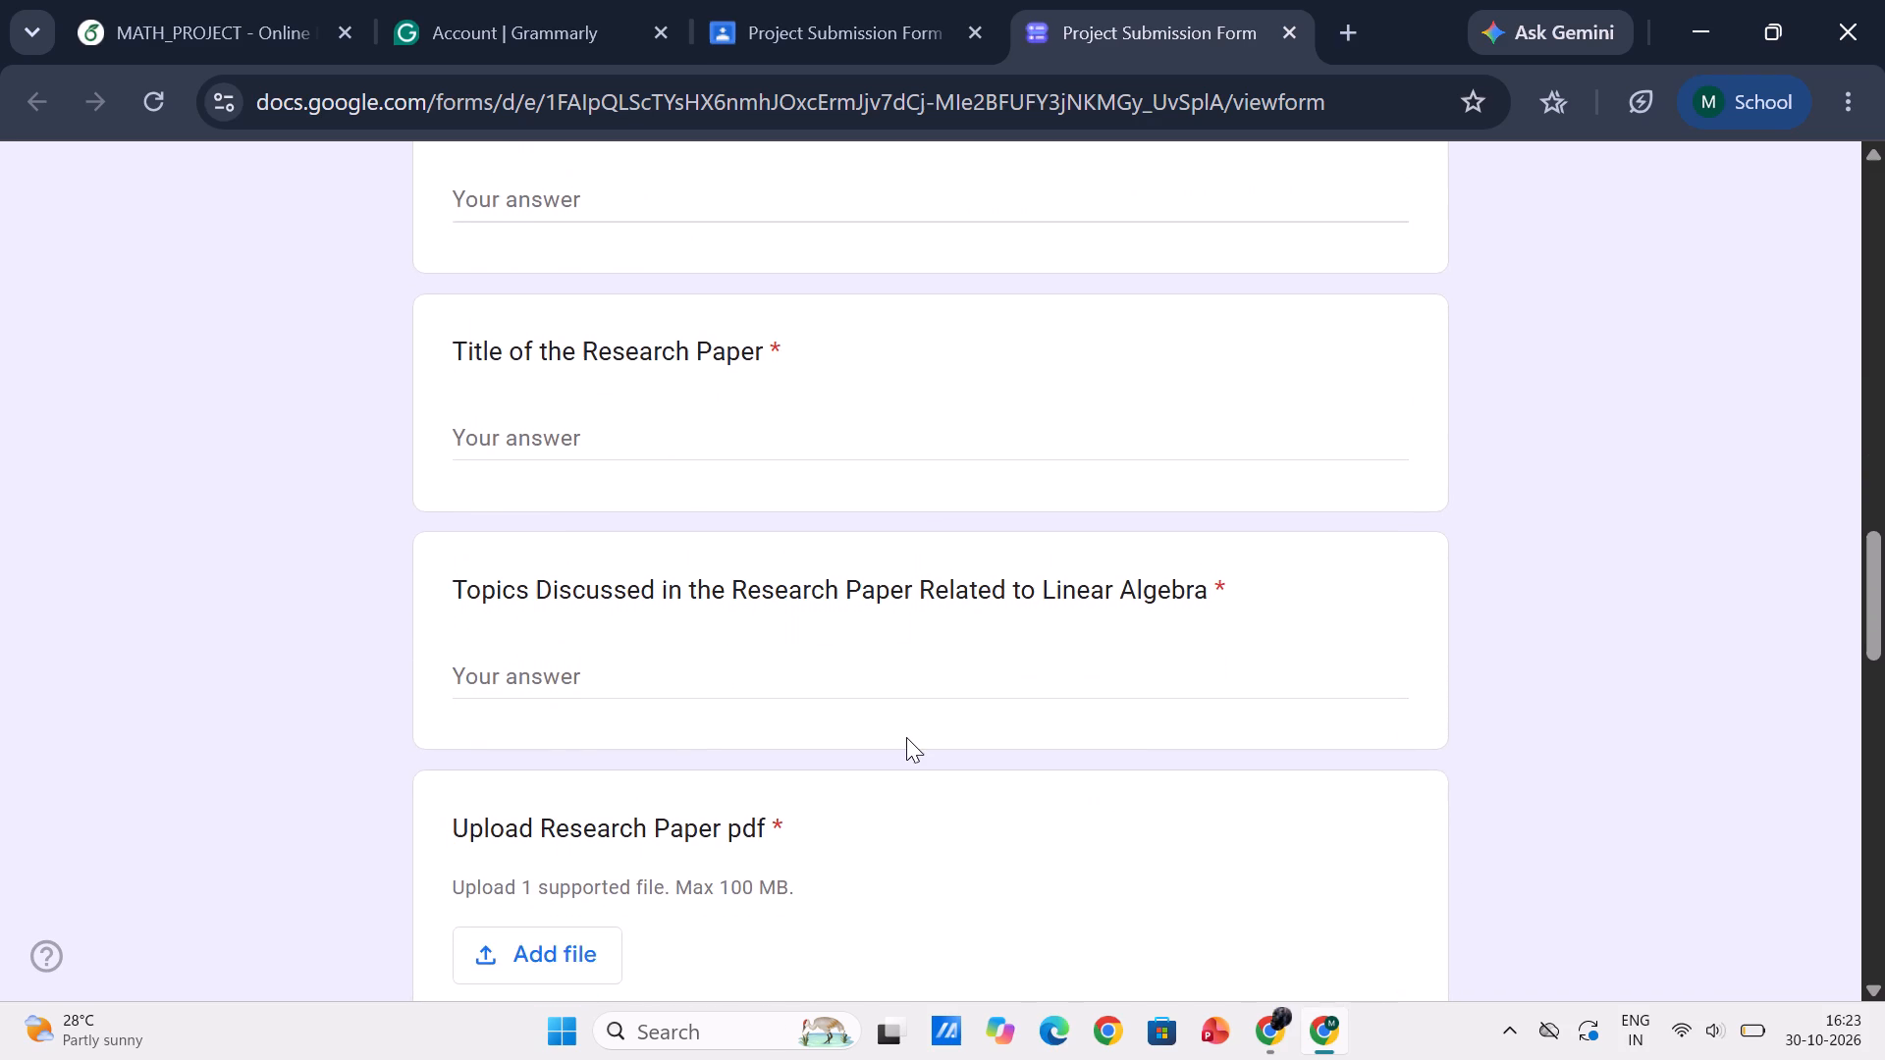
scroll(906, 737, down, 7)
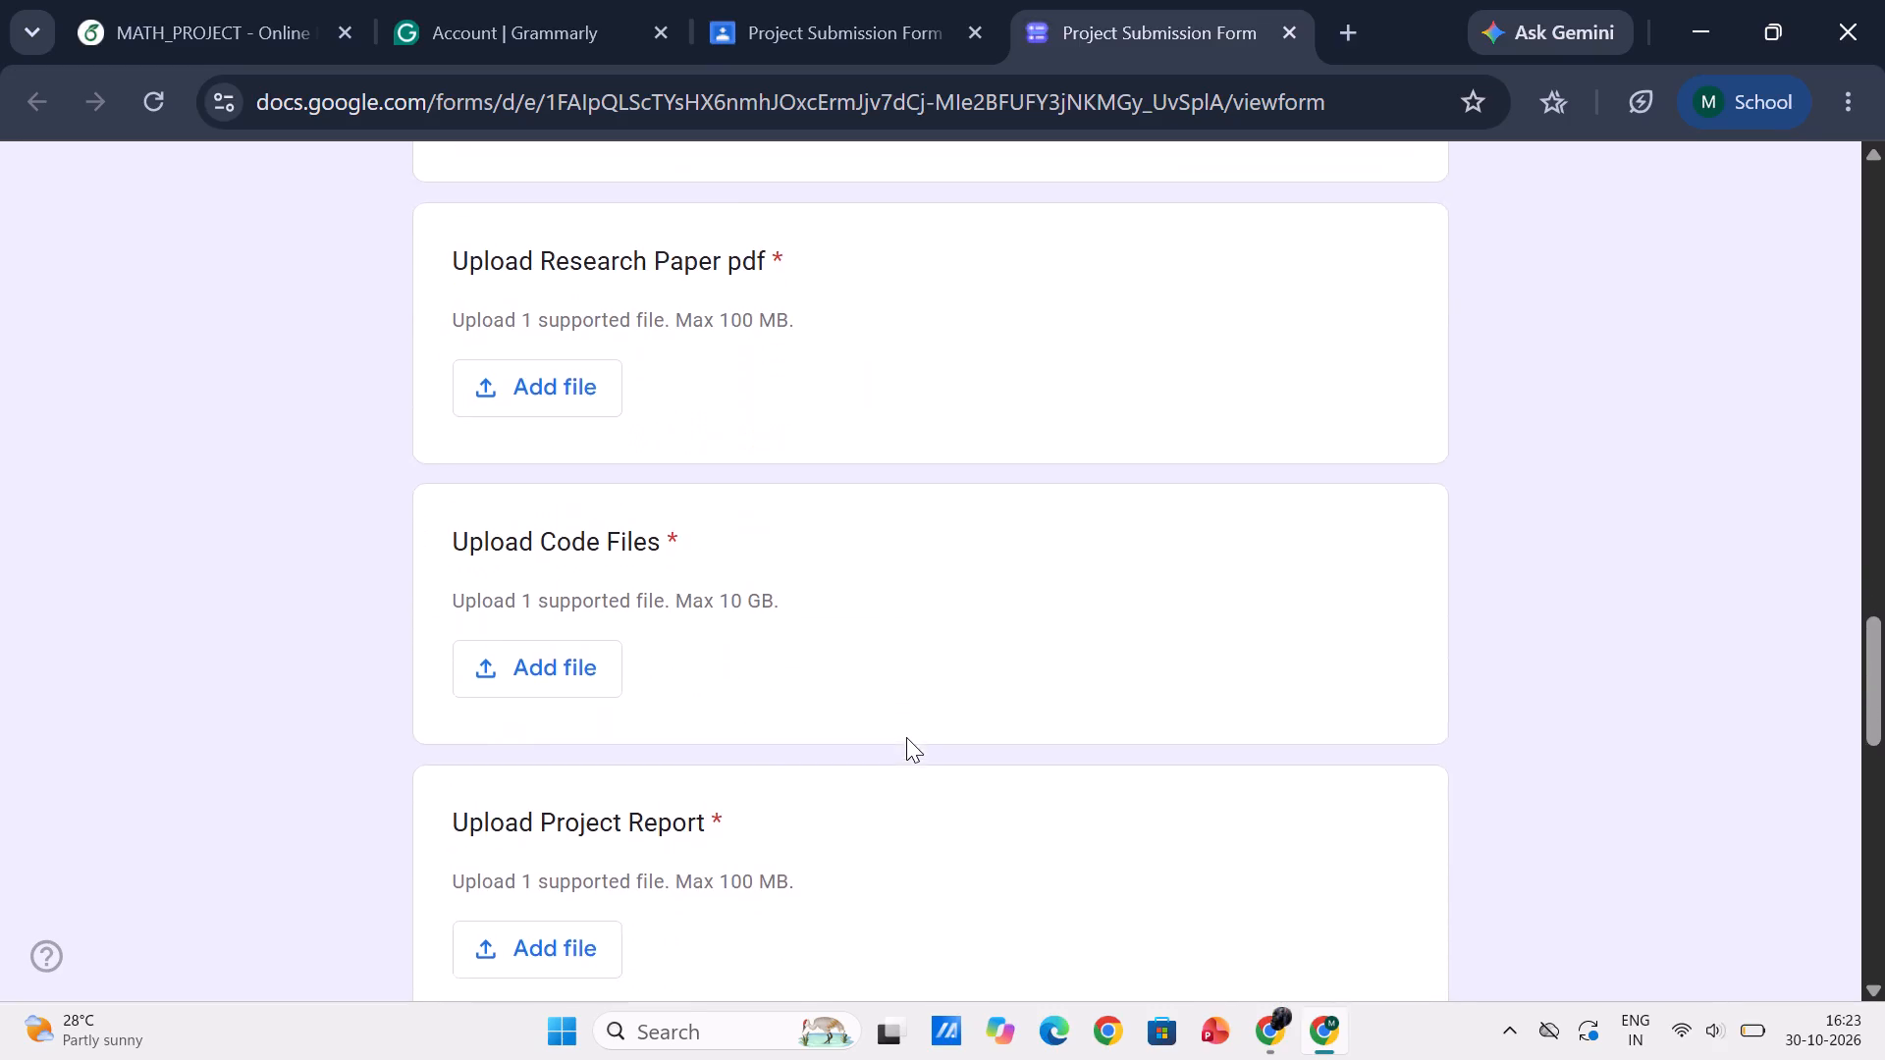
scroll(906, 737, down, 4)
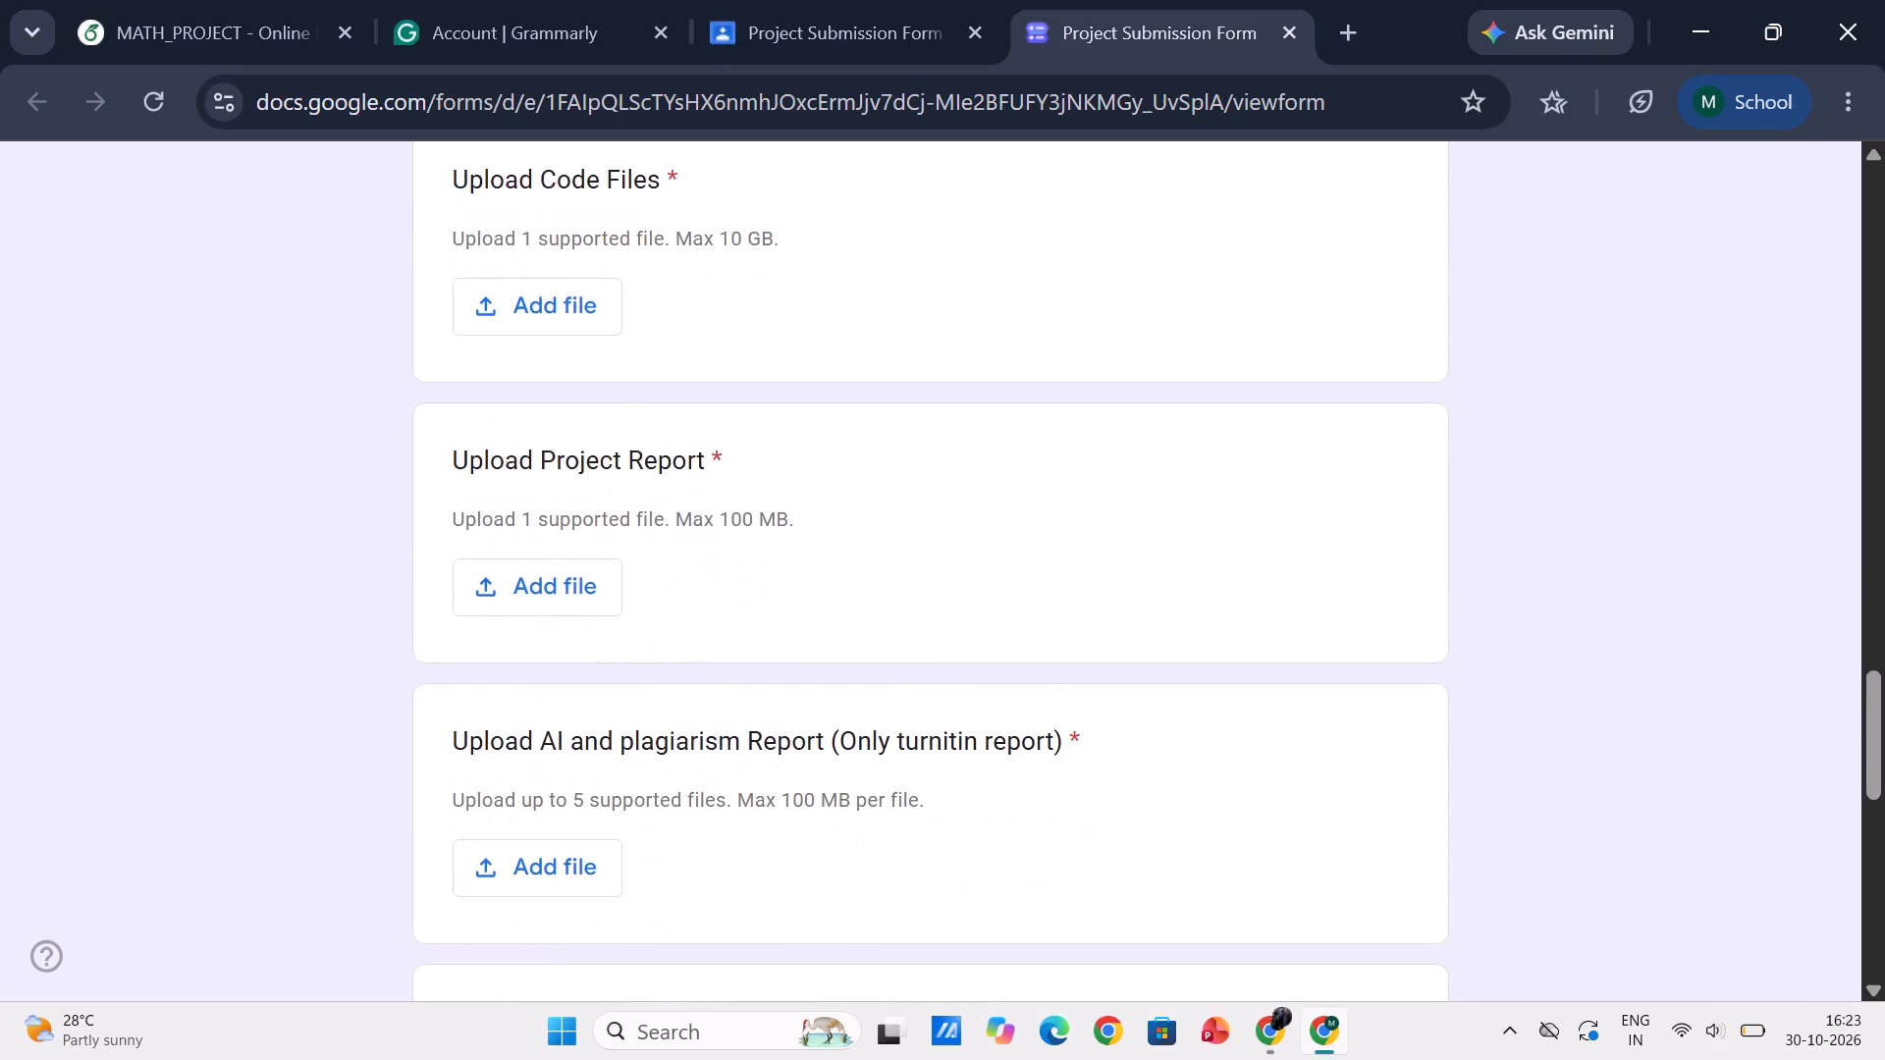
scroll(906, 737, down, 4)
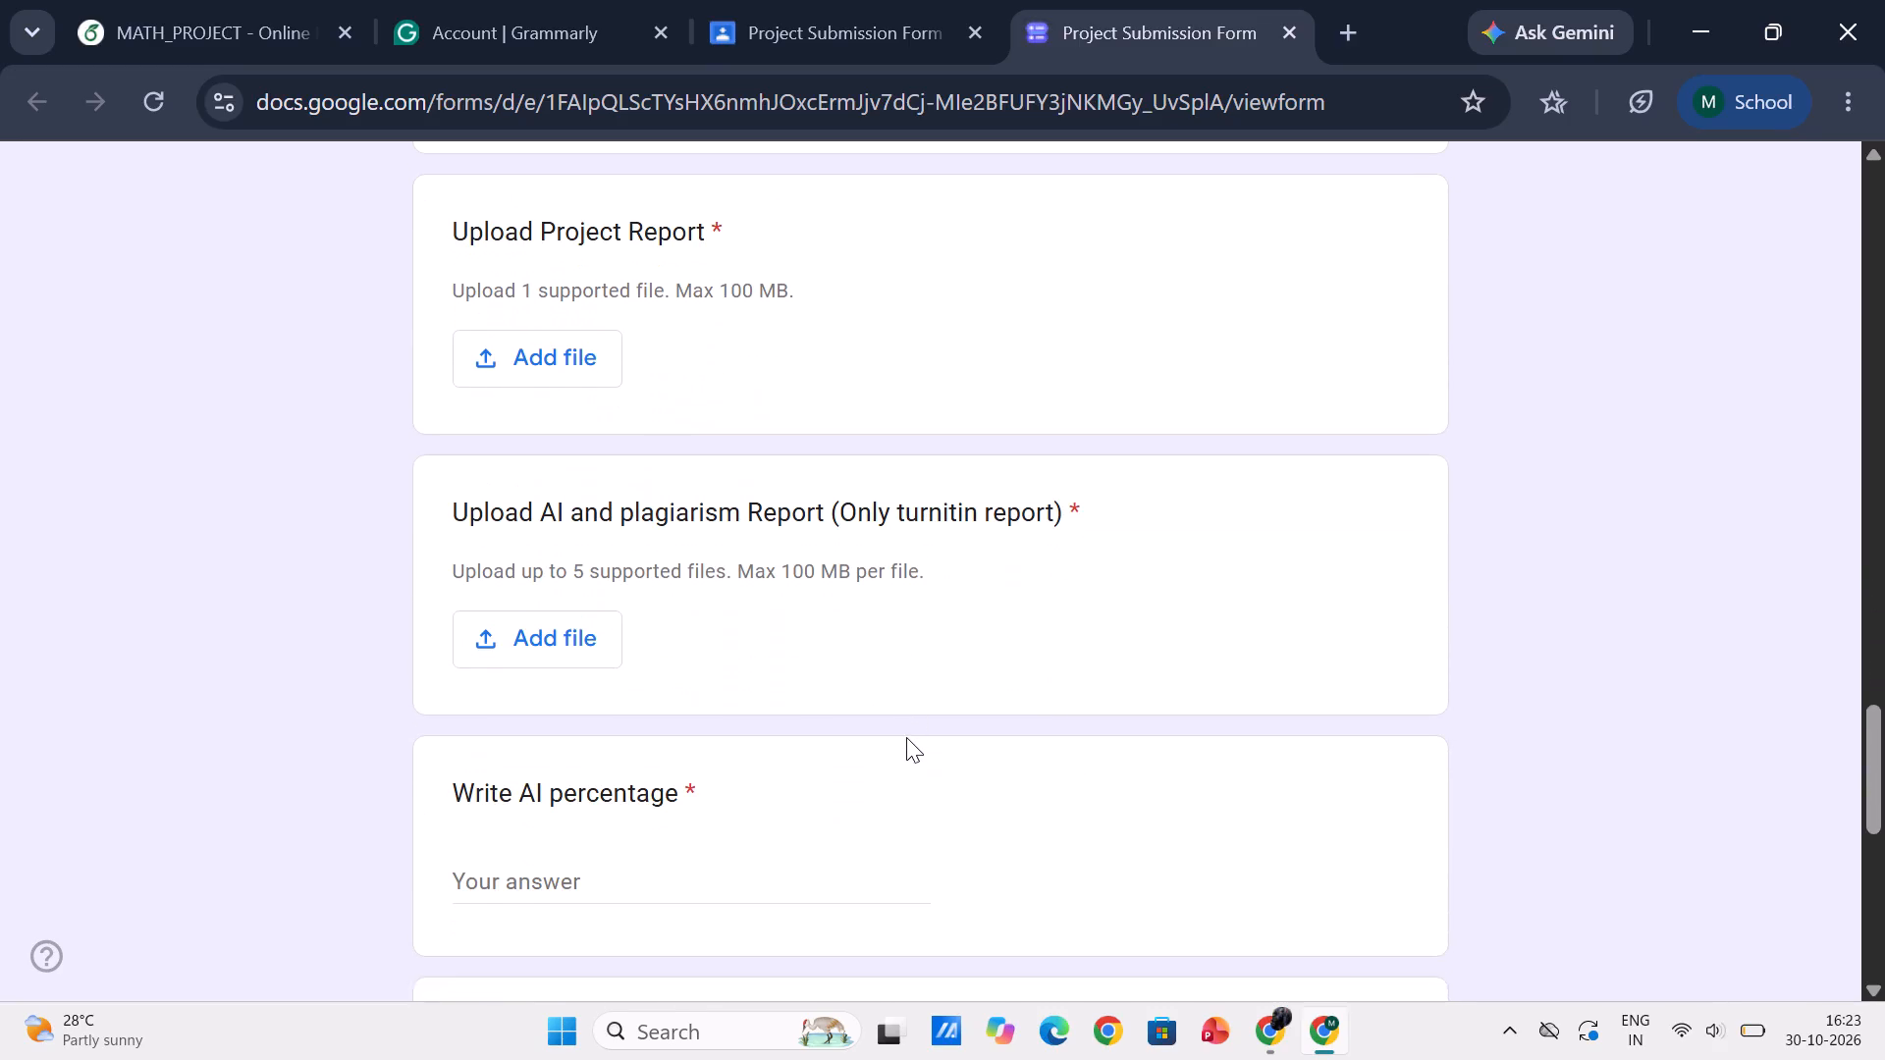
scroll(906, 737, down, 4)
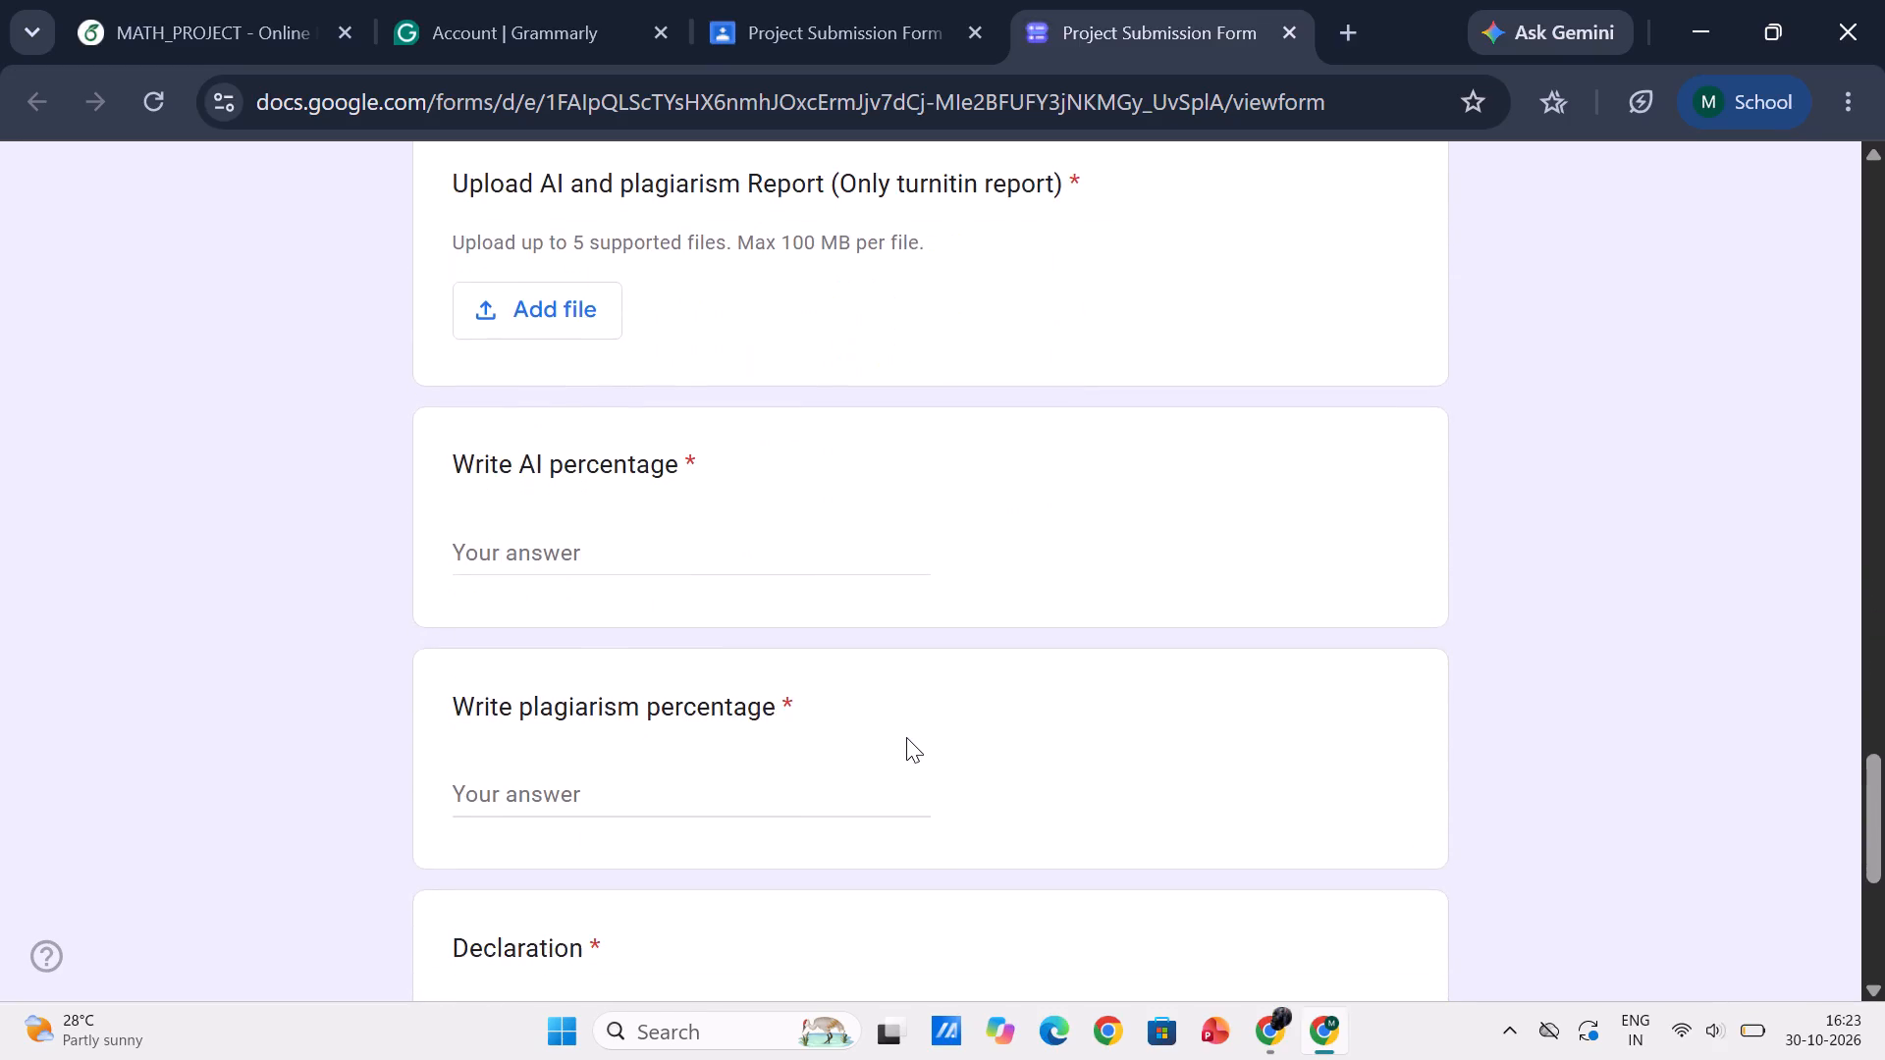
scroll(906, 737, down, 4)
scroll(906, 737, up, 4)
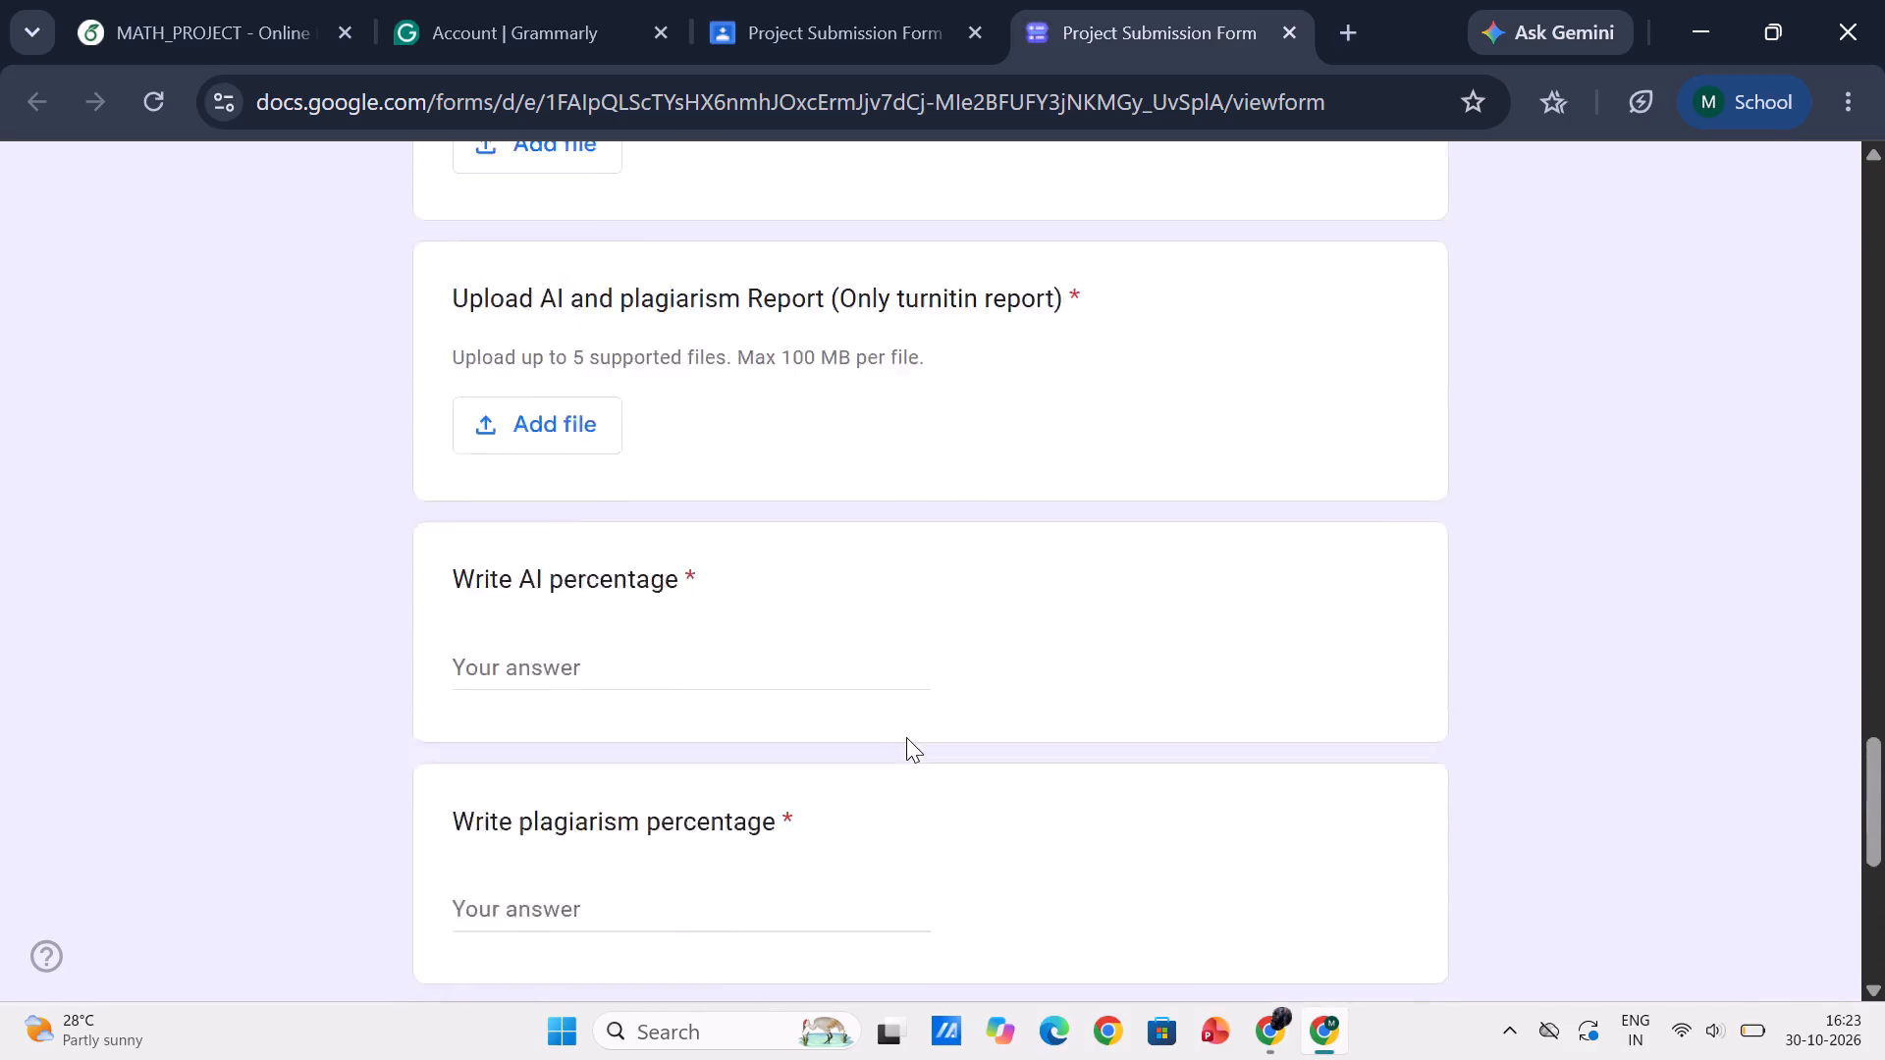